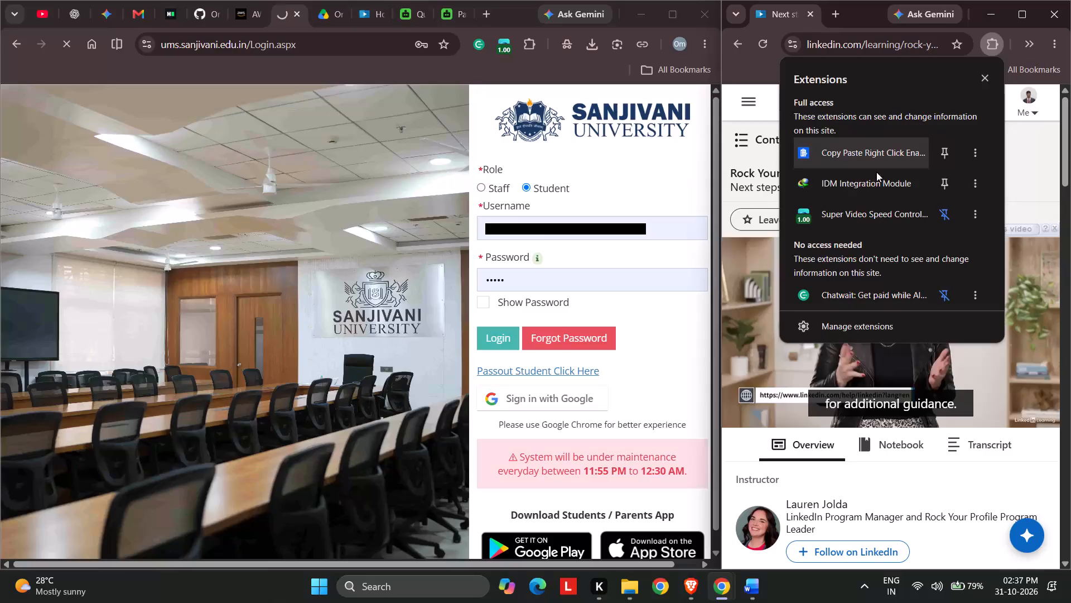
Set the LinkedIn Learning video's playback speed to 1600% for this tab with Super Video Speed Controller.
click(841, 214)
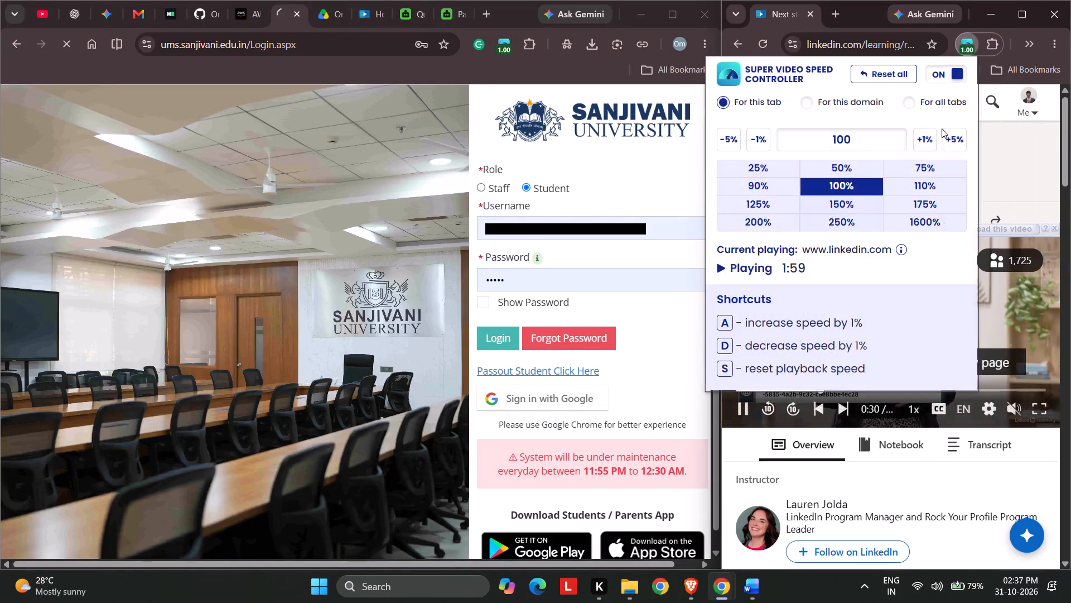
click(927, 216)
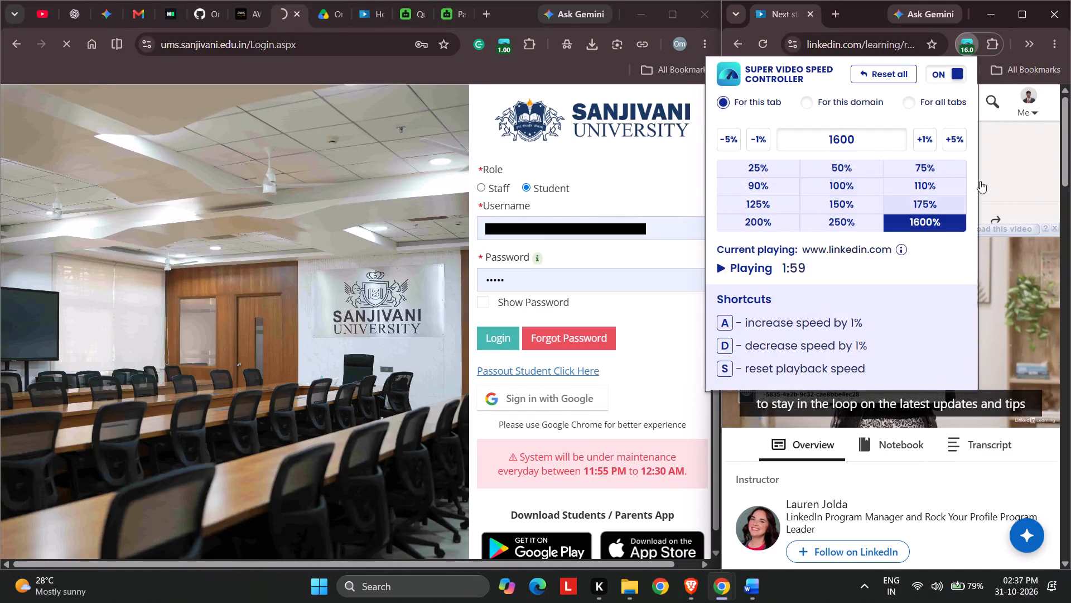
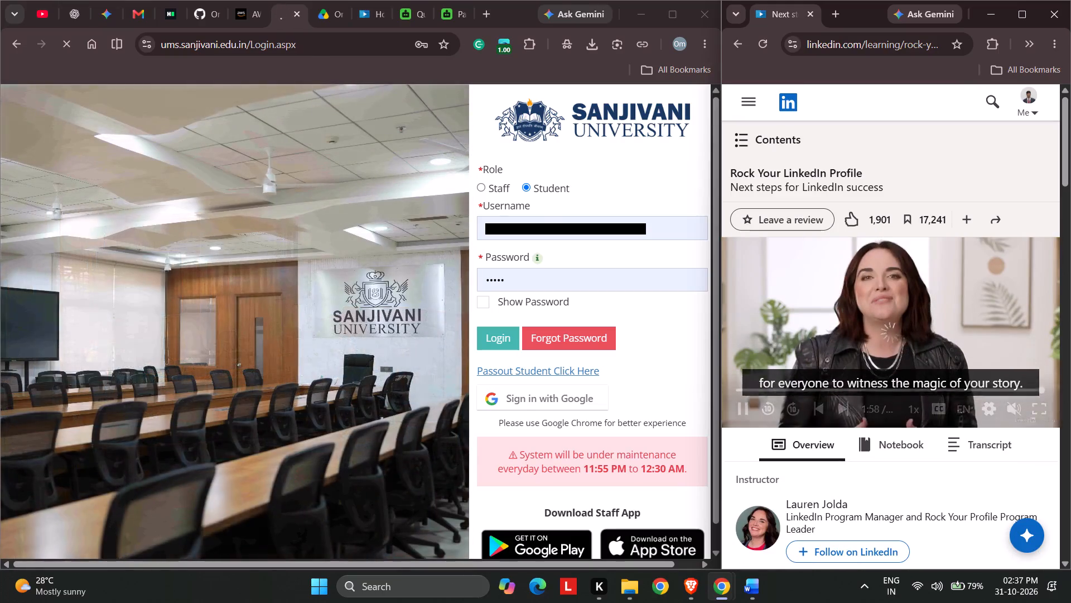
Continue past the student portal's circular list and open the page under Other > MAP.
scroll(802, 240, up, 6)
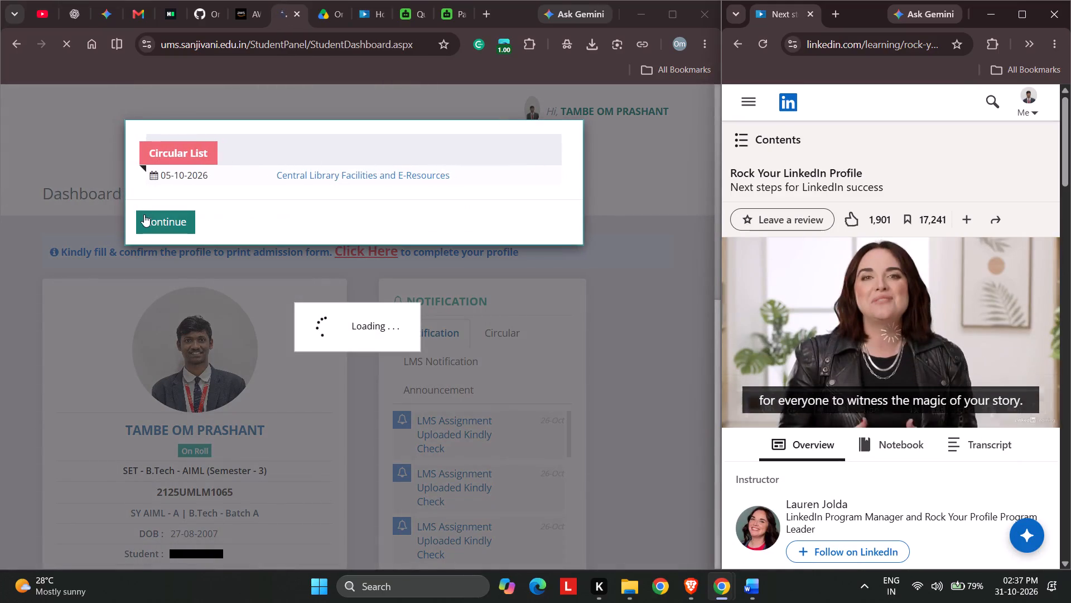
click(144, 218)
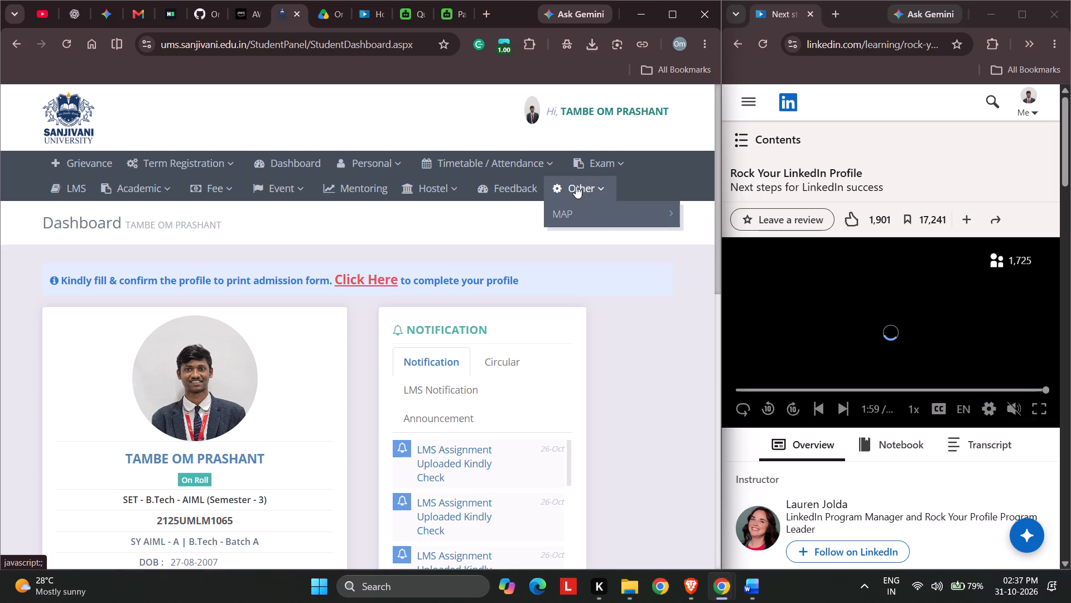
click(694, 213)
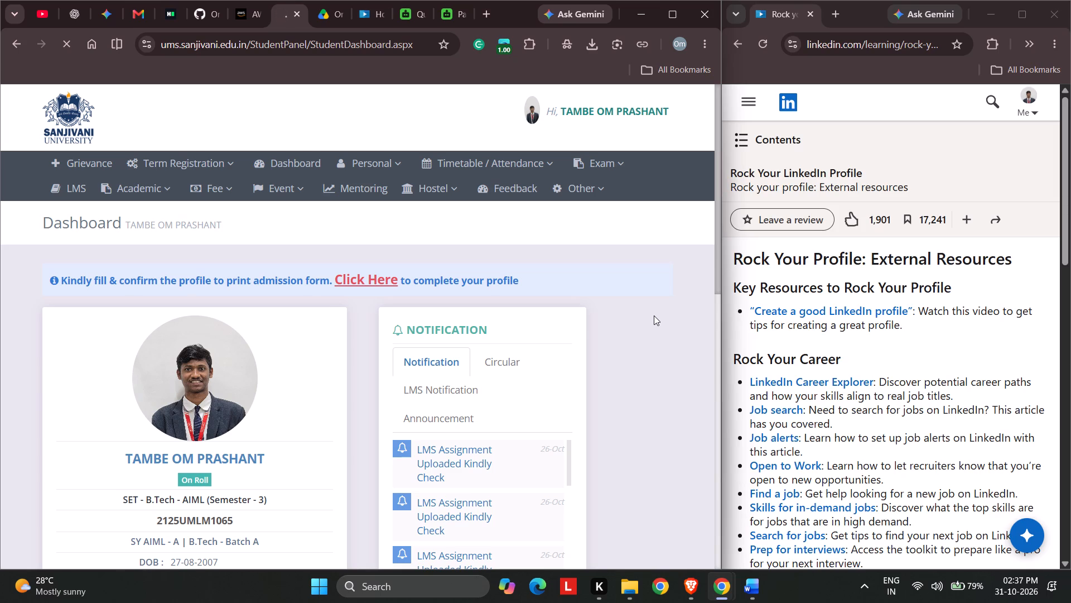
Finish the Rock Your LinkedIn Profile course from the end of its External Resources page.
scroll(861, 338, down, 4)
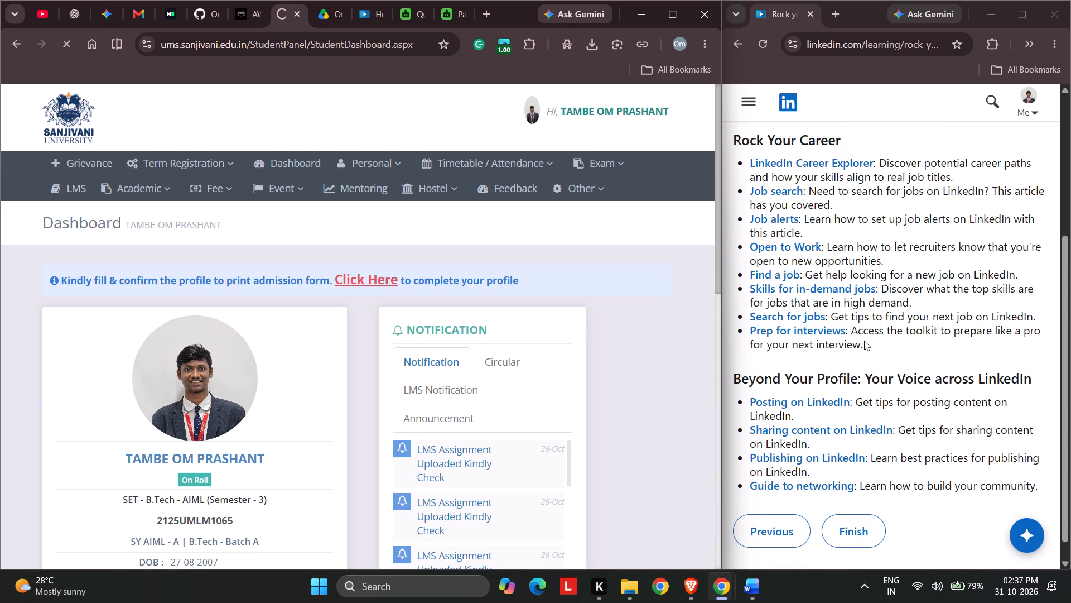
scroll(893, 360, down, 4)
click(837, 501)
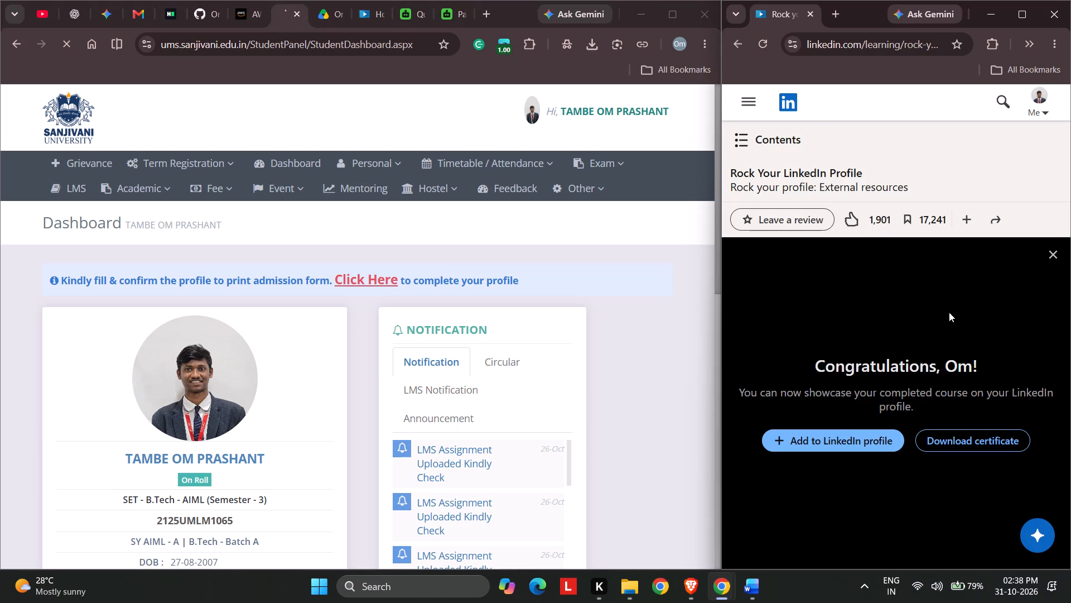
Download the LinkedIn Learning Certificate for Rock Your LinkedIn Profile as a PDF only, and close the certificate dialog.
click(965, 432)
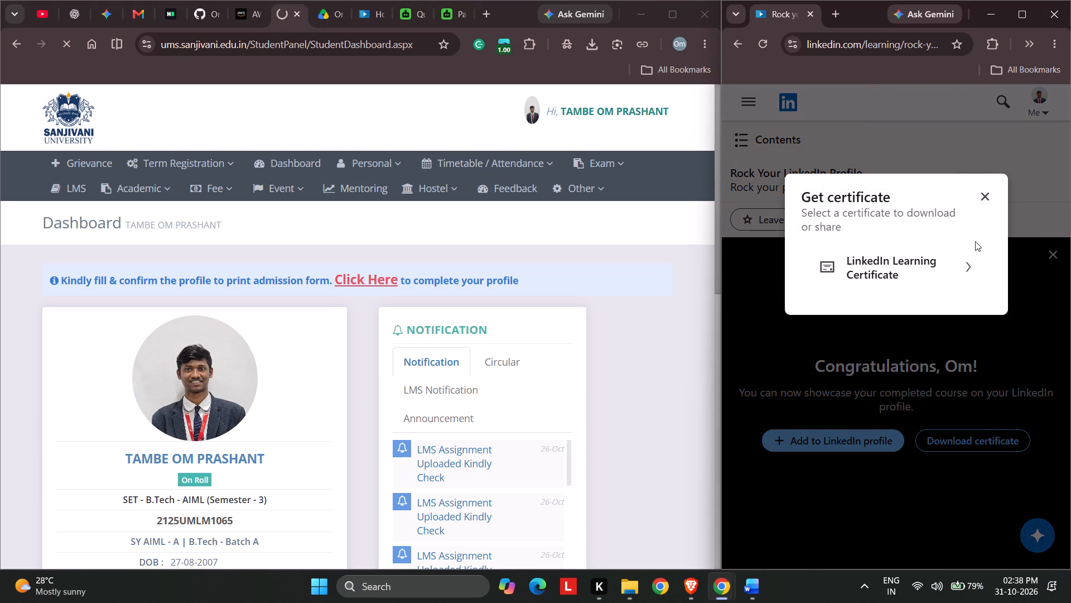
click(944, 259)
click(840, 452)
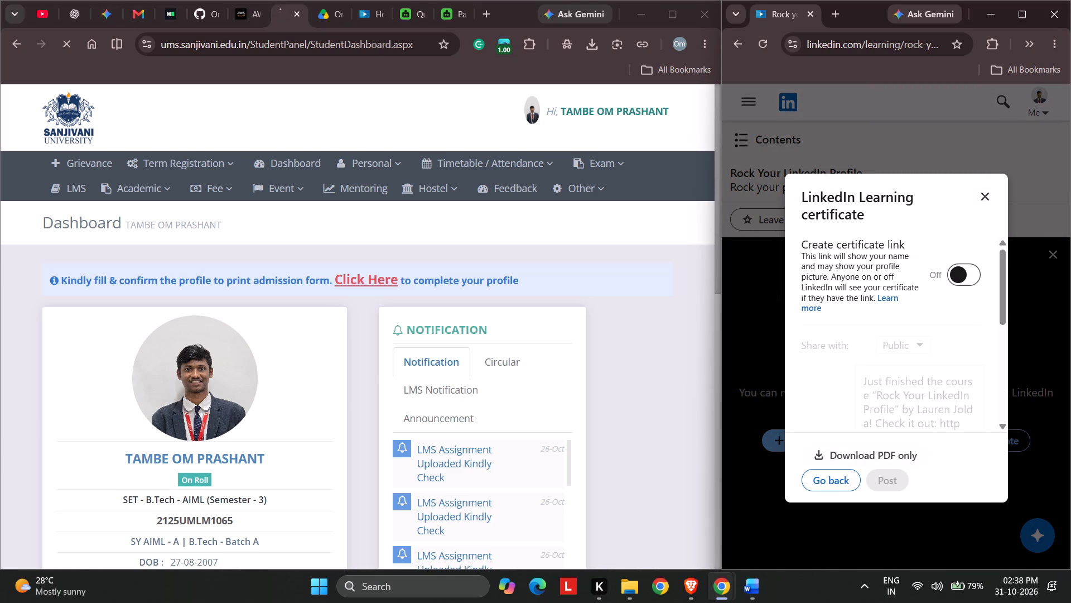
click(1043, 353)
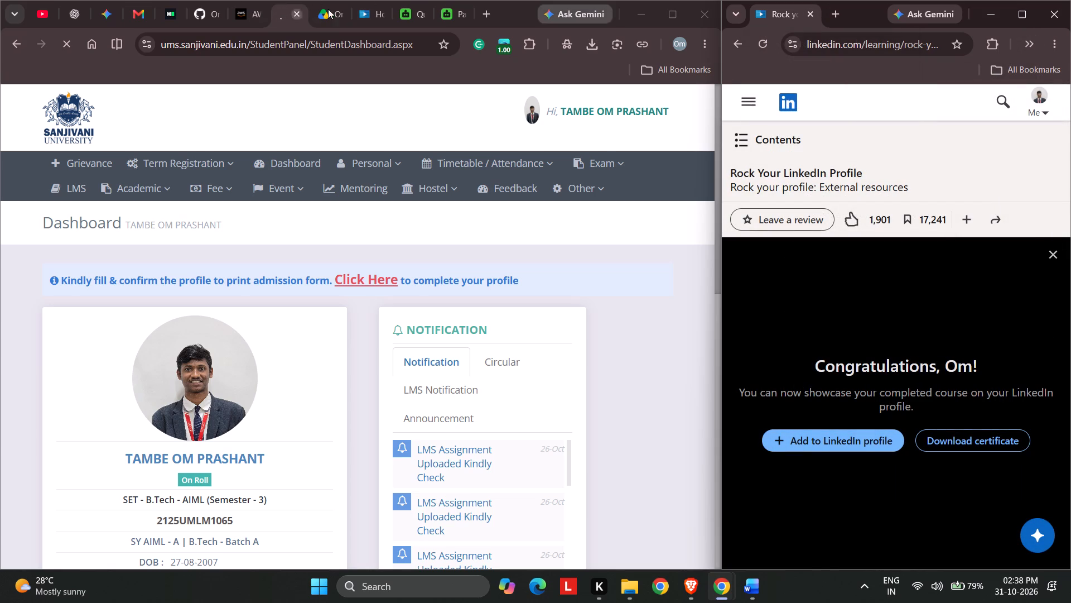
Move the social media strategy course tab into the LinkedIn Learning window and close the finished Rock Your Profile tab there.
drag(368, 15, 816, 18)
click(766, 17)
click(770, 17)
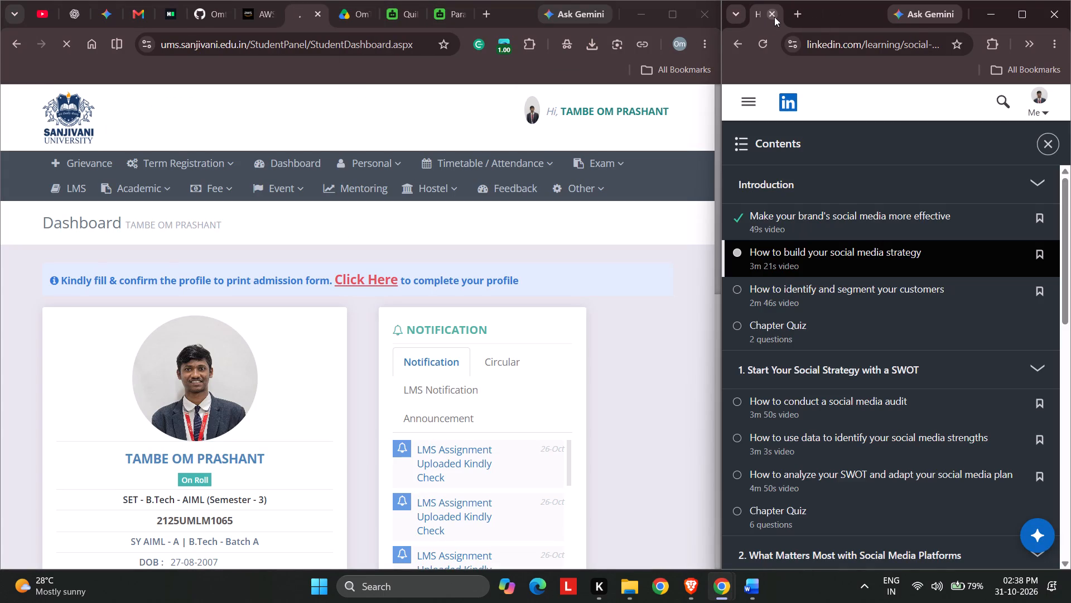
Close the course contents list to show the social media strategy video.
click(1040, 141)
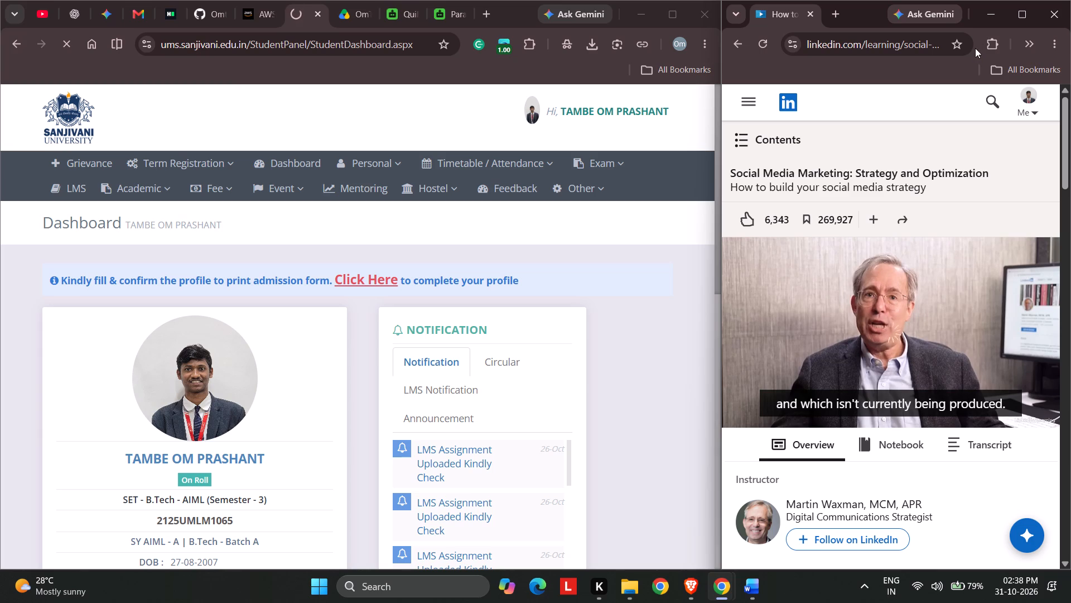
Set the social media strategy video's playback speed to 1600% for this tab with Super Video Speed Controller.
click(989, 42)
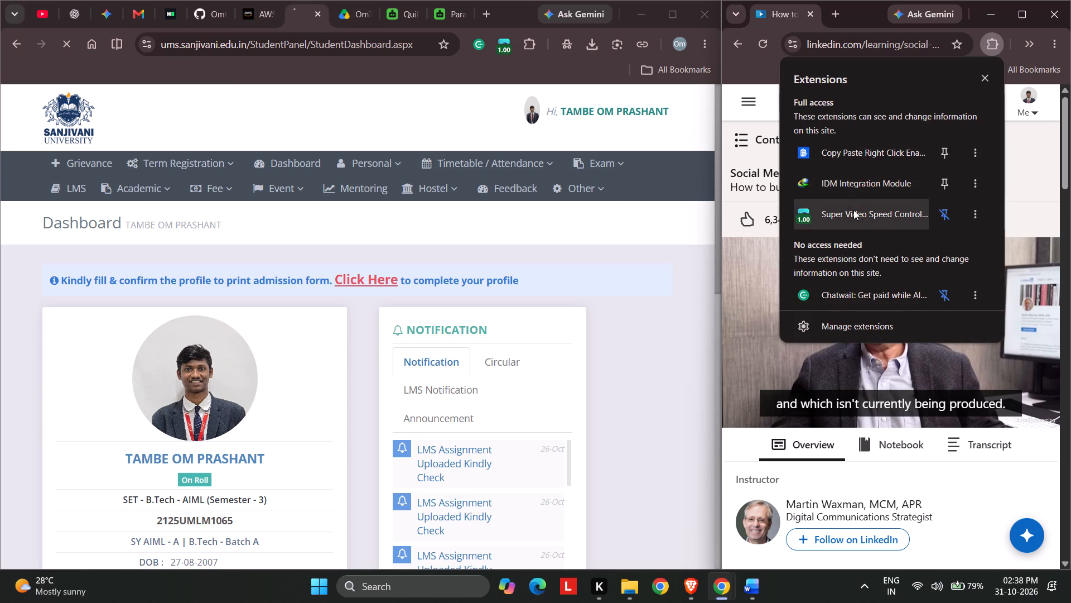
click(853, 210)
click(913, 215)
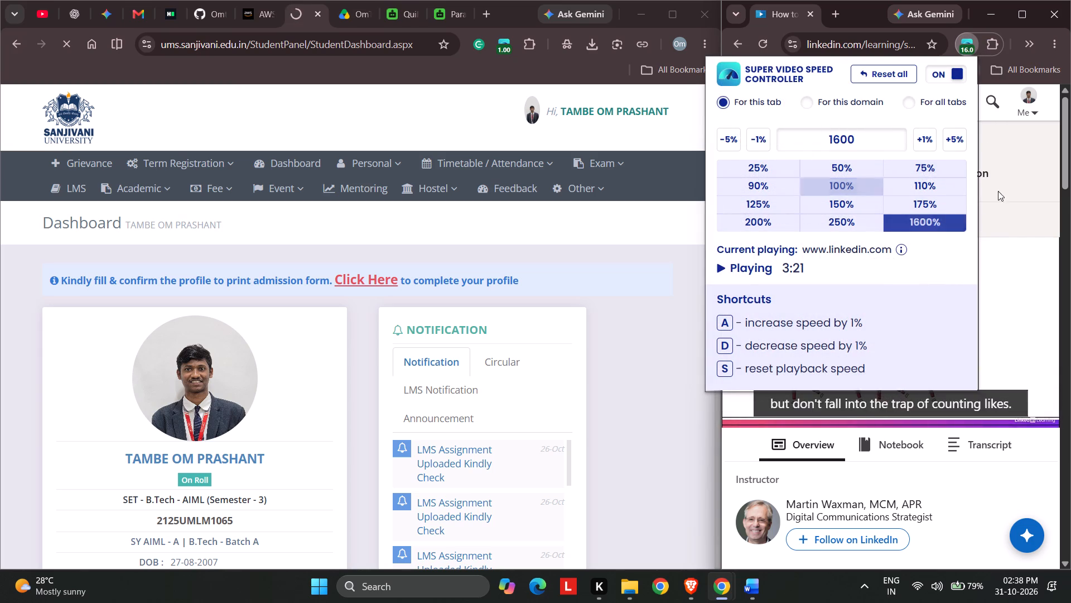
click(1027, 162)
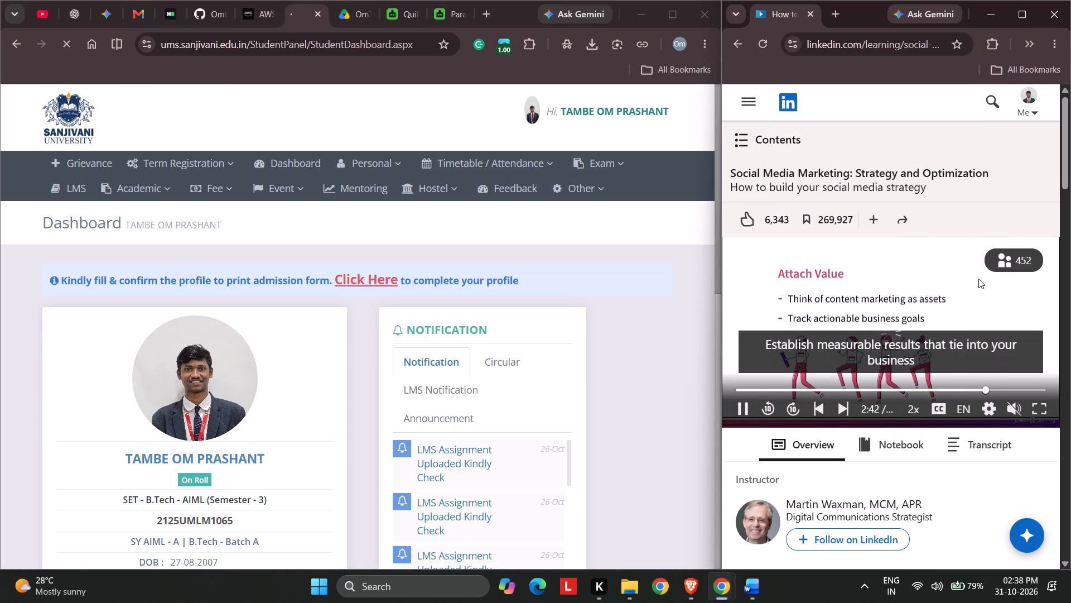
Turn off the captions on the How to build your social media strategy video.
click(934, 407)
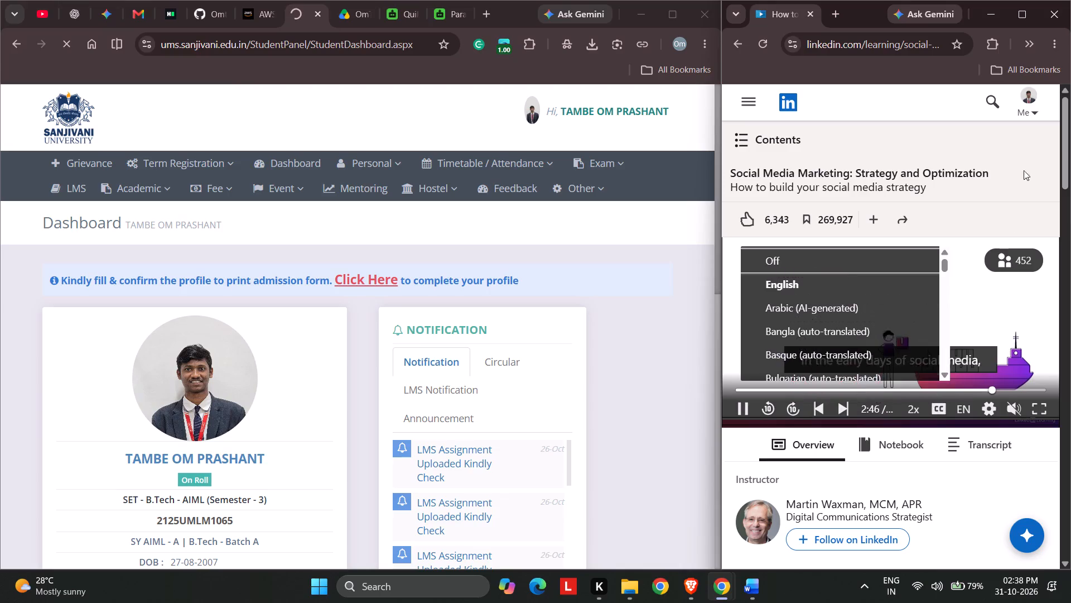
click(801, 259)
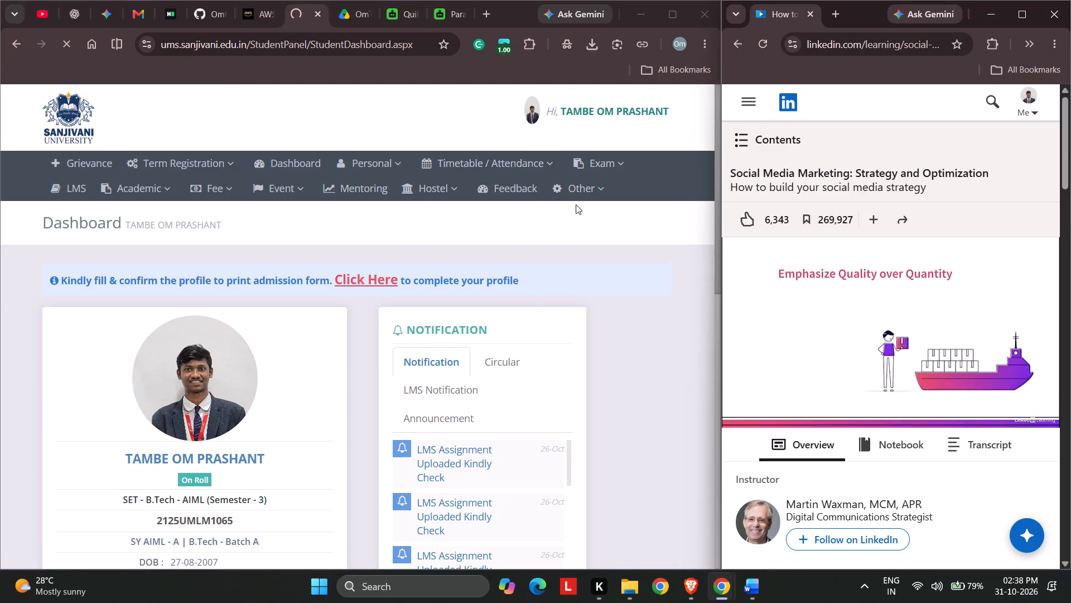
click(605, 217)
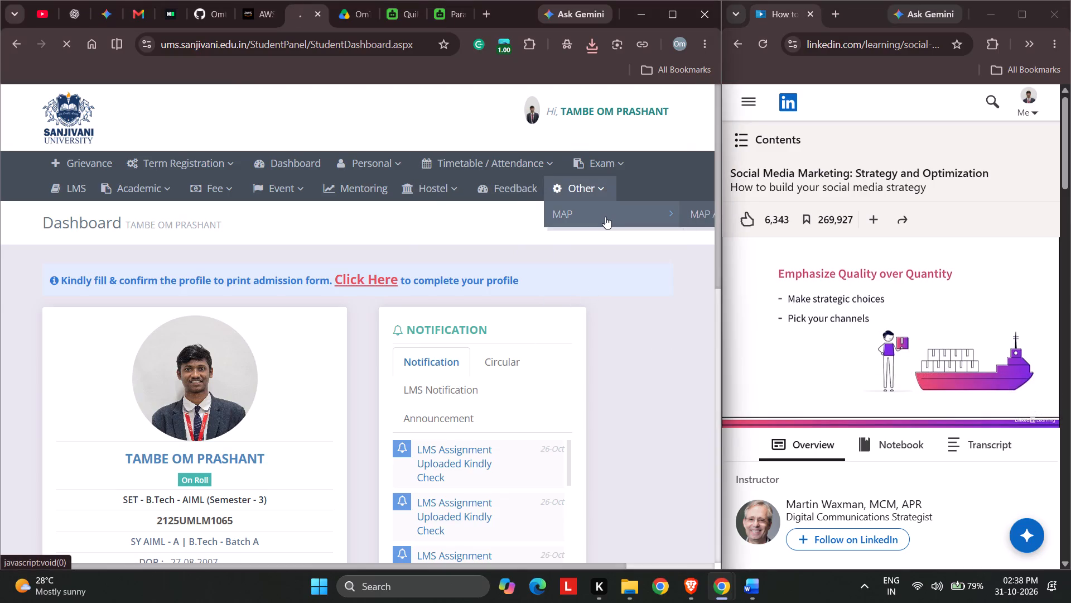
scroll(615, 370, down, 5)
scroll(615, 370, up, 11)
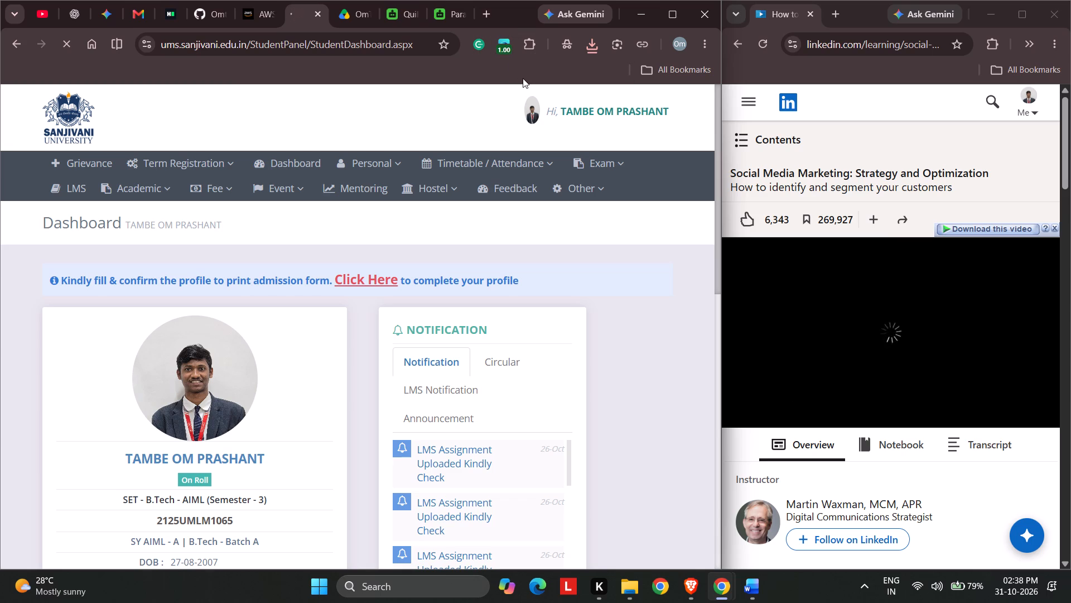
Dismiss the download-video overlay above the How to identify and segment your customers video.
click(992, 46)
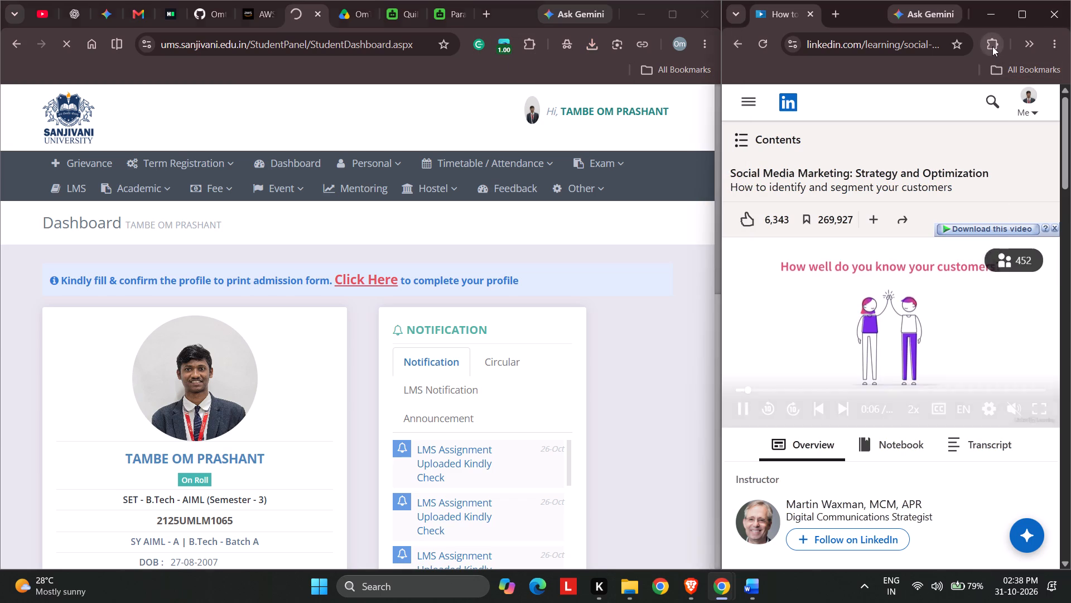
click(1039, 145)
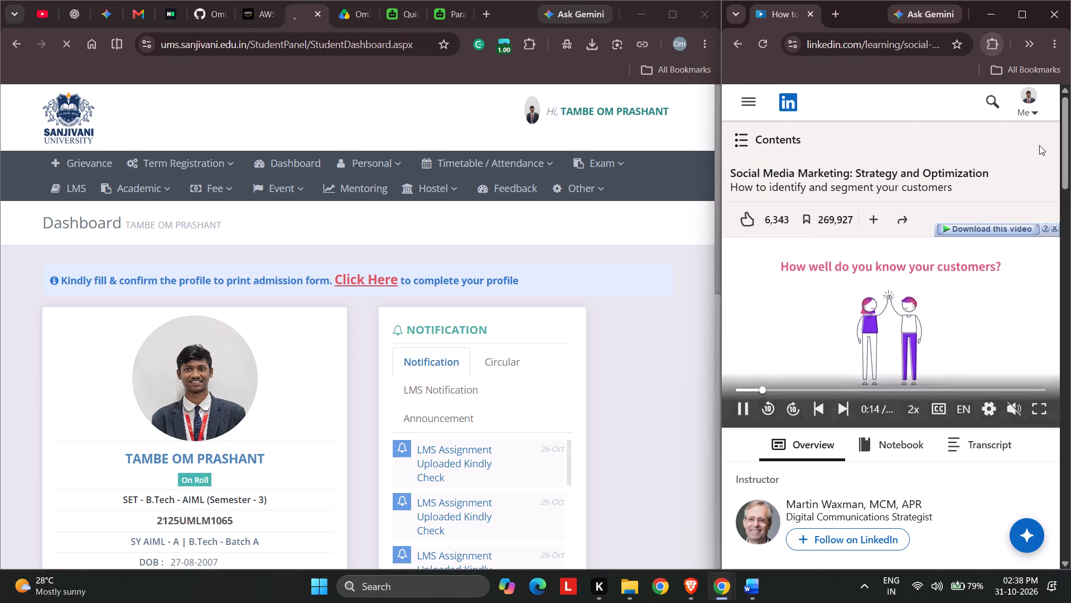
click(1056, 224)
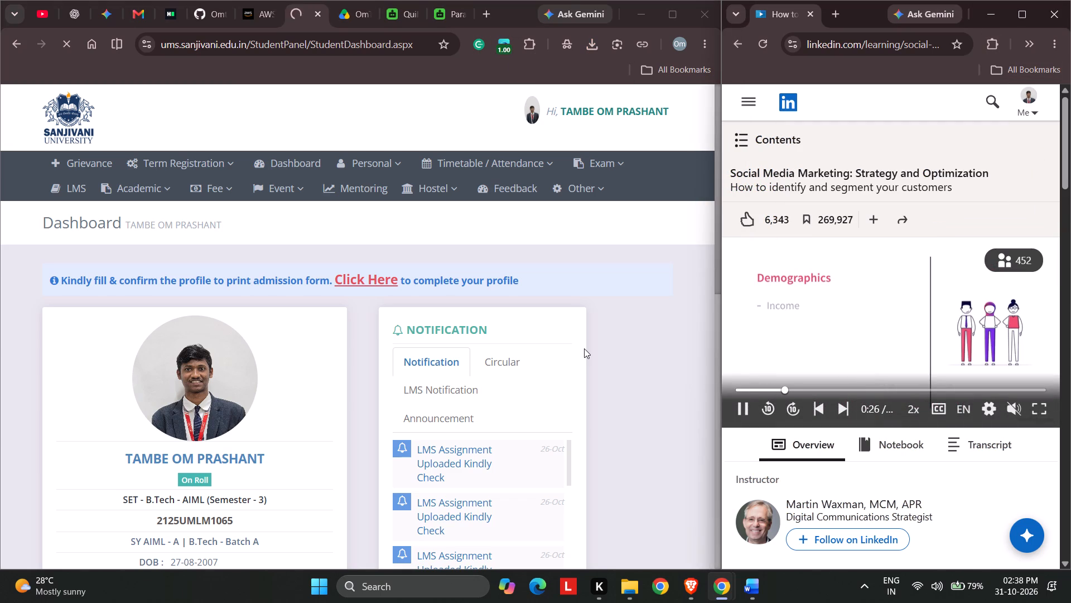
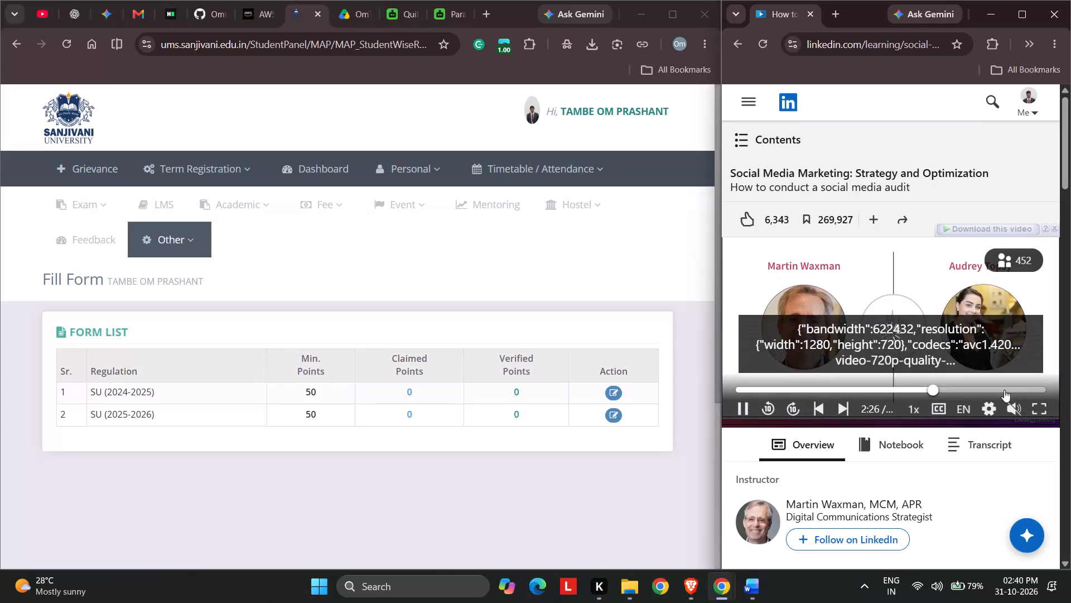
Turn off the captions on the How to conduct a social media audit video.
click(942, 407)
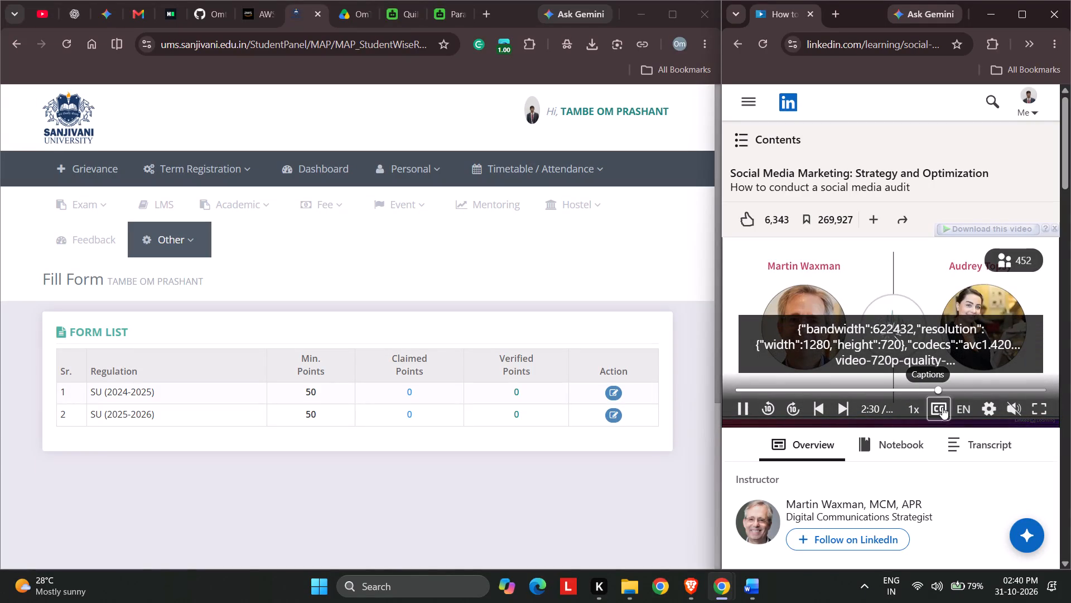
click(810, 262)
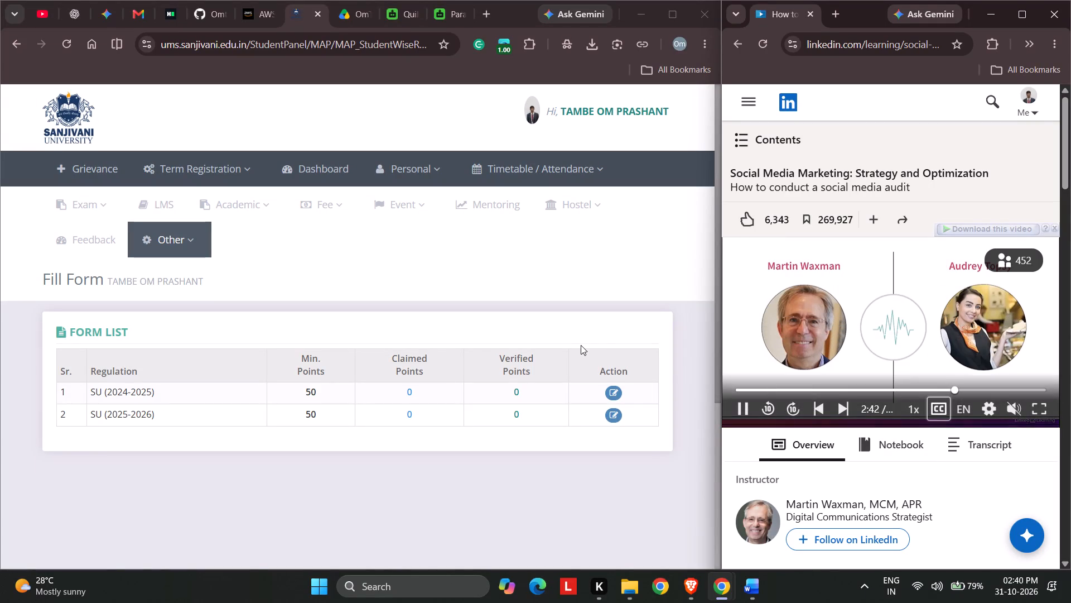
Open the SU (2024-2025) form in the MAP form list and start adding a new activity.
click(611, 391)
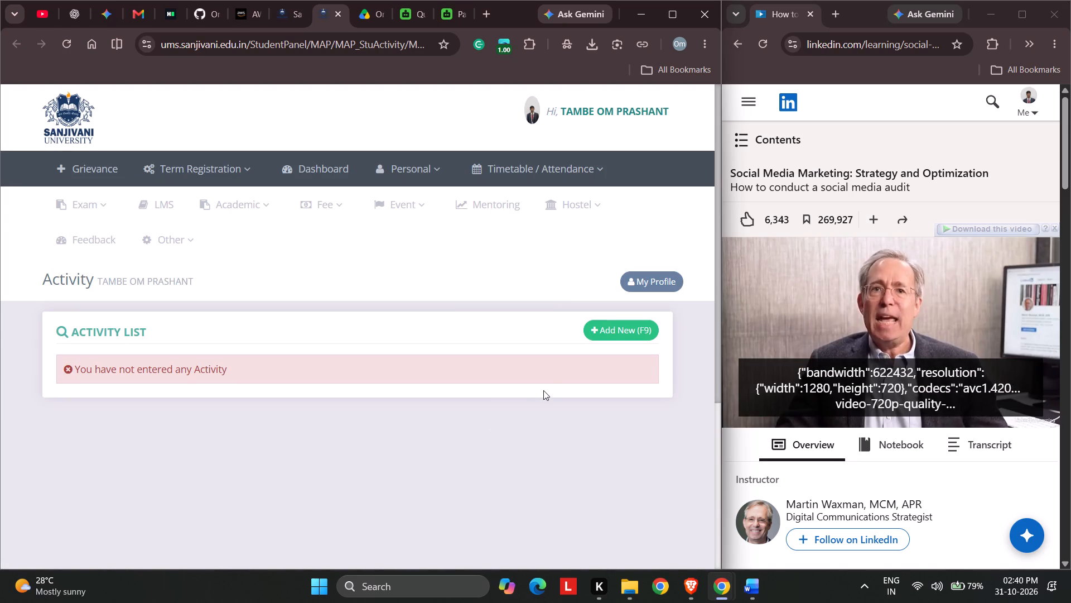
click(611, 329)
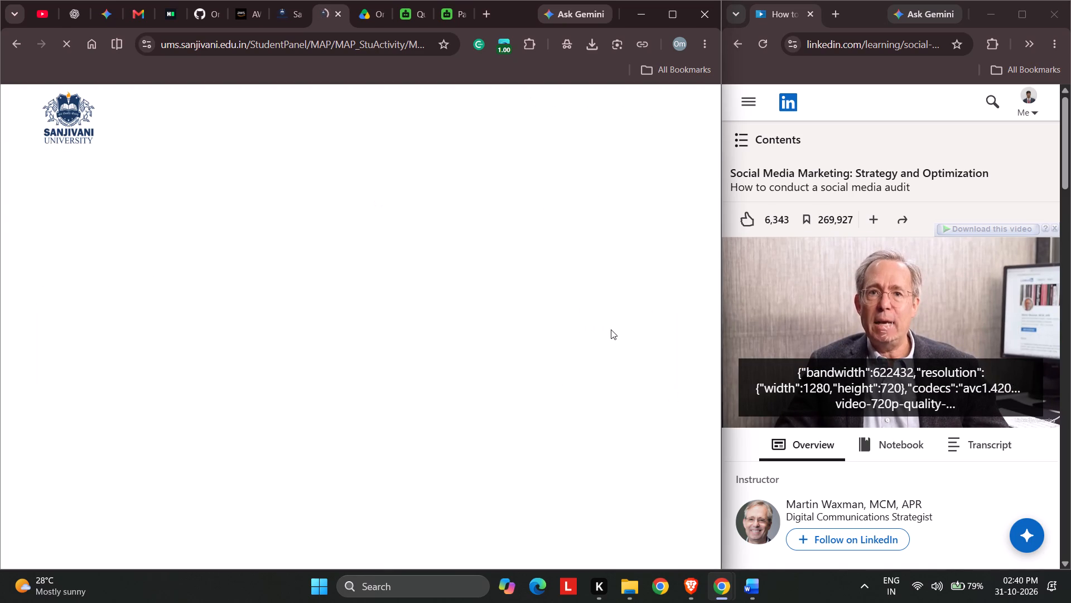
Switch to Google Drive and download the student's certificates folder from My Drive.
click(375, 17)
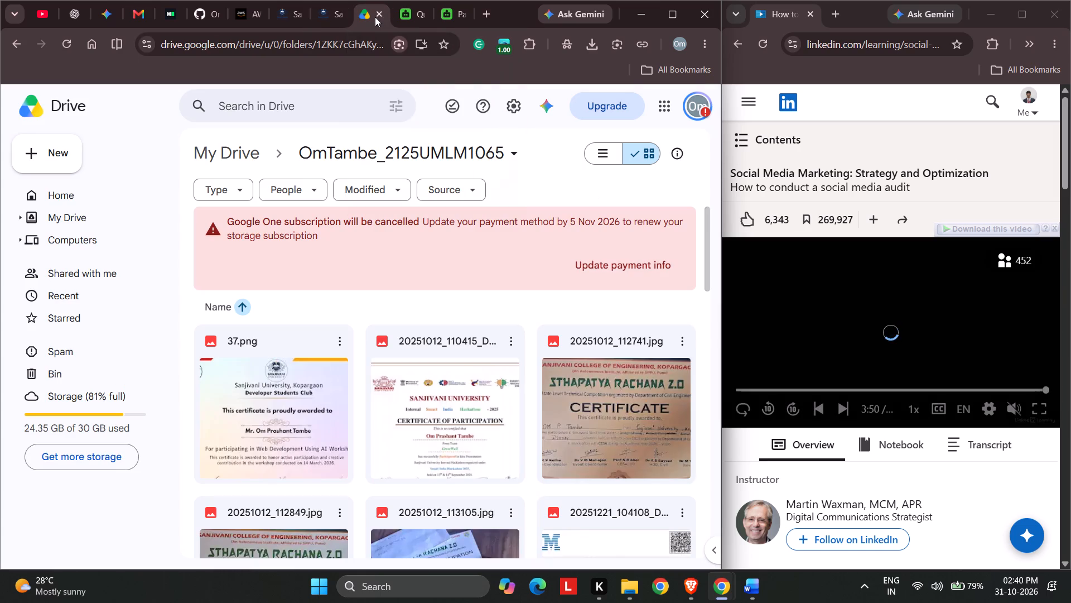
scroll(549, 328, down, 2)
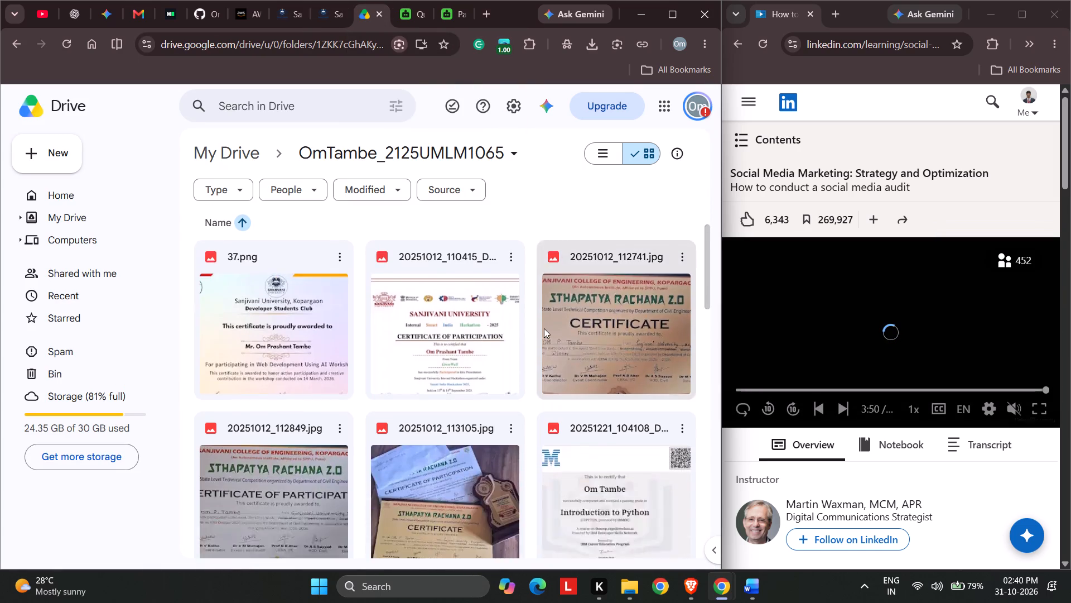
scroll(385, 342, up, 4)
scroll(331, 326, up, 3)
click(79, 222)
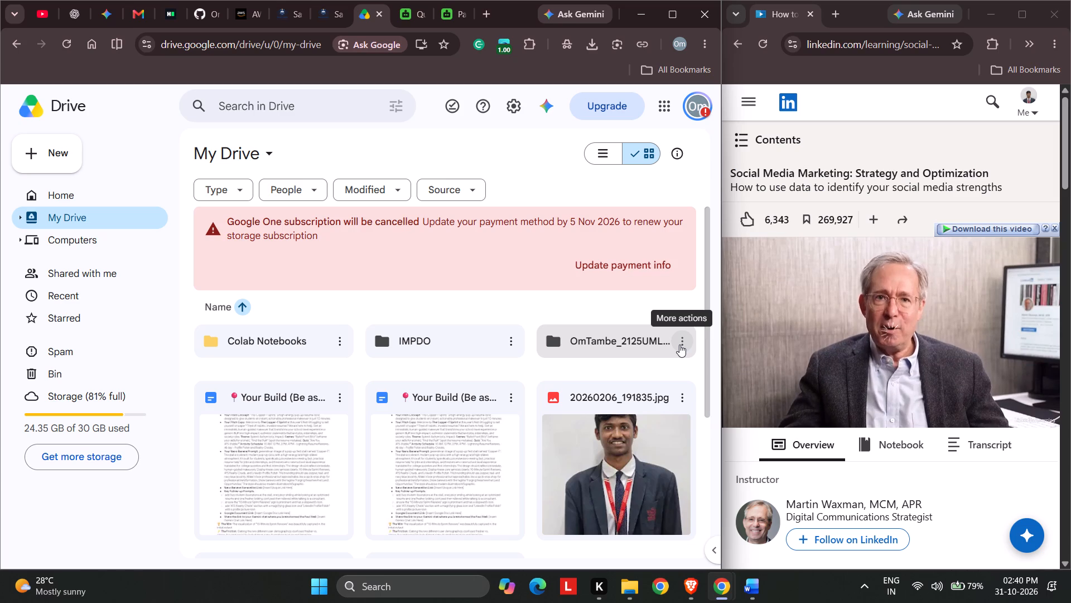
click(679, 344)
click(544, 368)
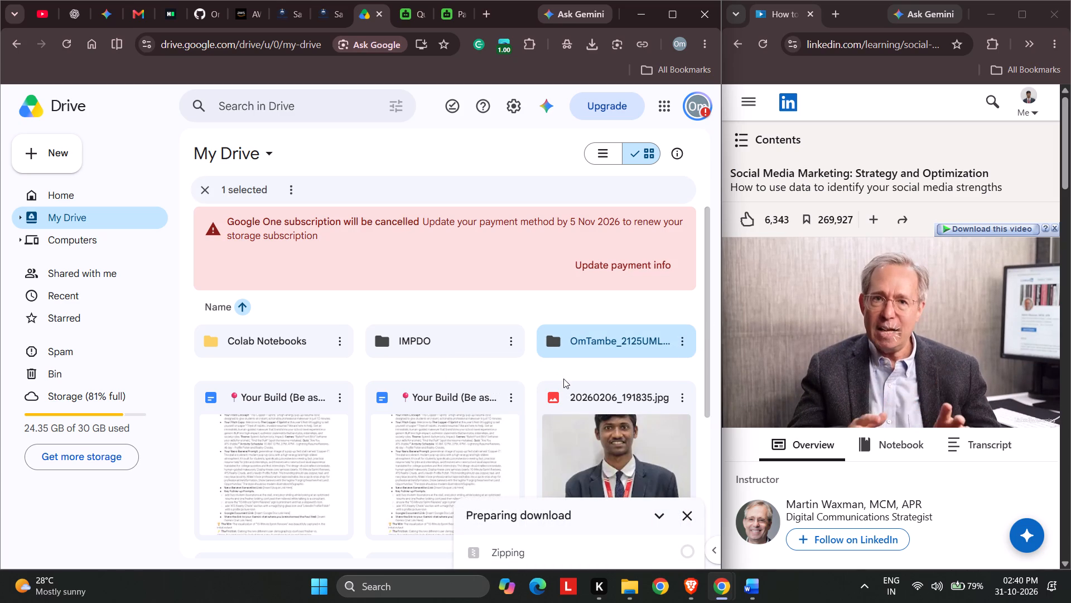
Move both Your Build documents and the Tools You Used document from My Drive to the bin.
scroll(567, 374, down, 3)
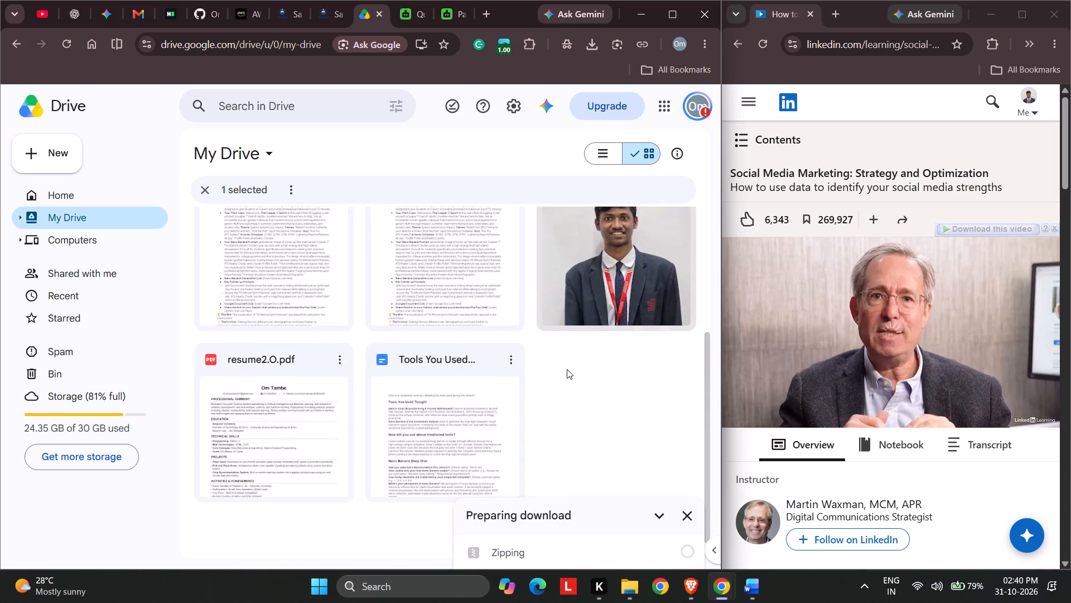
scroll(567, 369, up, 3)
scroll(567, 369, down, 1)
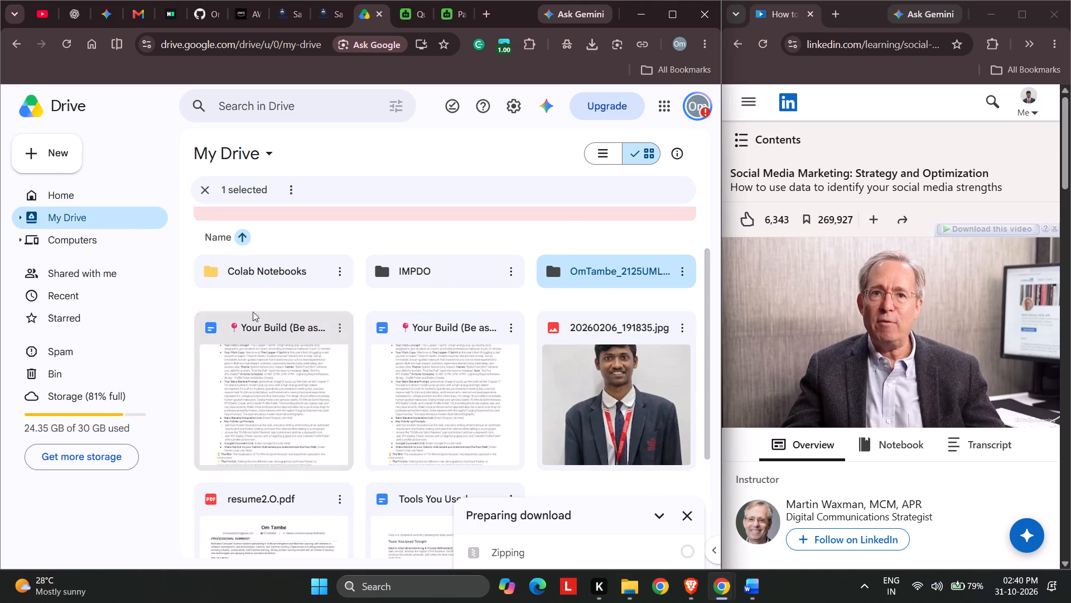
click(337, 331)
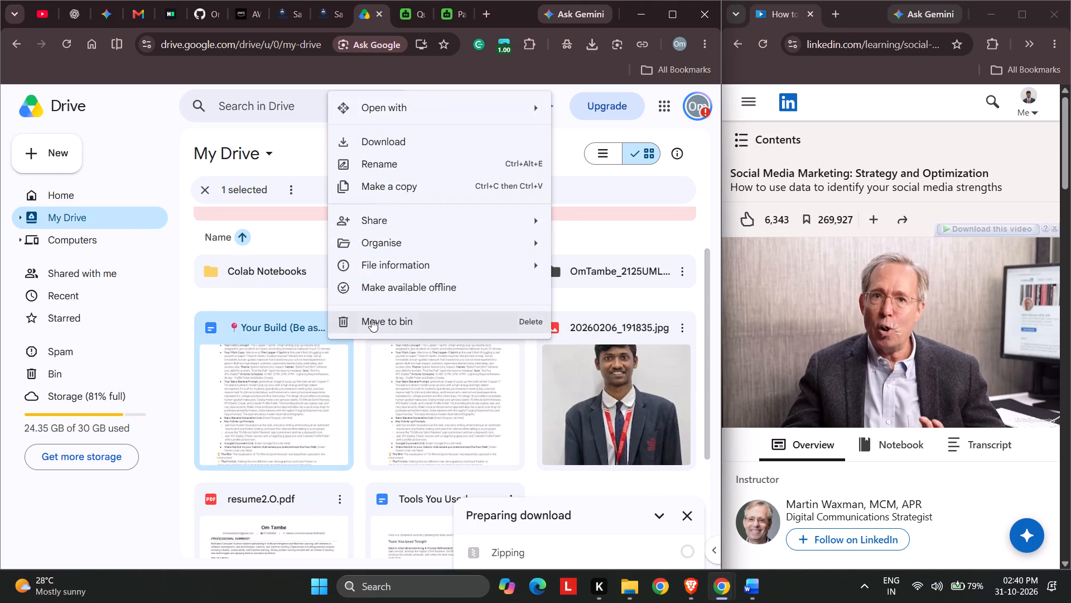
click(372, 319)
click(346, 326)
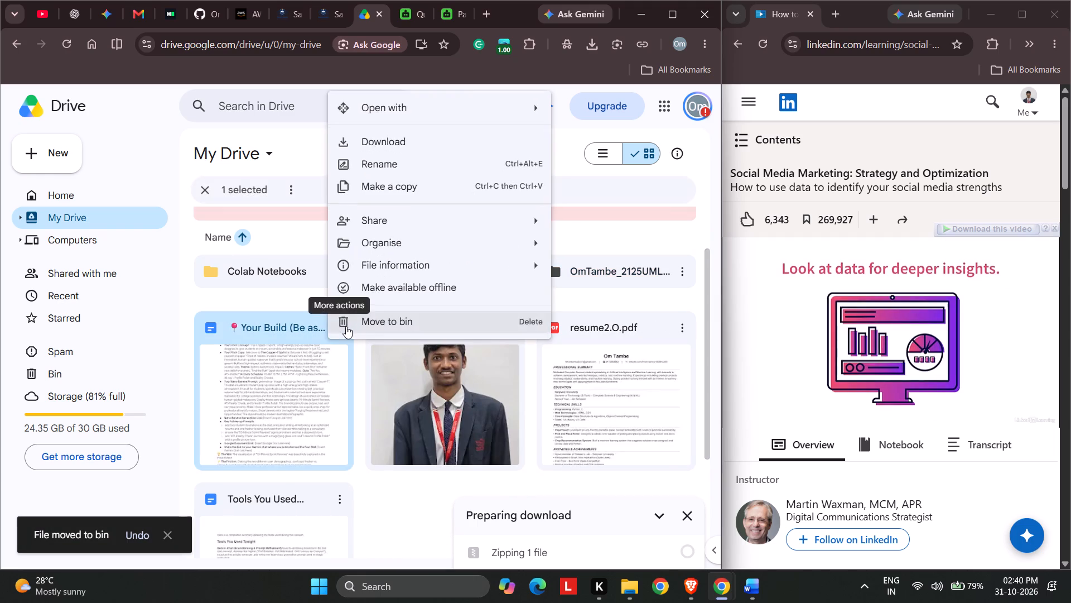
click(346, 326)
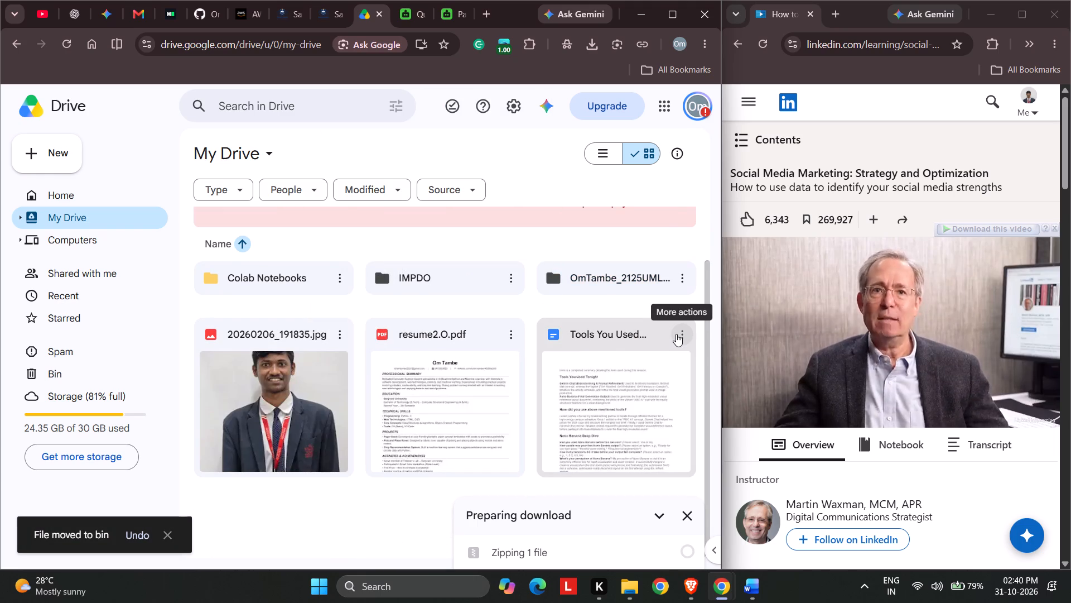
click(676, 334)
click(581, 329)
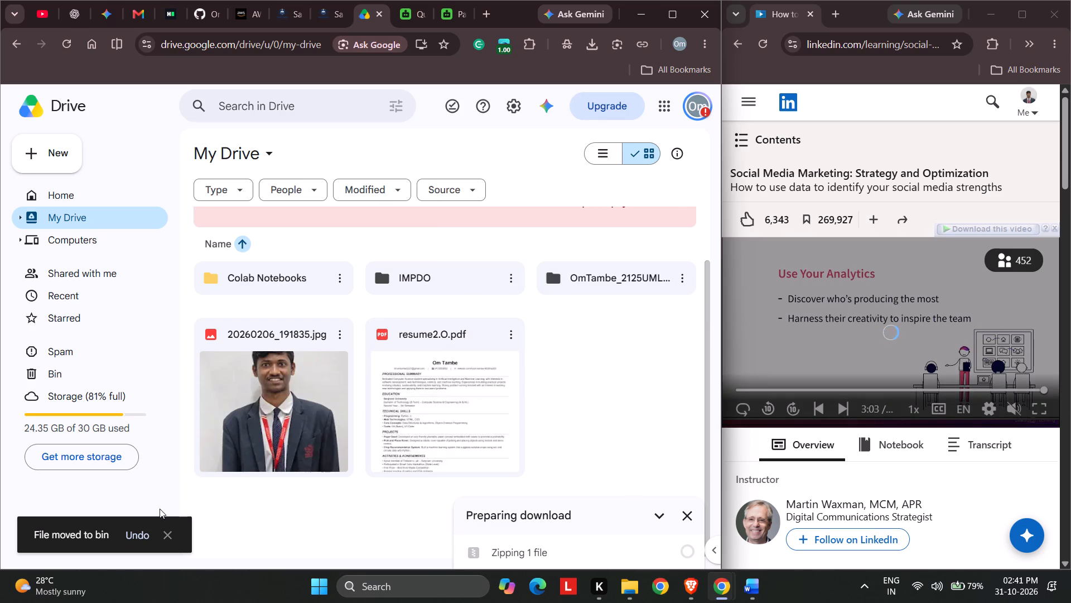
click(170, 528)
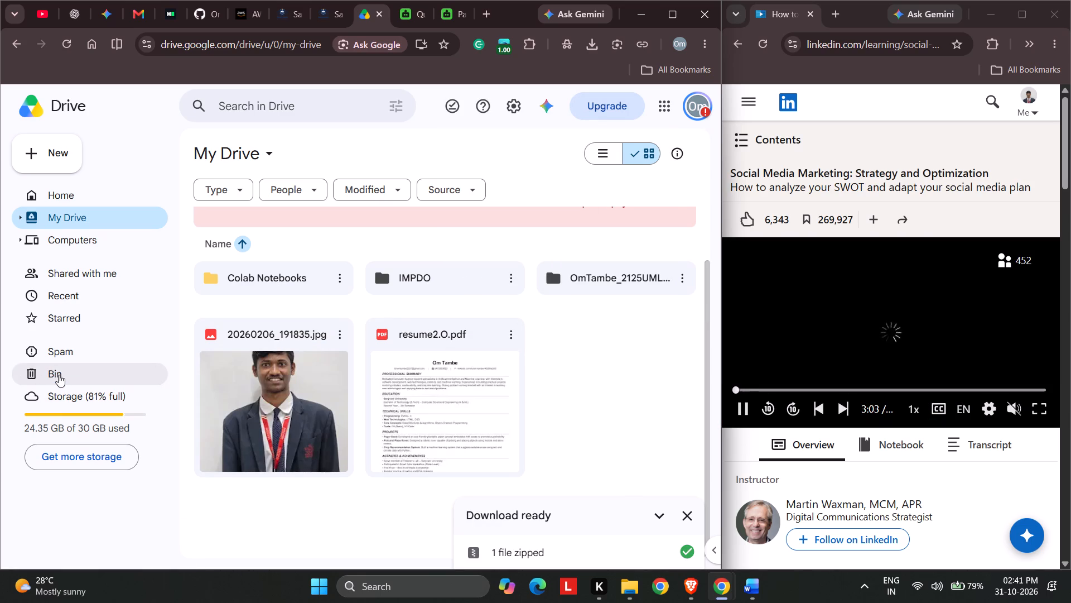
Empty the Drive bin permanently and return to My Drive.
click(59, 375)
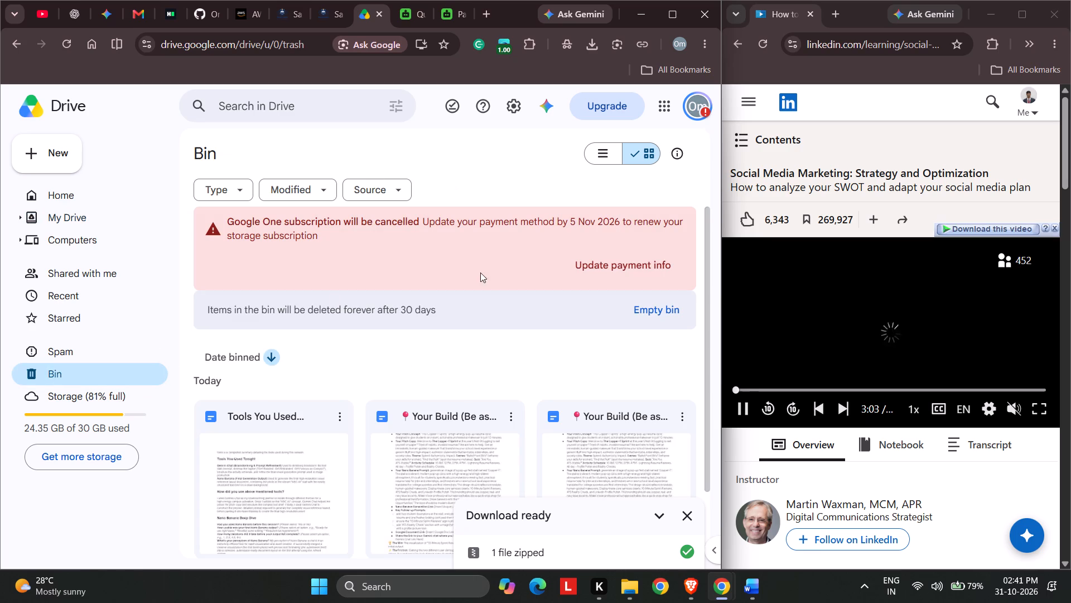
click(650, 315)
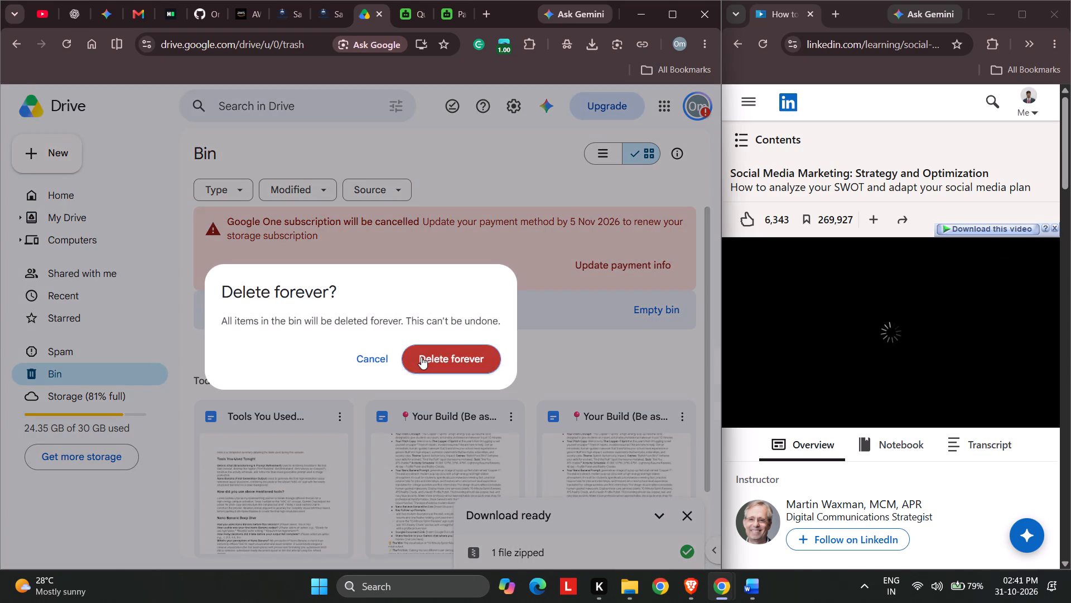
click(421, 357)
scroll(547, 358, down, 3)
scroll(548, 358, up, 3)
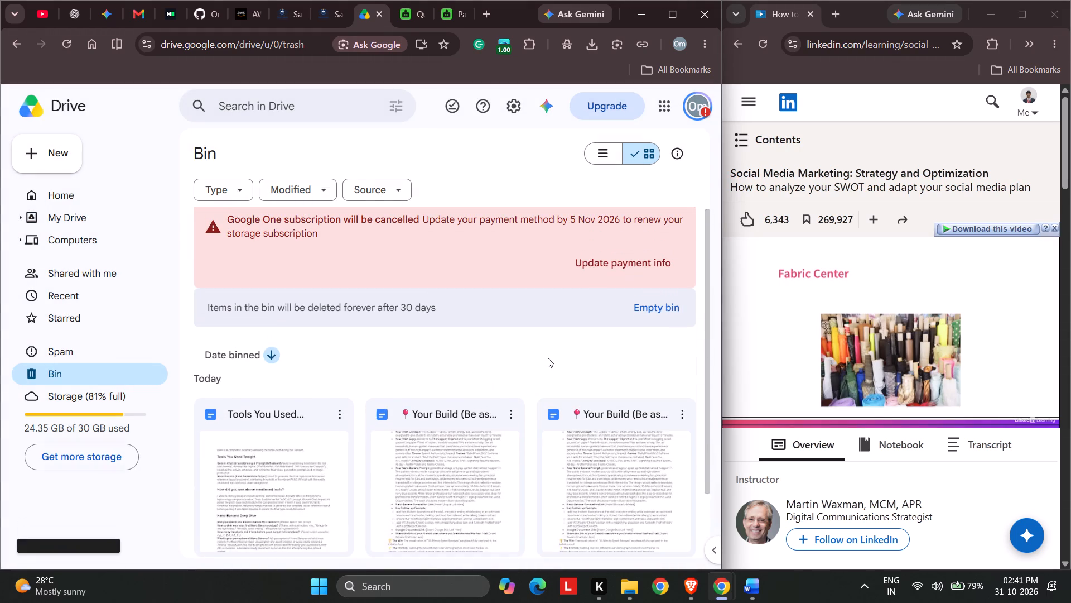
scroll(546, 356, up, 1)
click(49, 218)
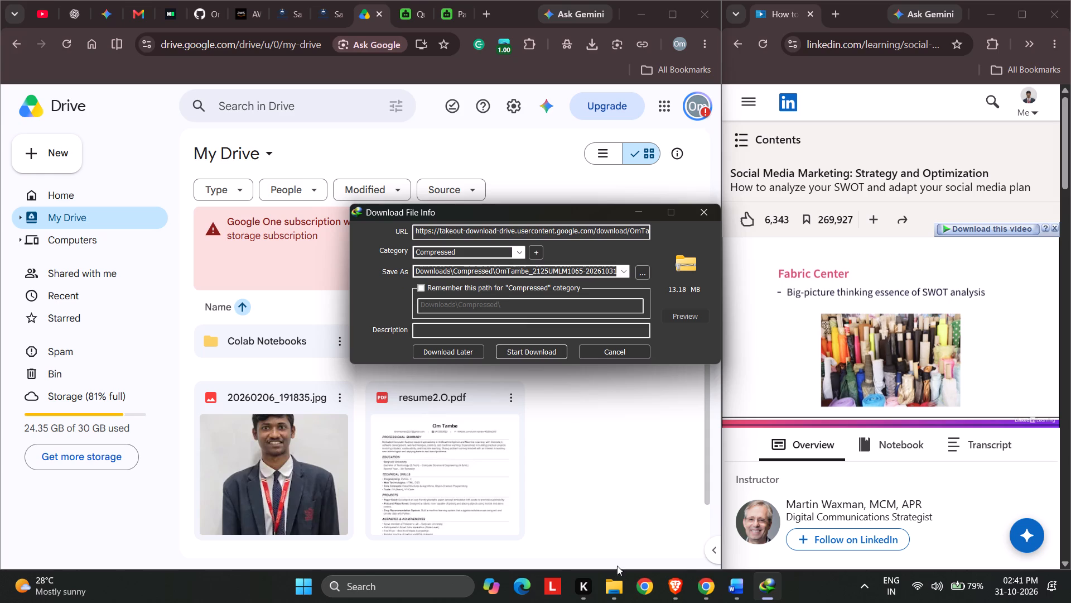
Show the Downloads folder in File Explorer and download the certificates zip to Downloads\Compressed with Internet Download Manager.
click(613, 587)
click(62, 178)
click(69, 197)
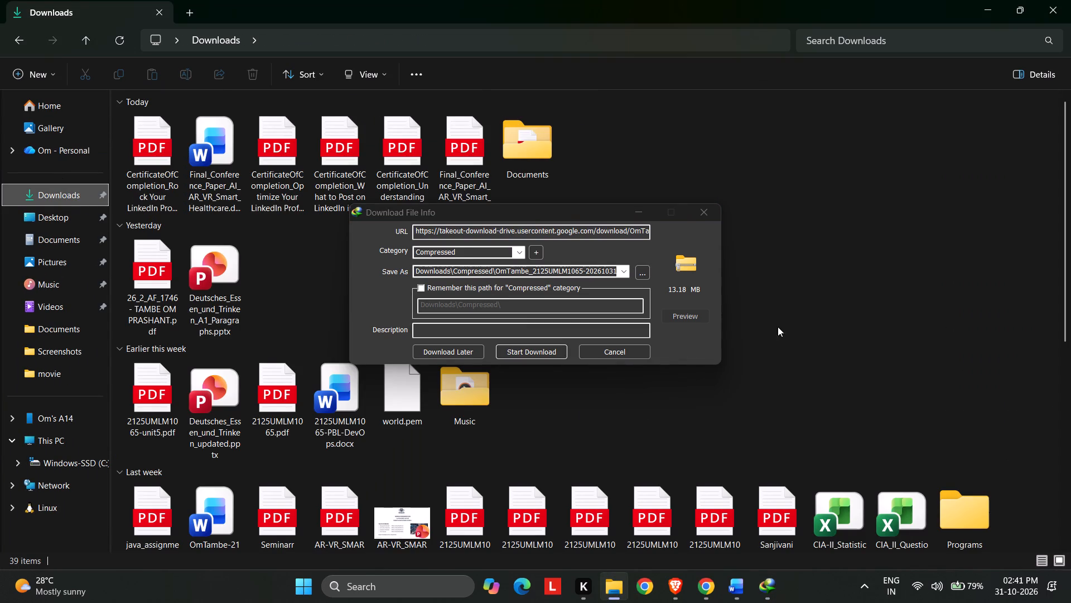
click(525, 350)
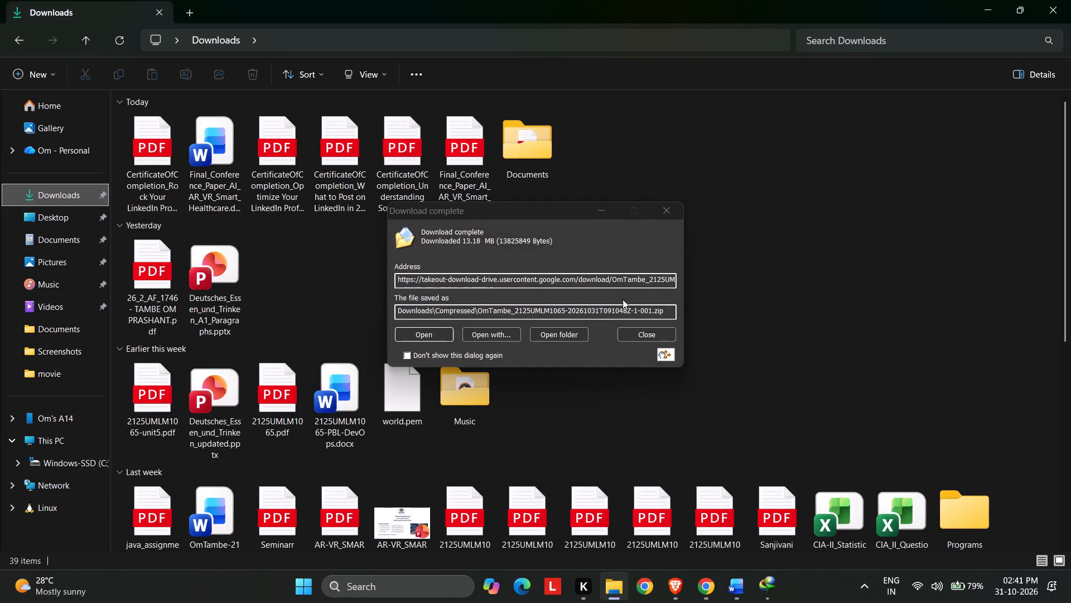
click(664, 336)
Extract the certificates zip directly into the Compressed folder with WinRAR and open the extracted folder.
double_click(593, 156)
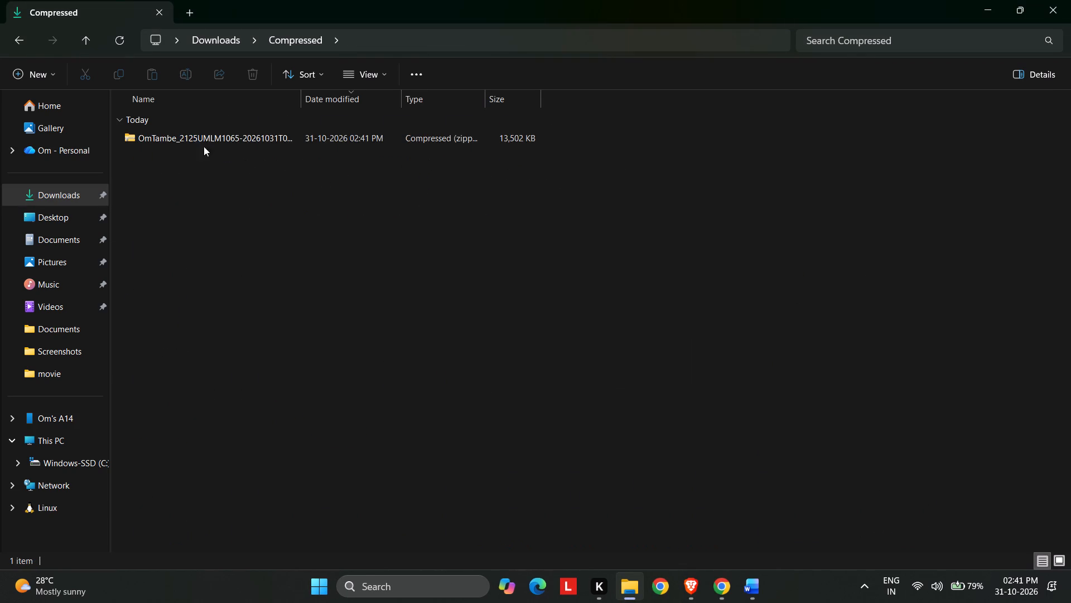
click(194, 144)
right_click(194, 144)
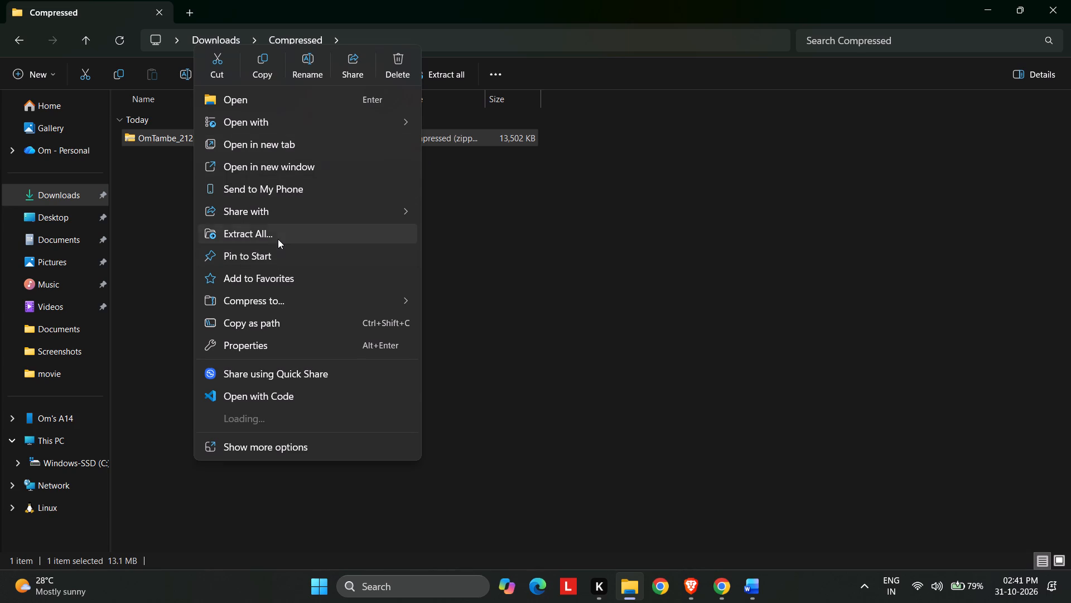
click(353, 415)
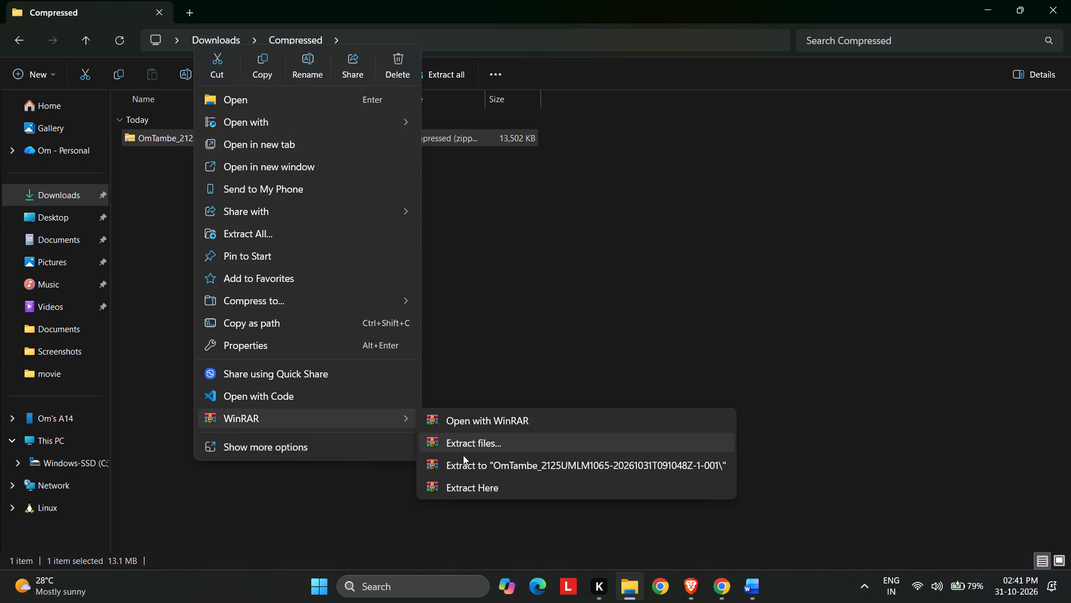
click(451, 481)
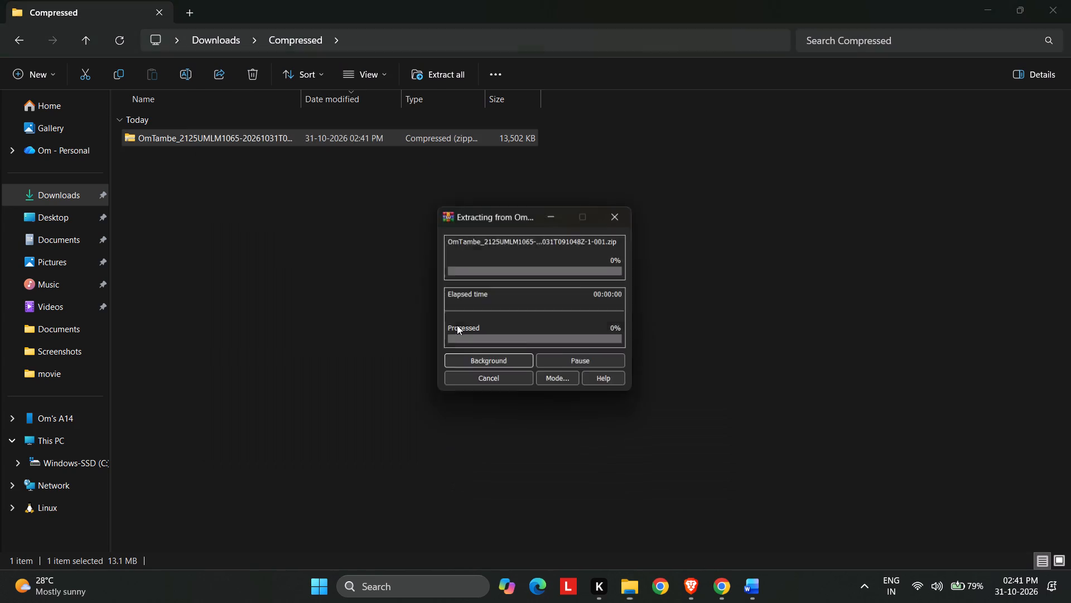
double_click(189, 155)
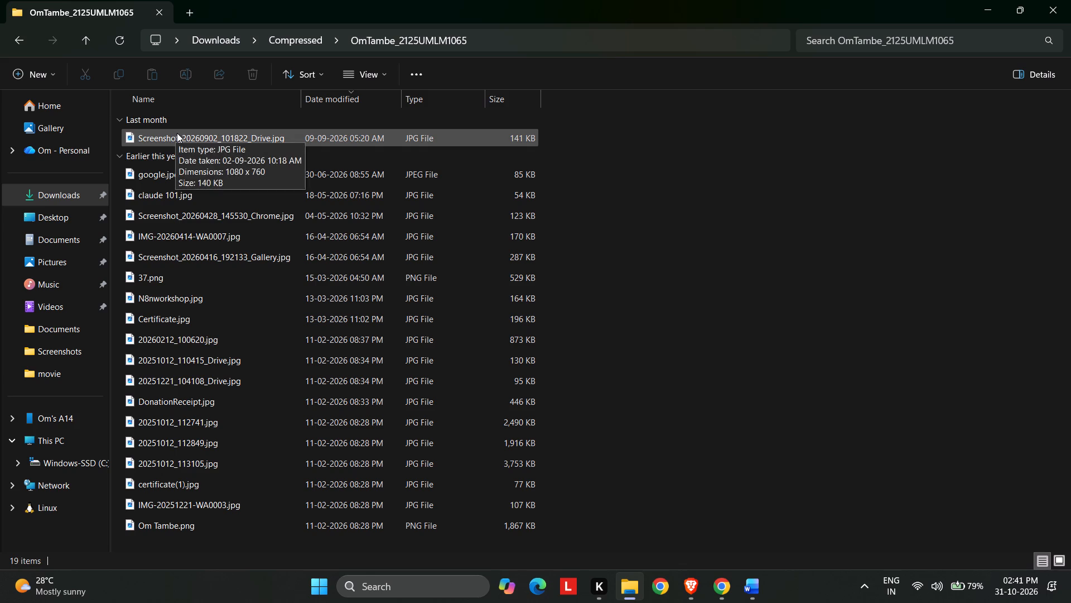
View Screenshot_20260902_101822_Drive.jpg in Photos and close it.
click(202, 139)
click(202, 139)
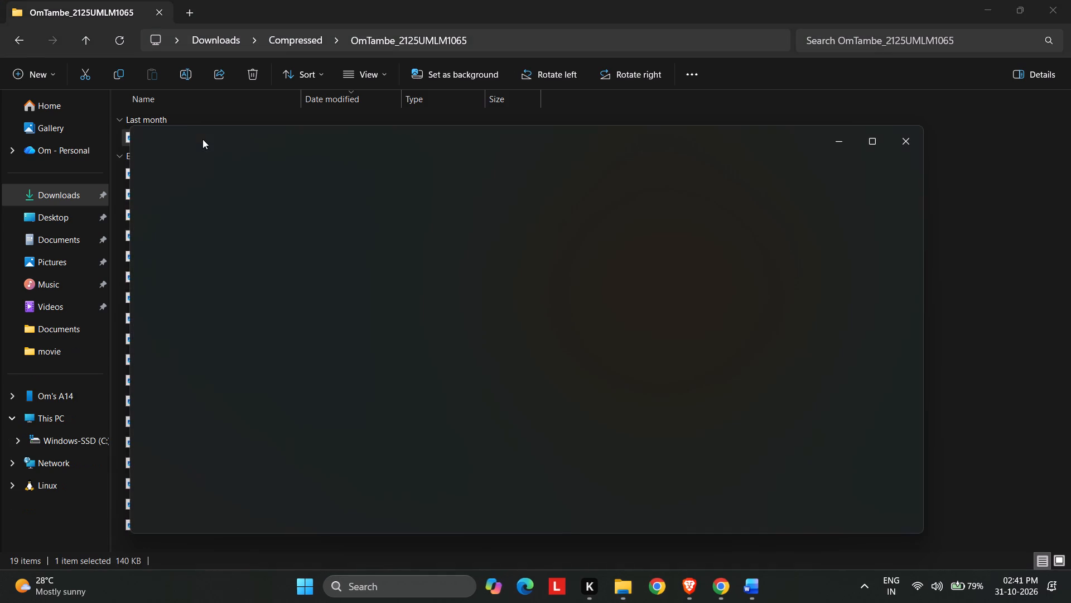
click(909, 151)
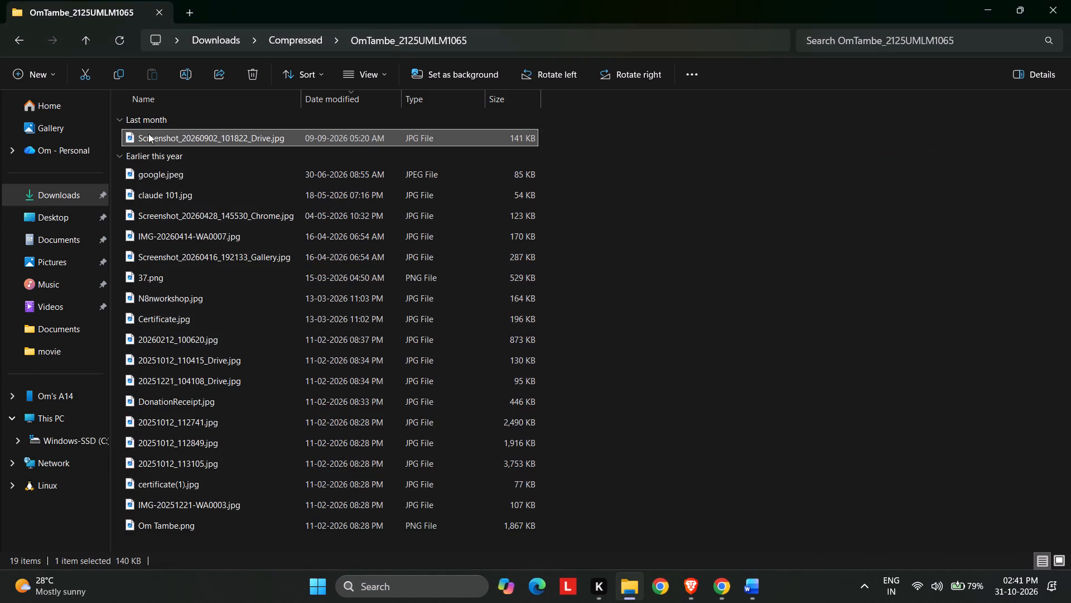
Rename Screenshot_20260902_101822_Drive.jpg as the student ID number, copying the new name for reuse.
click(182, 73)
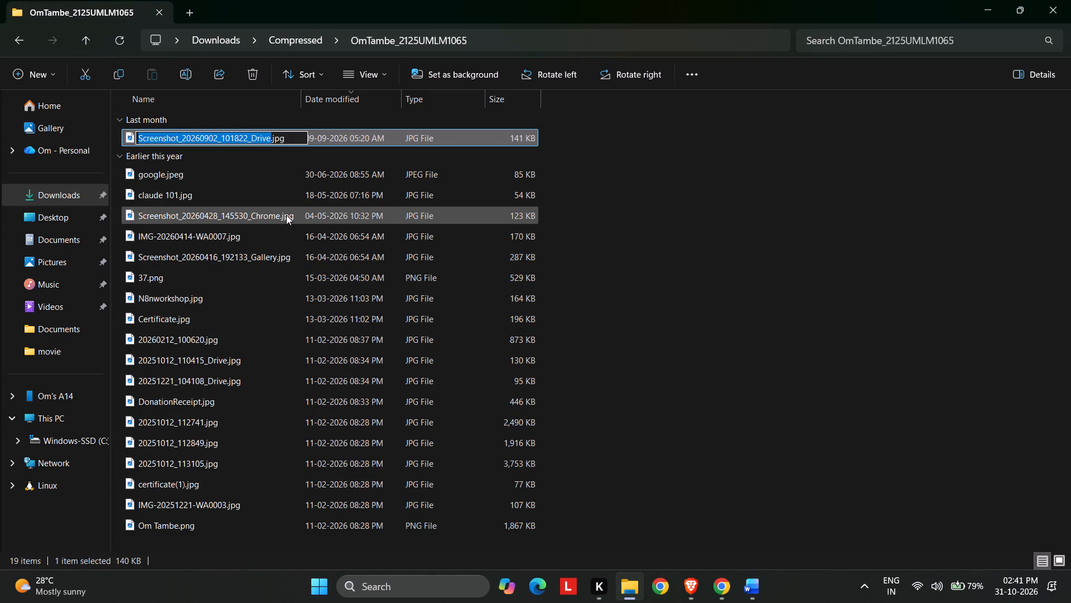
key(BackSpace)
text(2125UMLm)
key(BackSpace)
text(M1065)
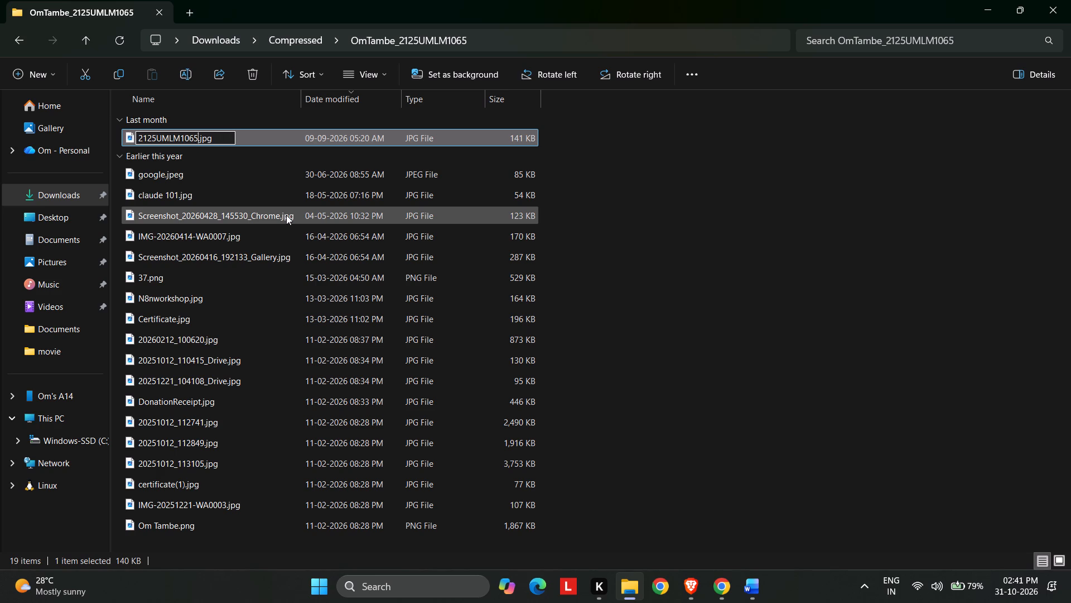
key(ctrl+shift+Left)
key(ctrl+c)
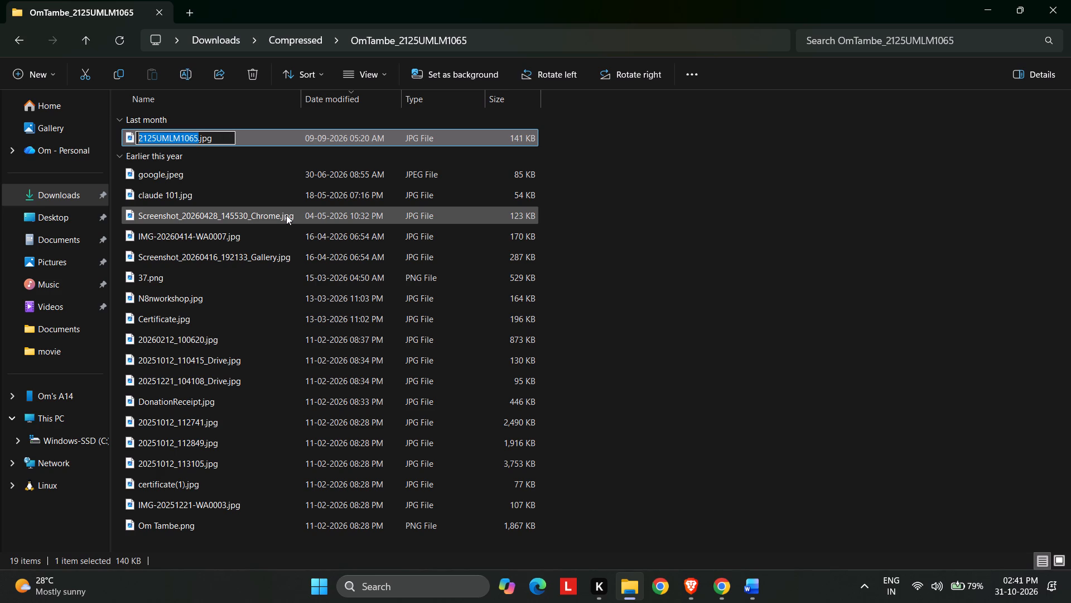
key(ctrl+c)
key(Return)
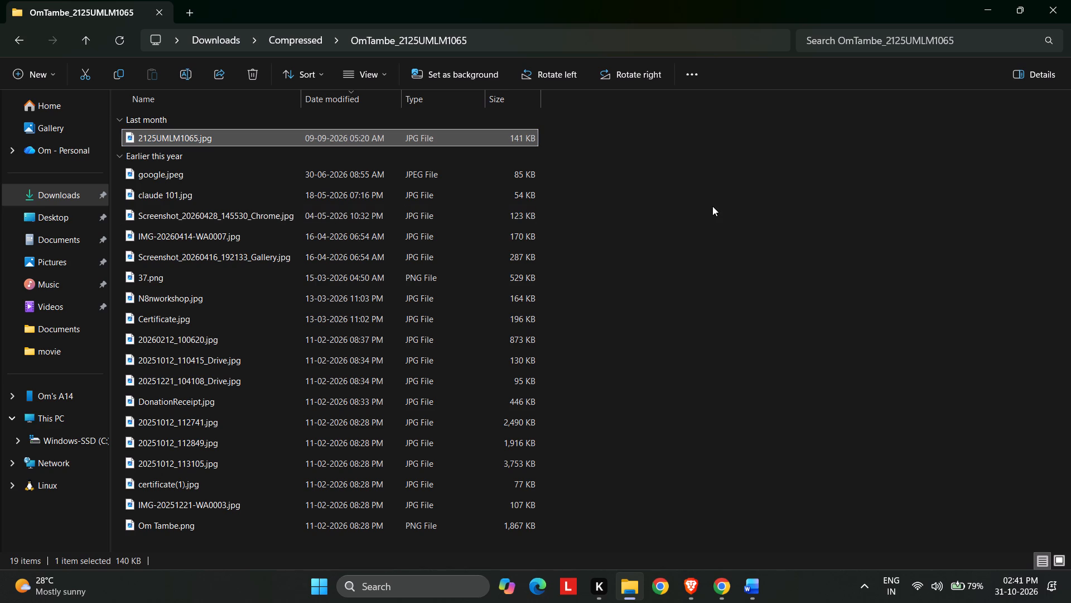
View the certificate image 20251012_112741.jpg in Photos and close it.
scroll(519, 435, down, 2)
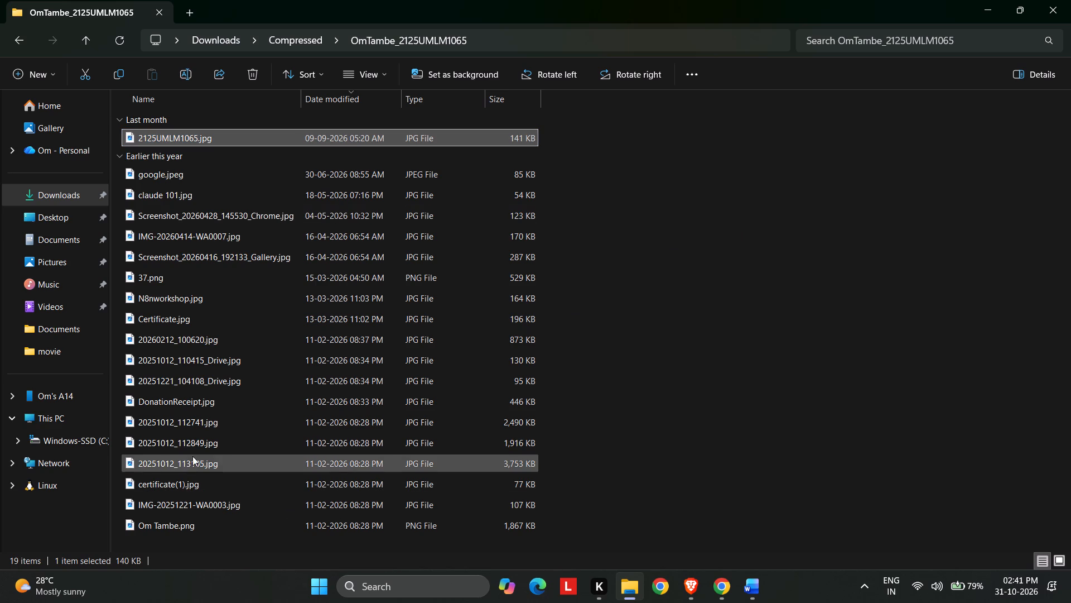
double_click(229, 422)
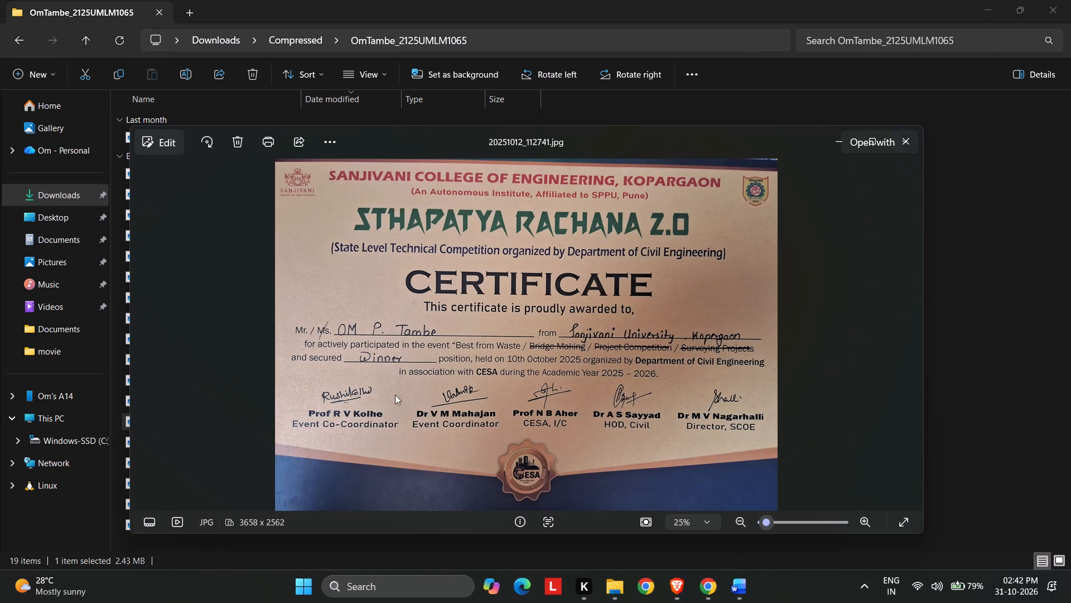
click(904, 128)
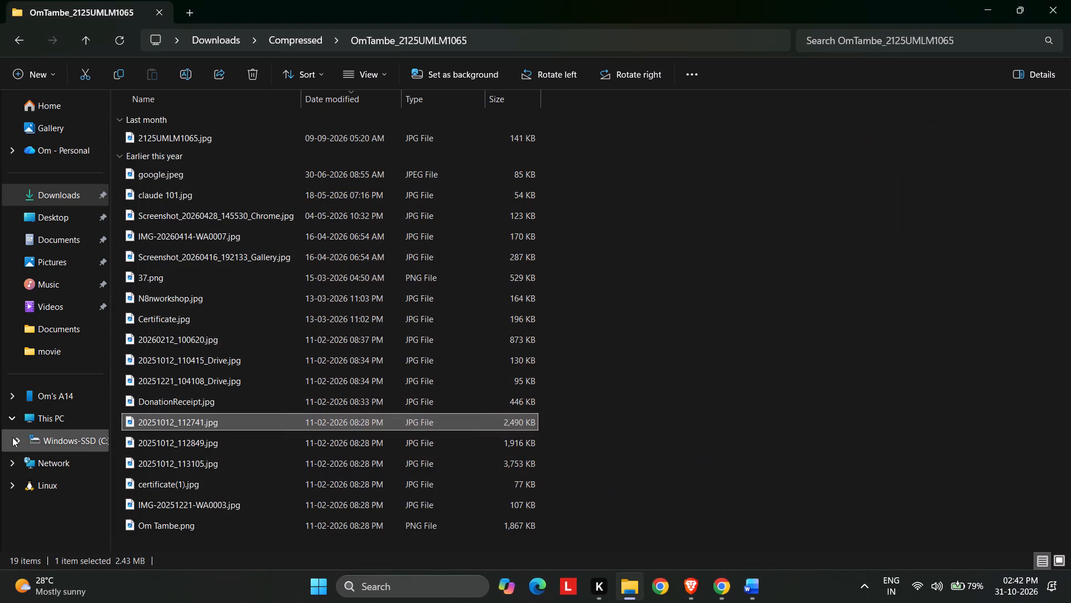
View DonationReceipt.jpg and the certificate image 37.png in Photos, closing each one.
double_click(167, 408)
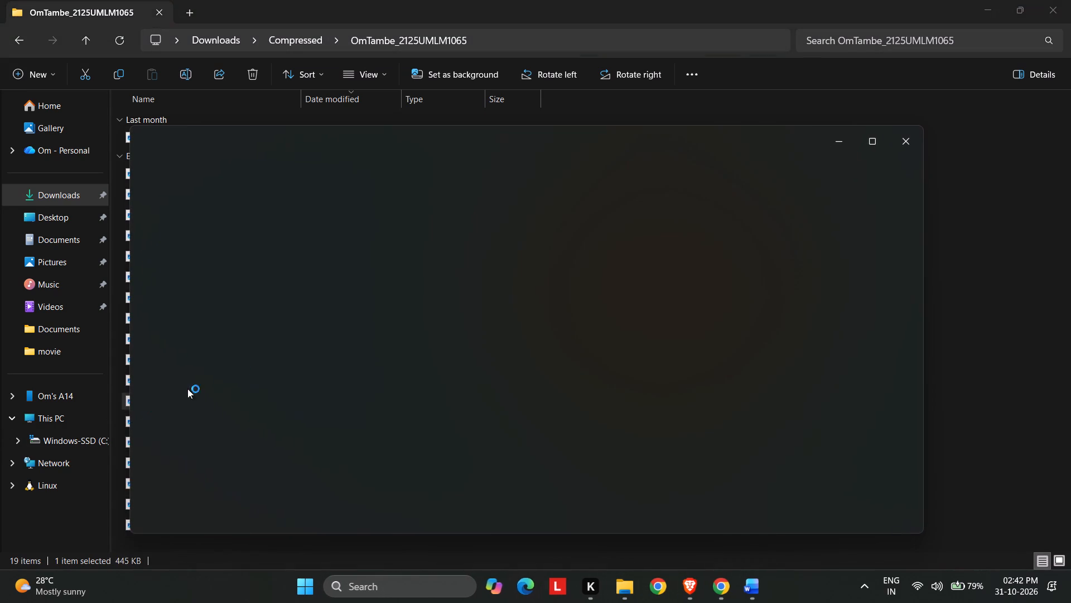
click(902, 141)
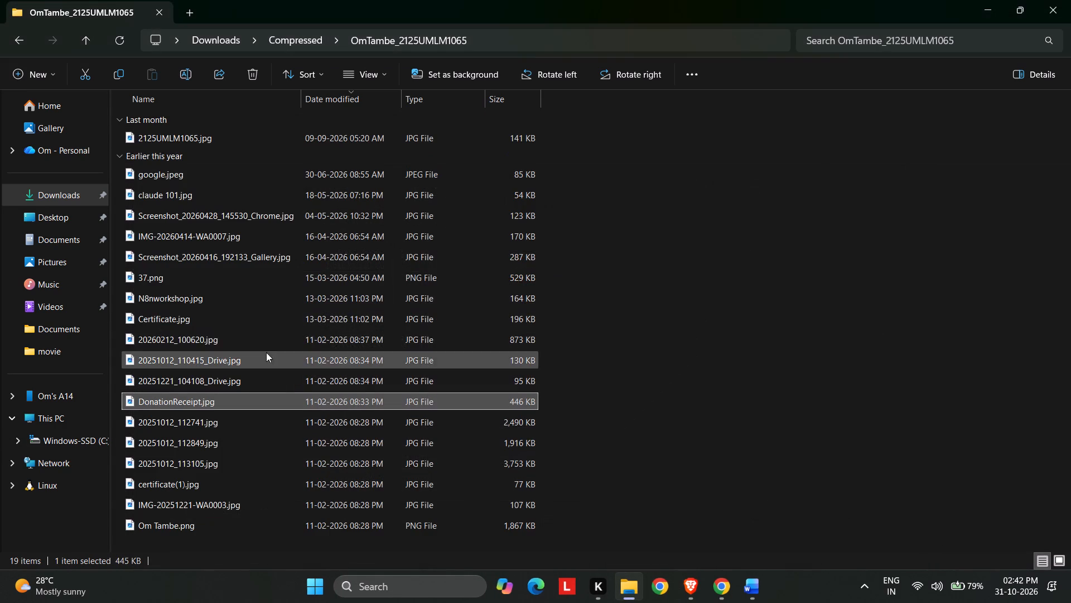
double_click(240, 275)
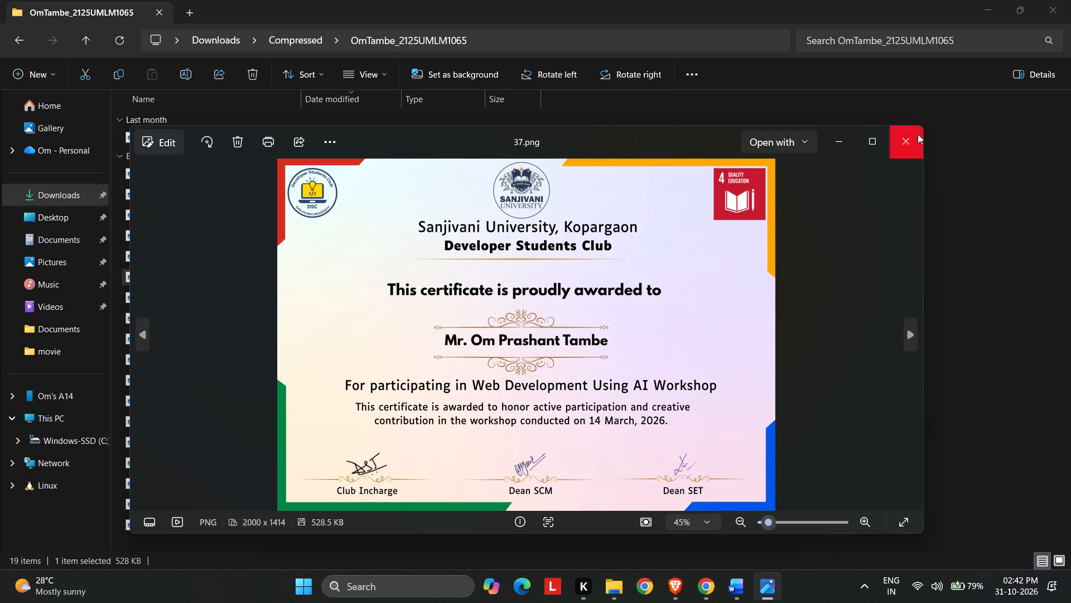
click(918, 134)
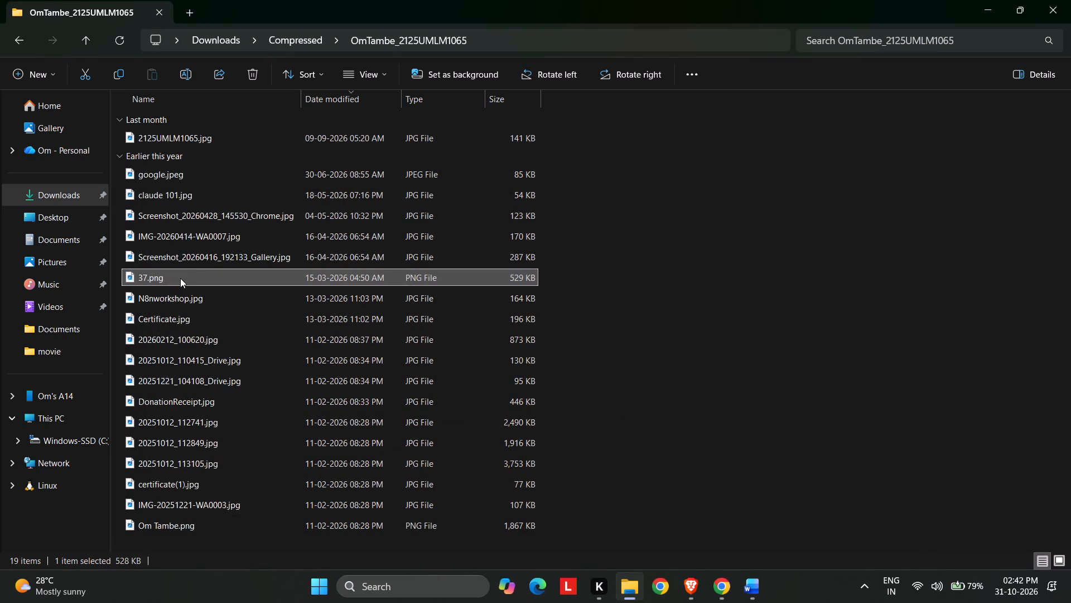
View Screenshot_20260416_192133_Gallery.jpg in Photos, close it, and rename the file as the copied student ID number.
double_click(192, 255)
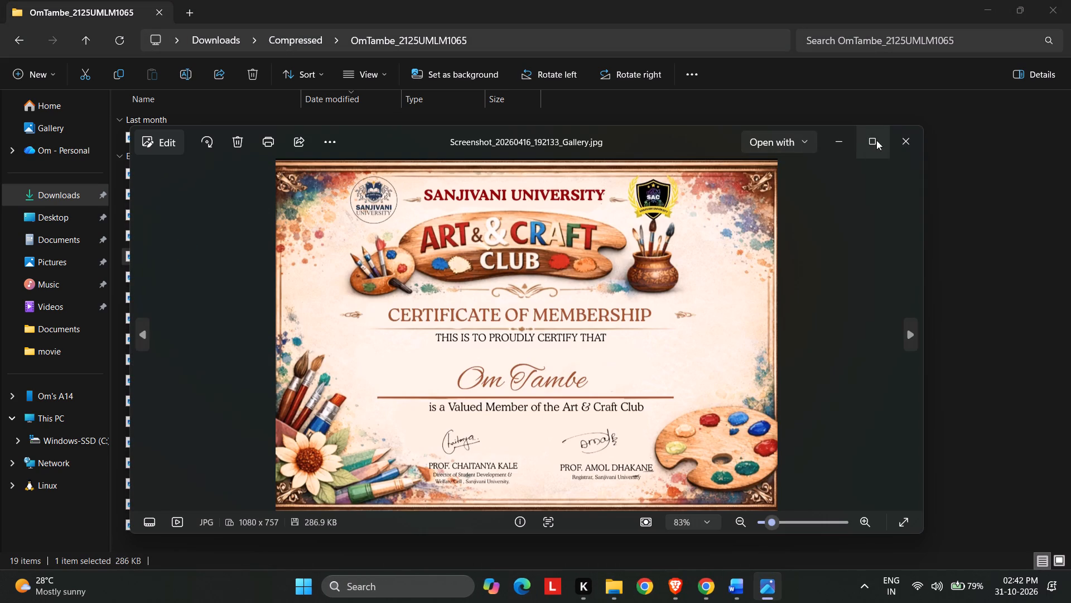
click(905, 135)
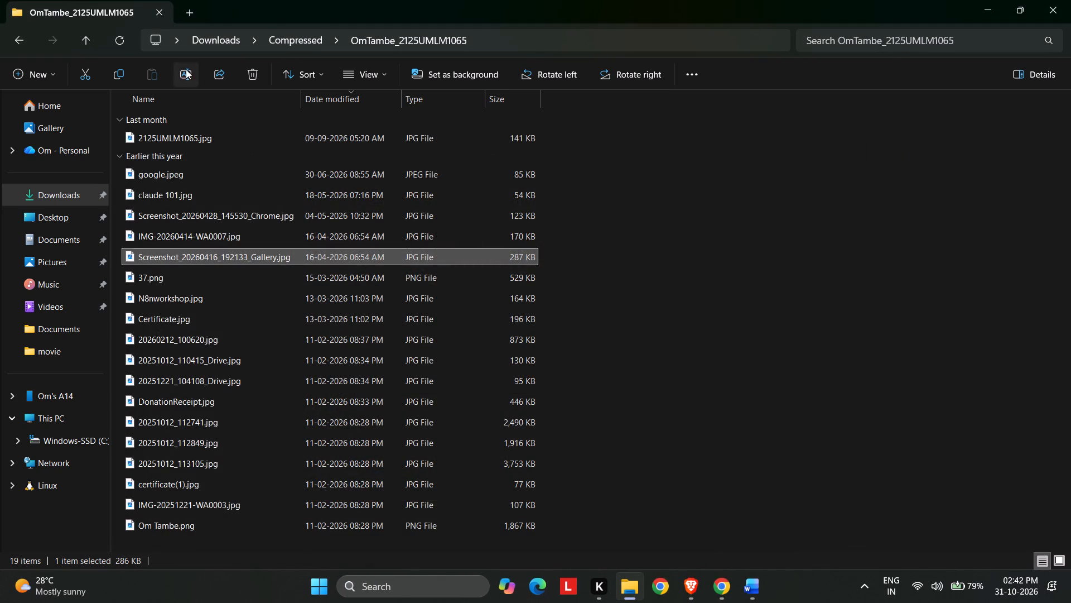
click(186, 69)
key(ctrl+v)
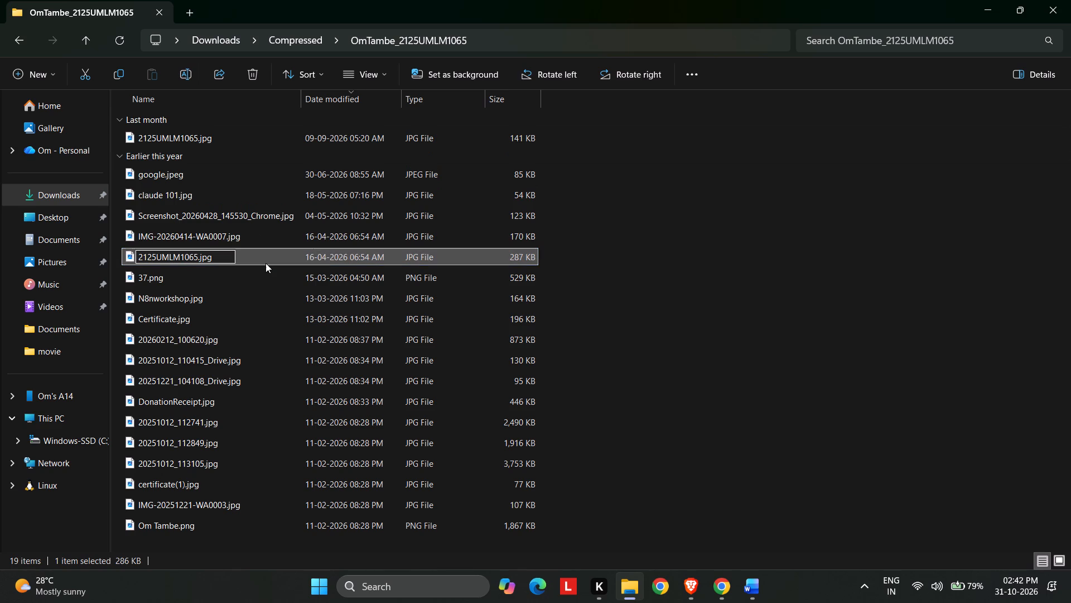
key(Return)
click(567, 365)
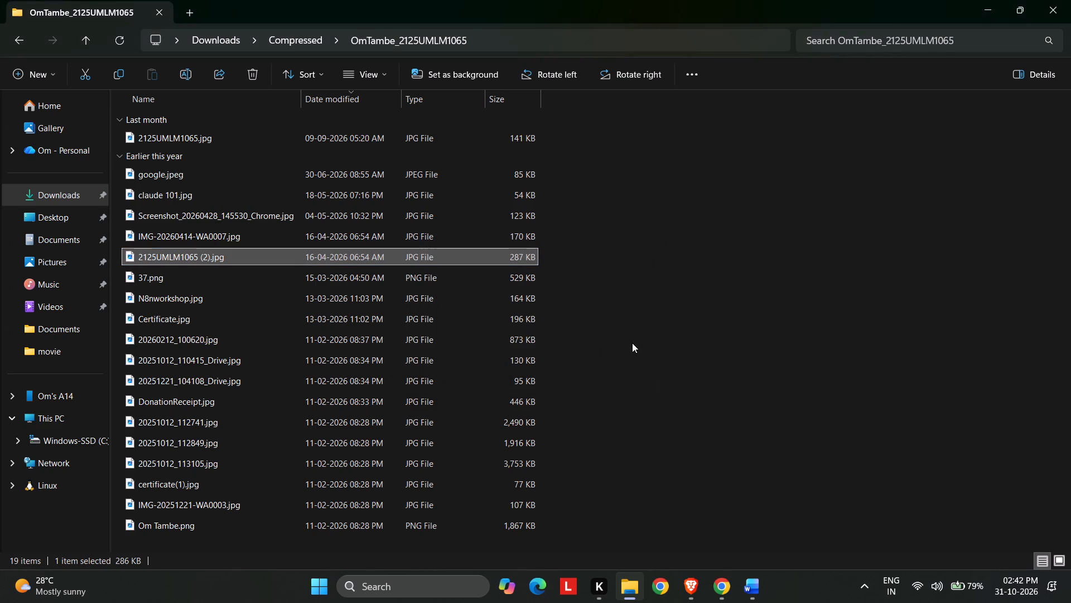
Rename the Art & Craft Club certificate file again, replacing its (2) suffix with an extra period after the student ID number.
click(235, 257)
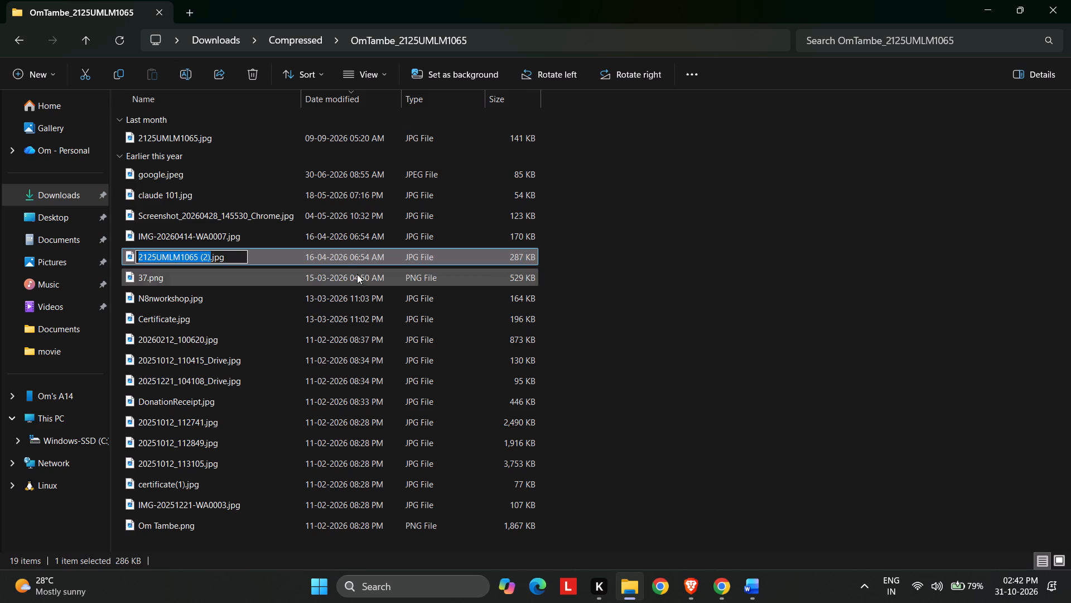
click(661, 266)
click(184, 259)
click(185, 73)
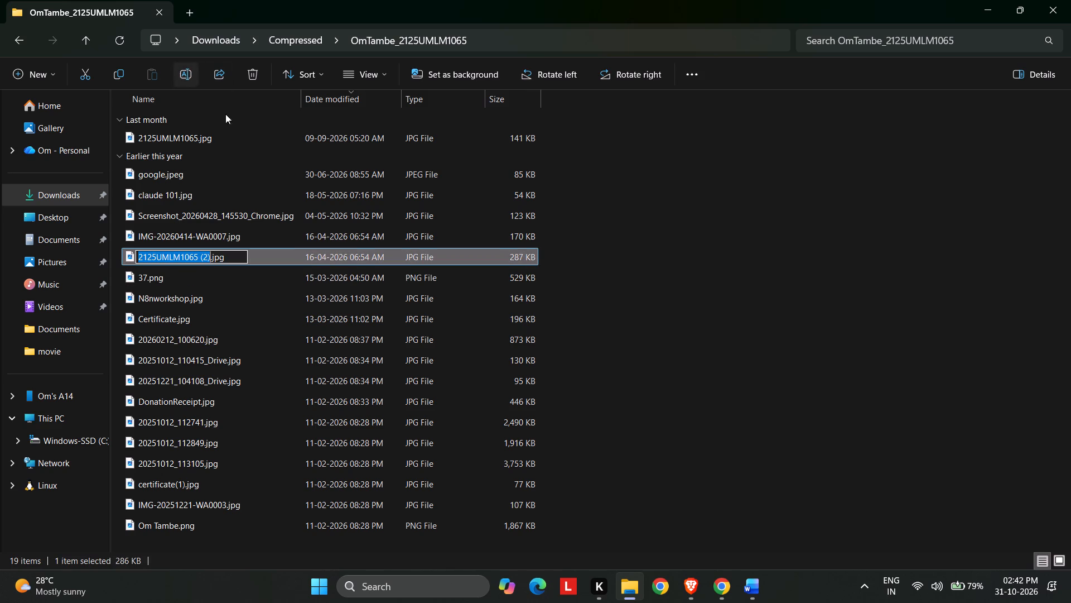
key(Right)
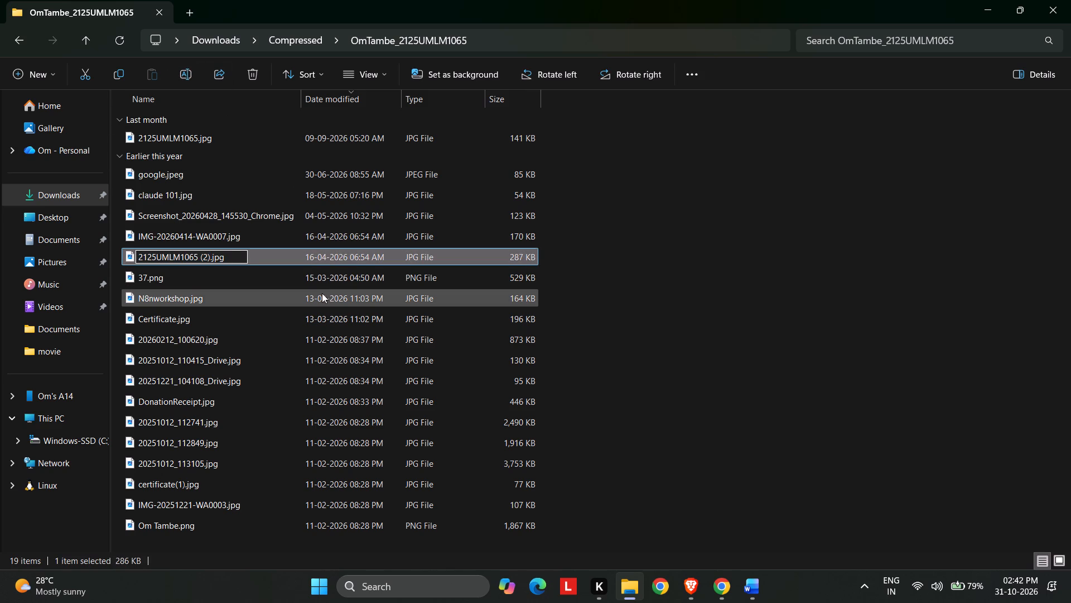
key(BackSpace)
key(BackSpace)
key(BackSpace)
key(BackSpace)
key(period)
key(Return)
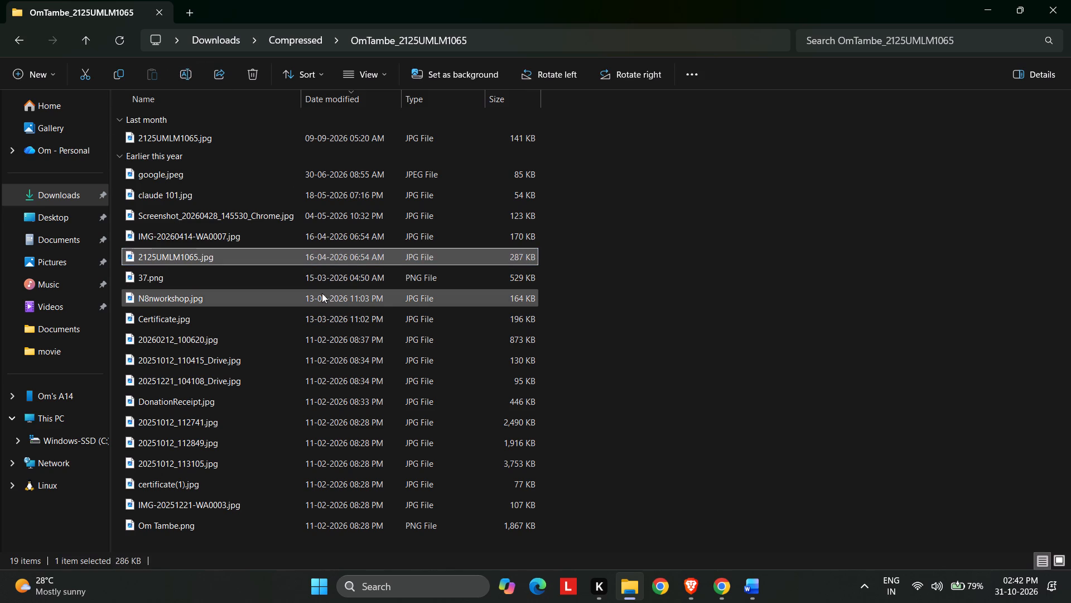
View Screenshot_20260428_145530_Chrome.jpg in Photos, close it, and rename the file as the student ID number followed by a comma.
triple_click(194, 218)
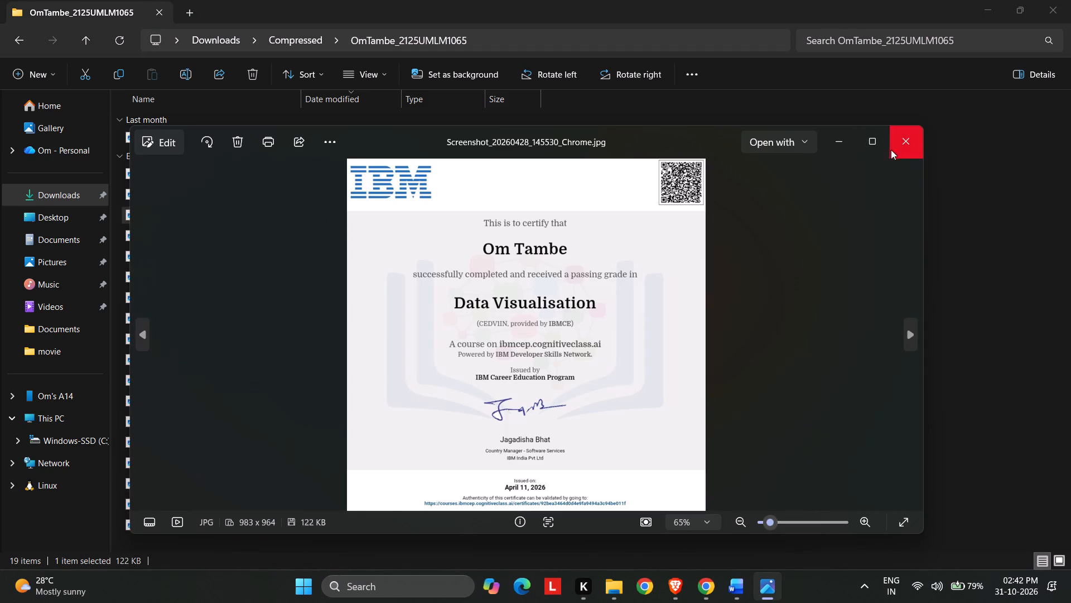
click(892, 149)
click(191, 79)
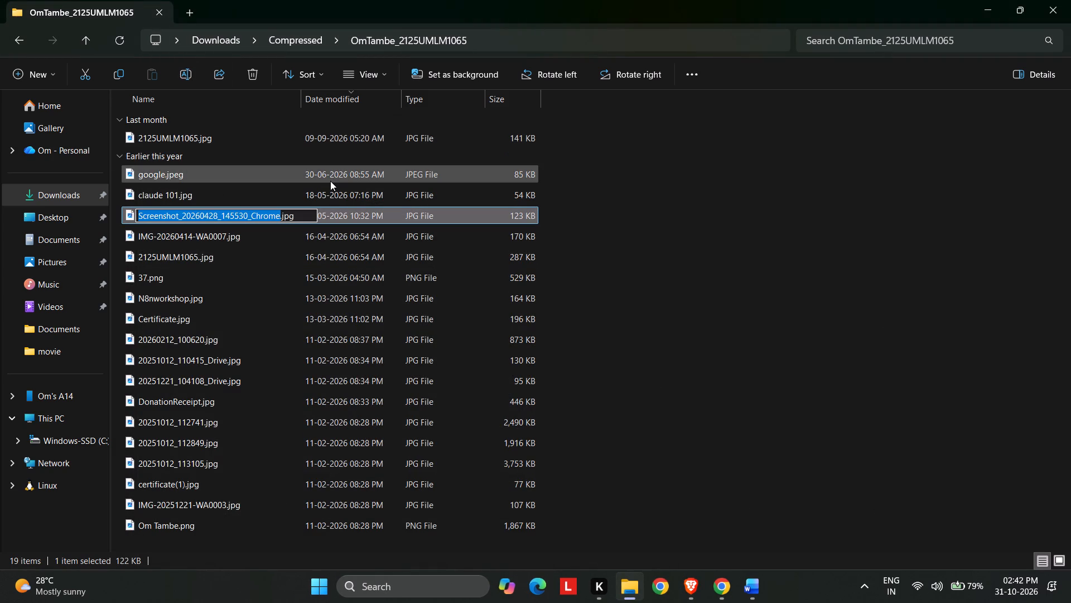
key(ctrl+v)
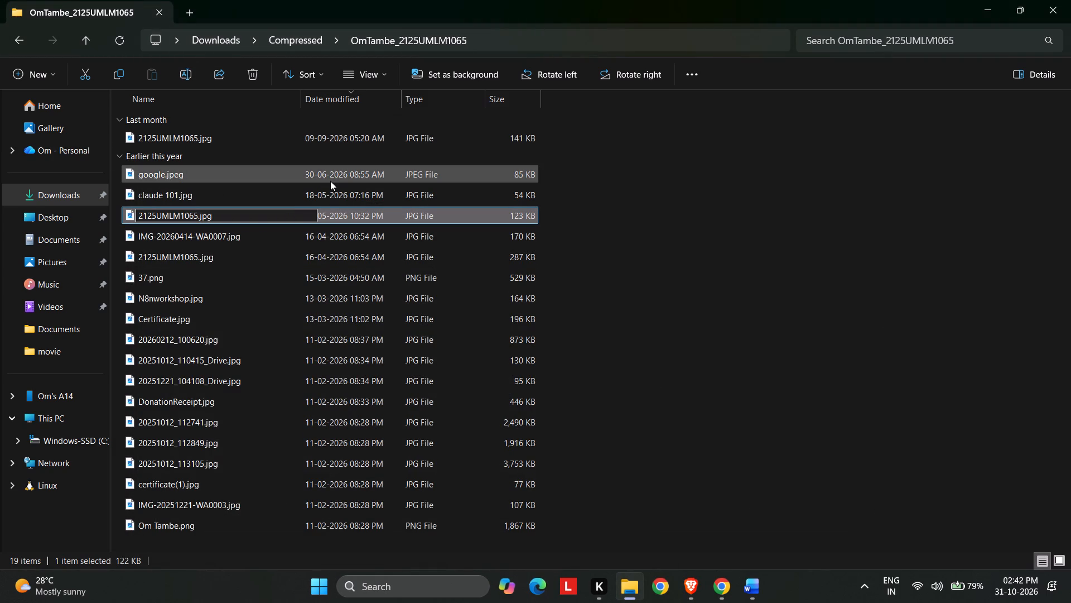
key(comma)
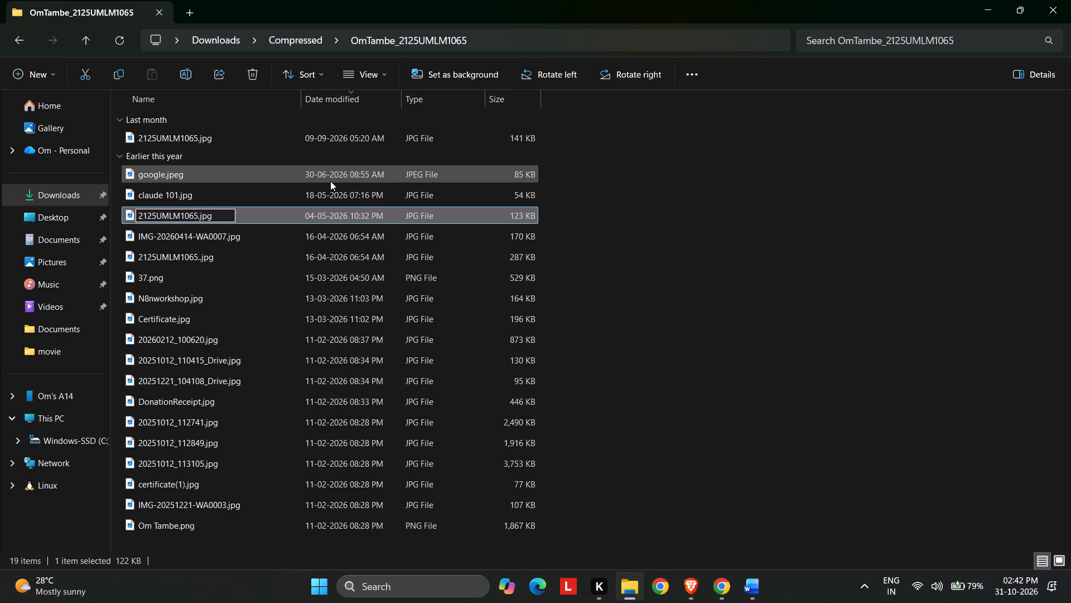
key(Return)
click(712, 217)
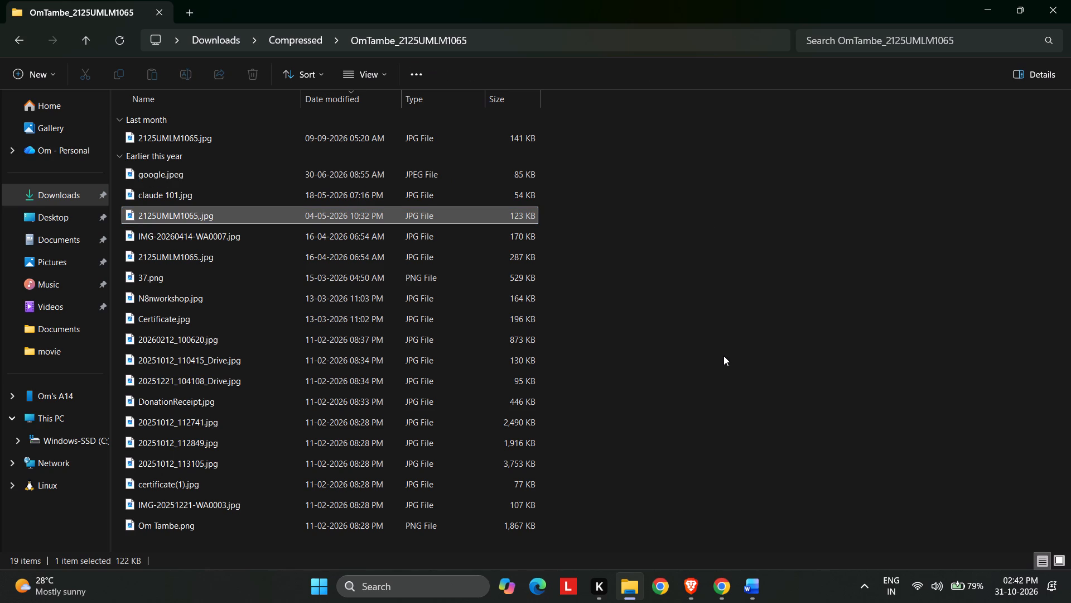
Return to the portal's Add Activity form in Chrome and set the activity type to Sports and Cultural (SU (2025-2026)).
click(980, 2)
click(336, 18)
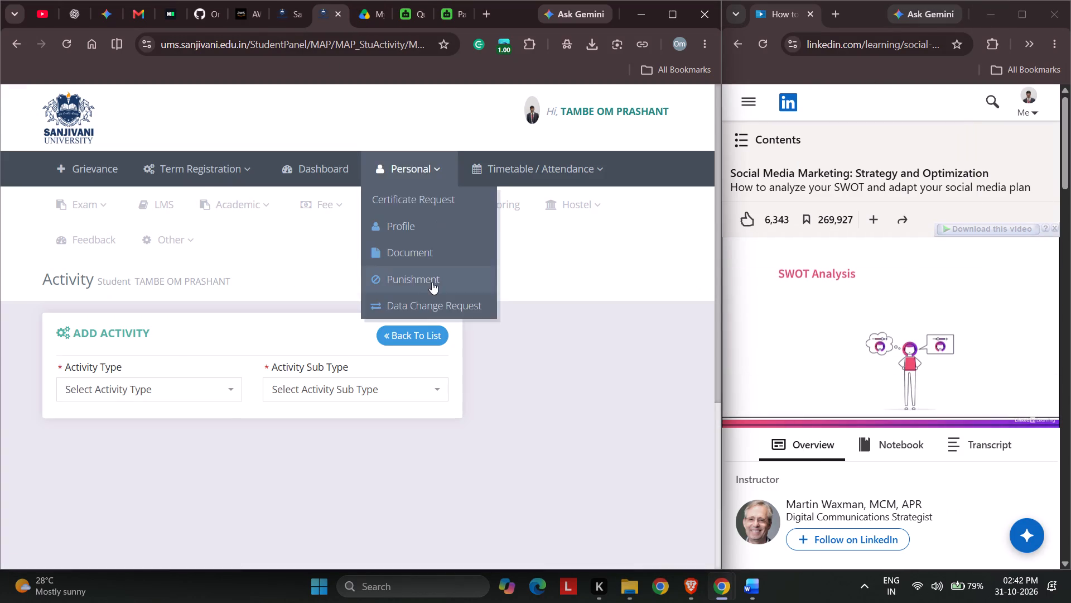
click(214, 393)
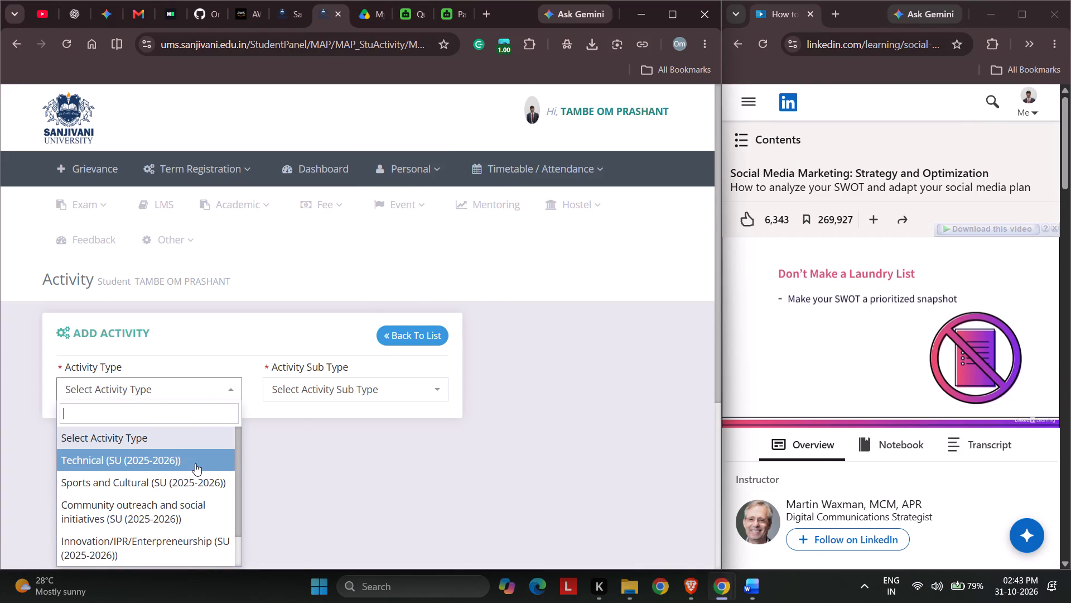
click(194, 477)
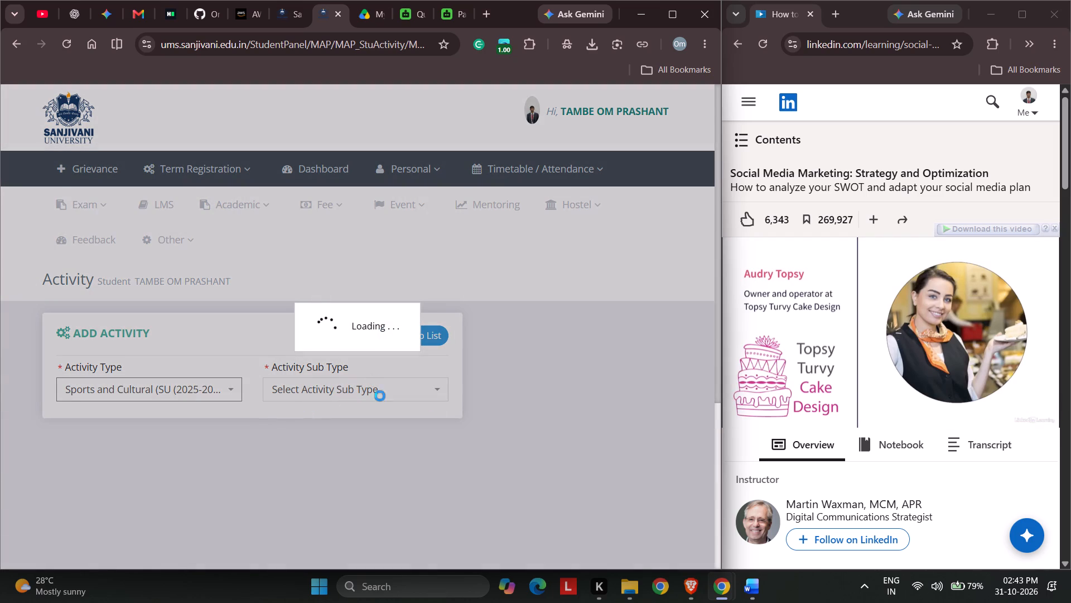
scroll(591, 363, down, 2)
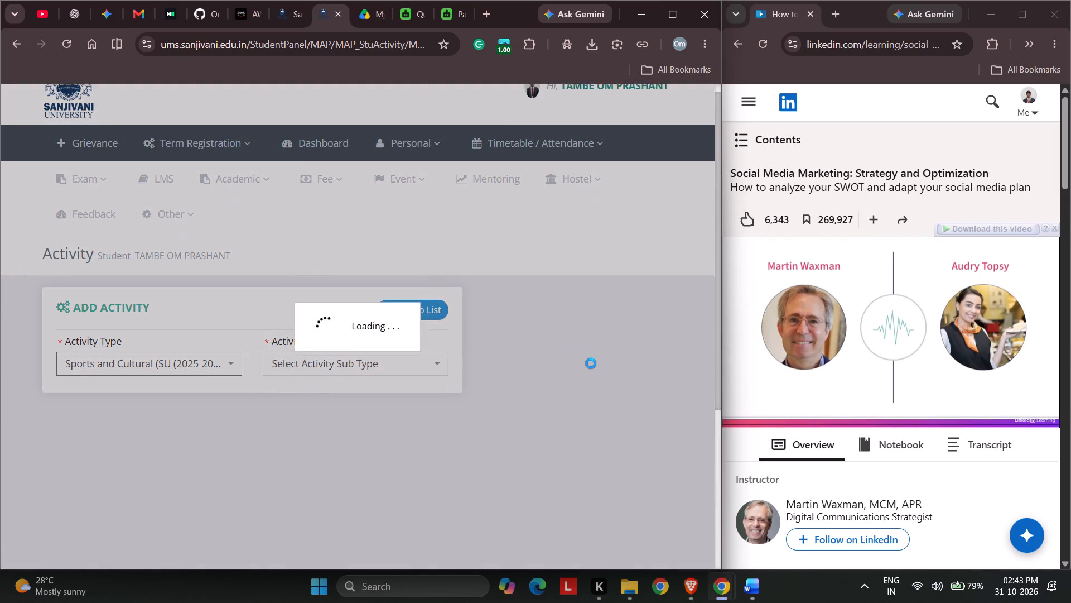
scroll(591, 363, up, 2)
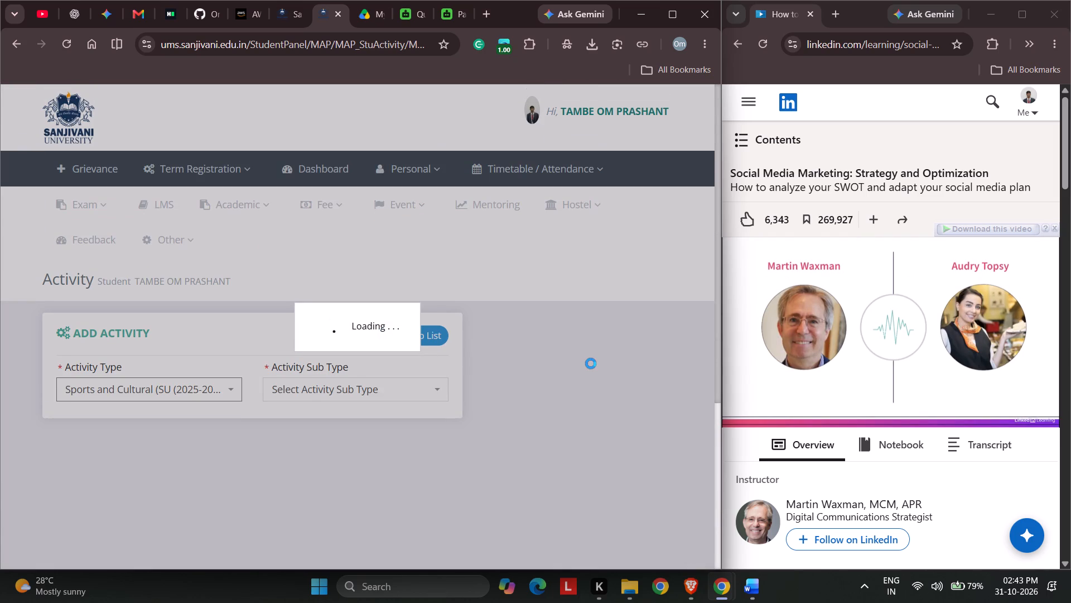
click(786, 584)
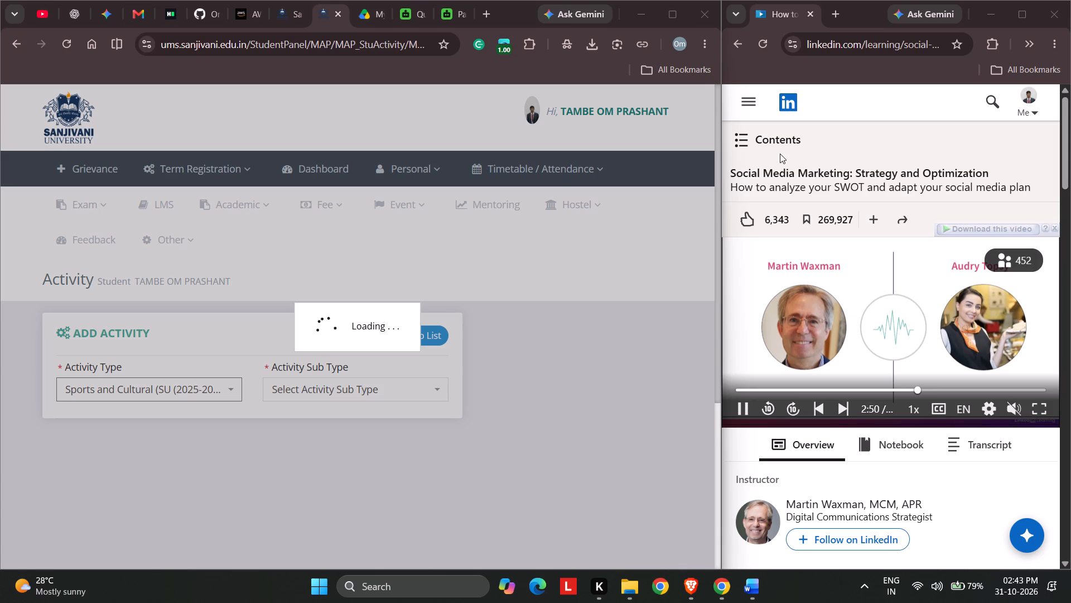
Examine the contents list of the Social Media Marketing: Strategy and Optimization course for completed and remaining lessons, closing the list when done.
click(742, 146)
scroll(881, 326, down, 19)
scroll(882, 324, up, 19)
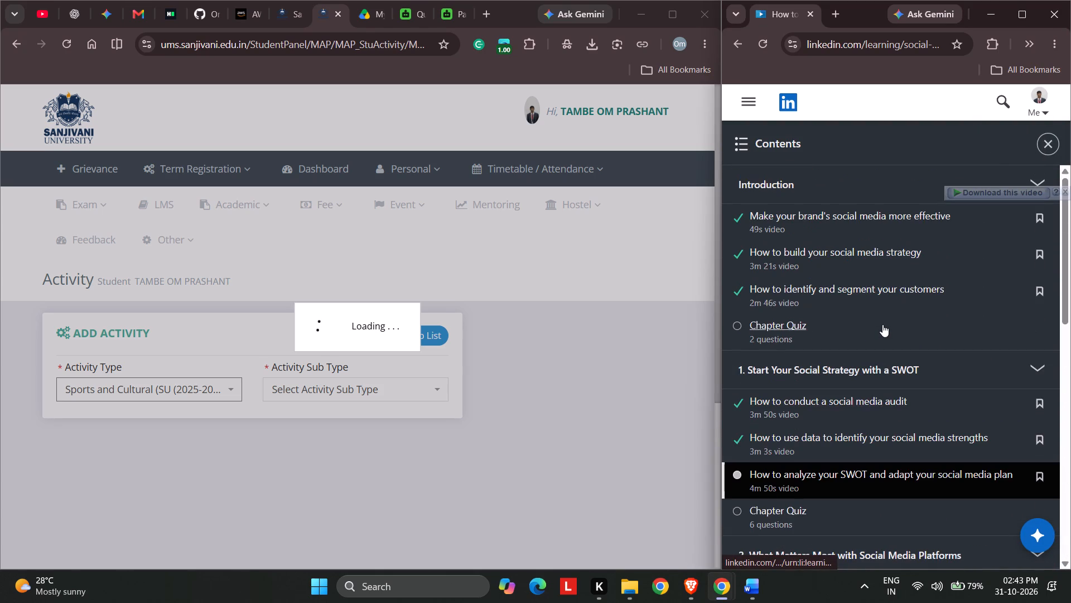
scroll(882, 324, down, 12)
scroll(882, 324, up, 11)
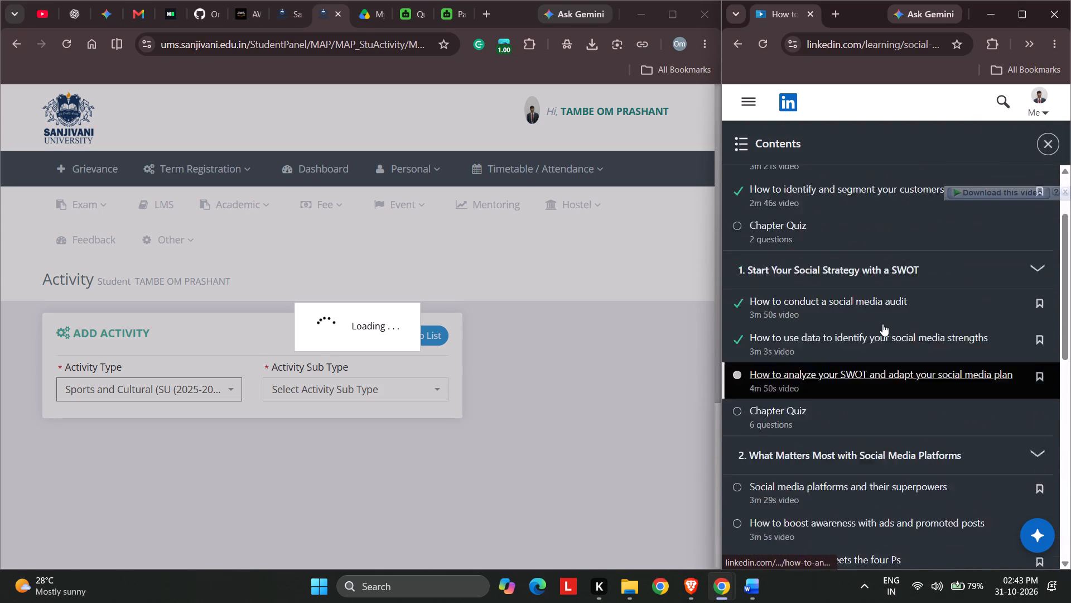
click(1045, 141)
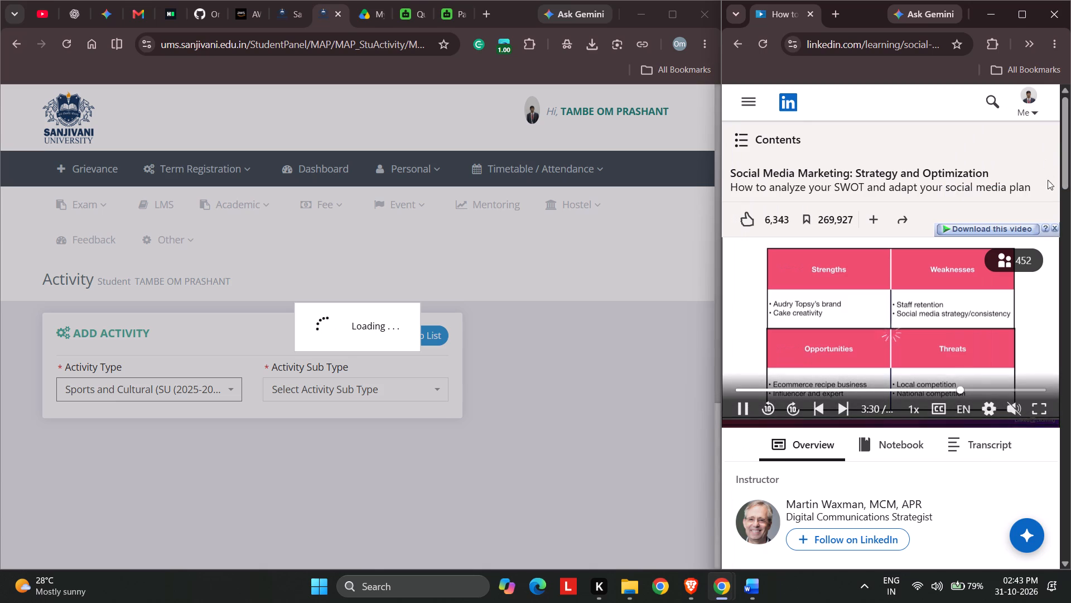
click(1053, 227)
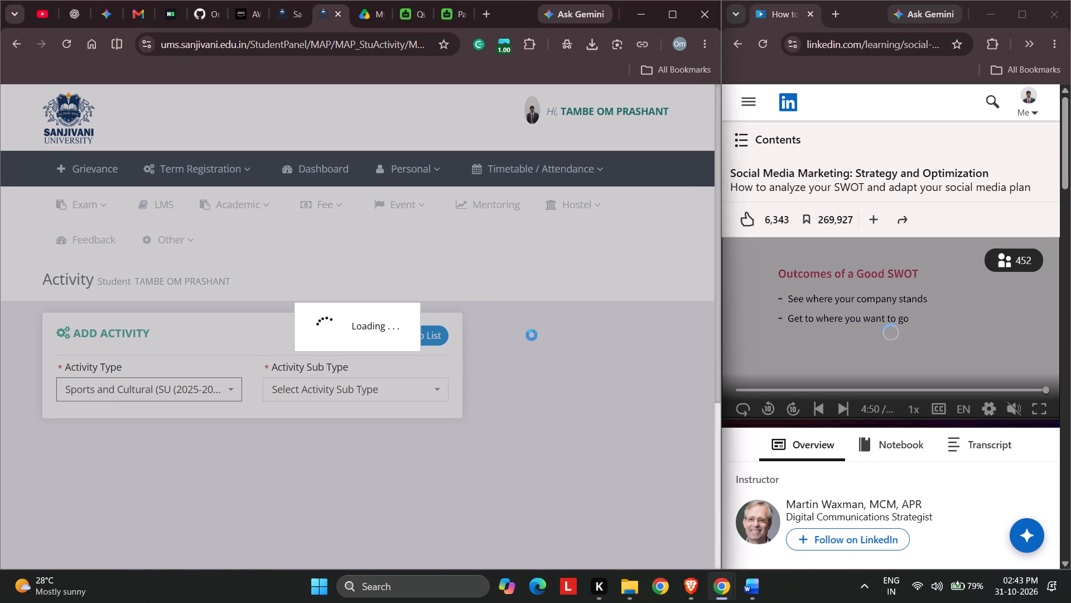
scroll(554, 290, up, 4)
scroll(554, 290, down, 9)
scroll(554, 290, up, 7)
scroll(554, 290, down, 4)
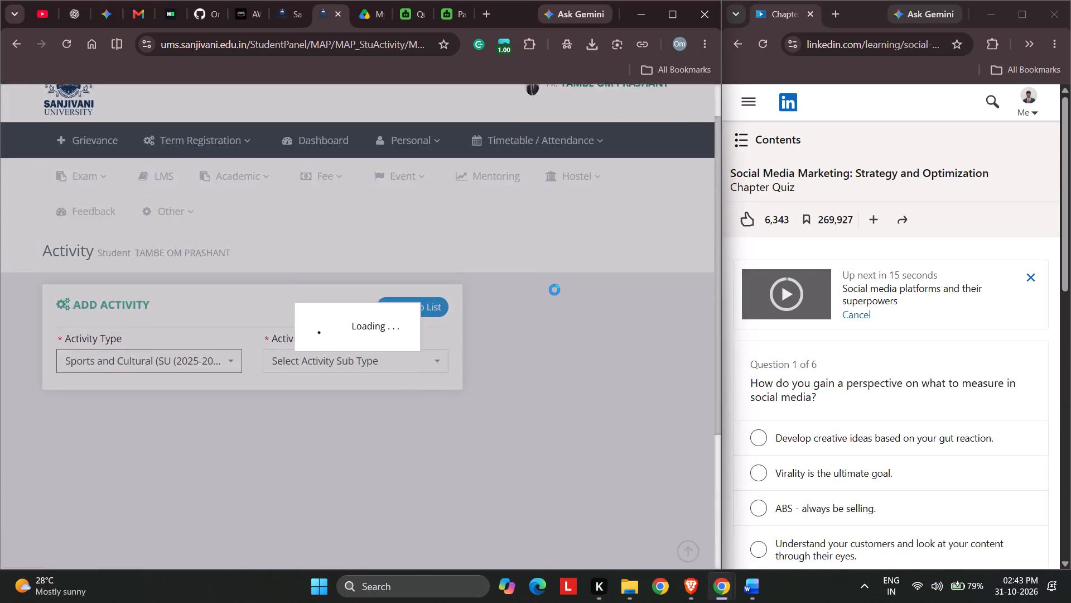
Start the LinkedIn lesson Social media platforms and their superpowers, skipping the chapter quiz.
scroll(554, 290, down, 3)
scroll(554, 290, up, 9)
click(788, 293)
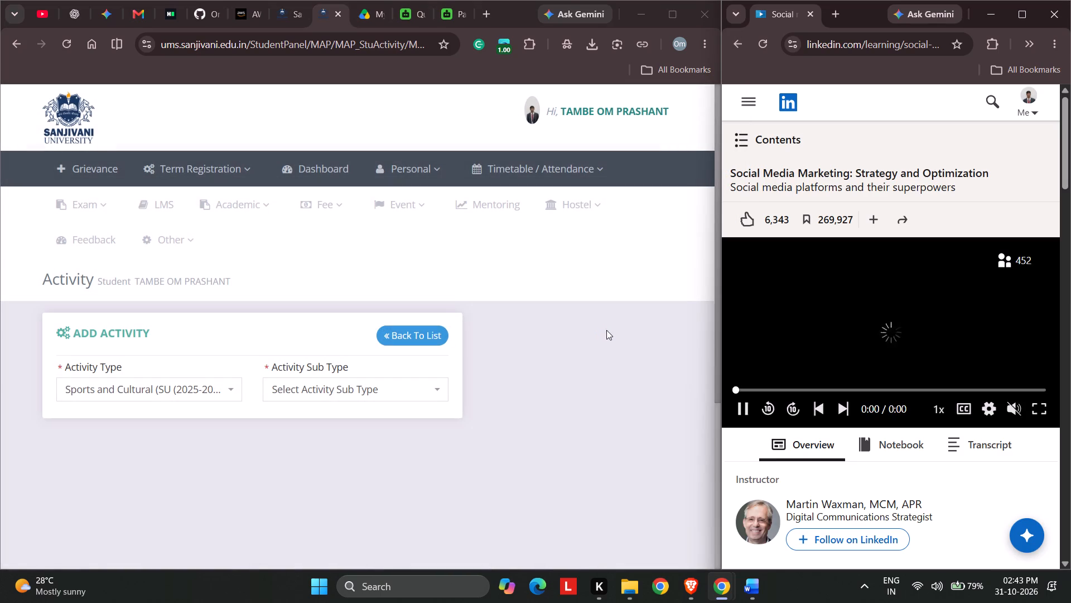
Set the activity sub type to Cultural Activities in the portal's Add Activity form.
click(436, 394)
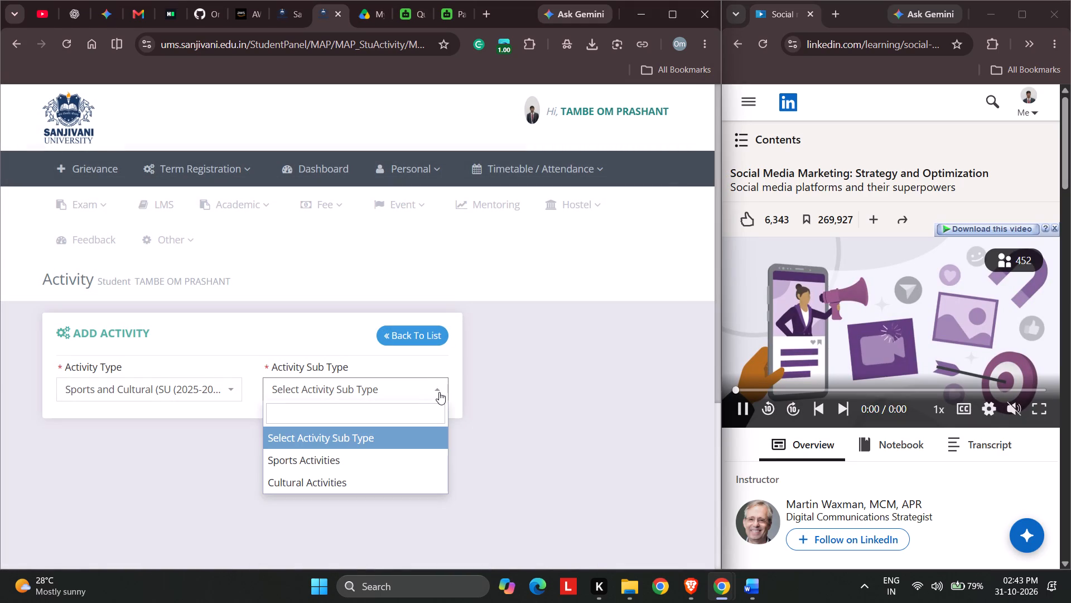
click(349, 474)
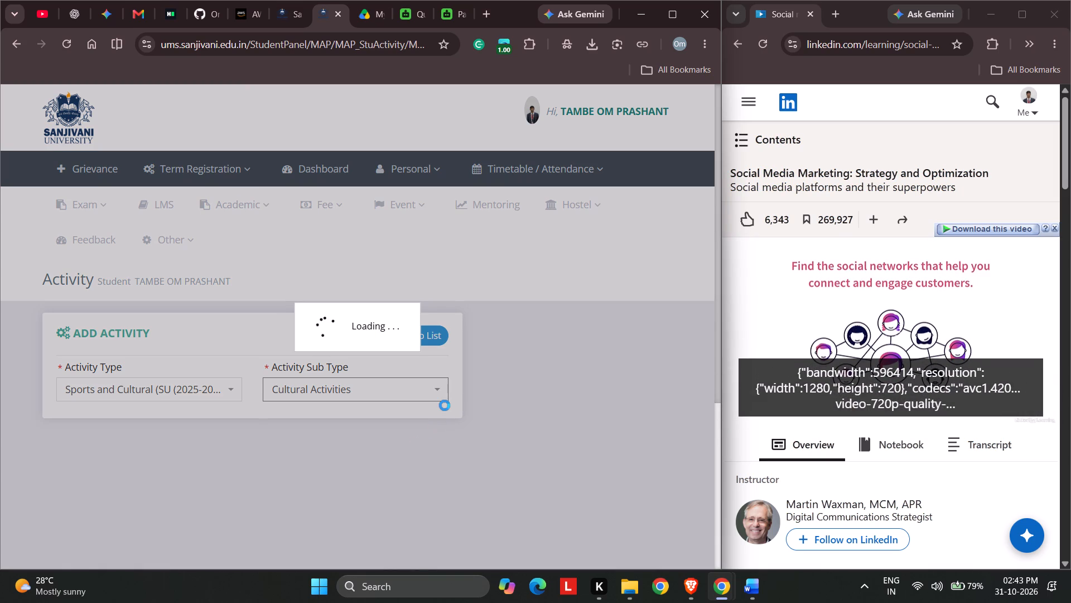
scroll(524, 384, down, 2)
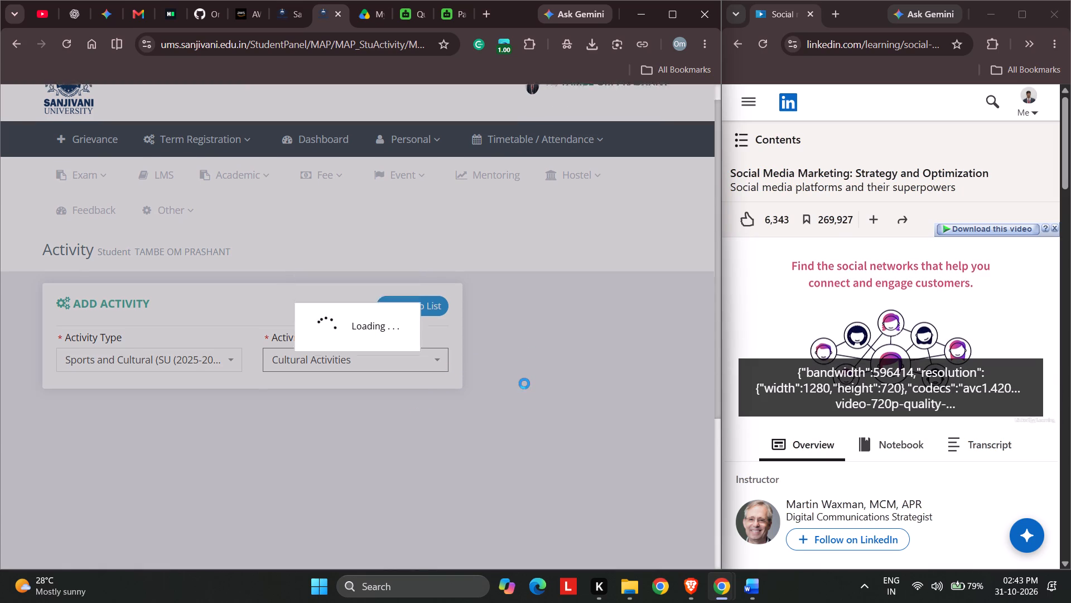
scroll(524, 382, up, 2)
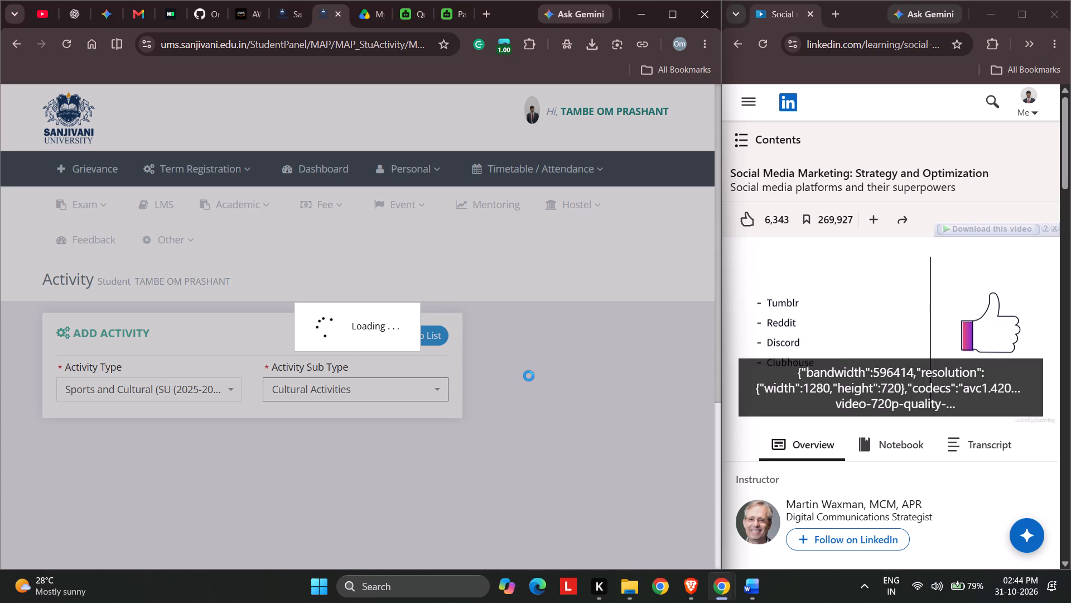
Dismiss the video download bar over the LinkedIn lesson.
click(1052, 229)
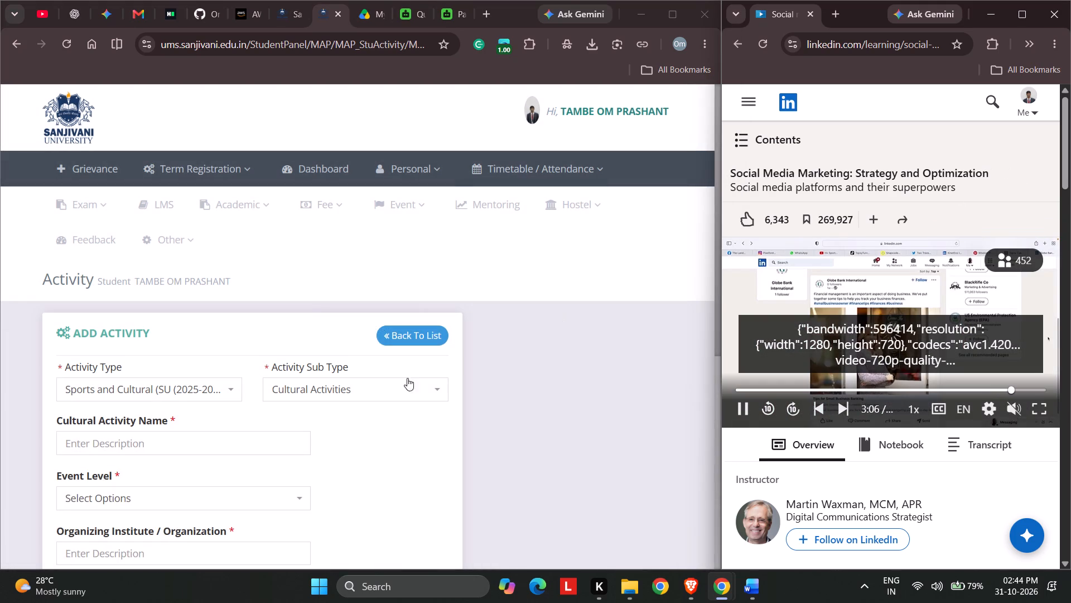
Set the event level to College Level and the type of cultural activity to Fine Arts in the Add Activity form.
scroll(368, 422, down, 2)
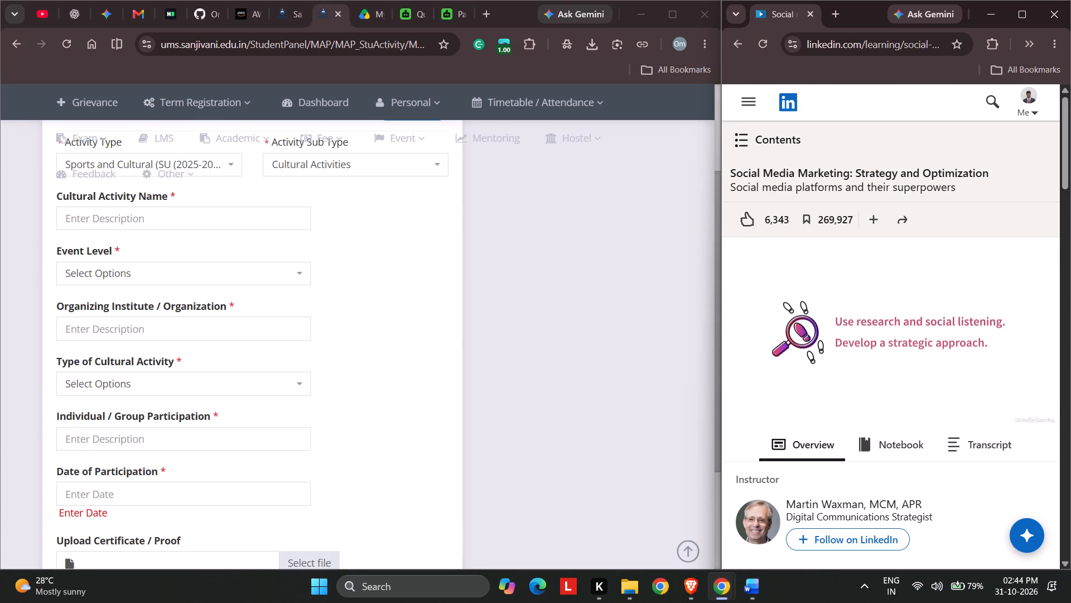
click(254, 213)
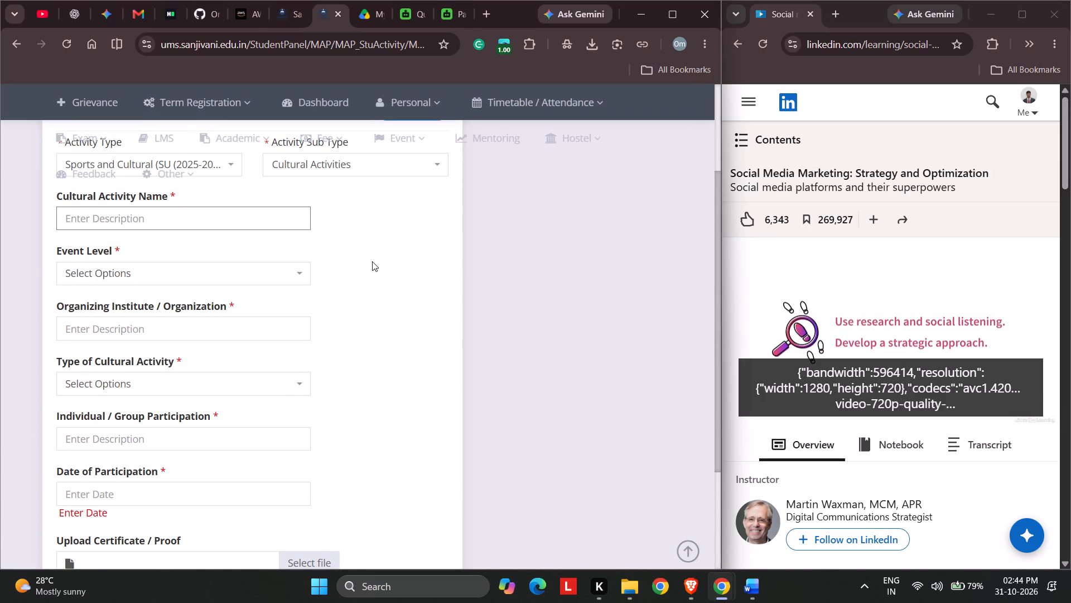
scroll(372, 261, up, 2)
scroll(372, 261, down, 3)
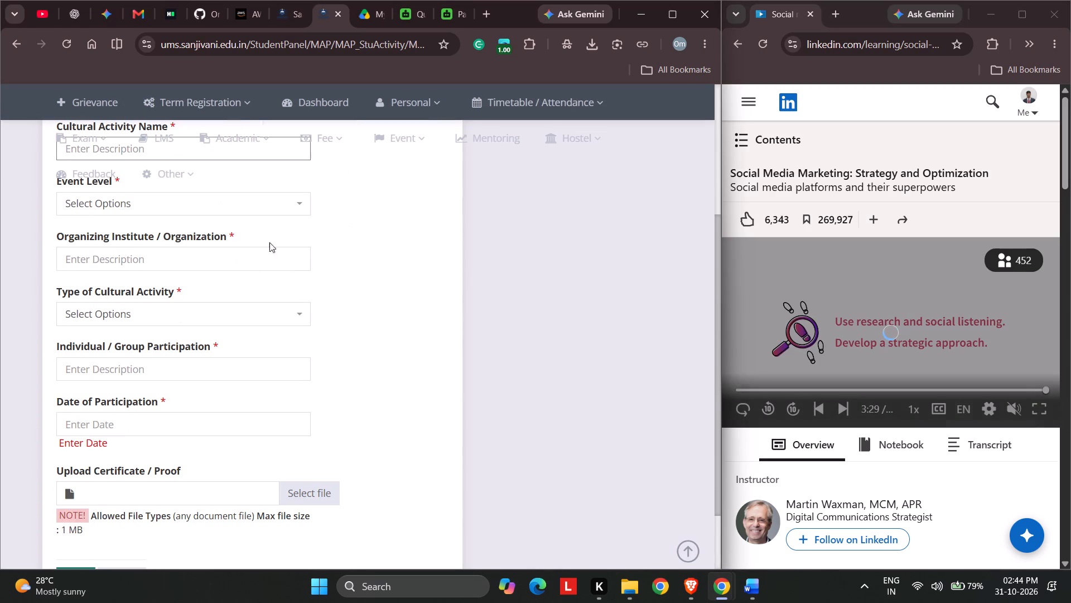
click(284, 209)
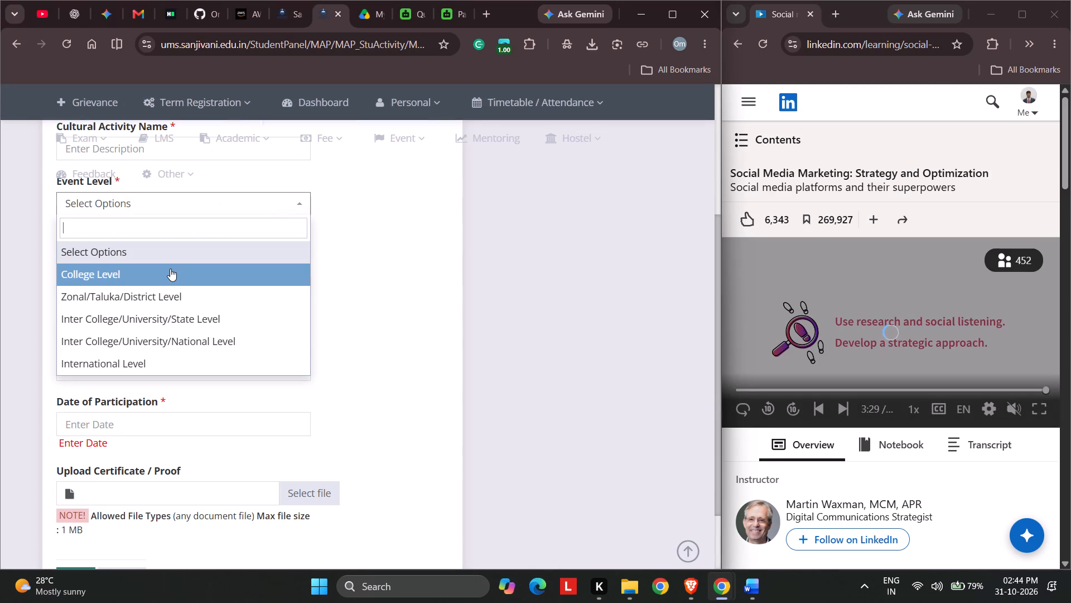
click(170, 269)
scroll(317, 256, up, 1)
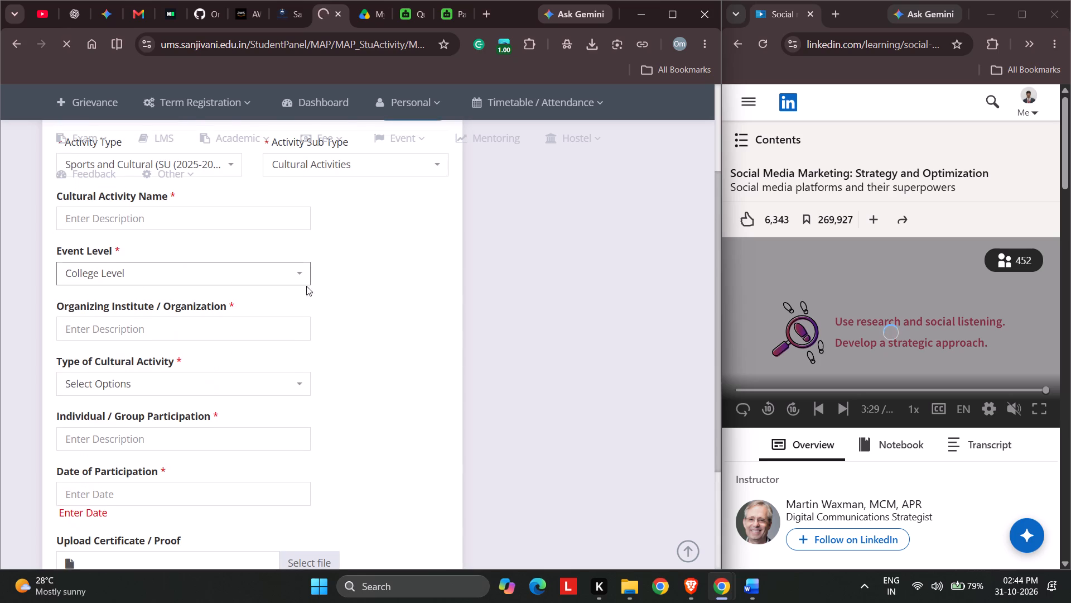
click(271, 327)
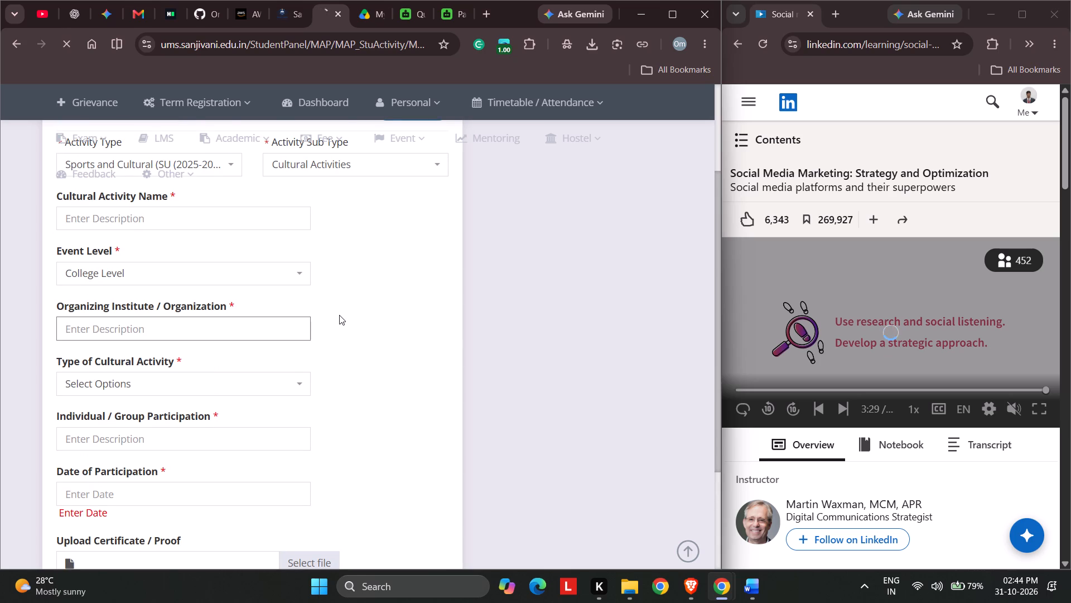
click(286, 377)
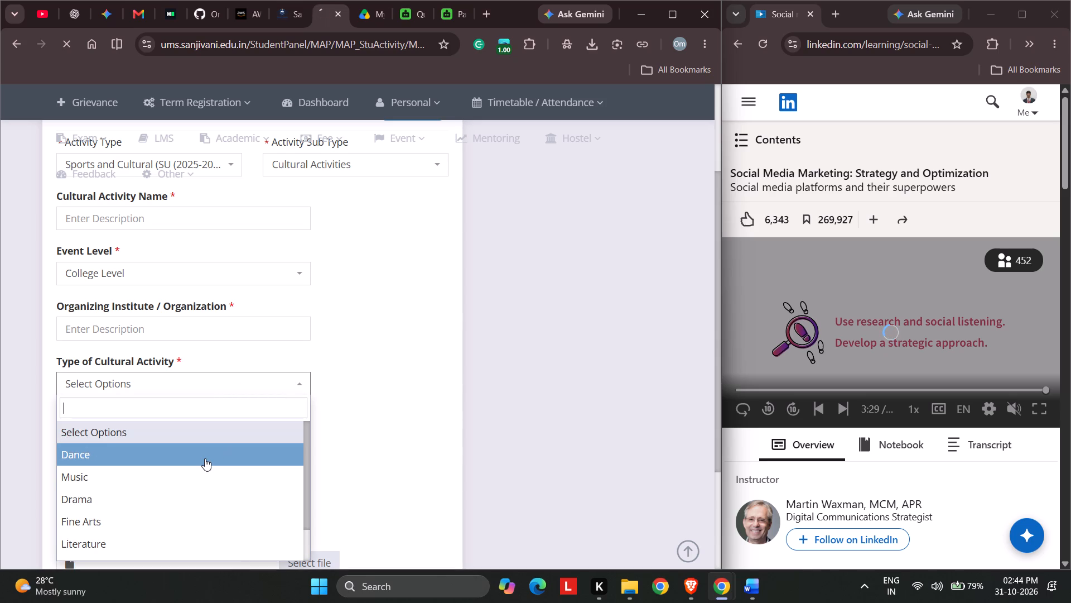
click(181, 528)
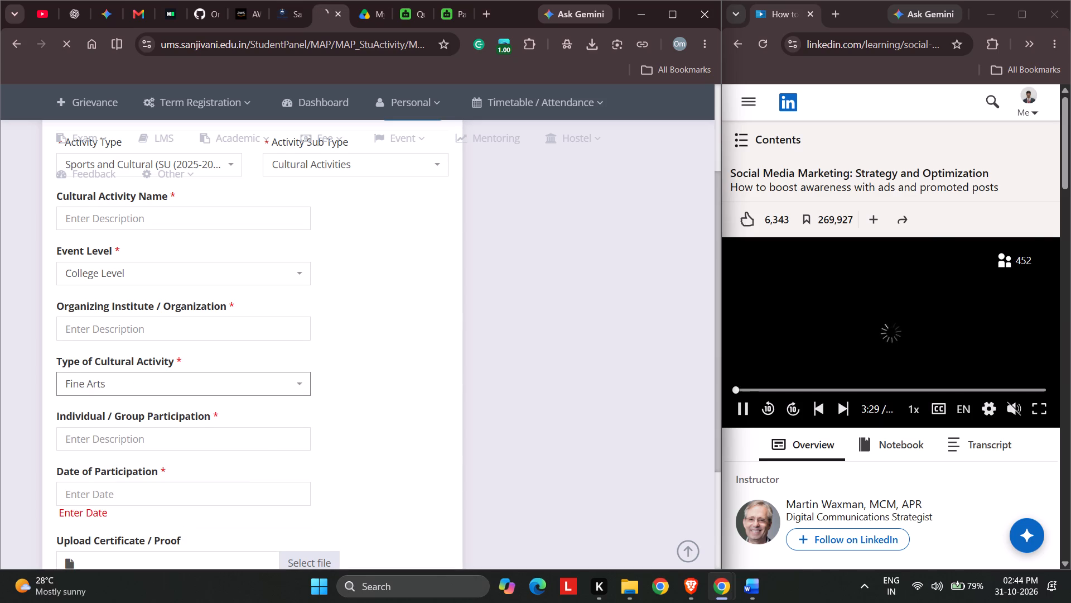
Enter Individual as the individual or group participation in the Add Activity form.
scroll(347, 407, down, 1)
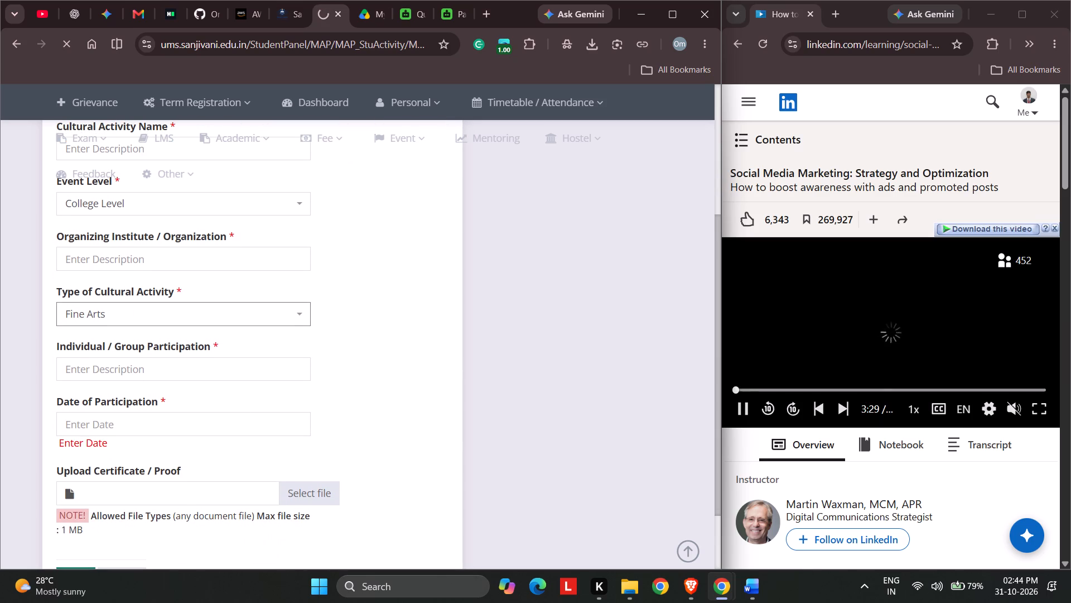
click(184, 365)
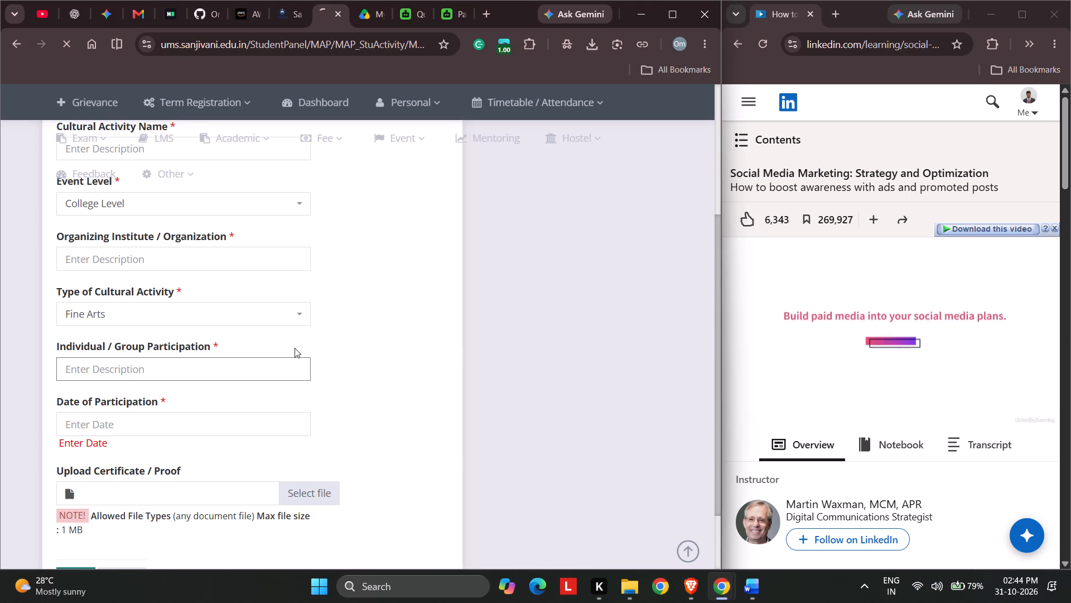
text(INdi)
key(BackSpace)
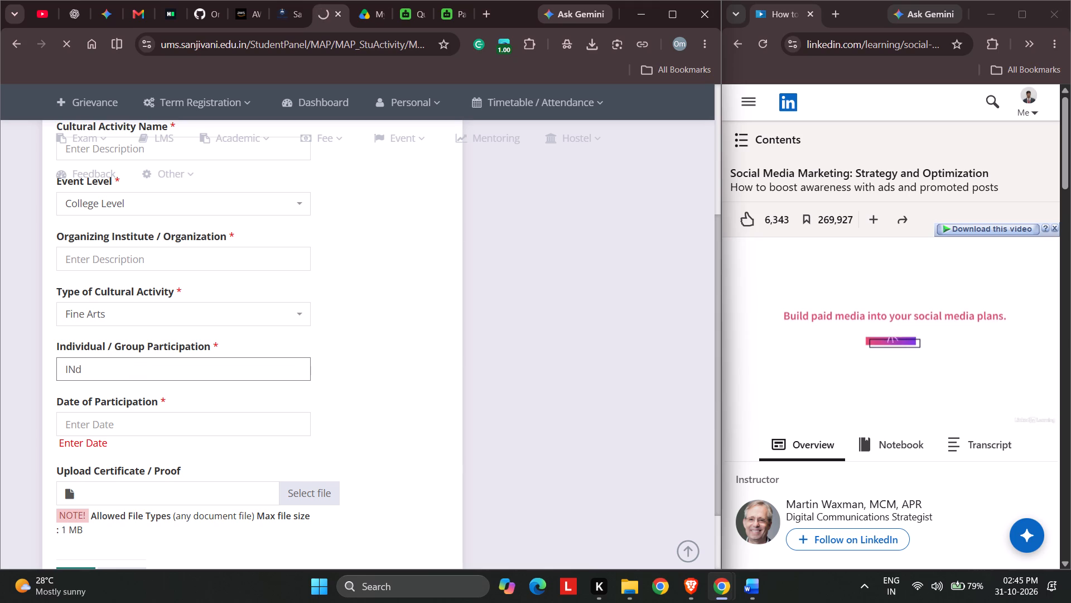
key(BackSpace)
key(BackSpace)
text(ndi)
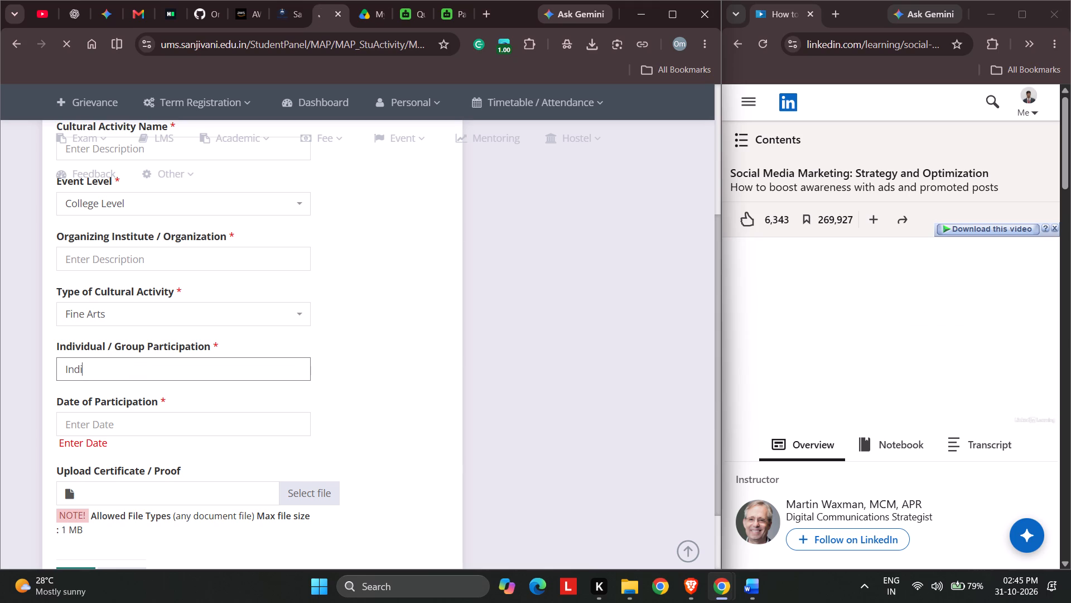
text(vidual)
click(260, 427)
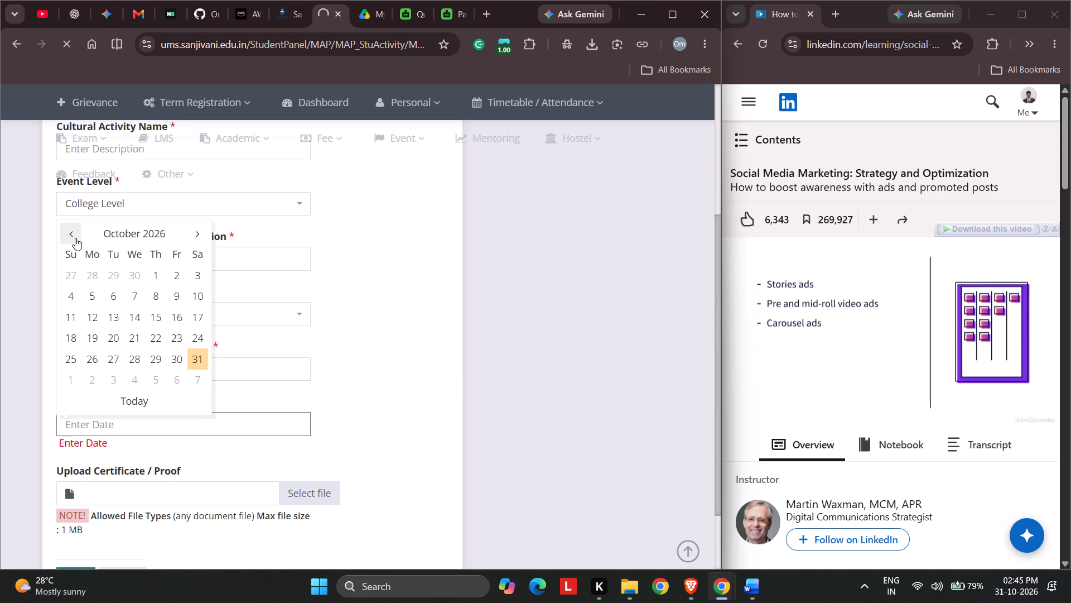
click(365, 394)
Attach the Art & Craft Club certificate image from the extracted student certificates folder as the activity's proof.
scroll(337, 396, down, 1)
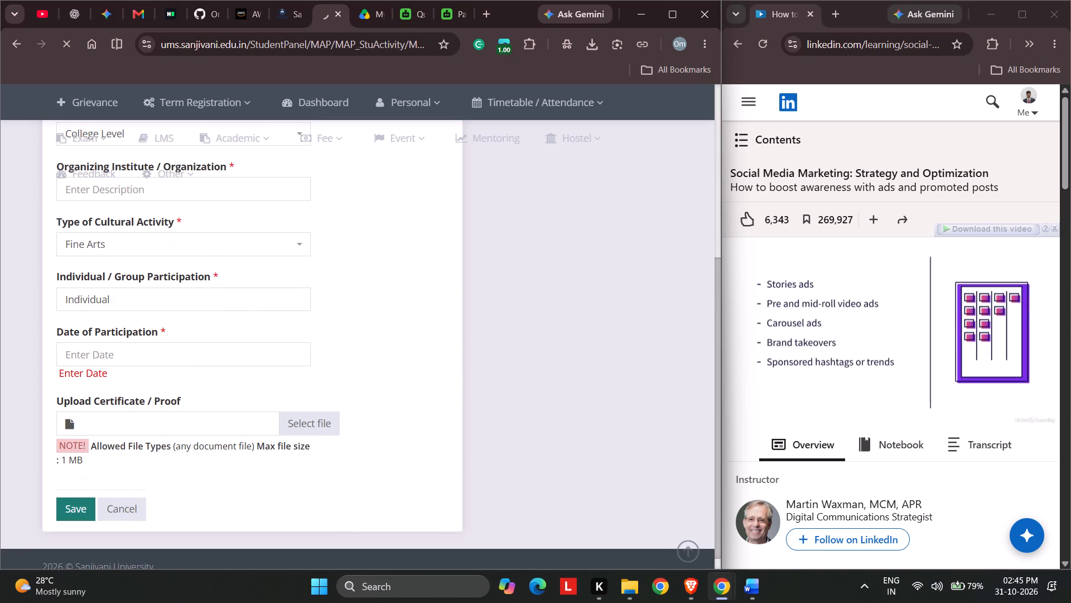
click(74, 424)
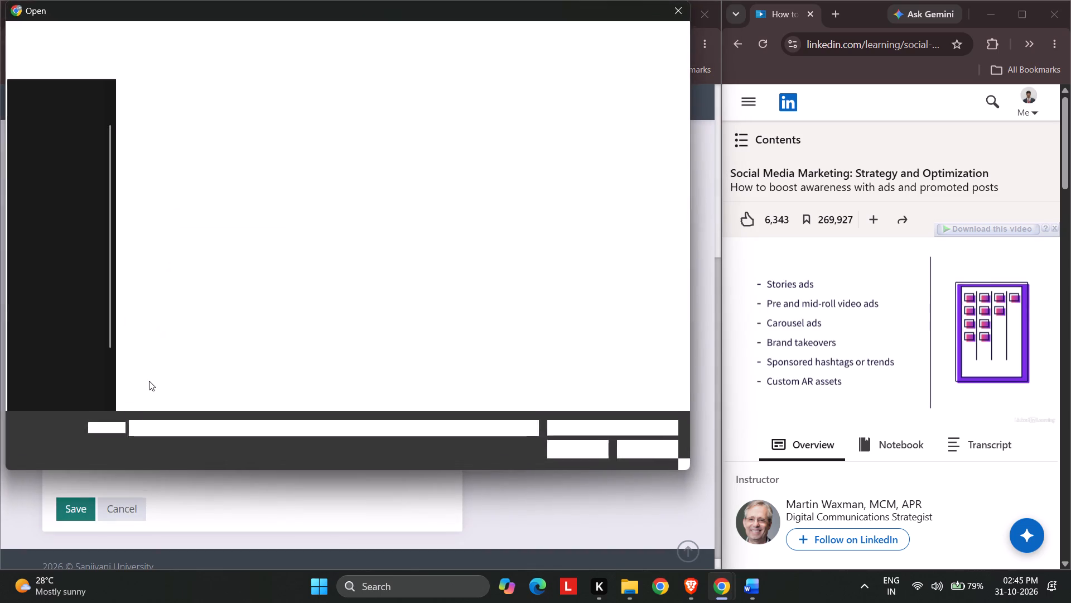
double_click(648, 119)
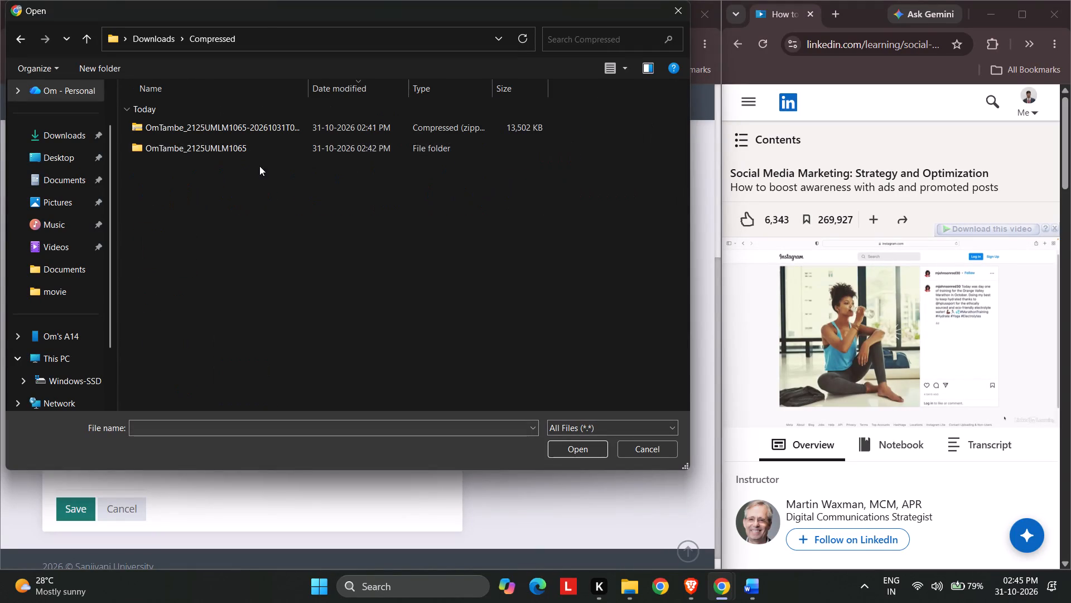
double_click(263, 149)
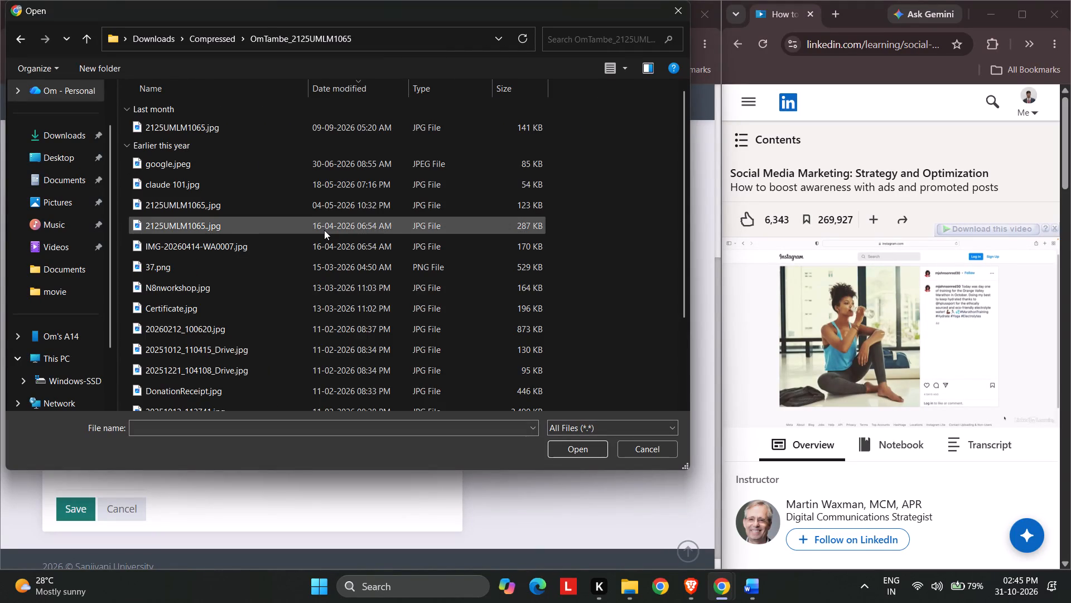
ctrl+scroll(324, 230, up, 14)
ctrl+scroll(324, 230, up, 16)
ctrl+scroll(324, 230, up, 12)
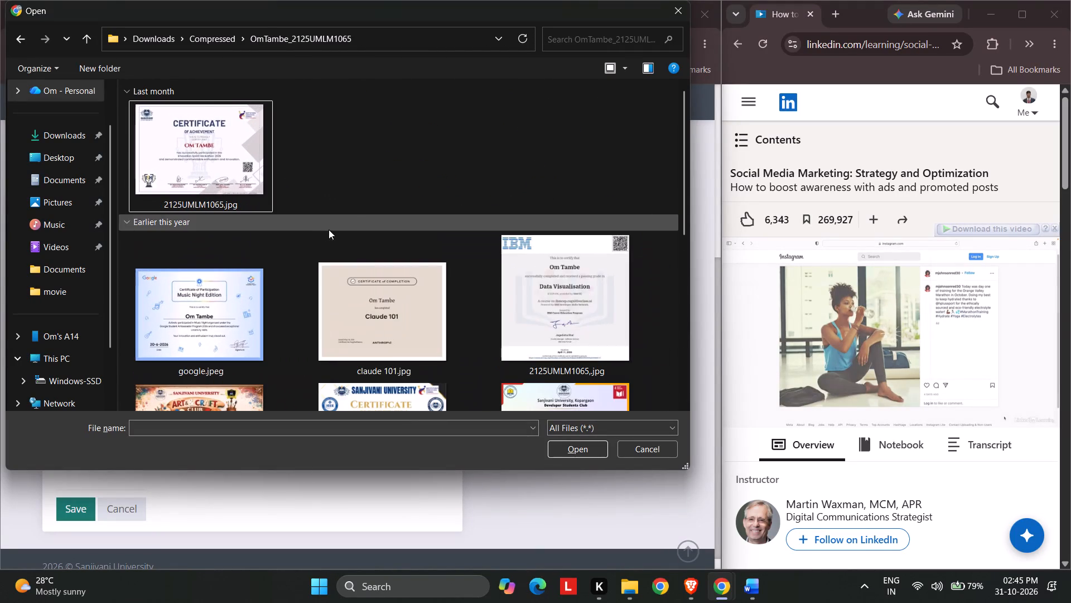
ctrl+scroll(351, 219, down, 3)
double_click(575, 280)
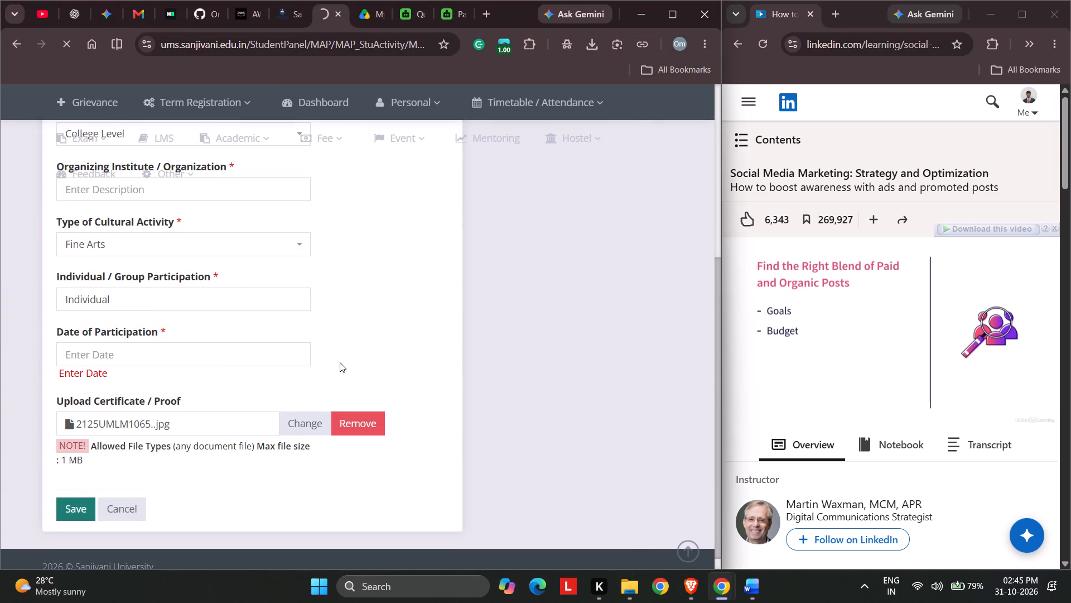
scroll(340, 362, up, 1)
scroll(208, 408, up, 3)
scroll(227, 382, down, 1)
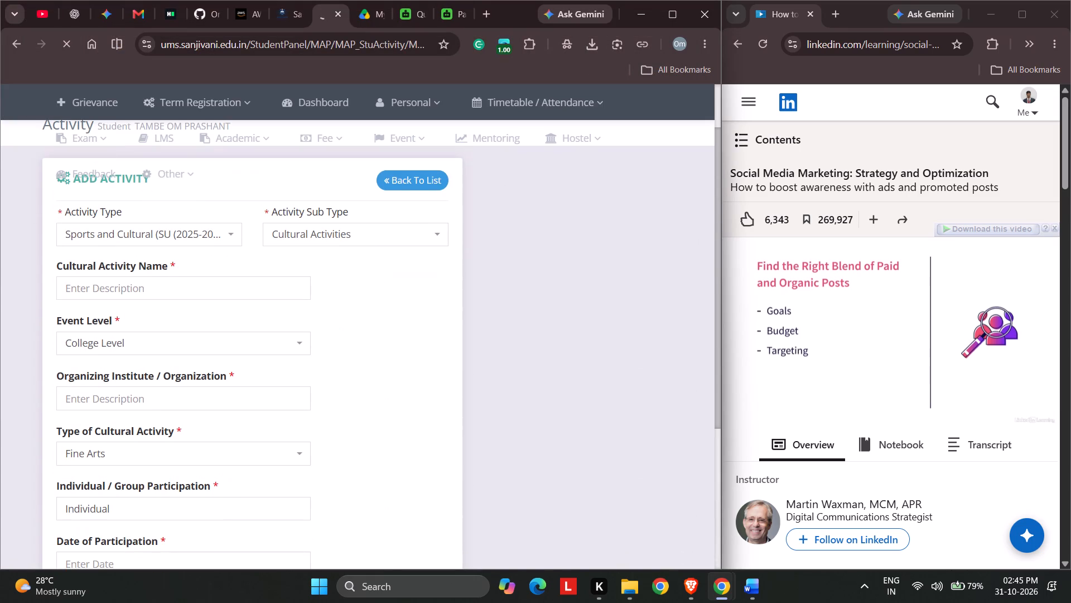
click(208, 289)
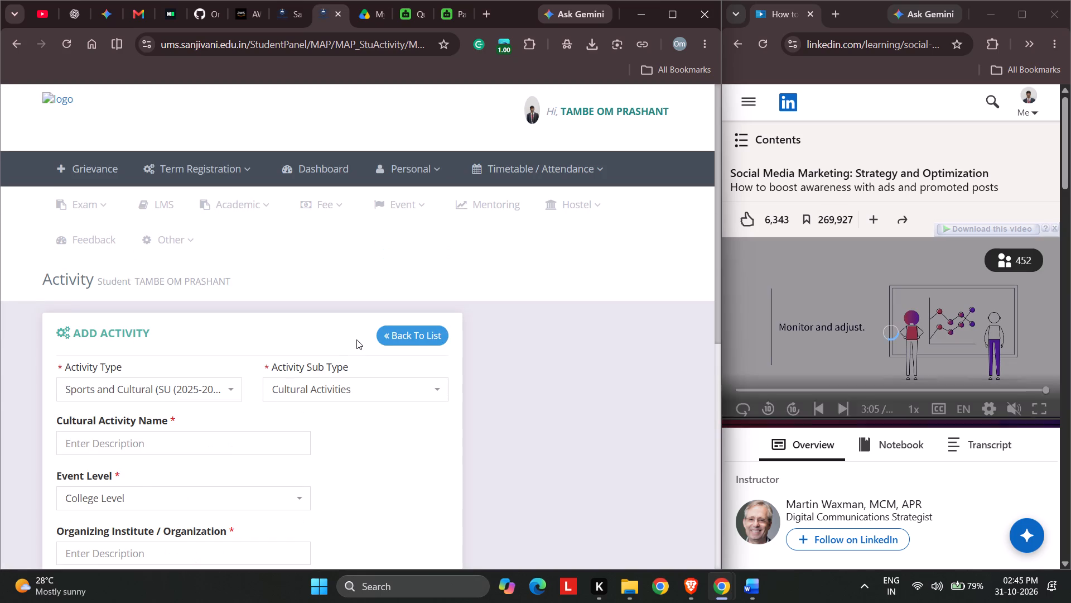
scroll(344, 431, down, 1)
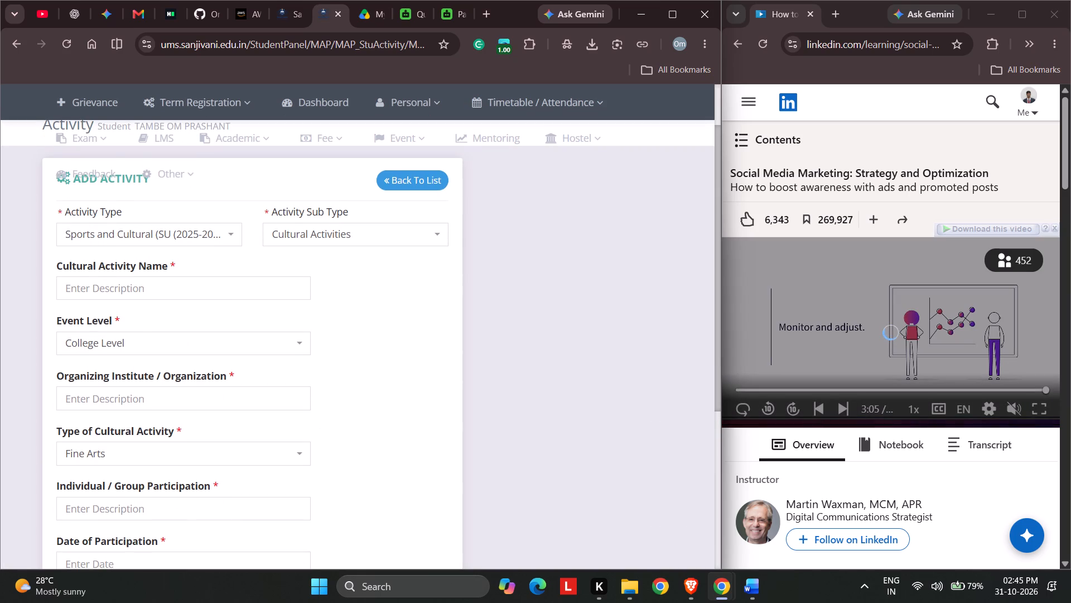
Check the Art & Craft Club certificate in File Explorer and enter Art and Craft club as the organizing institute in the portal form.
click(197, 396)
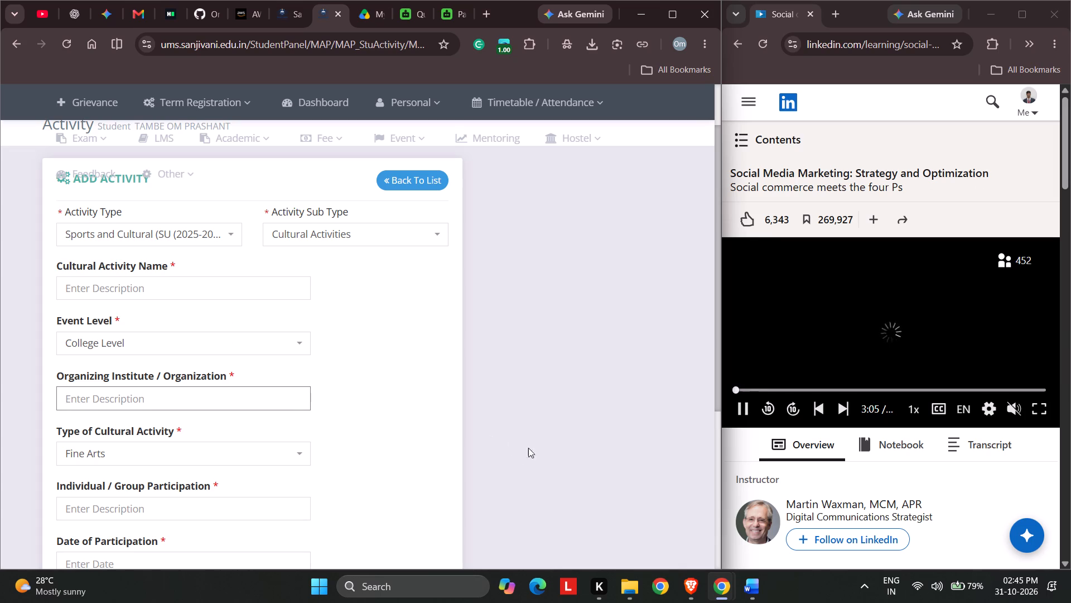
click(634, 539)
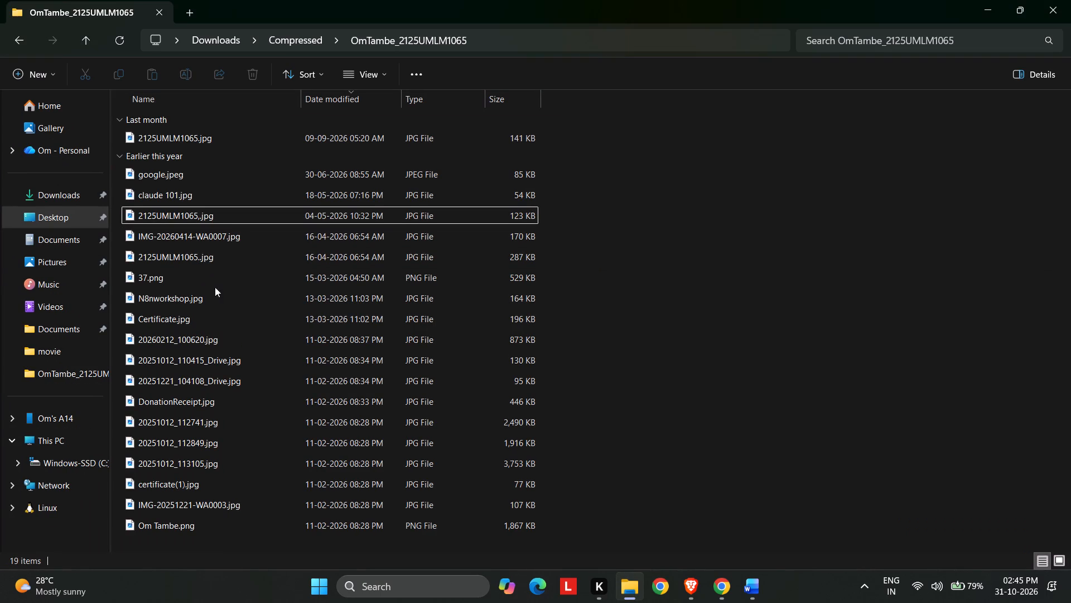
ctrl+scroll(262, 277, up, 20)
ctrl+scroll(262, 277, up, 2)
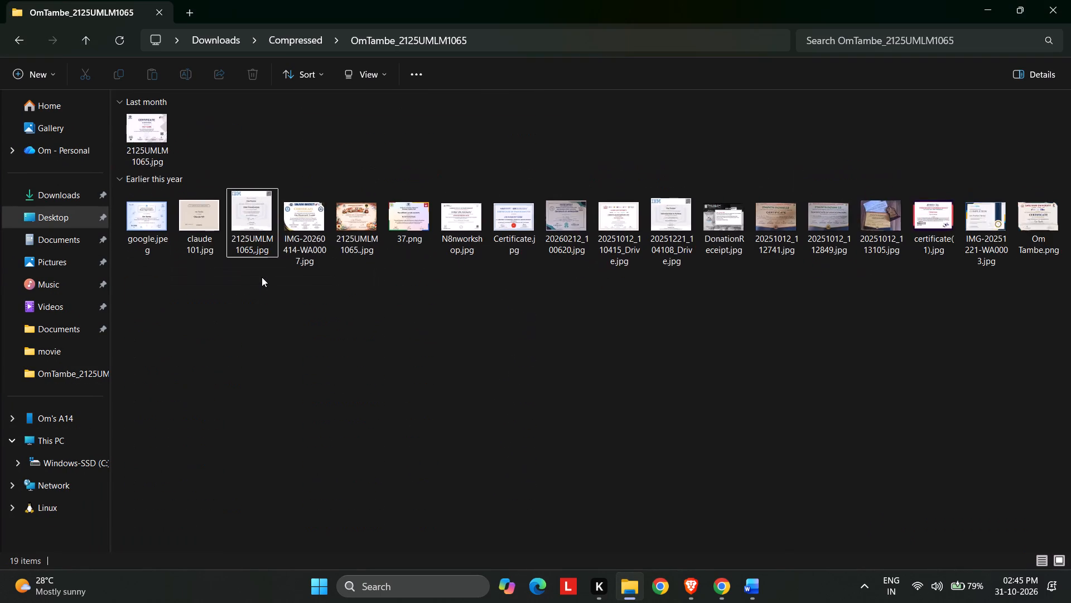
ctrl+scroll(262, 277, up, 15)
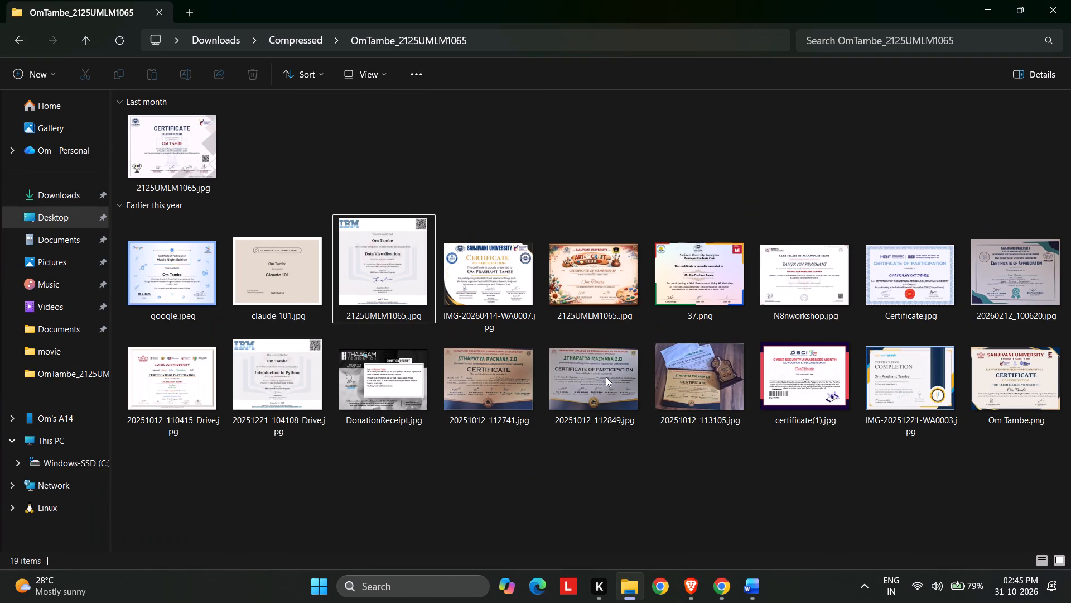
double_click(600, 295)
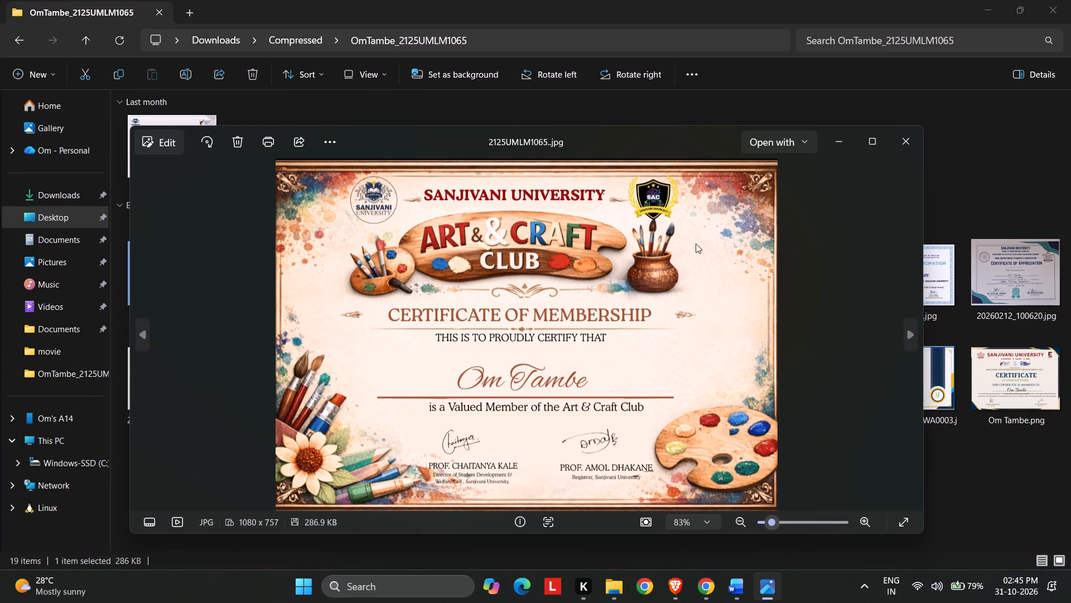
click(907, 142)
key(alt+Tab)
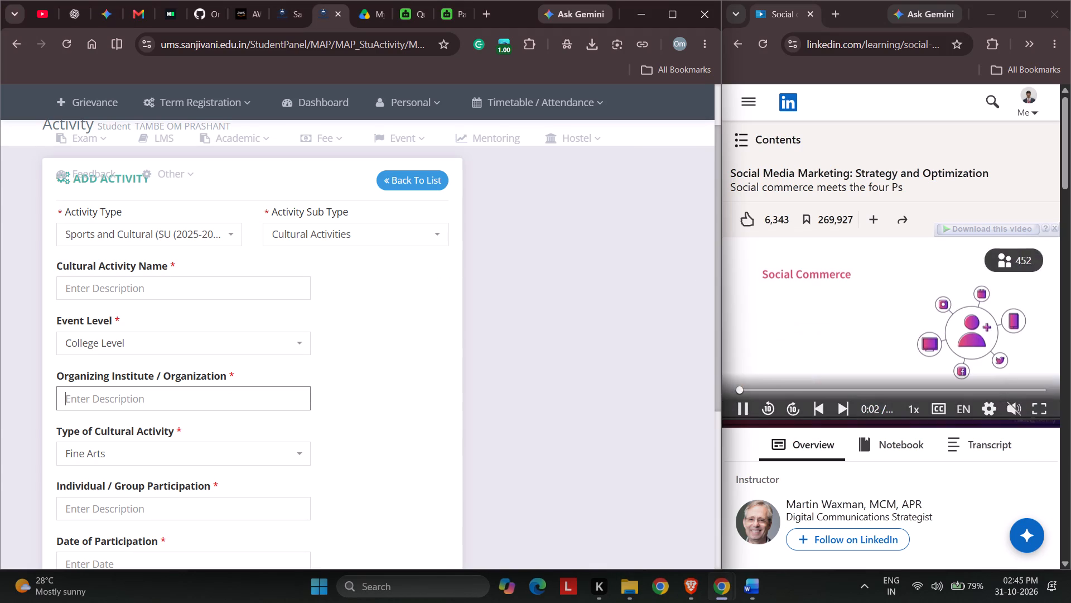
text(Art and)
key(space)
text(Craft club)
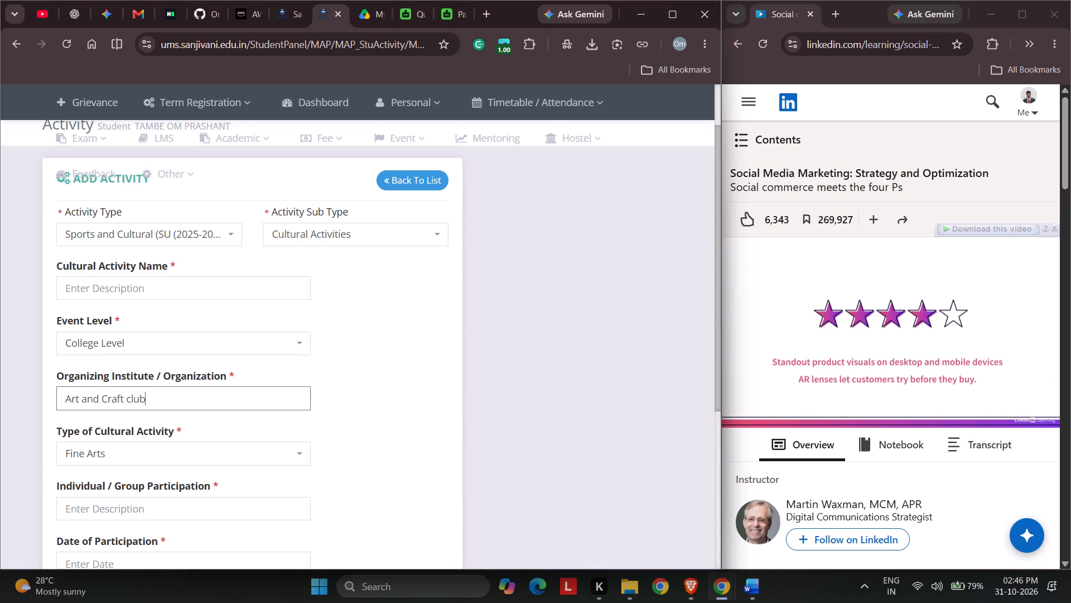
Reuse Art and Craft from the organizing institute entry as the cultural activity name in the Add Activity form.
click(387, 332)
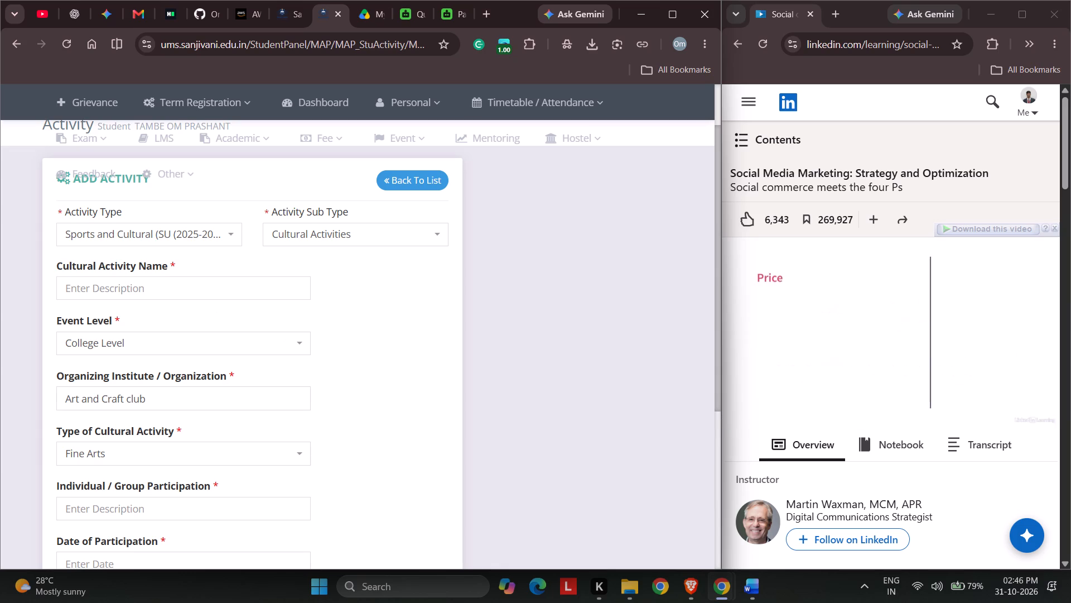
click(207, 291)
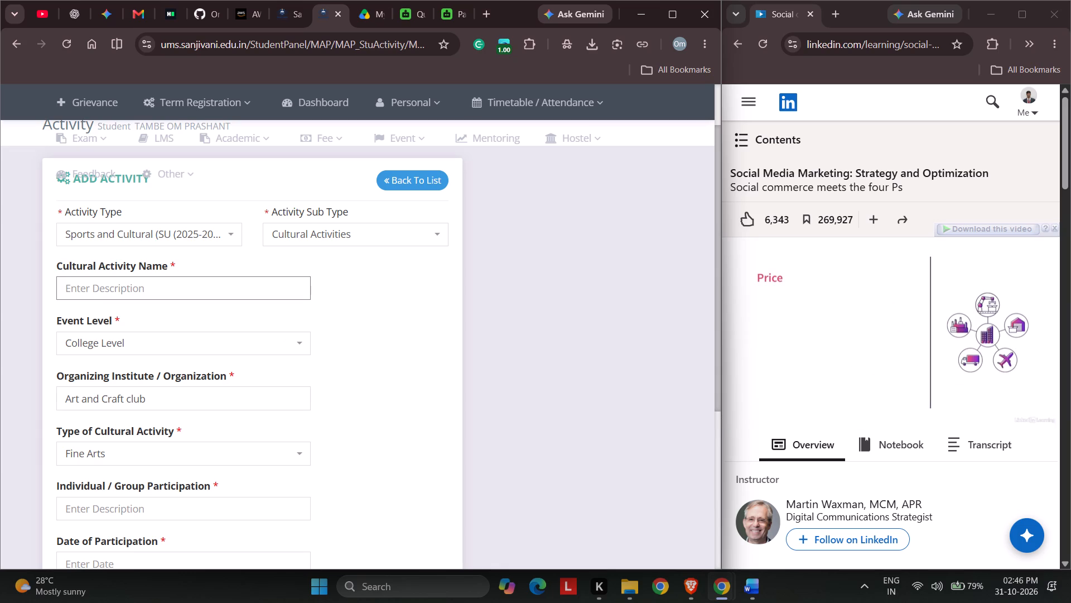
drag(124, 401, 119, 400)
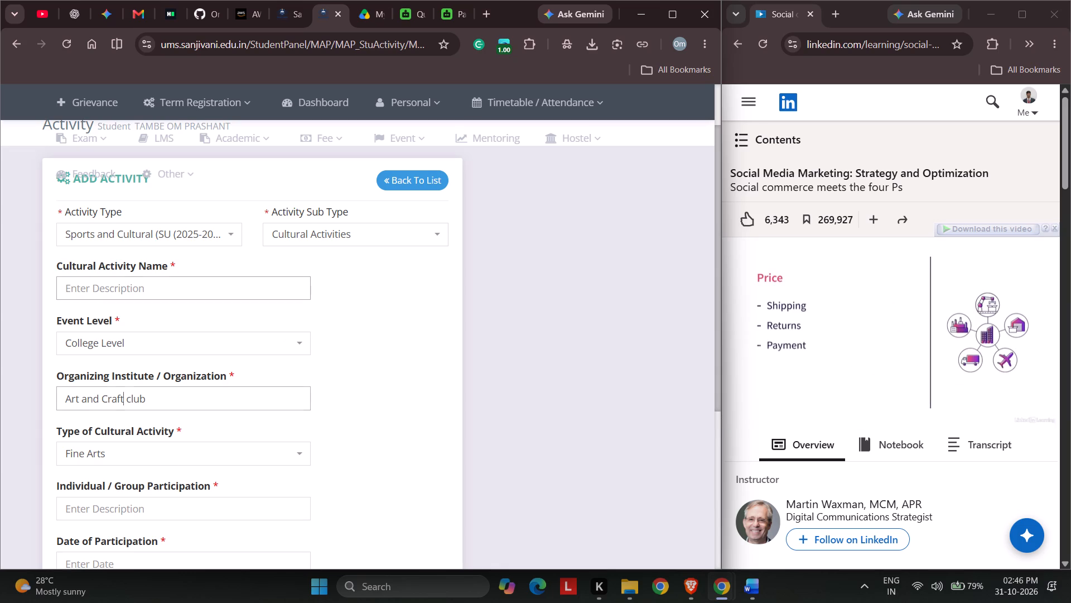
drag(119, 400, 62, 393)
key(ctrl+c)
click(138, 291)
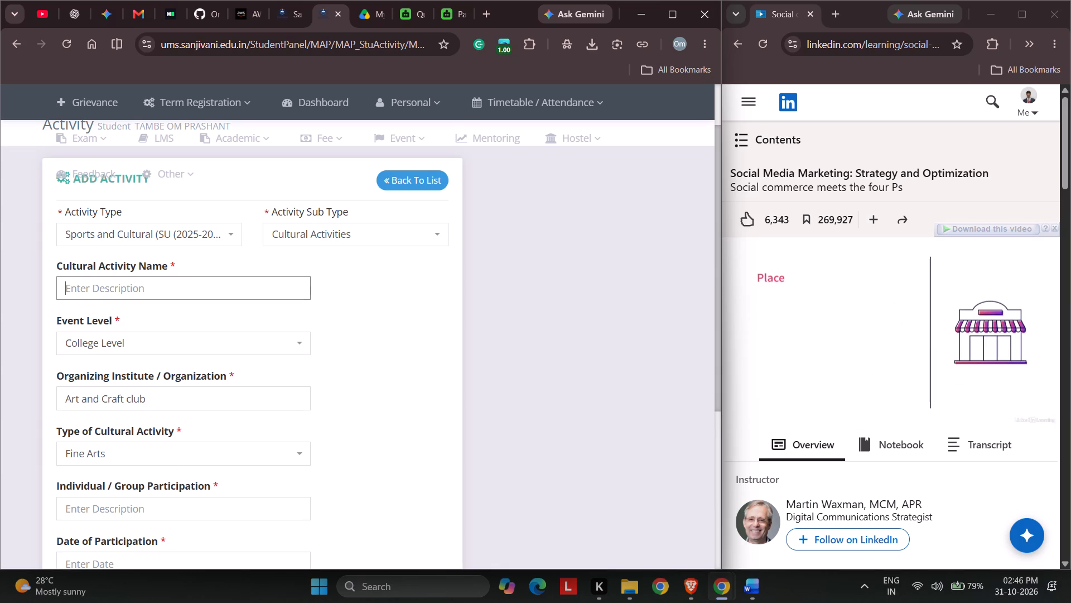
key(ctrl+v)
click(388, 323)
Enter Individual as the individual or group participation, copying the word from the field's label.
scroll(388, 324, down, 1)
scroll(319, 358, down, 1)
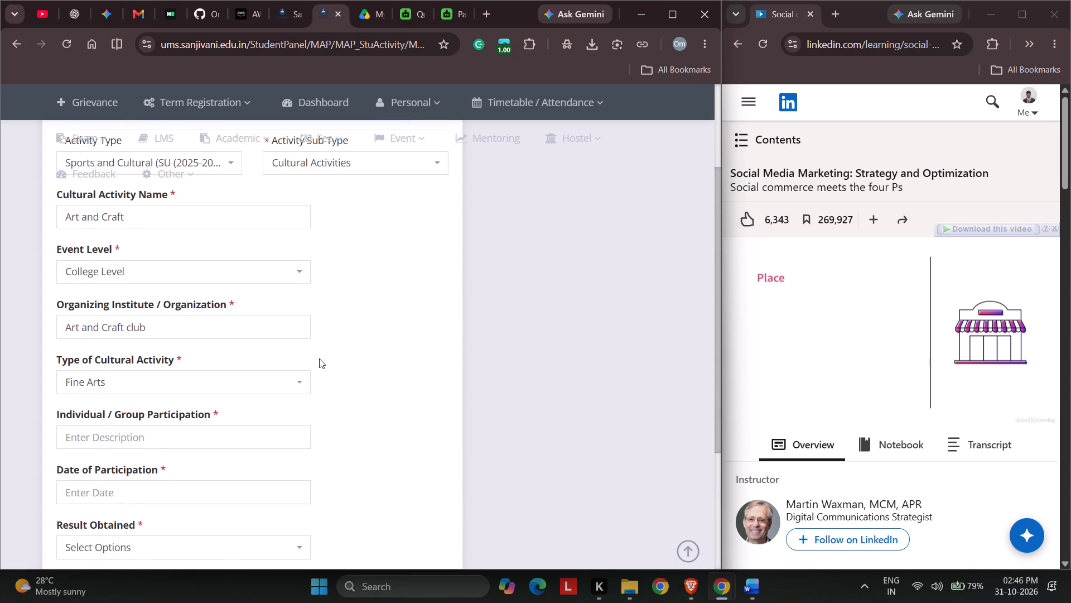
click(266, 376)
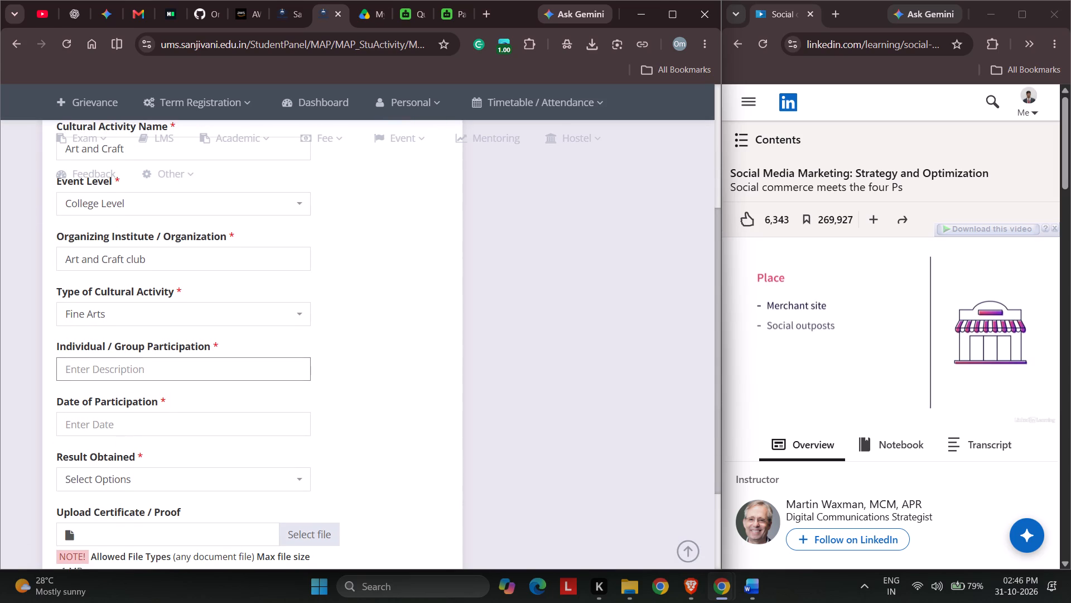
double_click(75, 340)
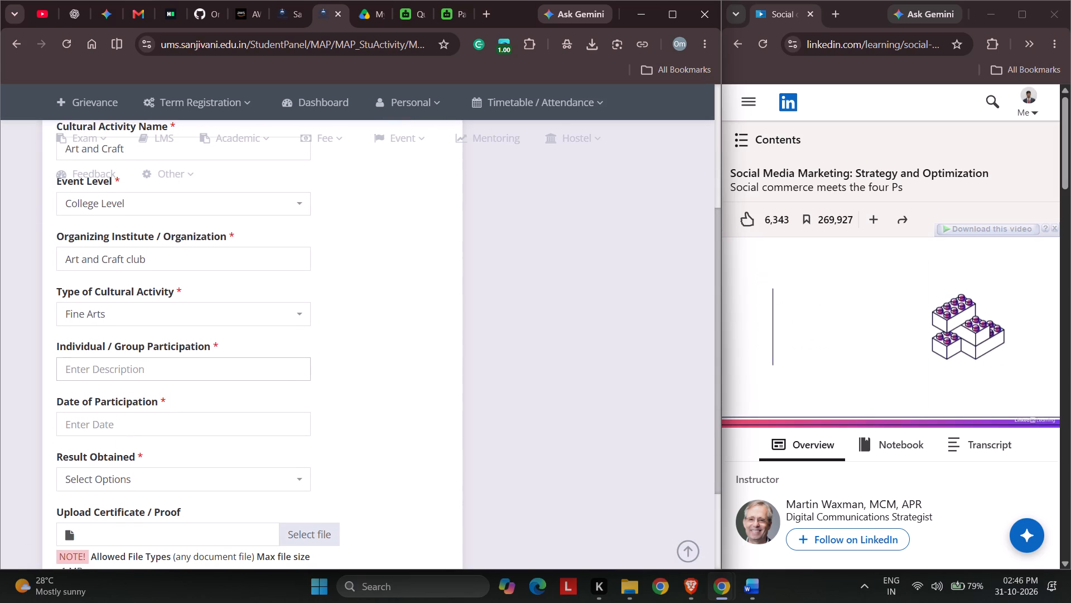
key(ctrl+c)
click(162, 380)
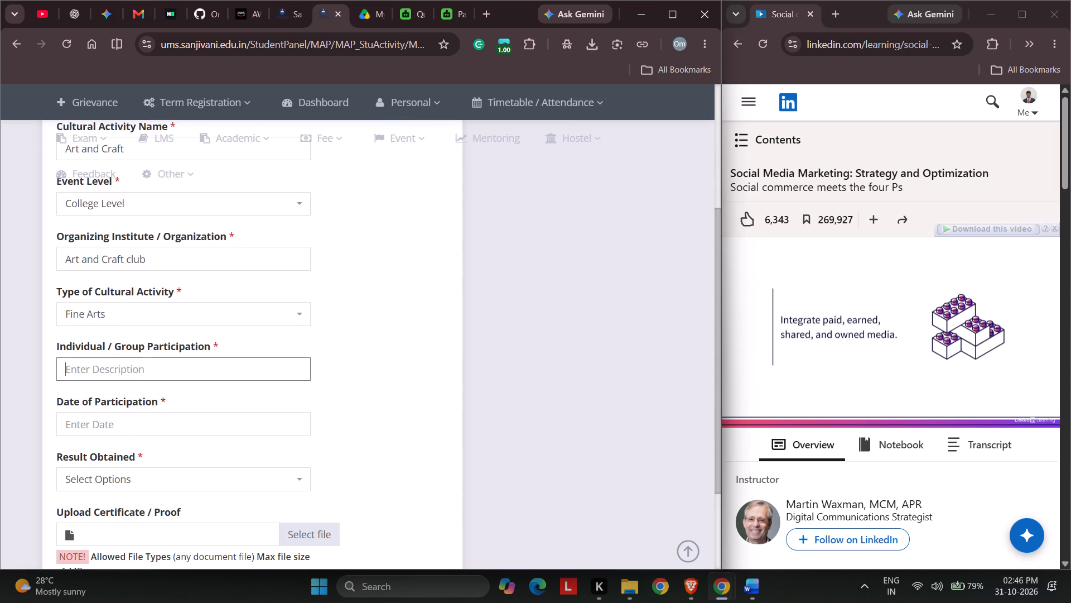
key(ctrl+v)
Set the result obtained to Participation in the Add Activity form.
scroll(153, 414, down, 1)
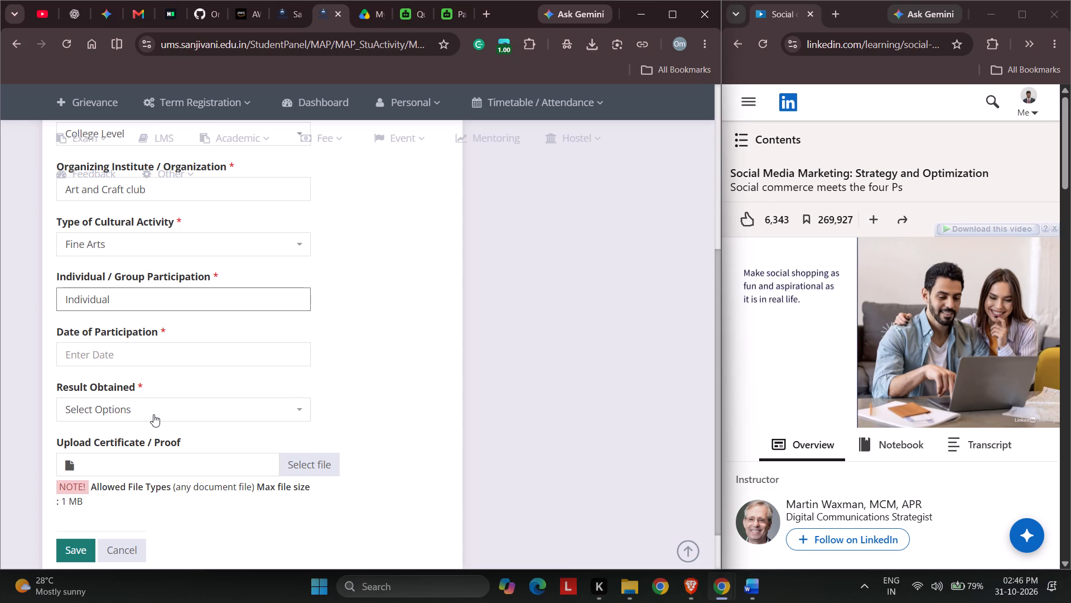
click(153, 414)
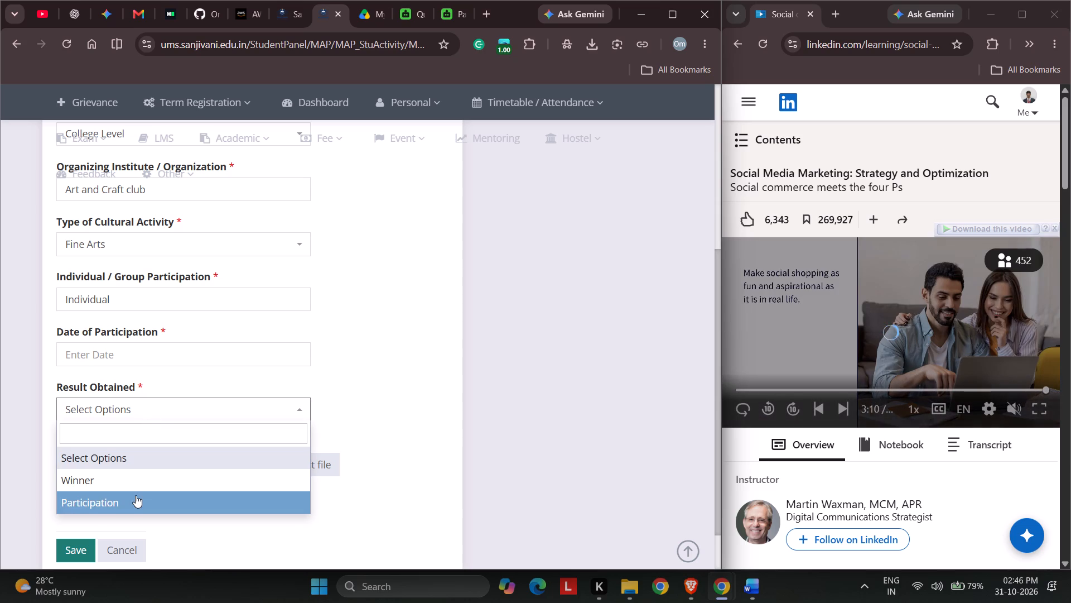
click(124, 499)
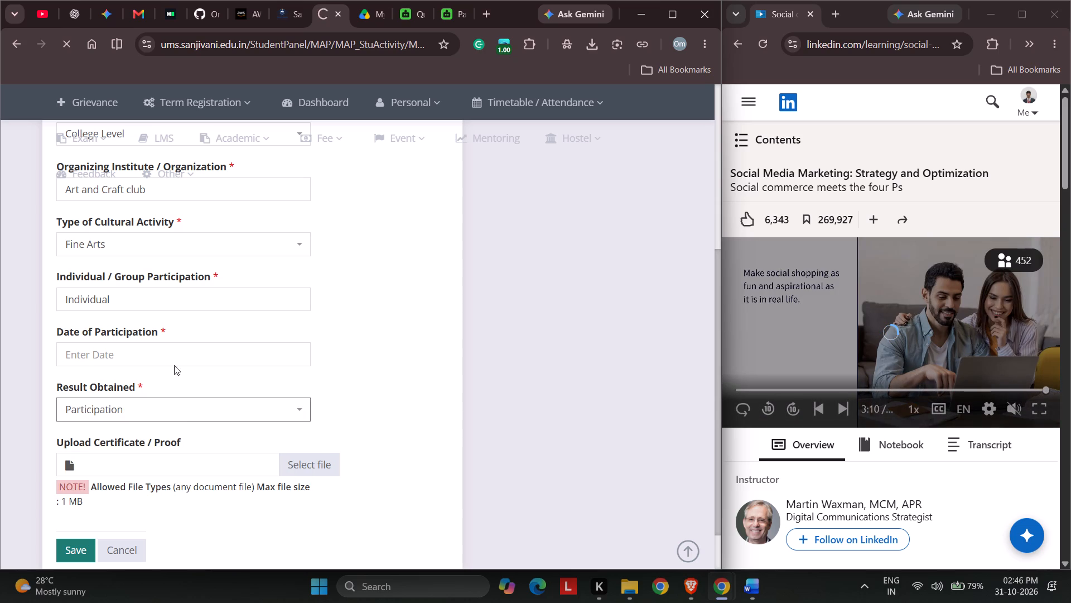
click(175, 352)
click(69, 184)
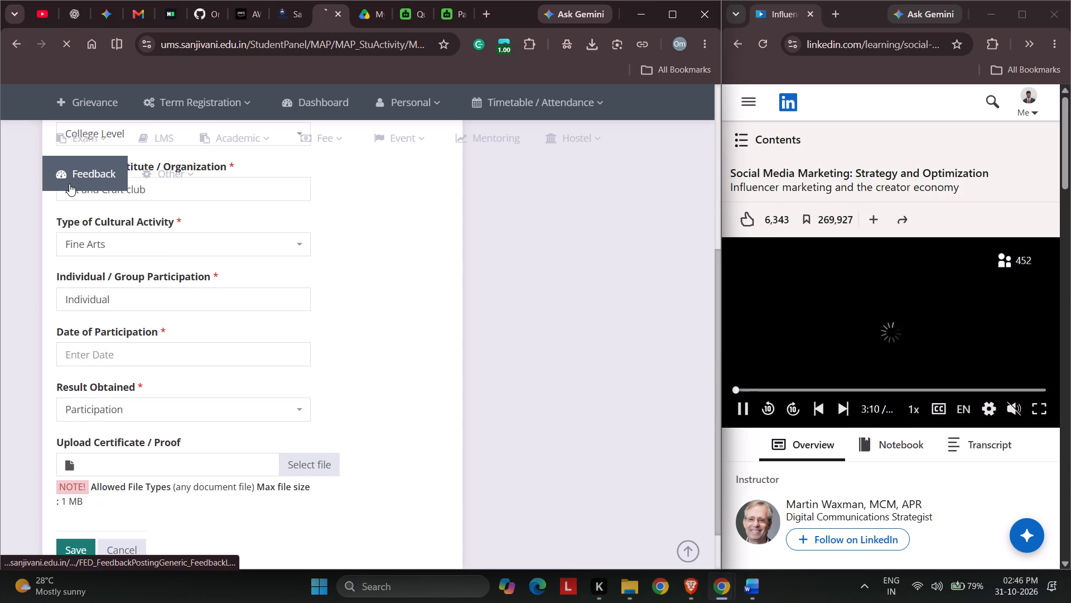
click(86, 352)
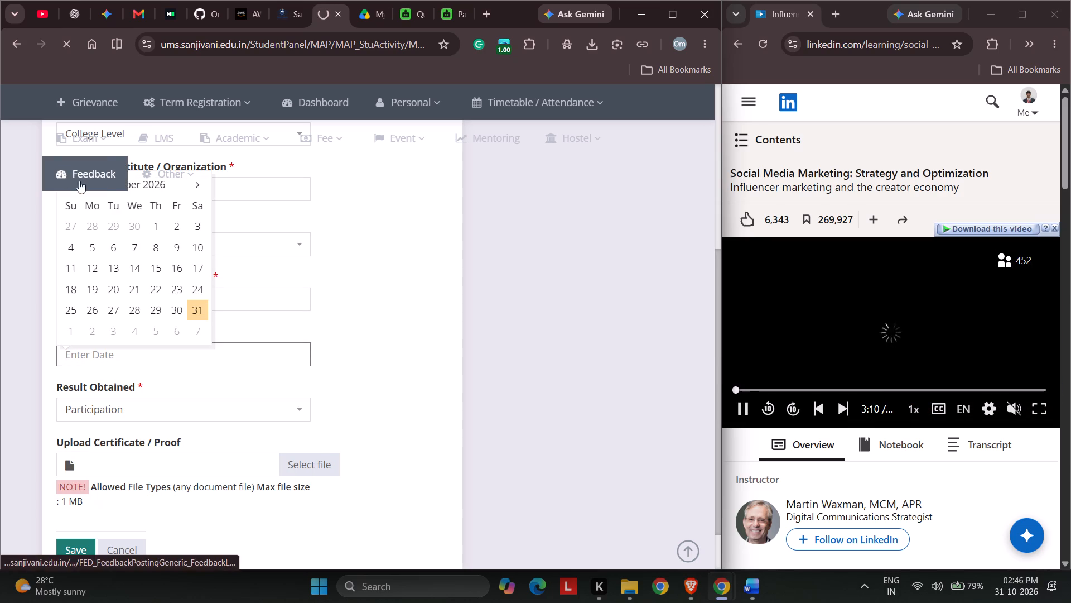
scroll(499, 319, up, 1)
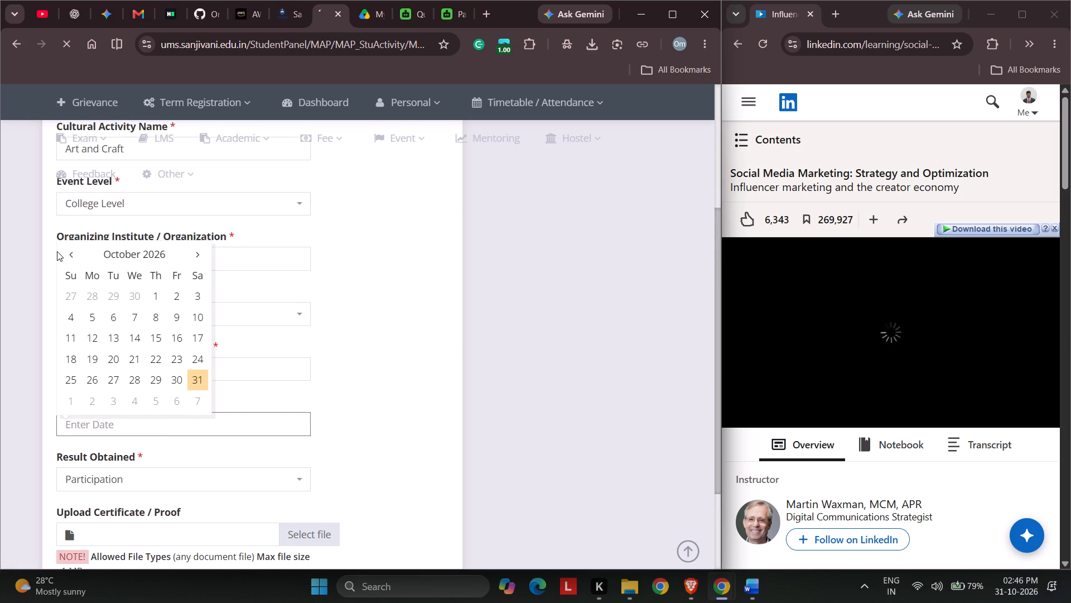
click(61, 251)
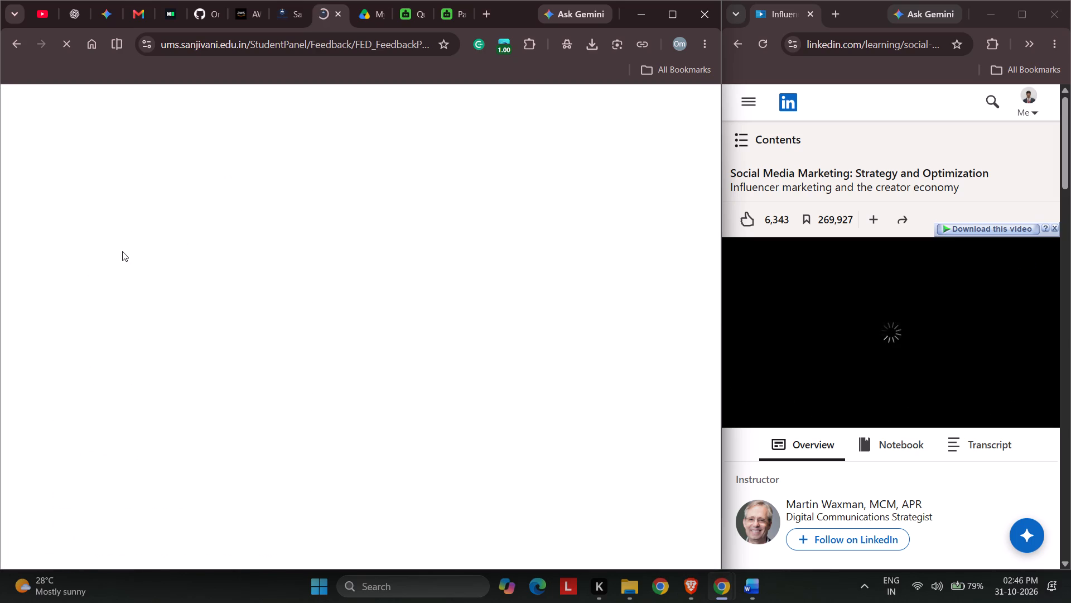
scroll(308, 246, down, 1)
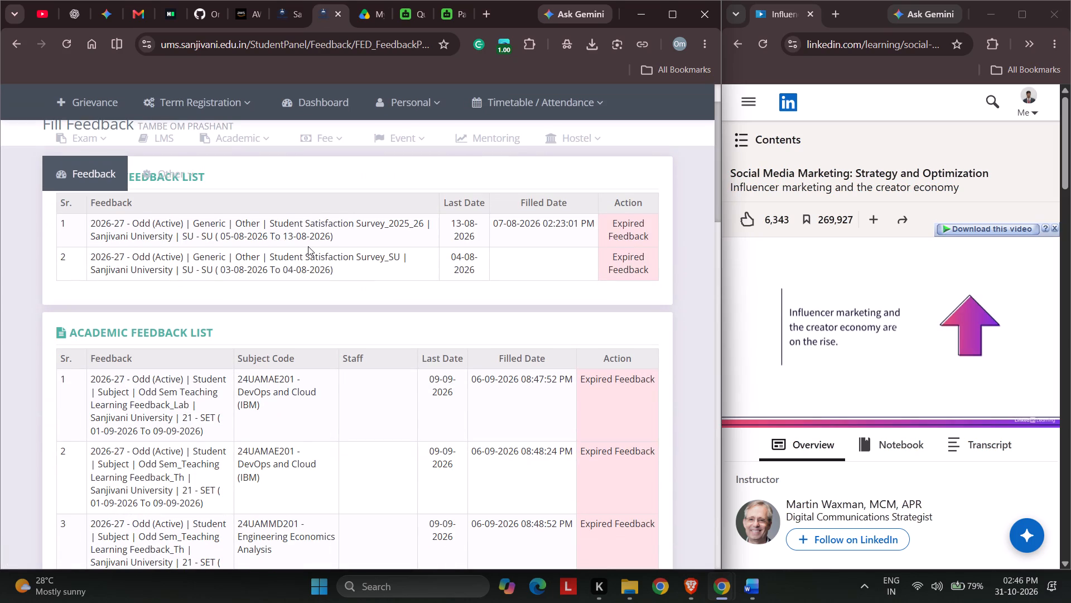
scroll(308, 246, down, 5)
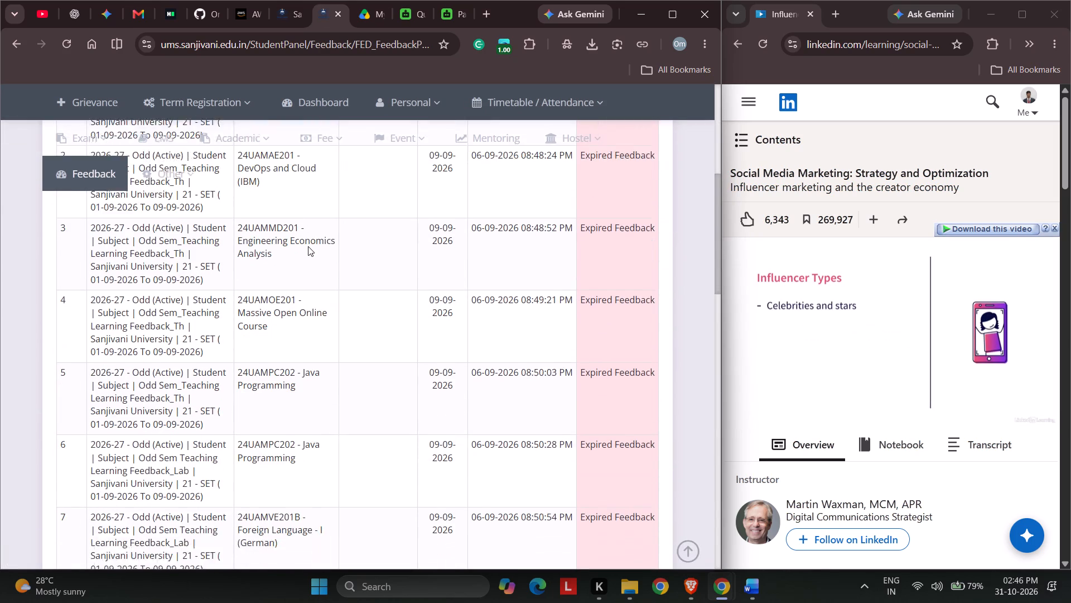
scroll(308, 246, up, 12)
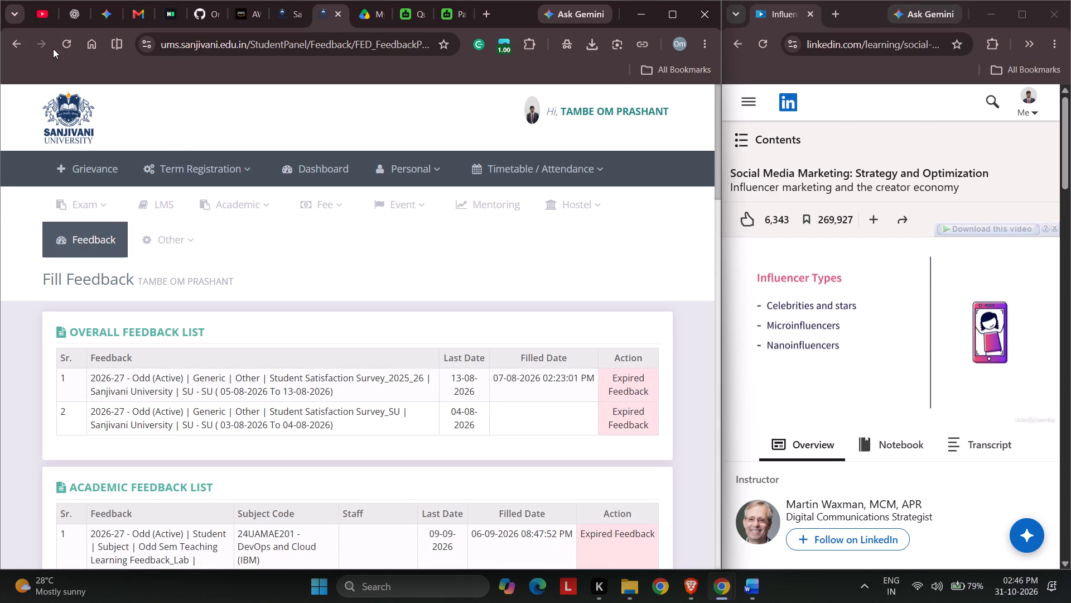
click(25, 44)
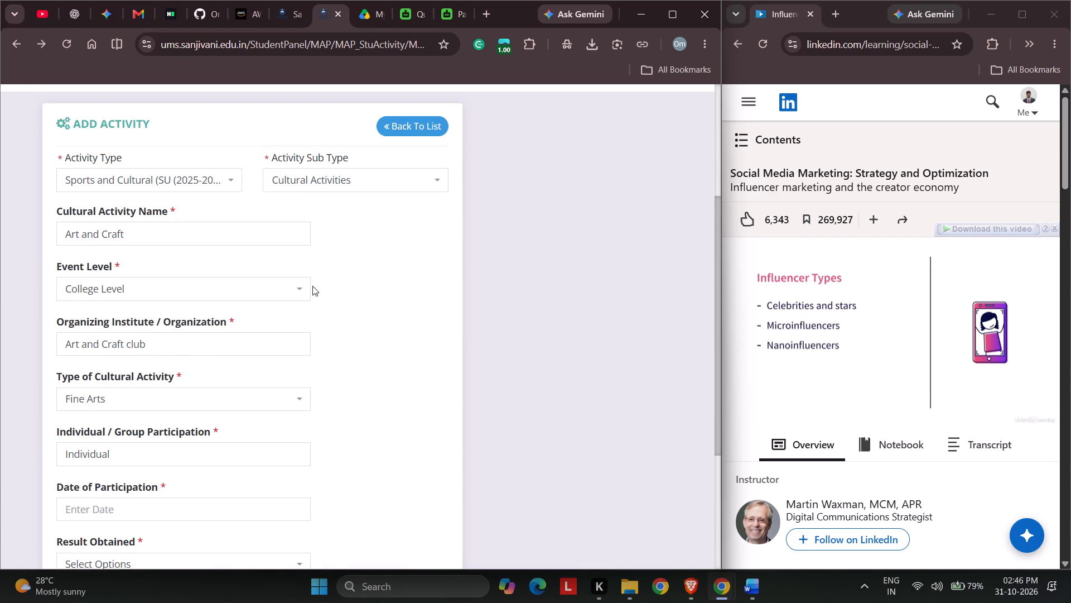
Set the date of participation to 13-02-2026 in the Add Activity form.
scroll(370, 264, down, 2)
scroll(296, 310, up, 3)
scroll(246, 429, down, 1)
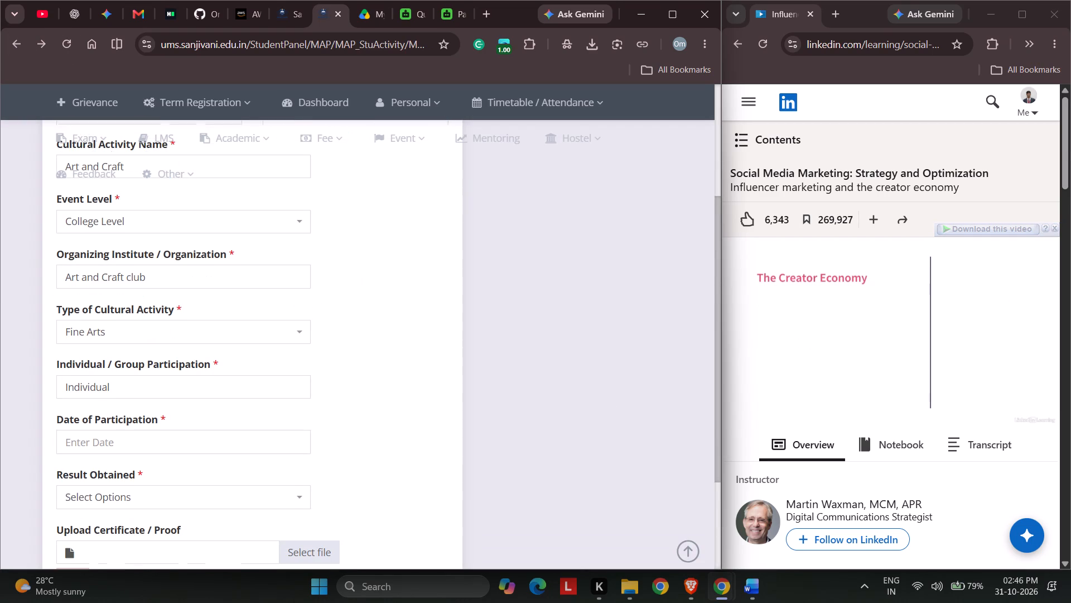
click(224, 430)
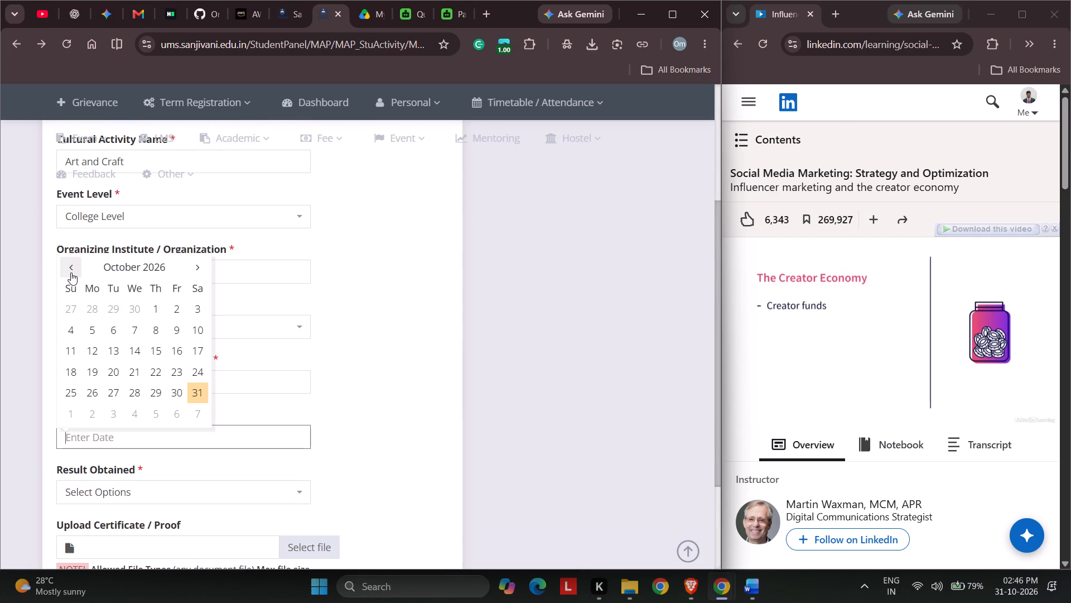
click(71, 272)
triple_click(71, 272)
triple_click(71, 272)
triple_click(71, 272)
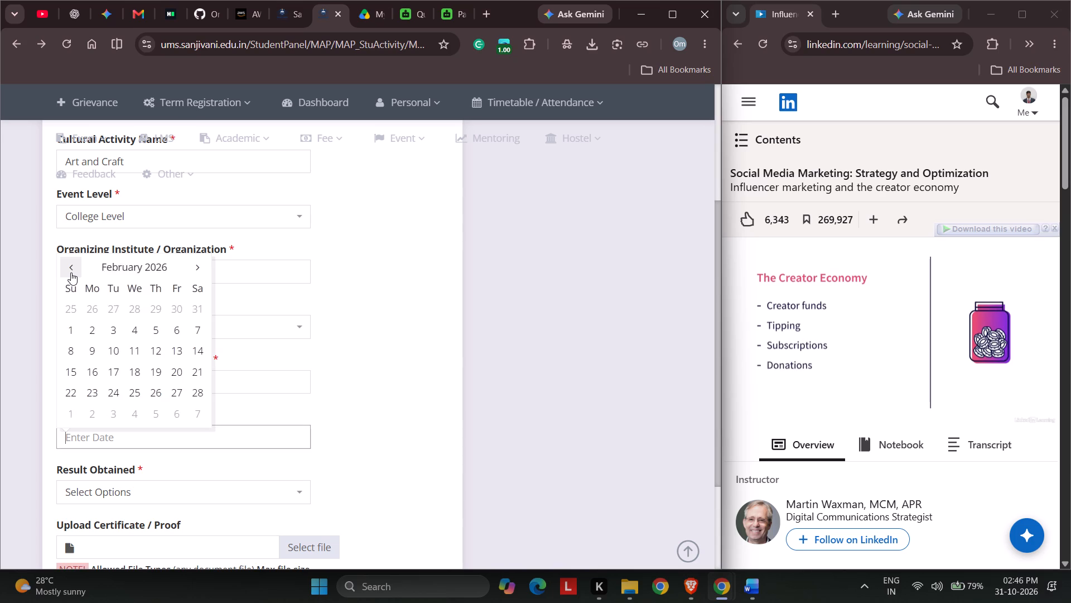
click(71, 272)
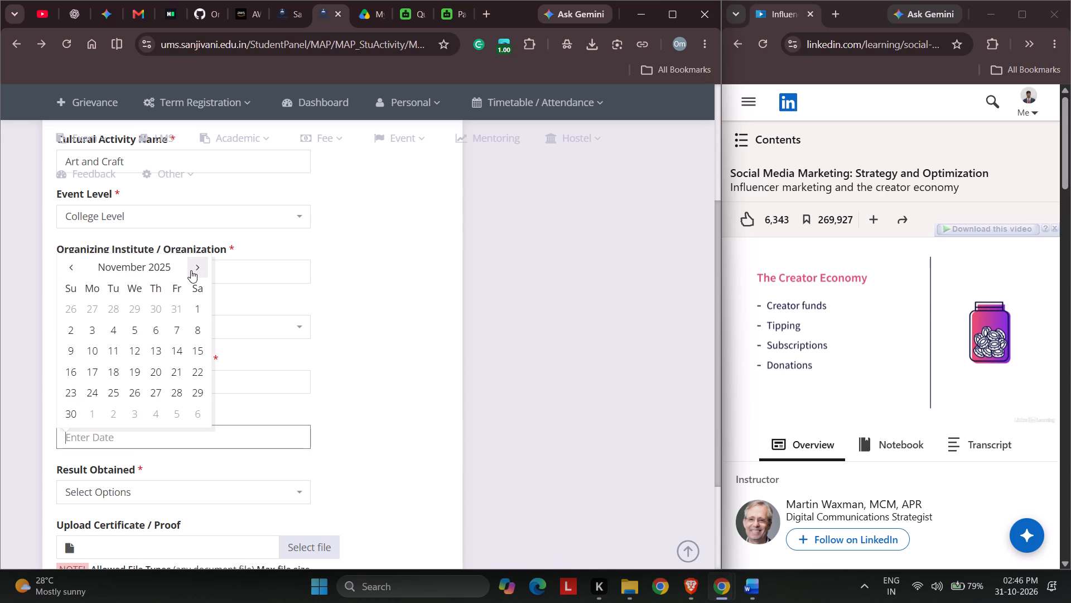
double_click(191, 270)
click(191, 270)
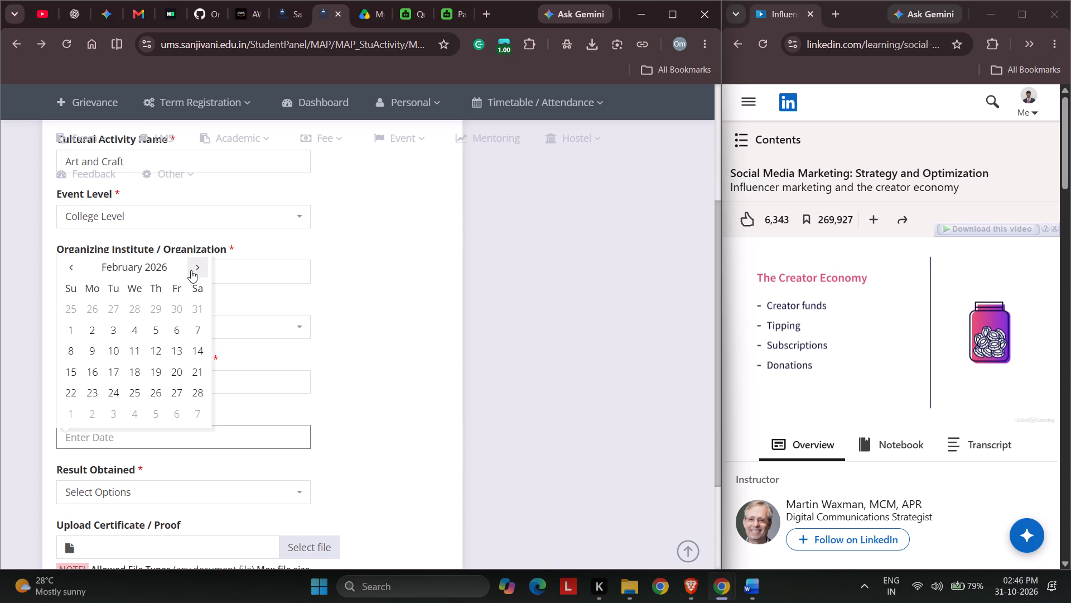
click(169, 350)
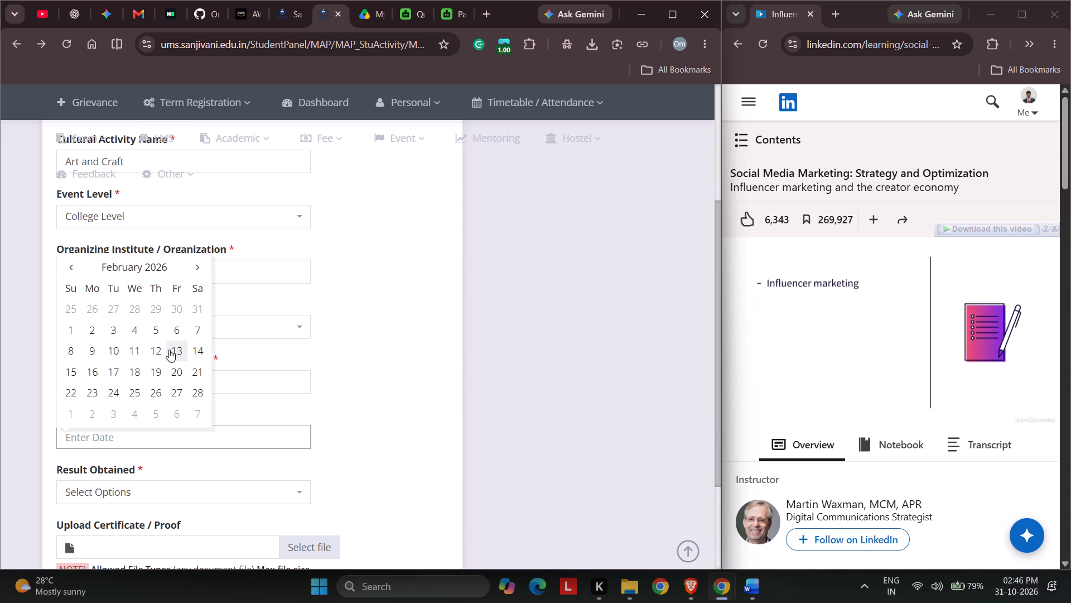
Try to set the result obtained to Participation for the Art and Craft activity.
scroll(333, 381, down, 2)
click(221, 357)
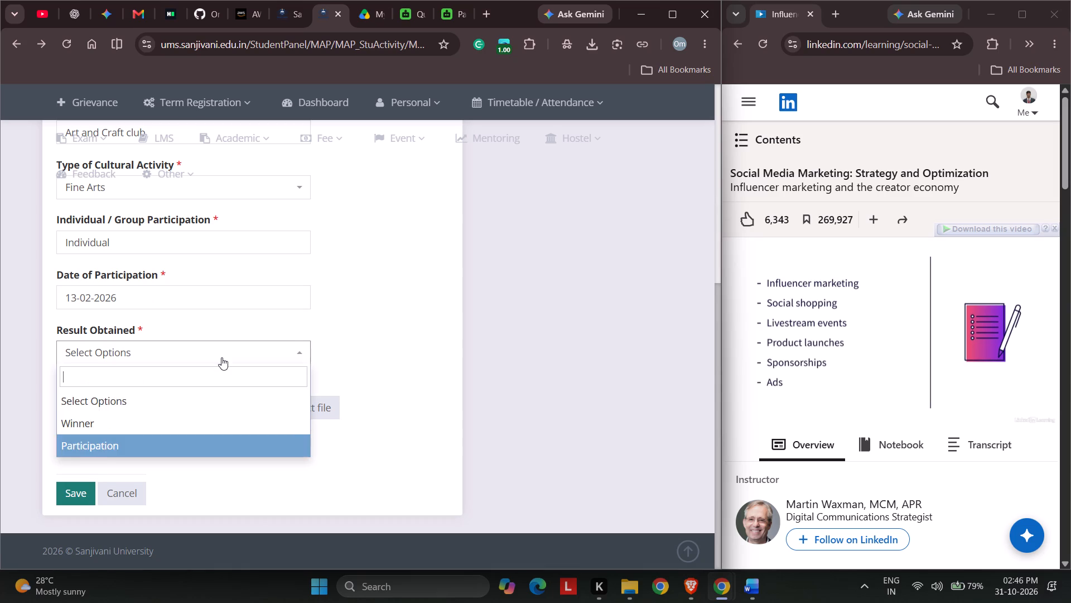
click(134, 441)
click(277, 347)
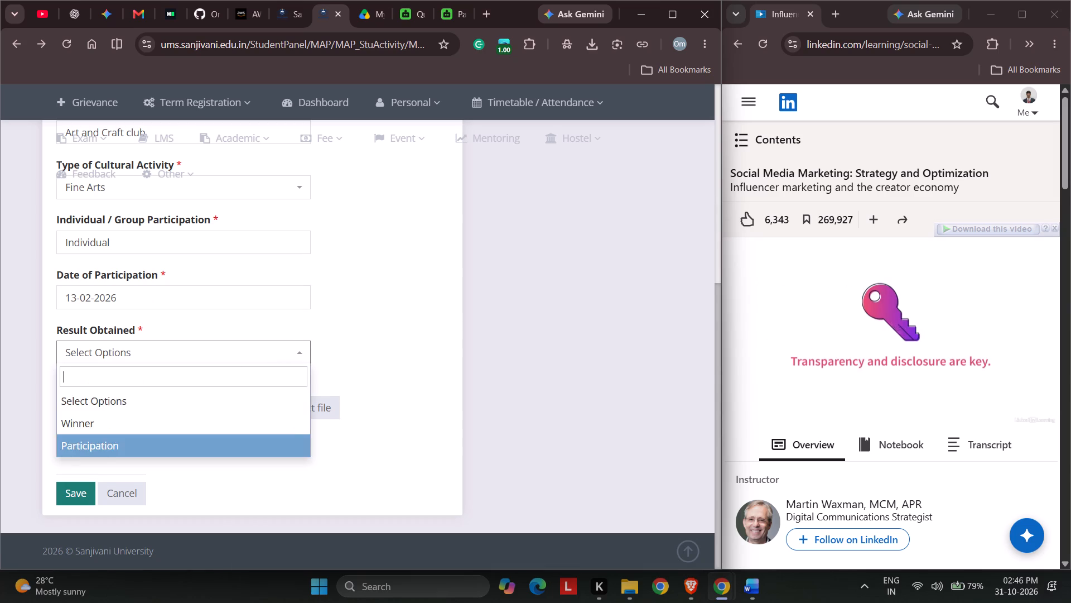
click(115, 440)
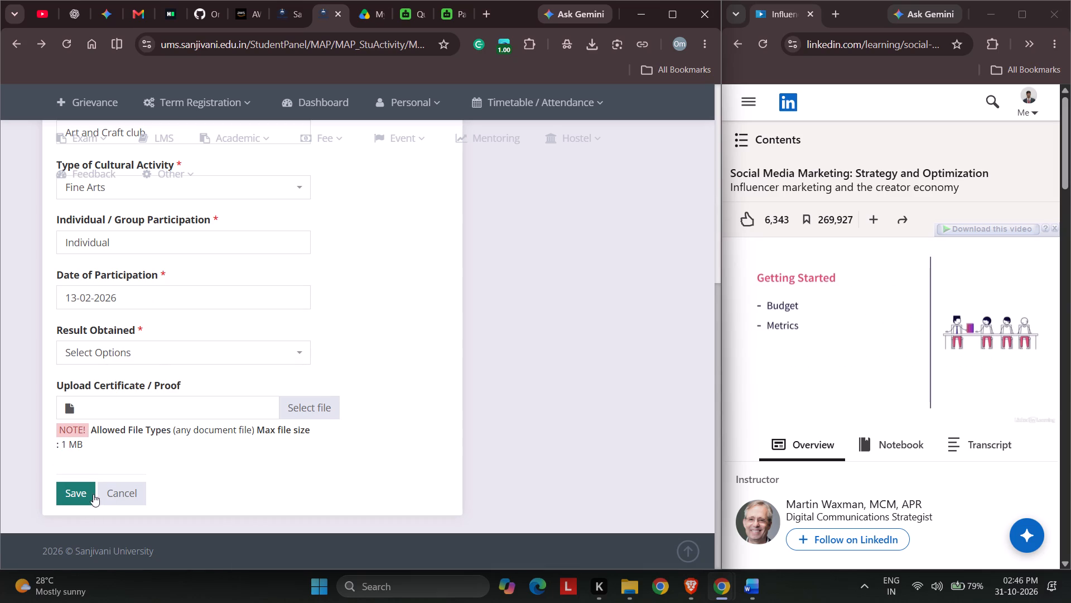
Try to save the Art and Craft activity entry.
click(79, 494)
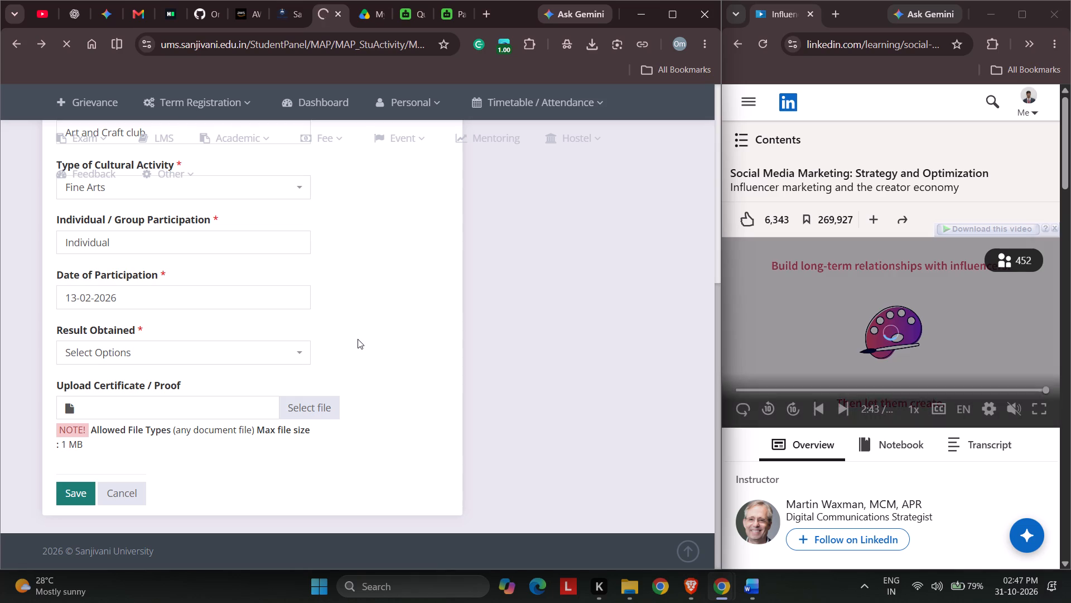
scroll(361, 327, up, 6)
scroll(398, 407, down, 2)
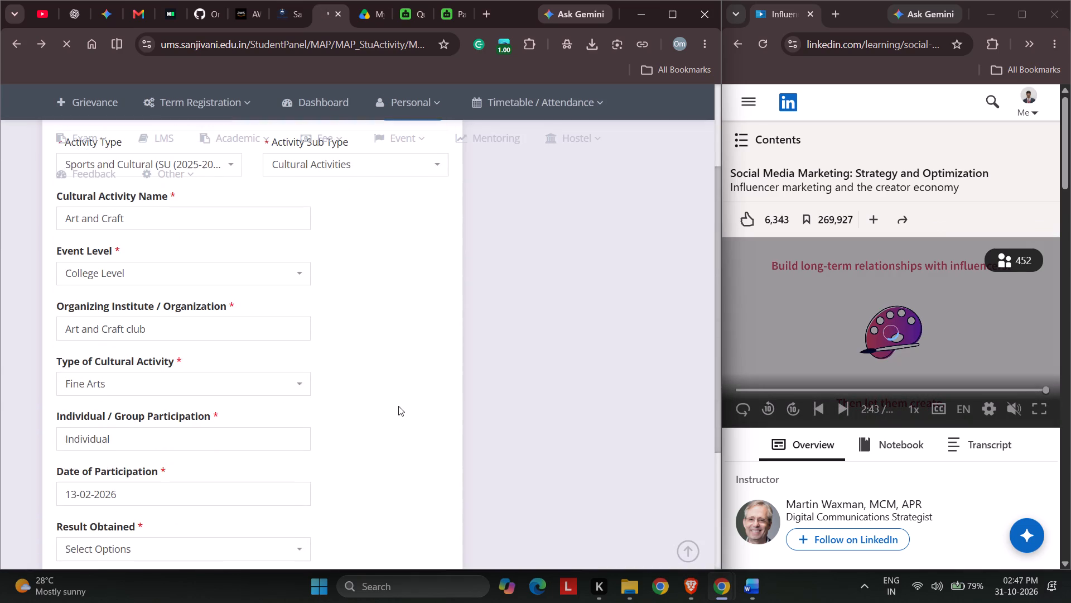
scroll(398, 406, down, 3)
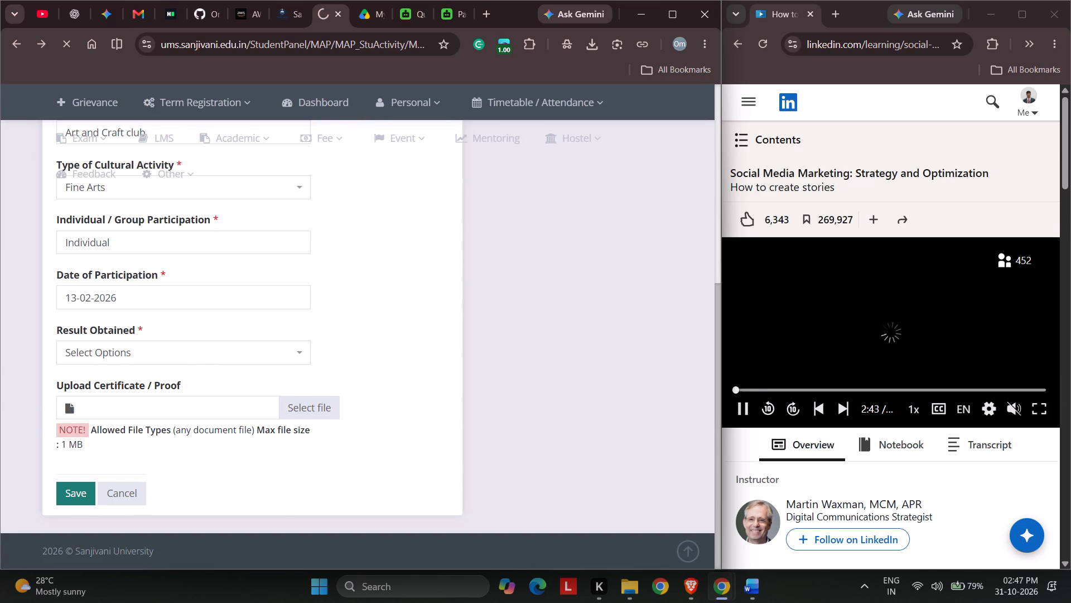
Attach the certificate image as proof of the Art and Craft activity and submit the entry for saving.
click(188, 400)
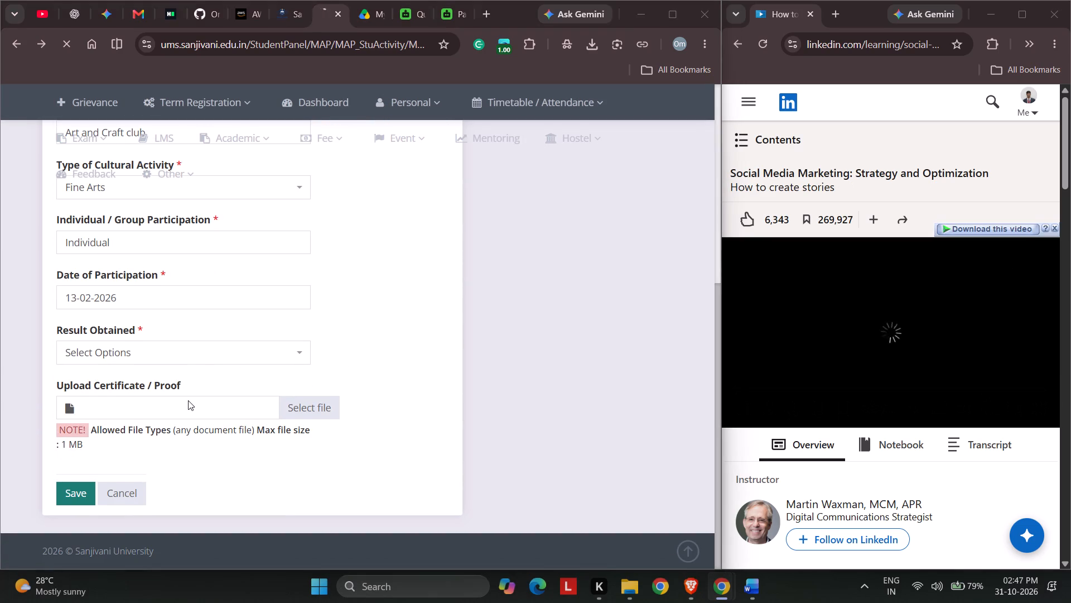
double_click(609, 351)
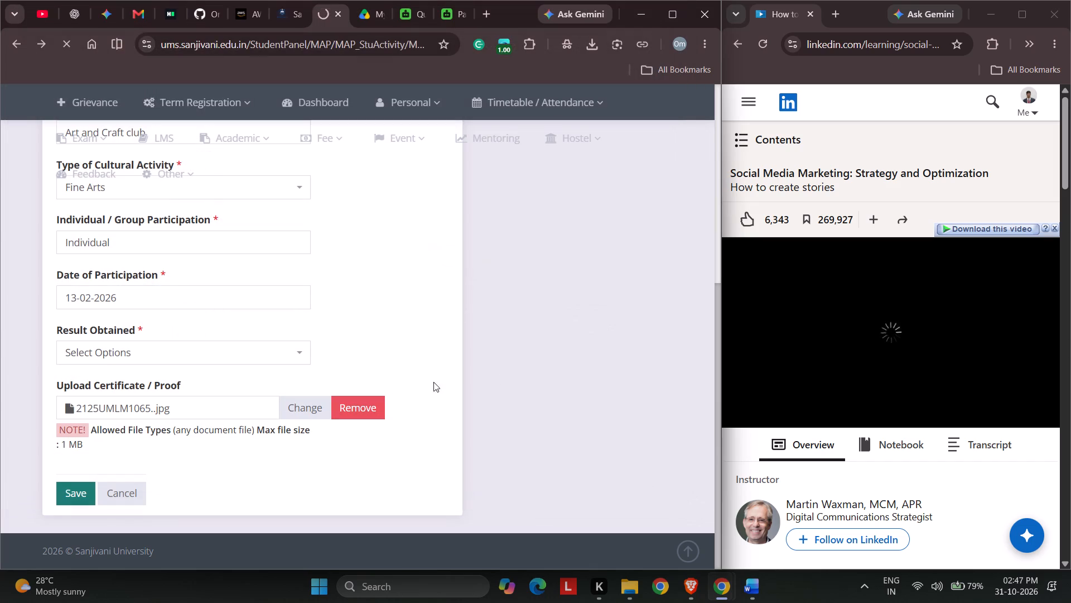
click(78, 487)
scroll(345, 295, up, 3)
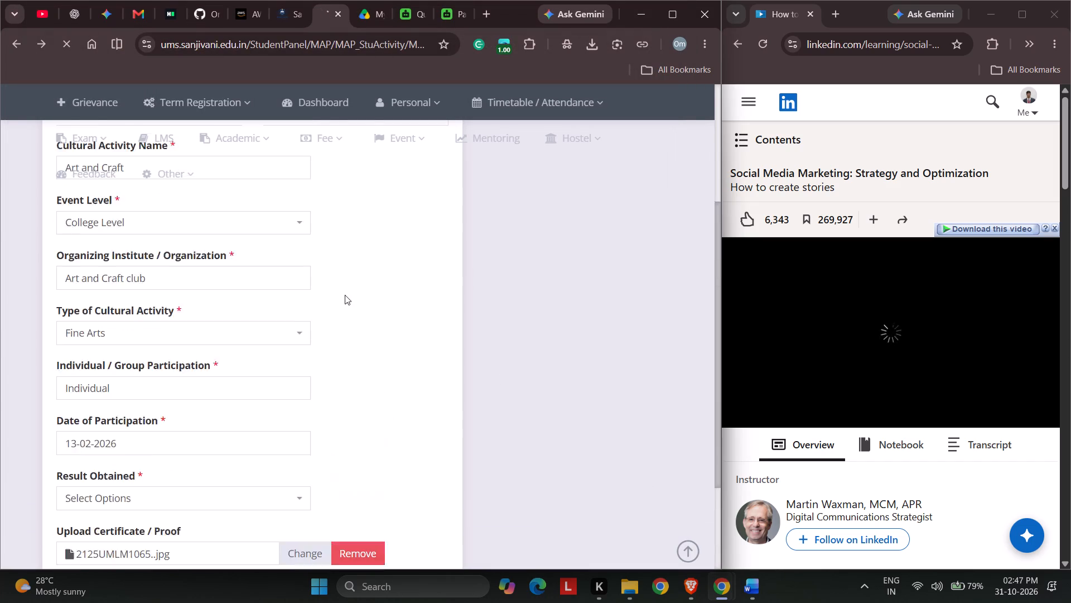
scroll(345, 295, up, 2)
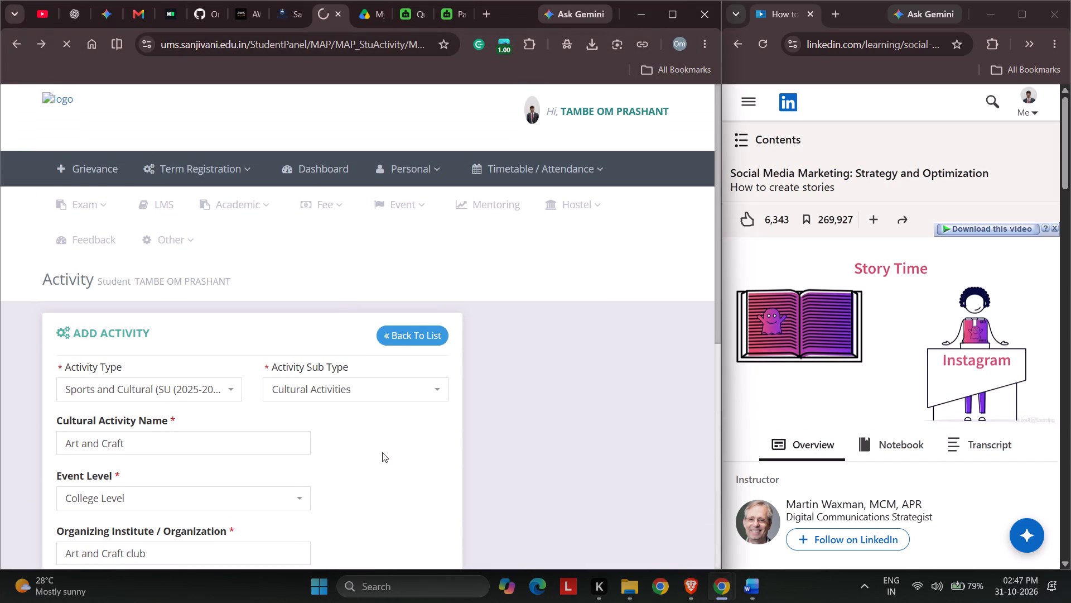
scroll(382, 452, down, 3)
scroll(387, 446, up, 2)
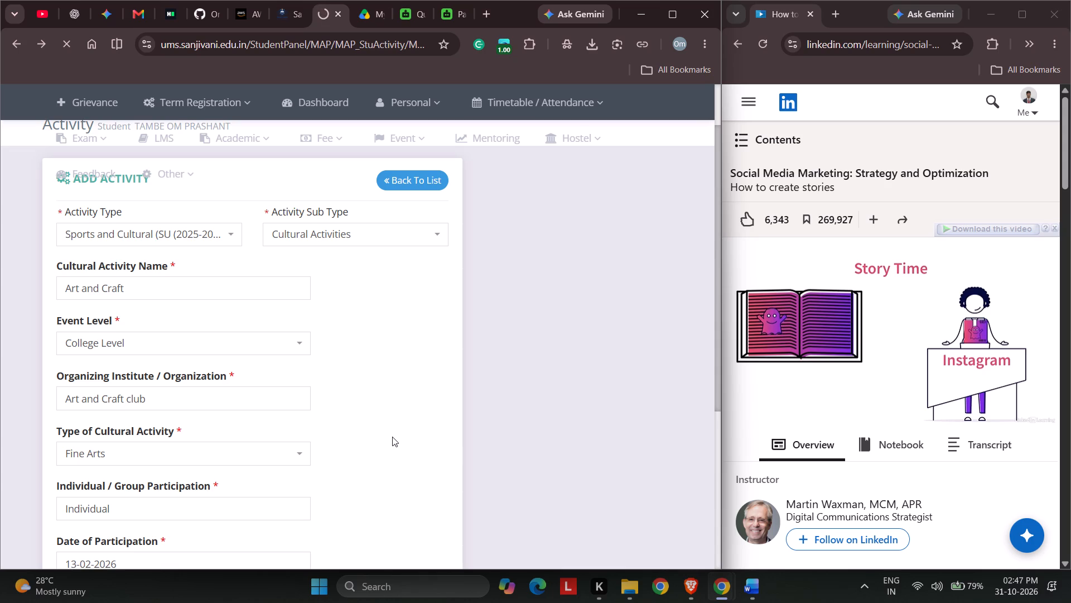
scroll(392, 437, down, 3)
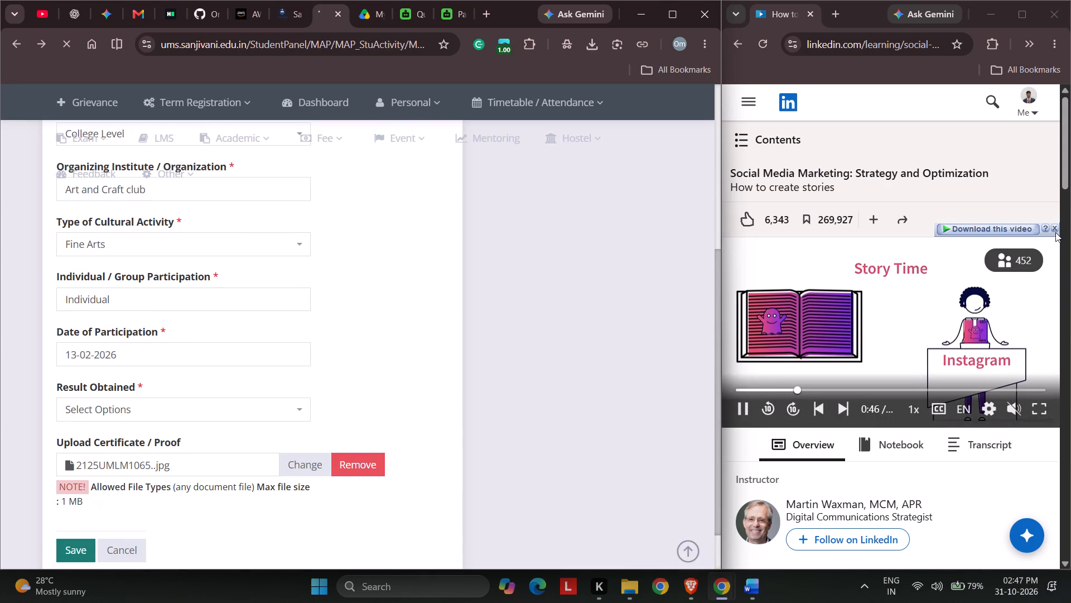
Dismiss the video download overlay shown over the LinkedIn Learning course video.
click(1055, 232)
click(1055, 231)
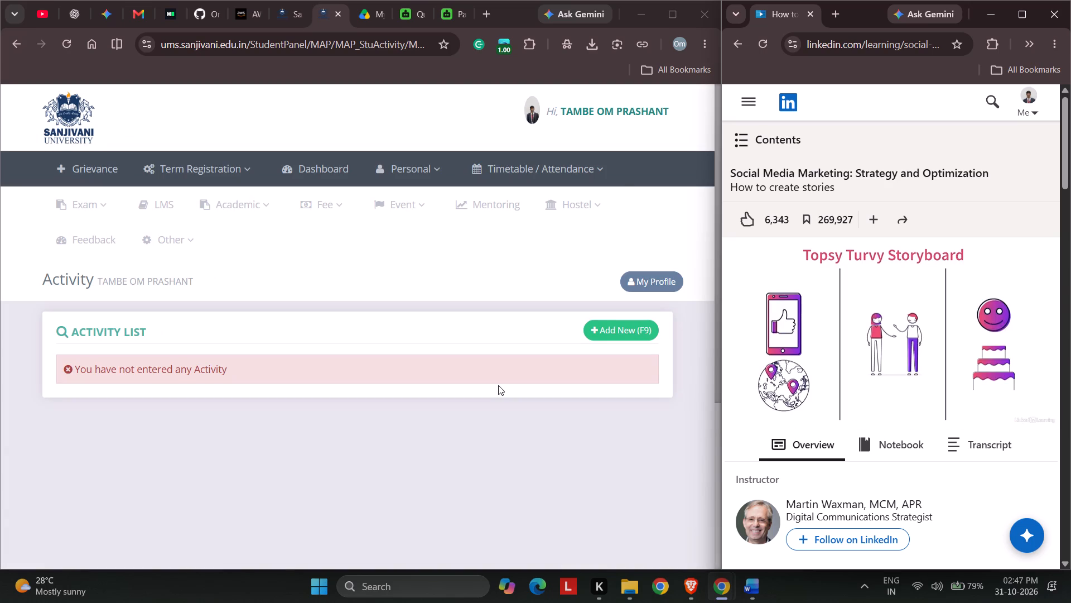
Merge the LinkedIn Learning course tab into the main browser window and maximize that window.
drag(787, 10, 475, 32)
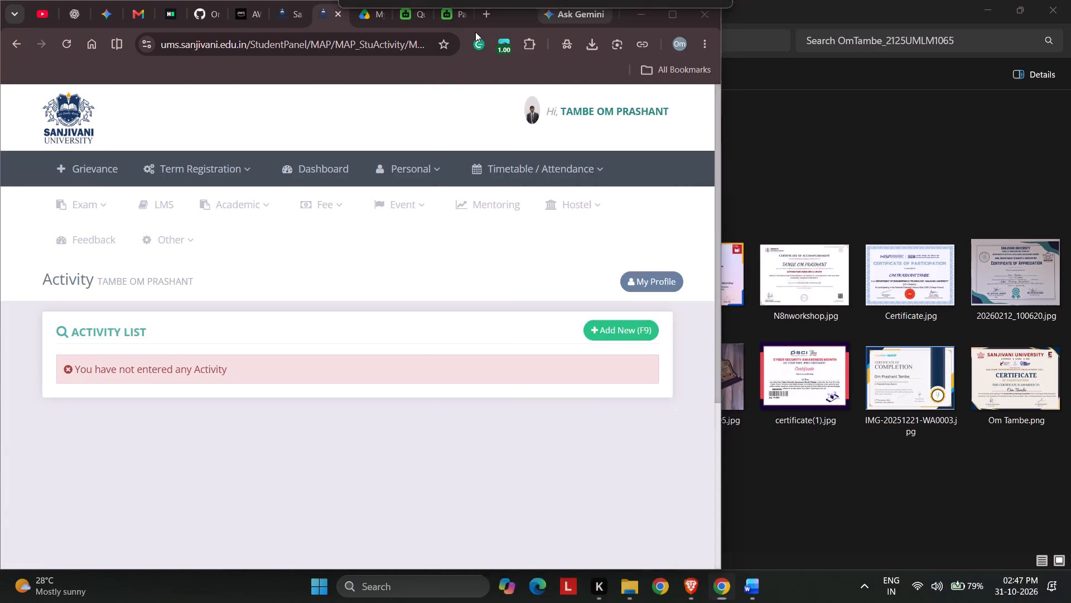
drag(475, 32, 475, 12)
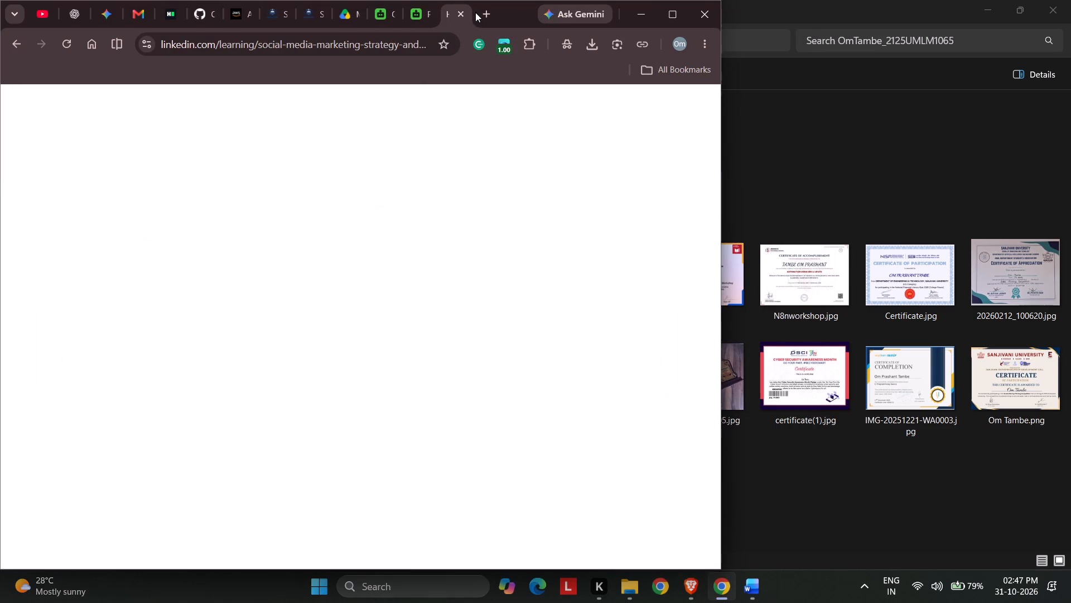
click(680, 16)
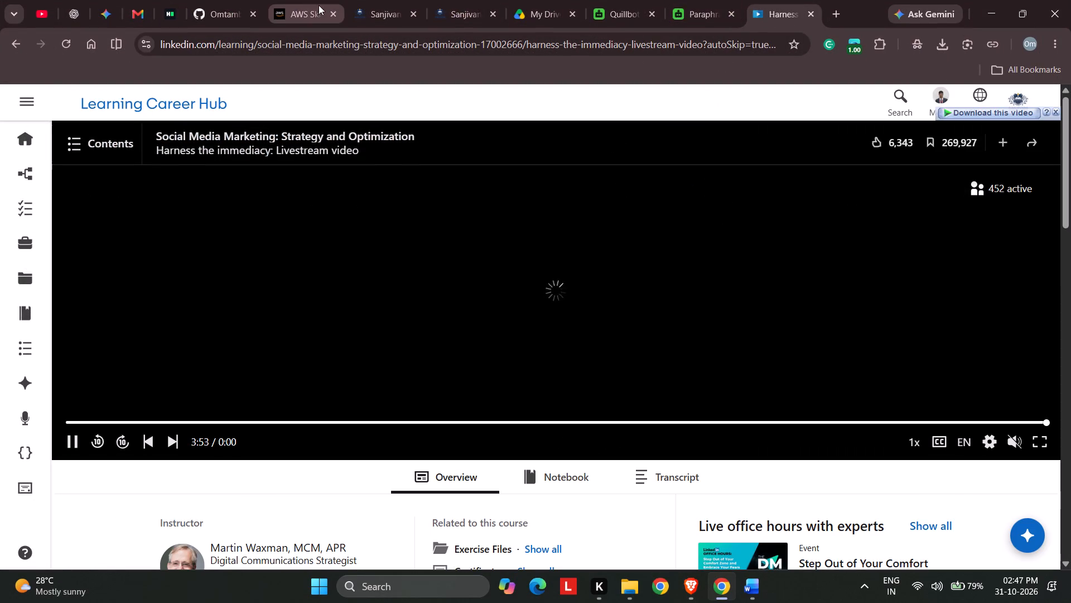
Go back to the student portal's Activity List and reload the page.
click(438, 24)
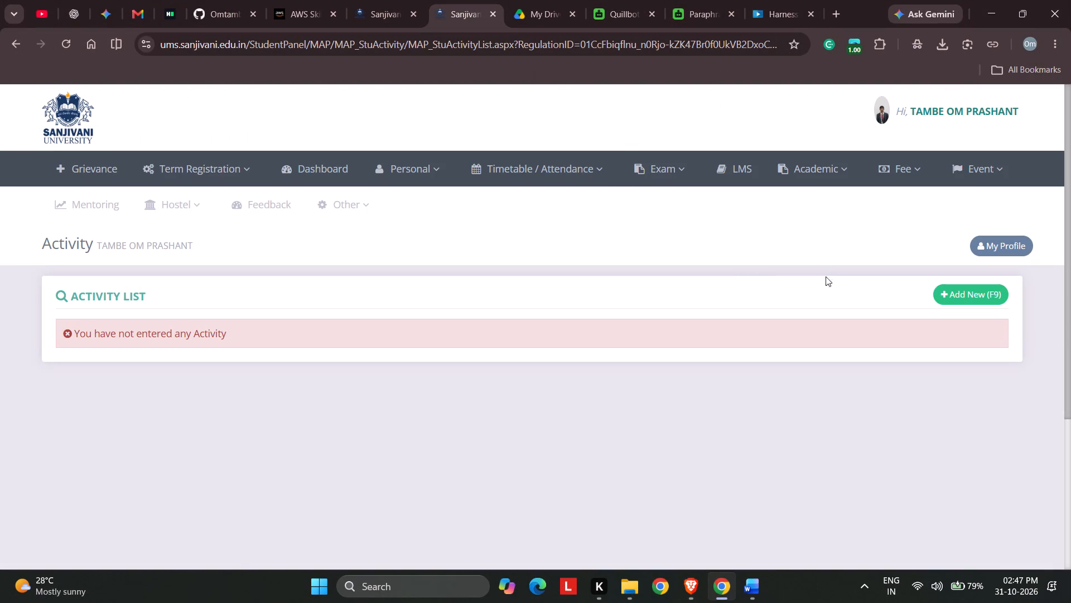
click(66, 40)
Search Google for "sa vs aus" in a new tab, open the South Africa vs Australia match details and dismiss the video download overlay.
click(834, 3)
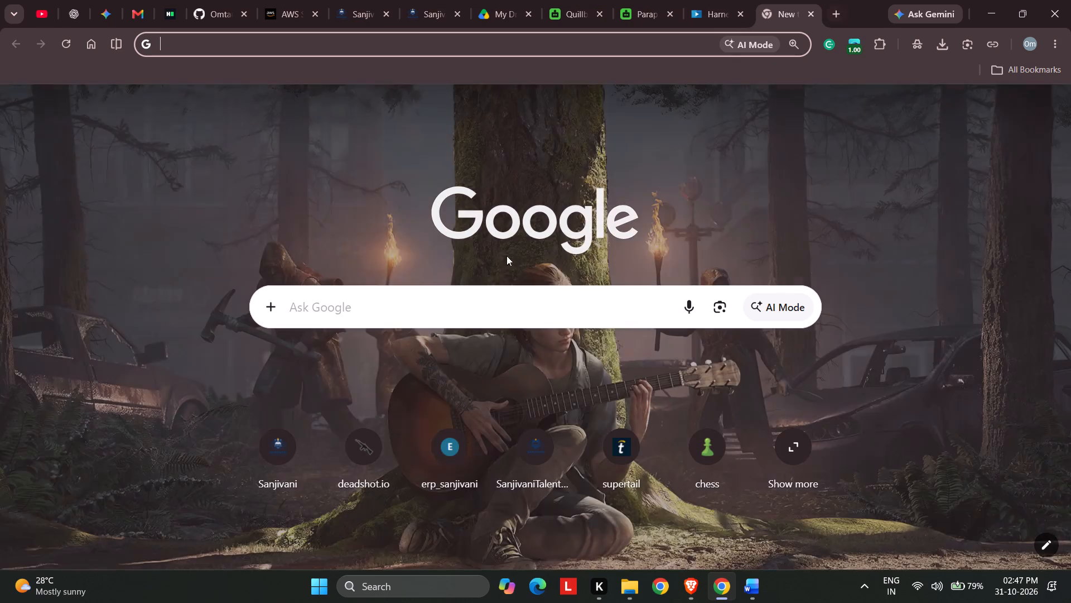
click(473, 313)
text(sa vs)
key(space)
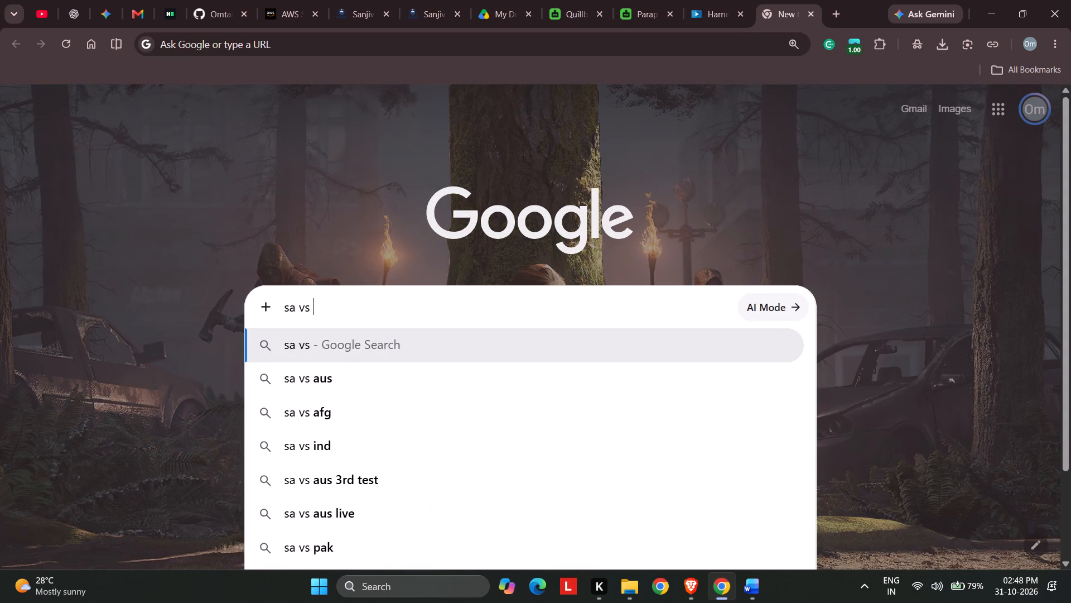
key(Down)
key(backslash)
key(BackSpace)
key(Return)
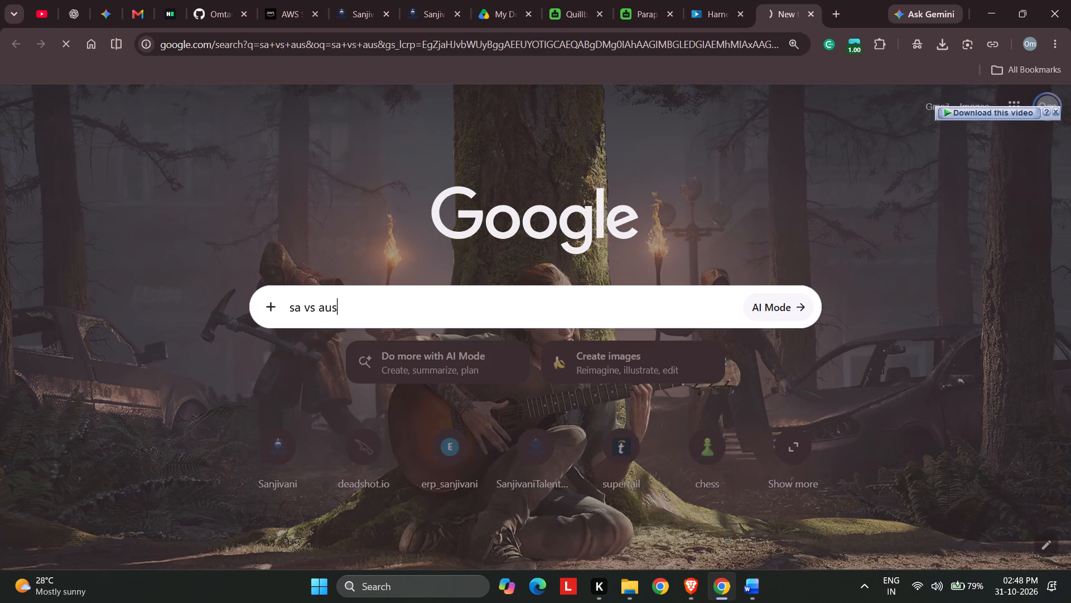
click(338, 384)
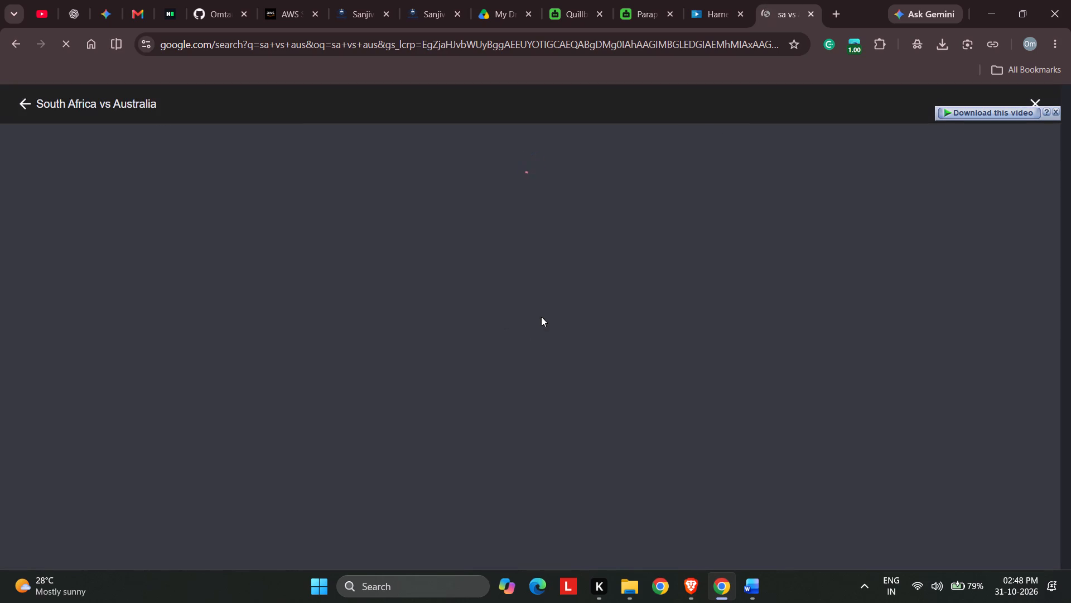
click(1058, 107)
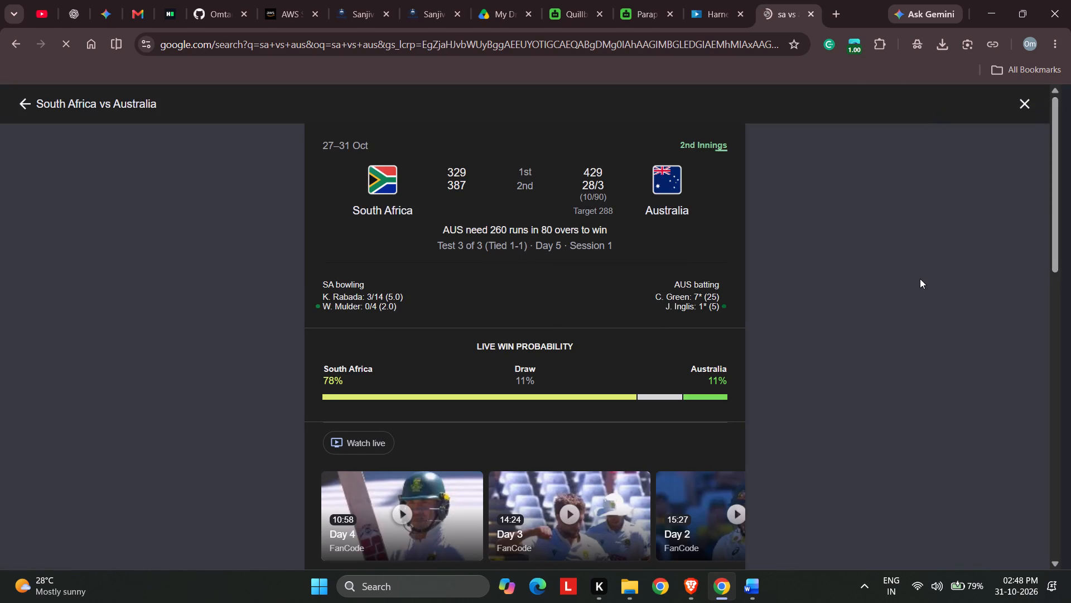
Examine the match summary and South Africa's 2nd innings scorecard, including batting, fall of wickets and bowling.
scroll(920, 279, down, 2)
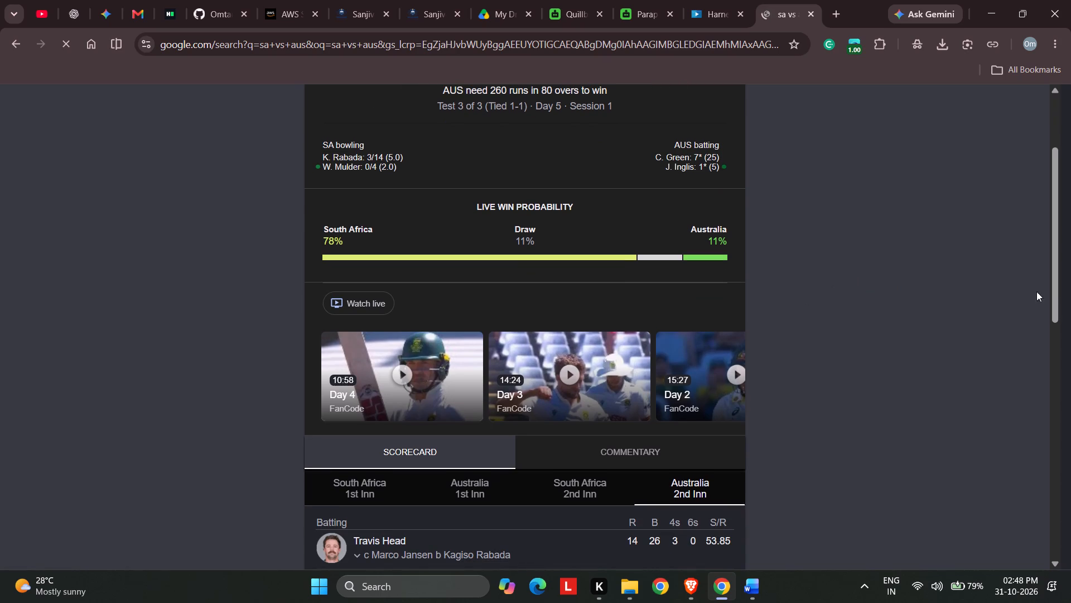
scroll(887, 288, up, 5)
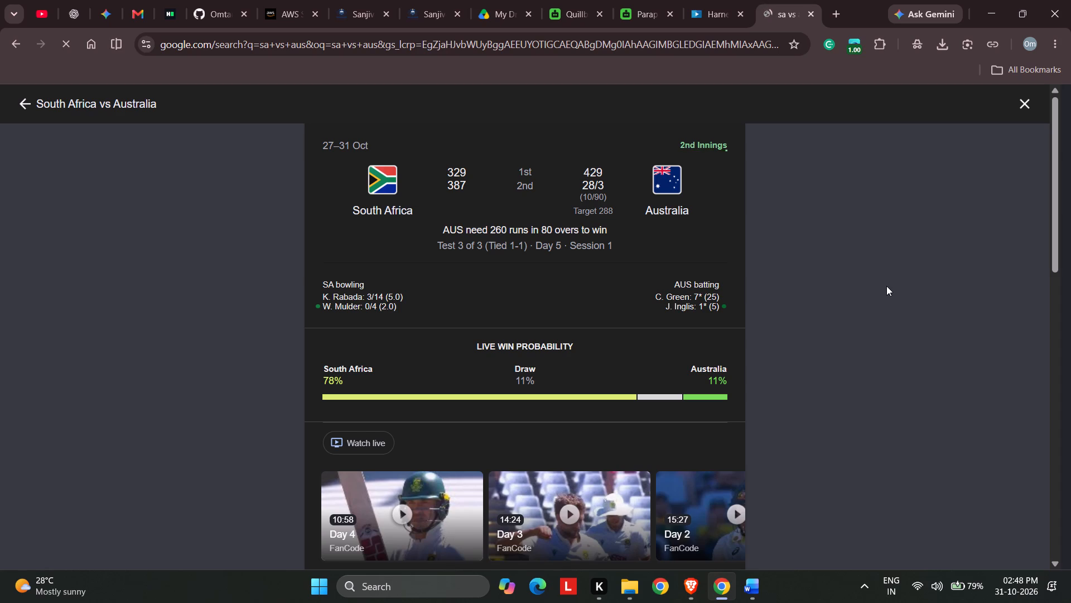
scroll(886, 286, down, 3)
scroll(514, 281, down, 2)
click(556, 283)
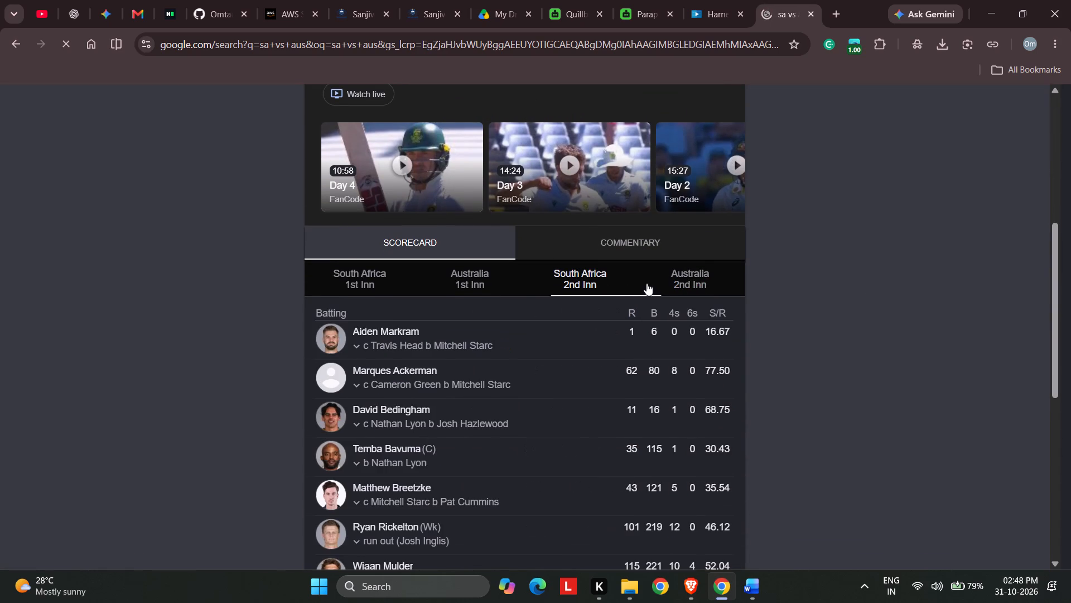
scroll(821, 256, down, 1)
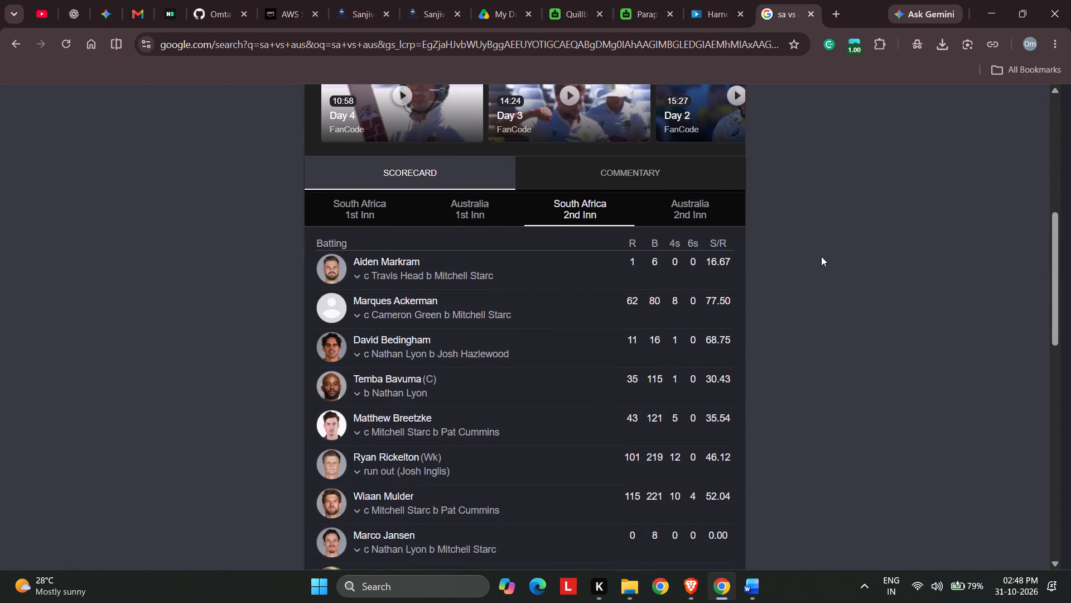
scroll(821, 256, down, 2)
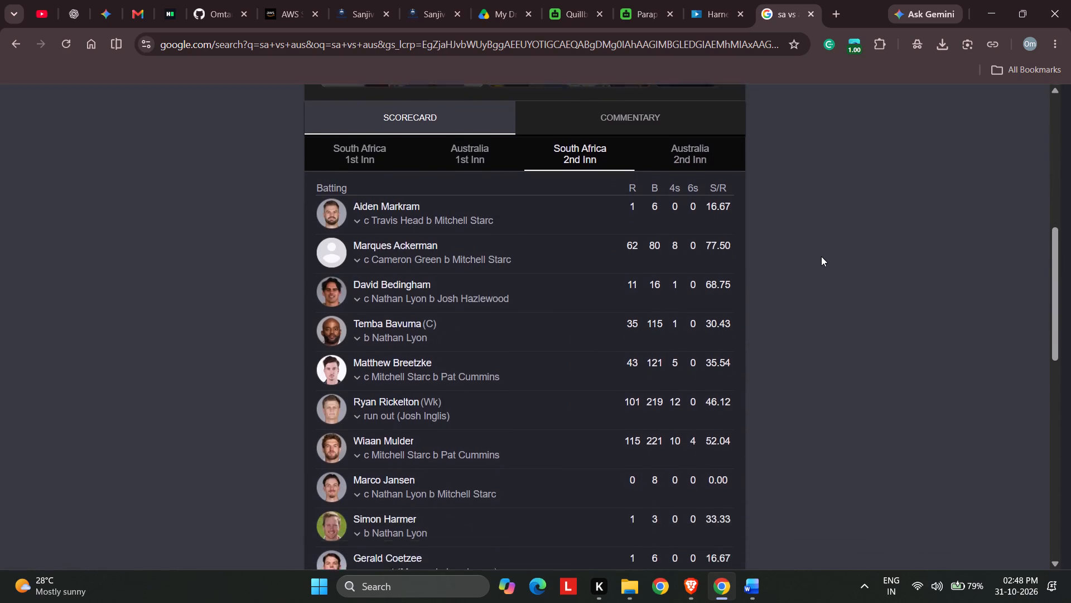
scroll(821, 256, down, 6)
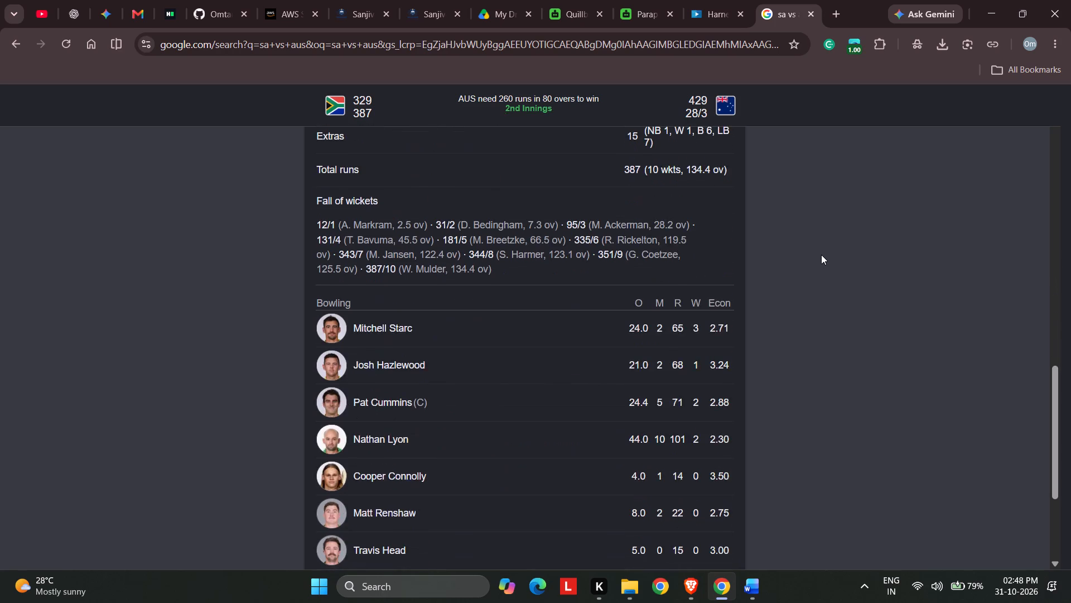
scroll(822, 252, up, 14)
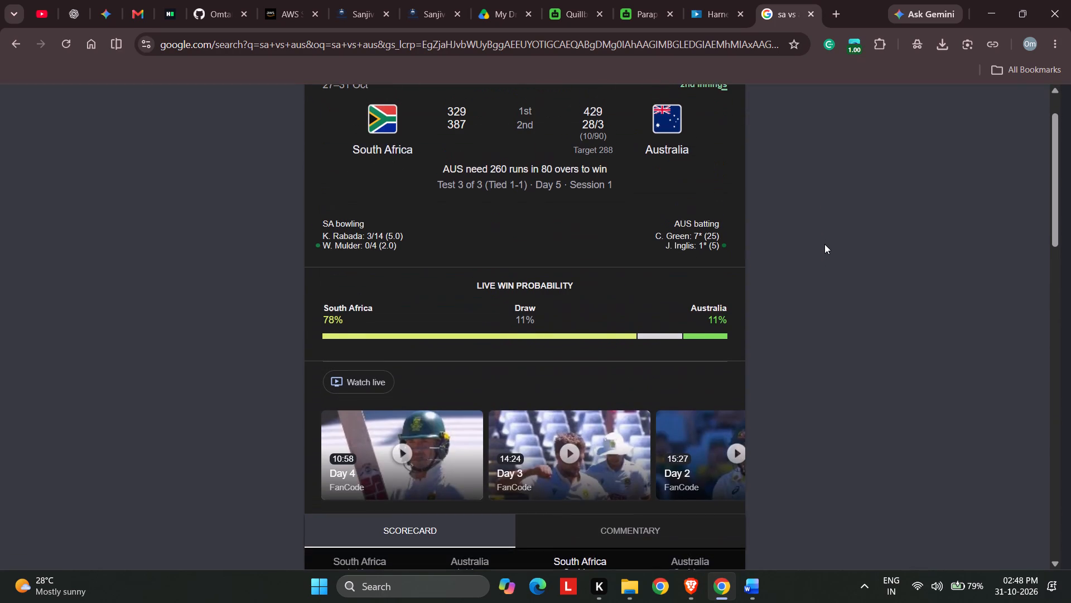
scroll(824, 244, up, 4)
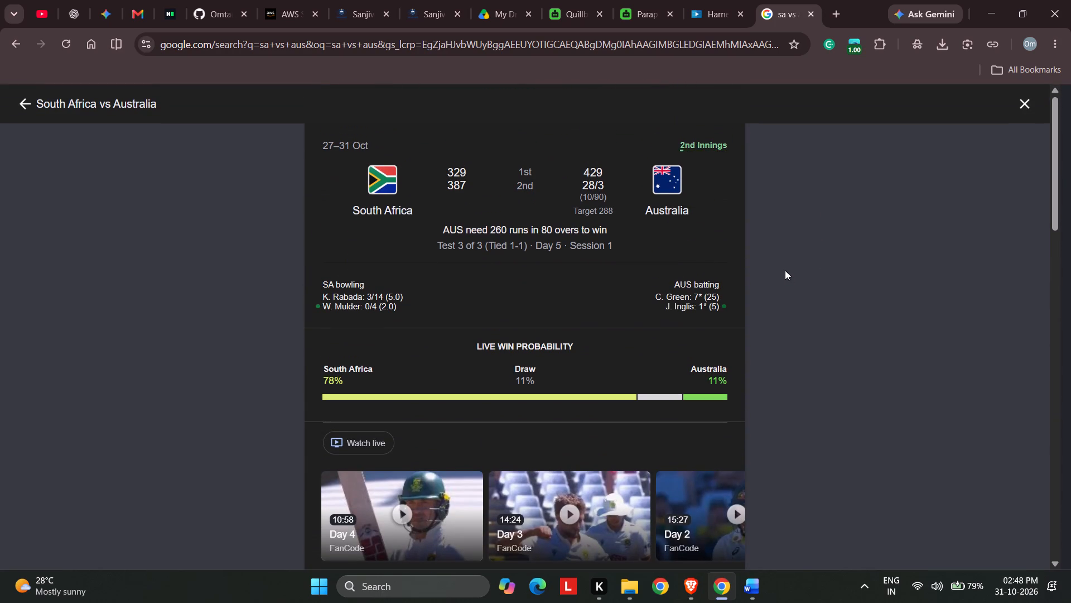
View Australia's 2nd innings scorecard and check the match summary again.
scroll(785, 270, down, 6)
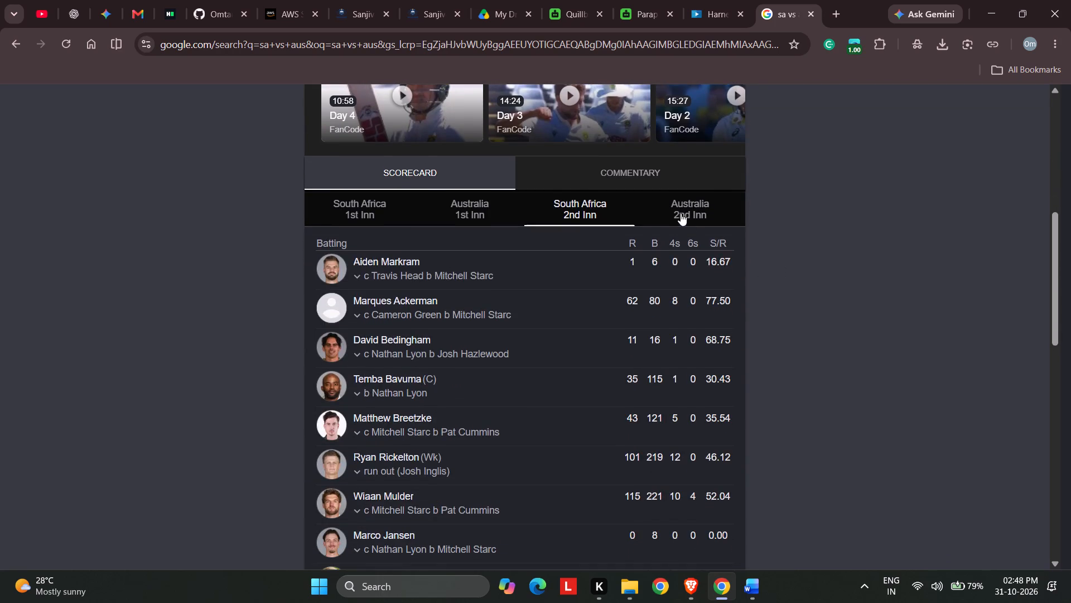
click(681, 213)
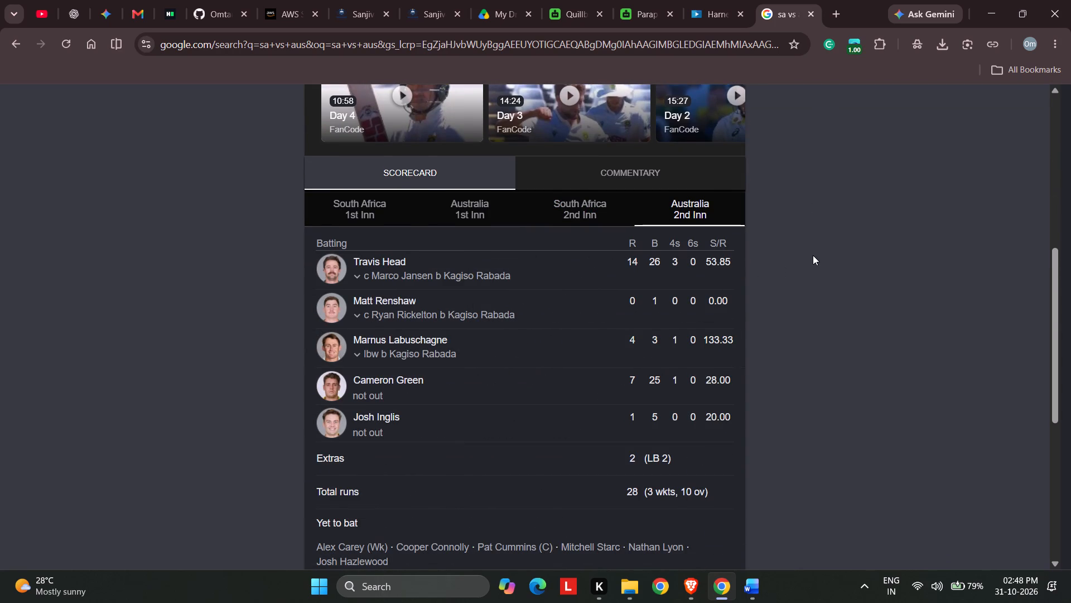
scroll(813, 255, up, 7)
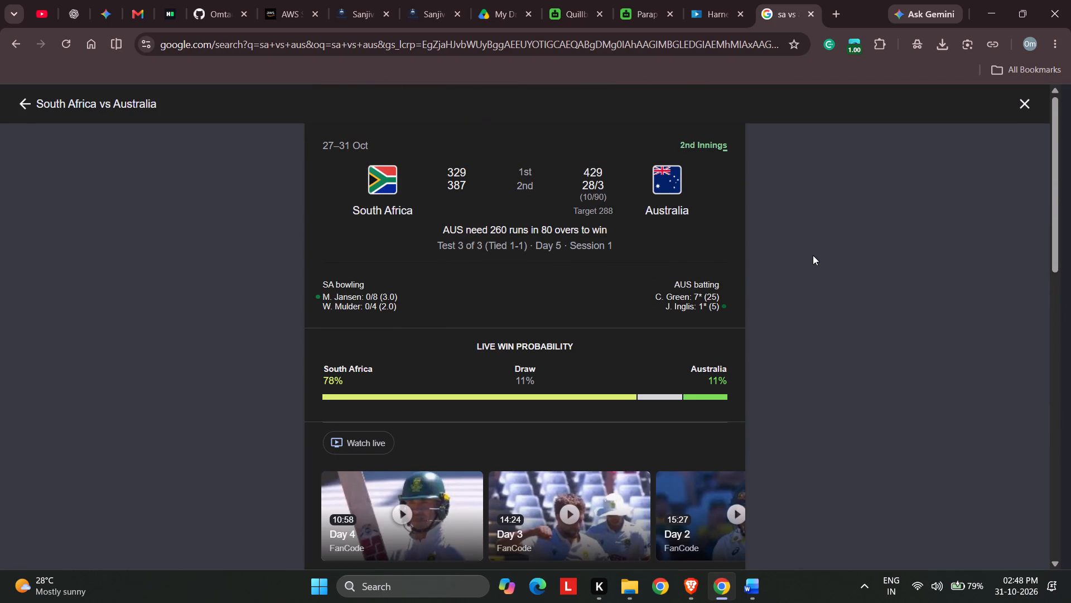
Switch back to South Africa's 2nd innings scorecard and review its batting, fall of wickets and bowling figures.
scroll(813, 255, down, 1)
scroll(594, 331, down, 4)
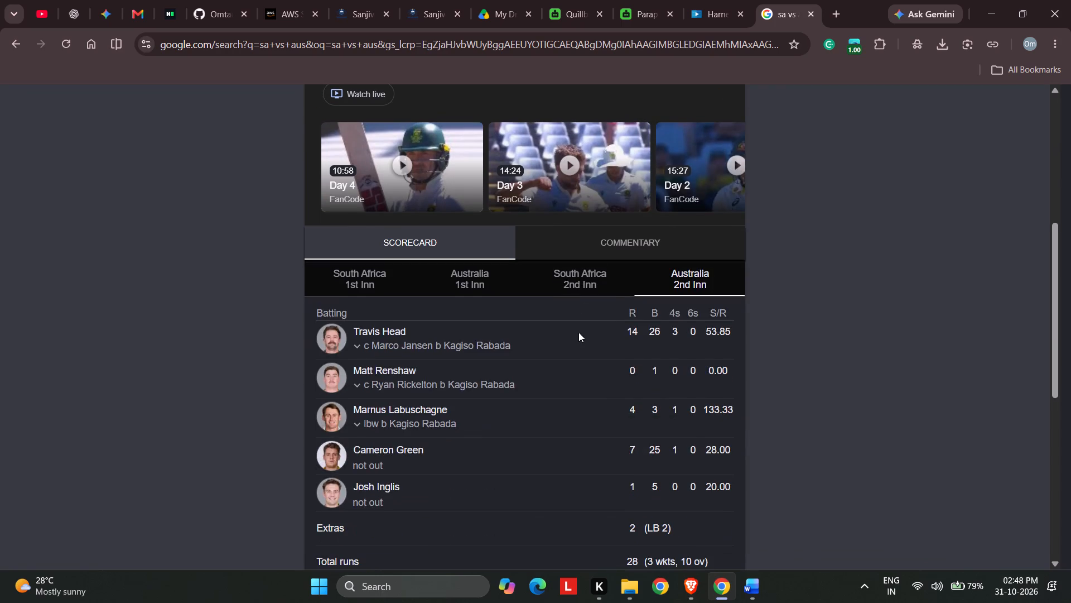
click(581, 288)
scroll(601, 288, down, 4)
scroll(601, 288, up, 7)
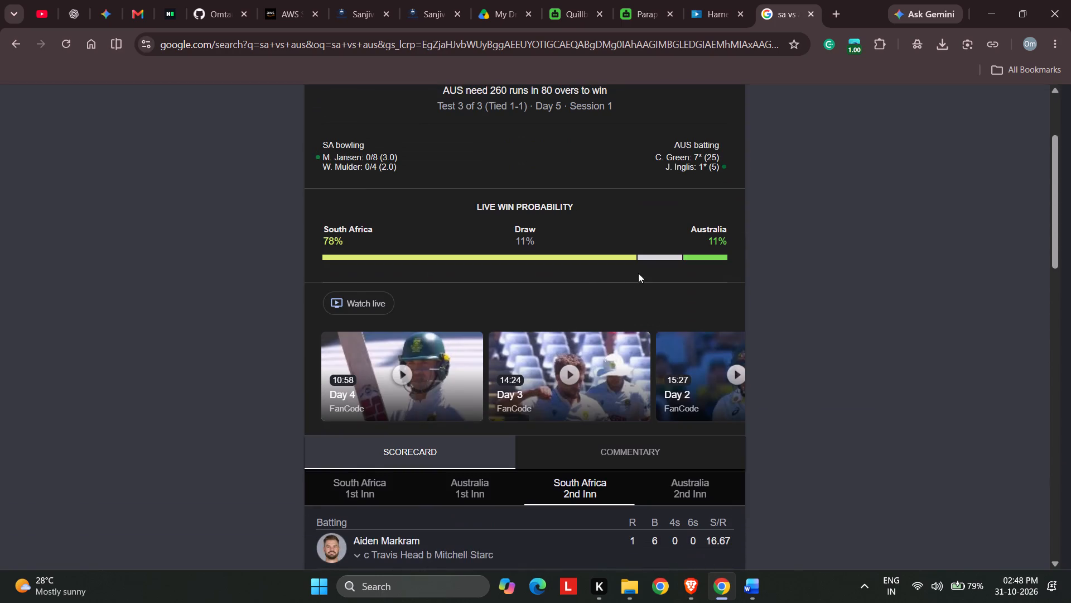
scroll(638, 273, up, 3)
scroll(627, 262, down, 9)
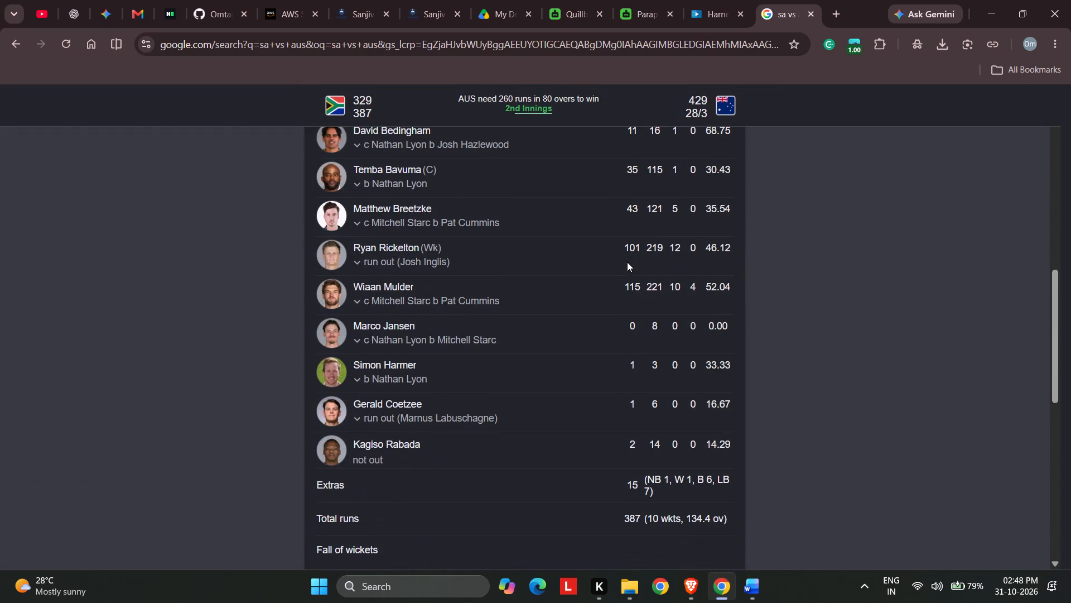
scroll(627, 262, up, 2)
scroll(627, 262, down, 6)
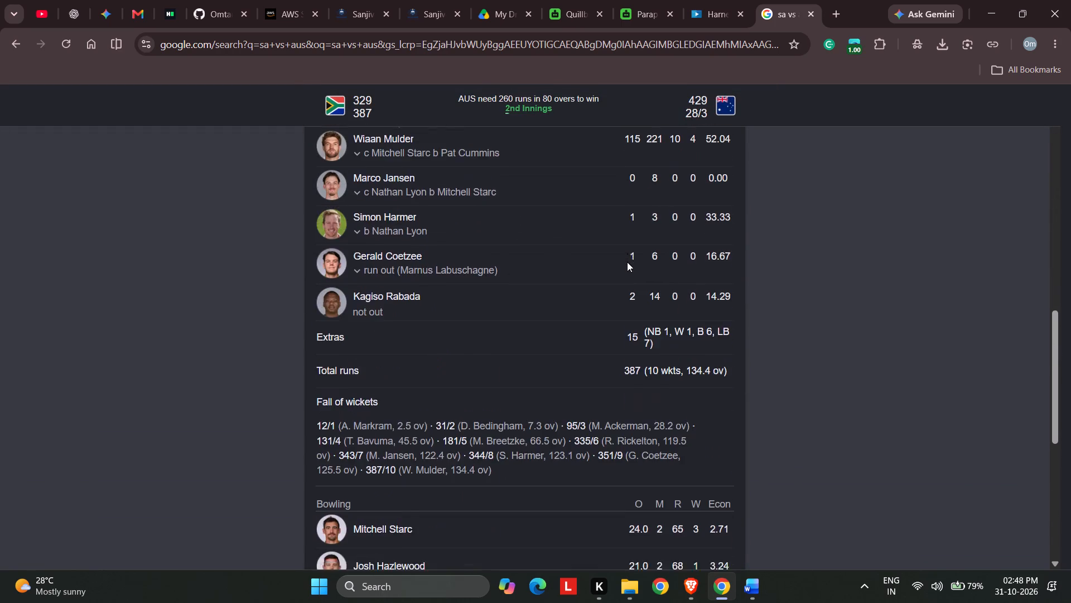
scroll(627, 262, down, 2)
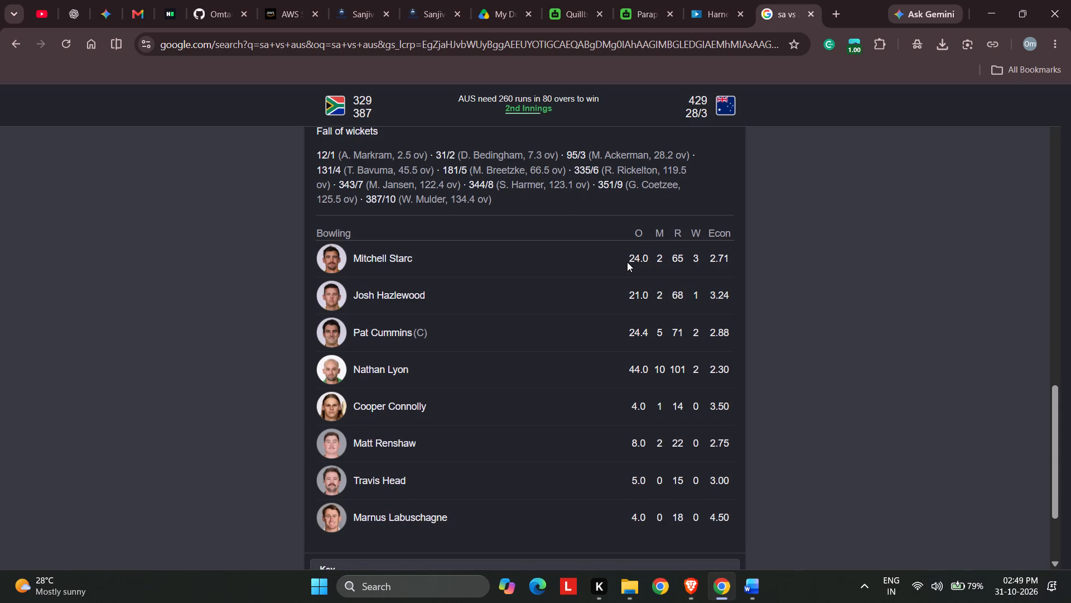
scroll(627, 262, up, 7)
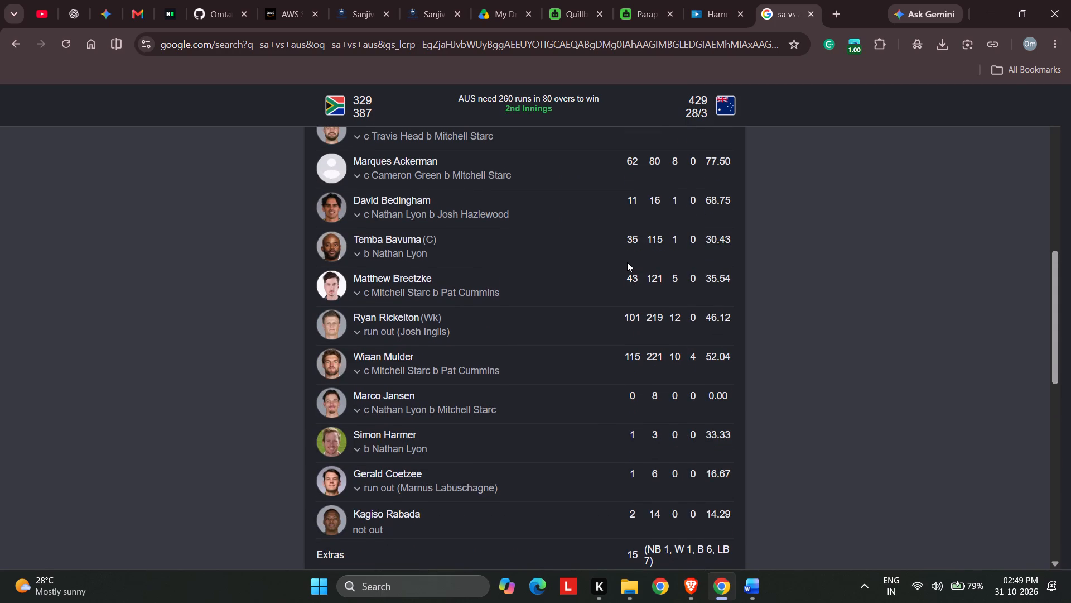
scroll(627, 262, up, 1)
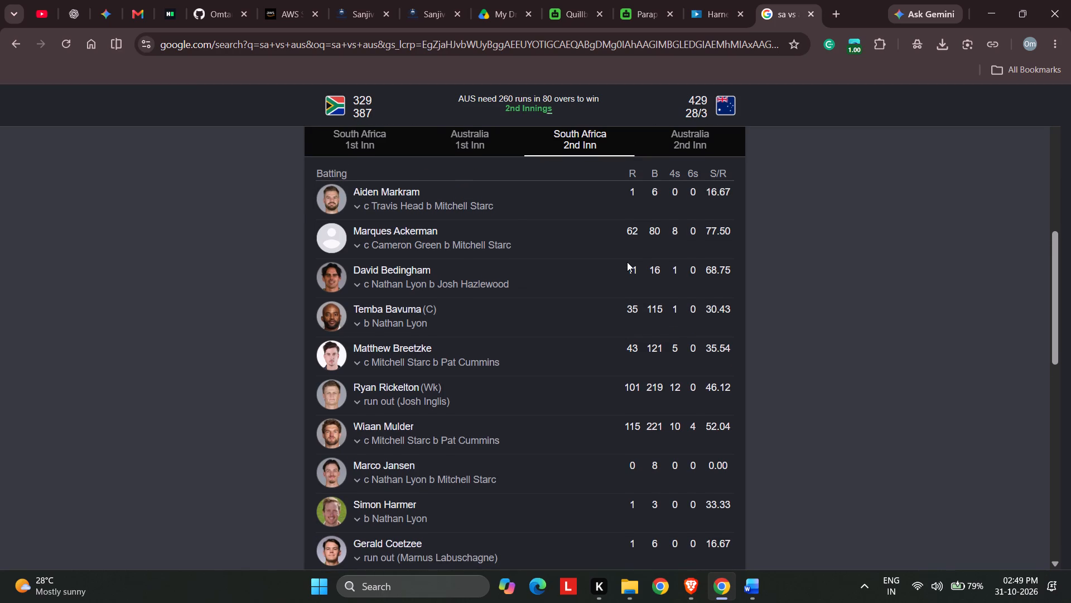
scroll(627, 262, up, 1)
scroll(627, 262, down, 2)
scroll(627, 262, up, 1)
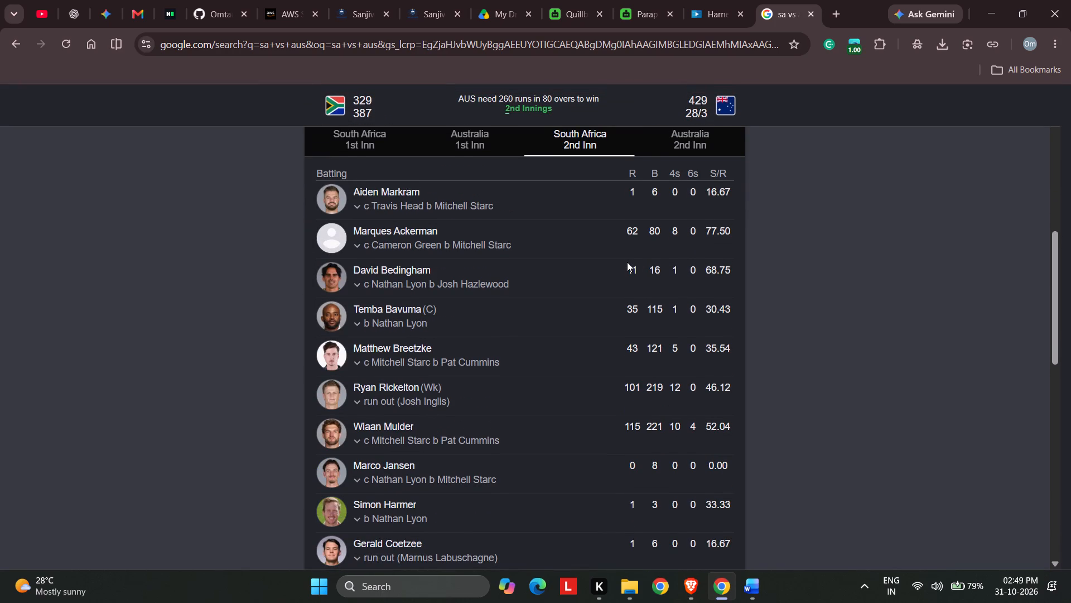
scroll(627, 262, down, 4)
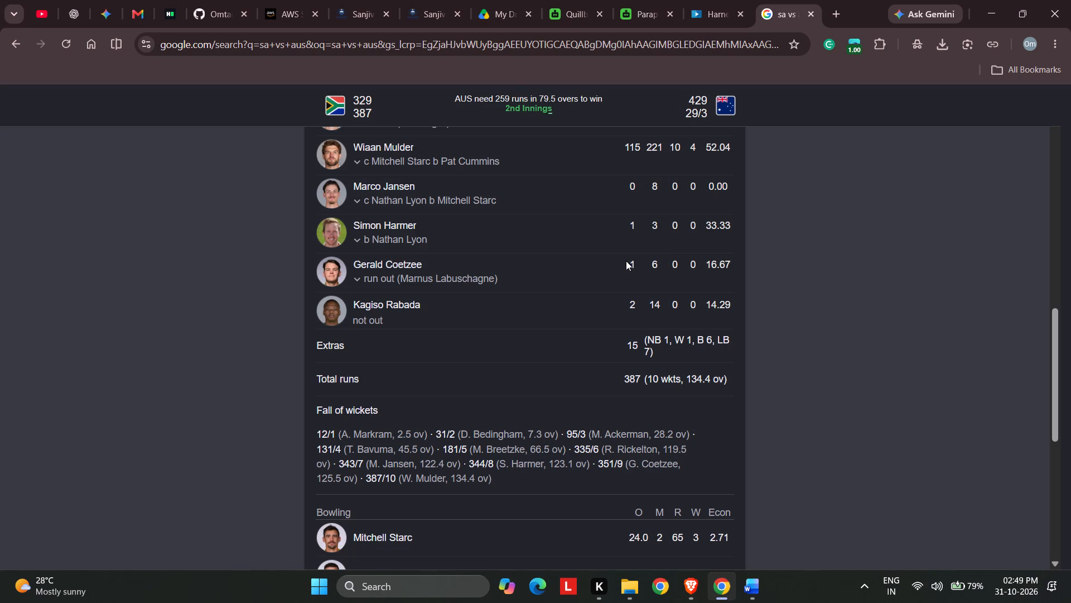
scroll(626, 261, up, 2)
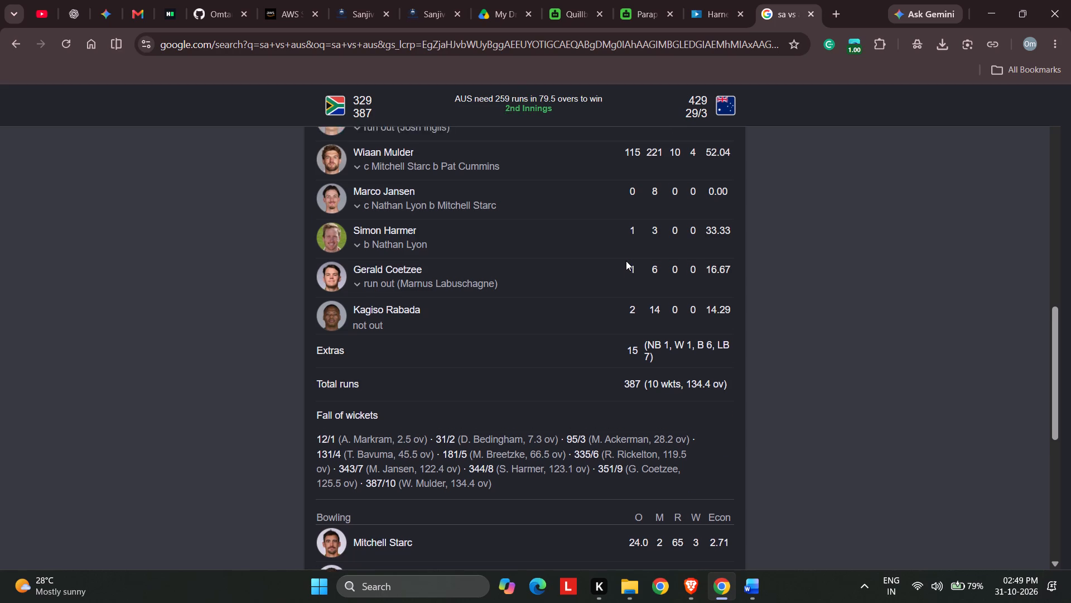
Check the South Africa vs Australia match summary again, and return to the LinkedIn Learning livestream video tab.
scroll(626, 261, up, 2)
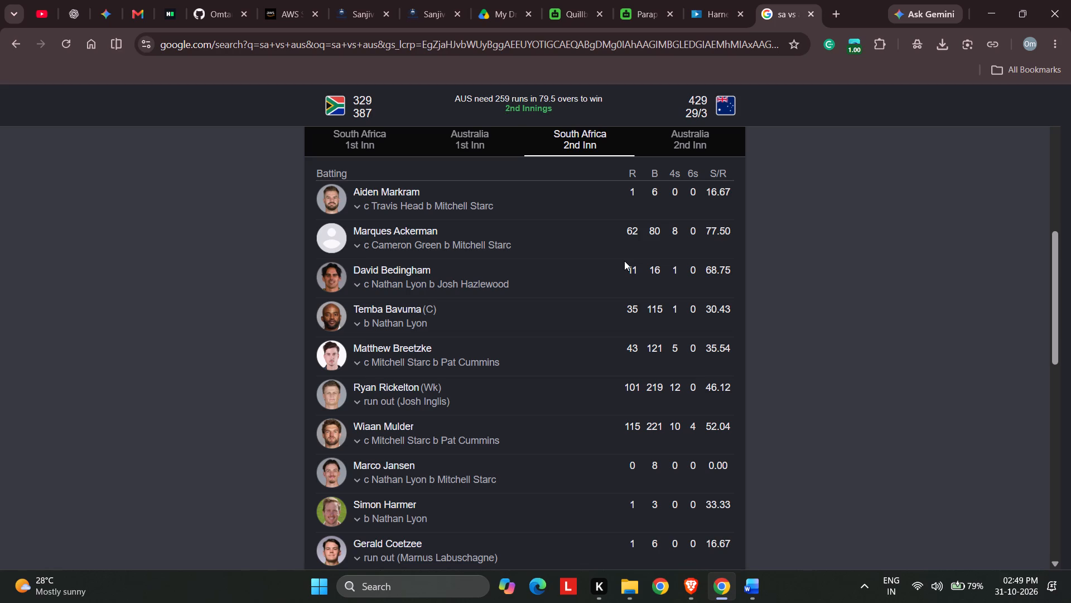
scroll(633, 335, up, 6)
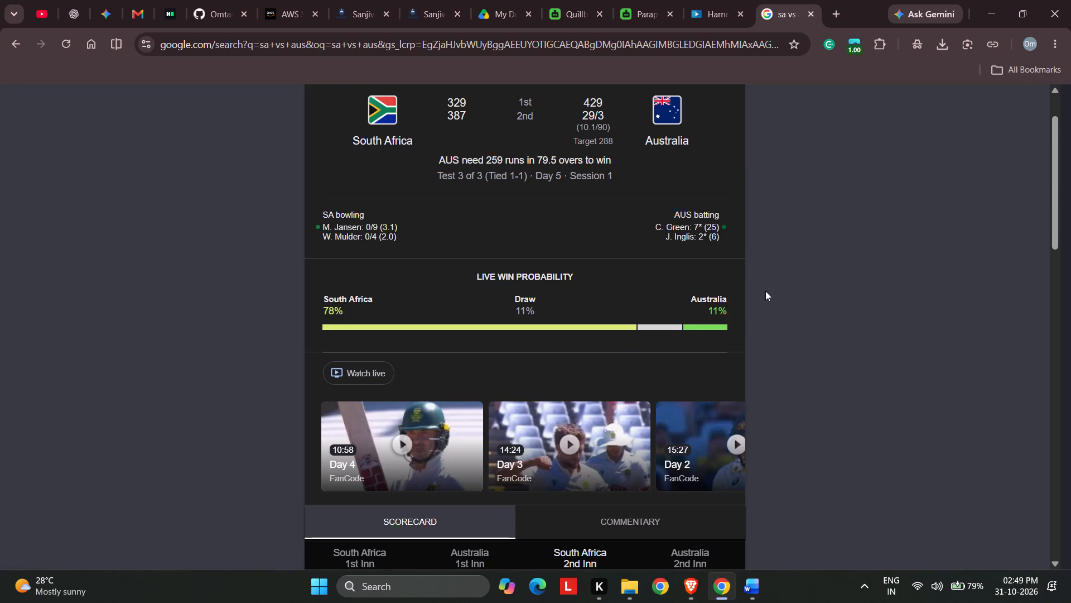
scroll(765, 291, up, 4)
click(697, 4)
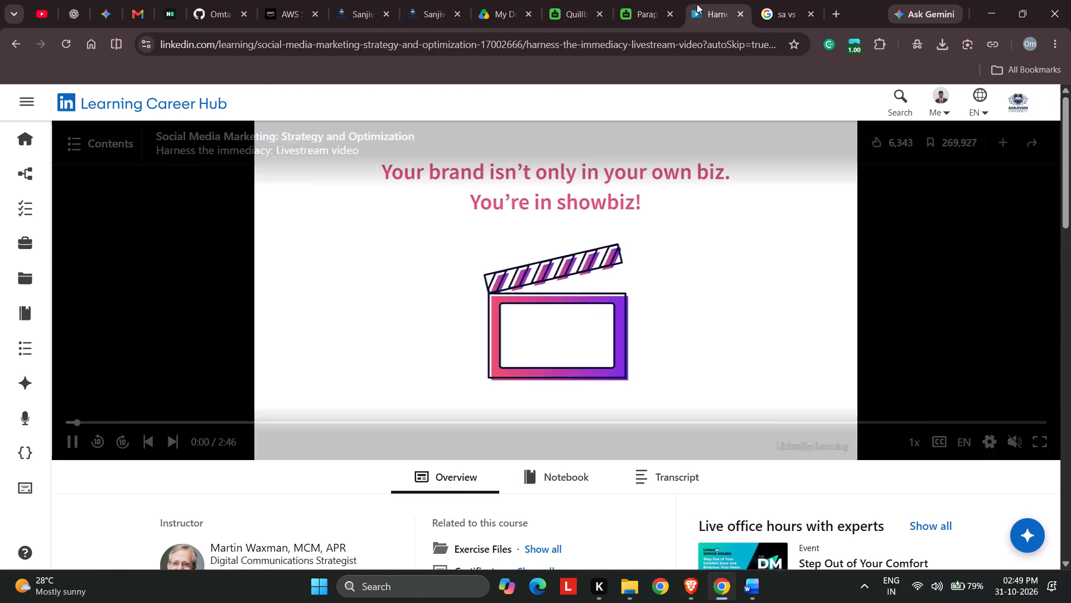
Close the old Activity List tab, reopen the SU (2024-2025) form from the Form List and start a new activity.
click(408, 6)
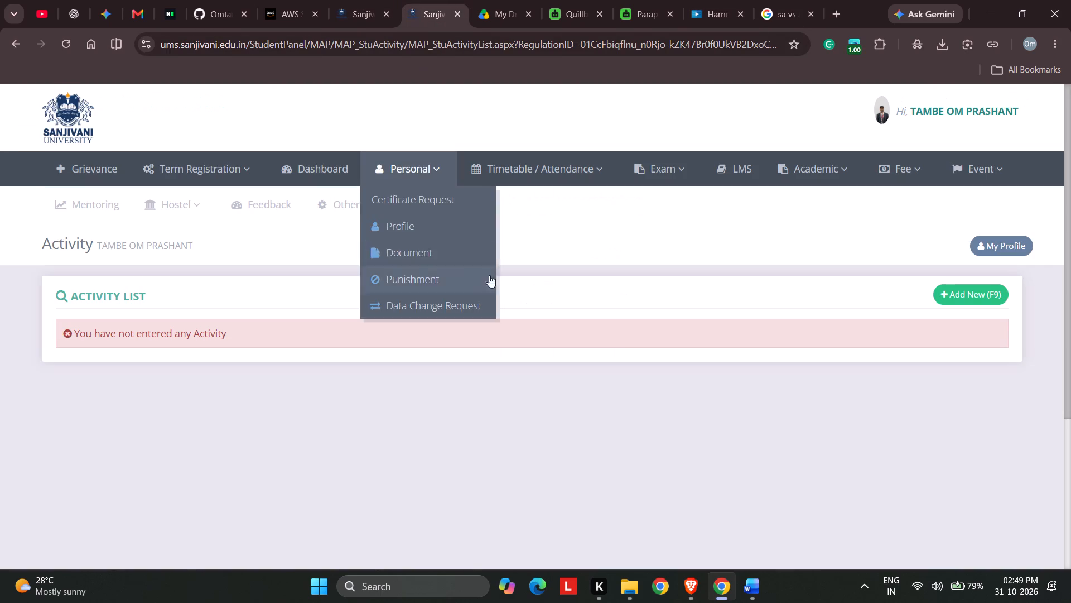
click(459, 13)
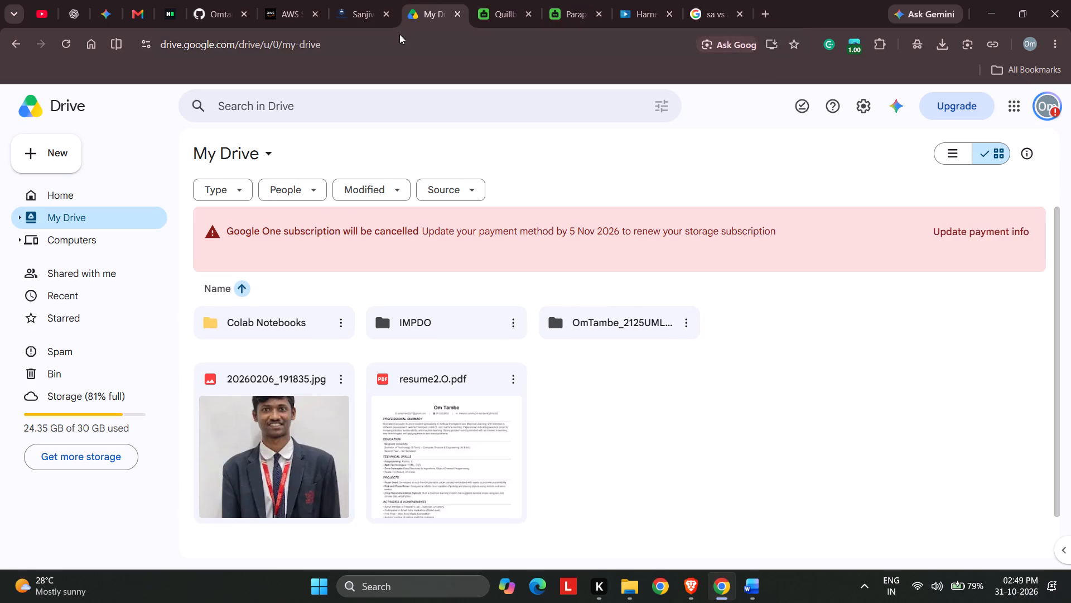
click(354, 9)
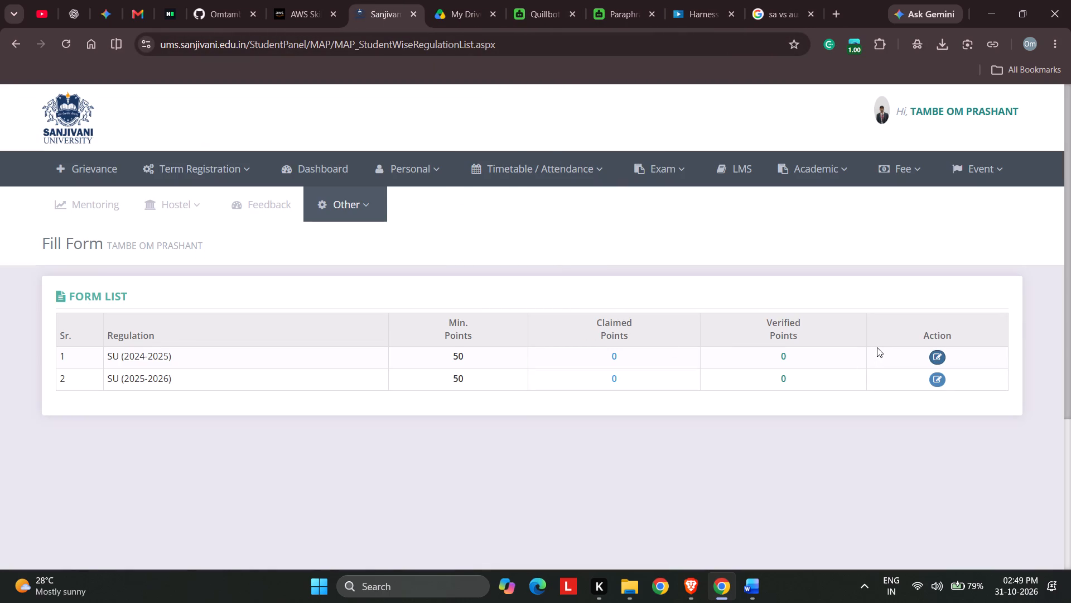
click(940, 357)
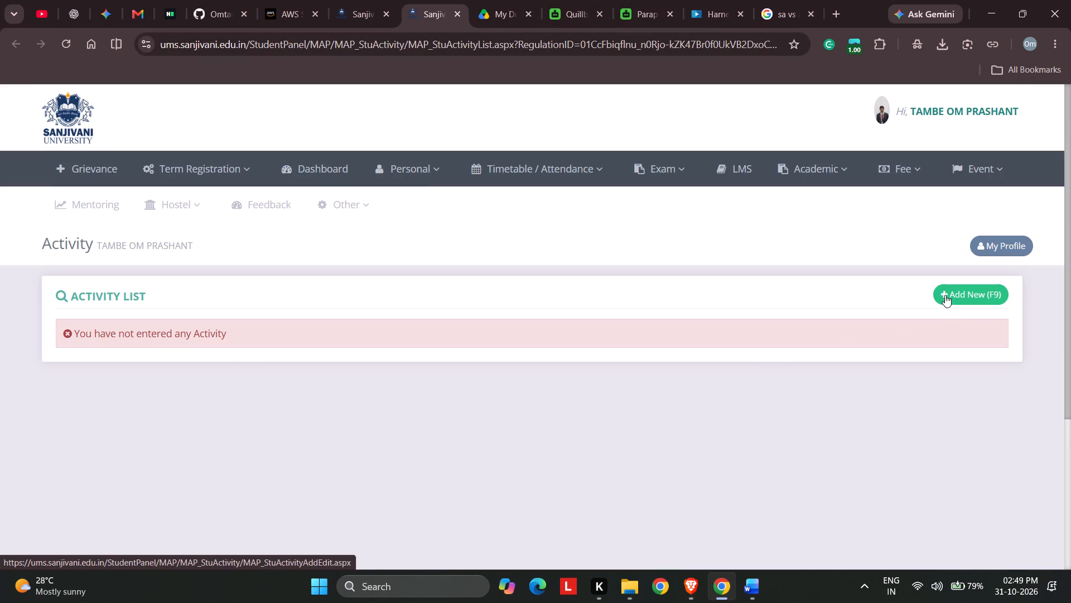
click(945, 294)
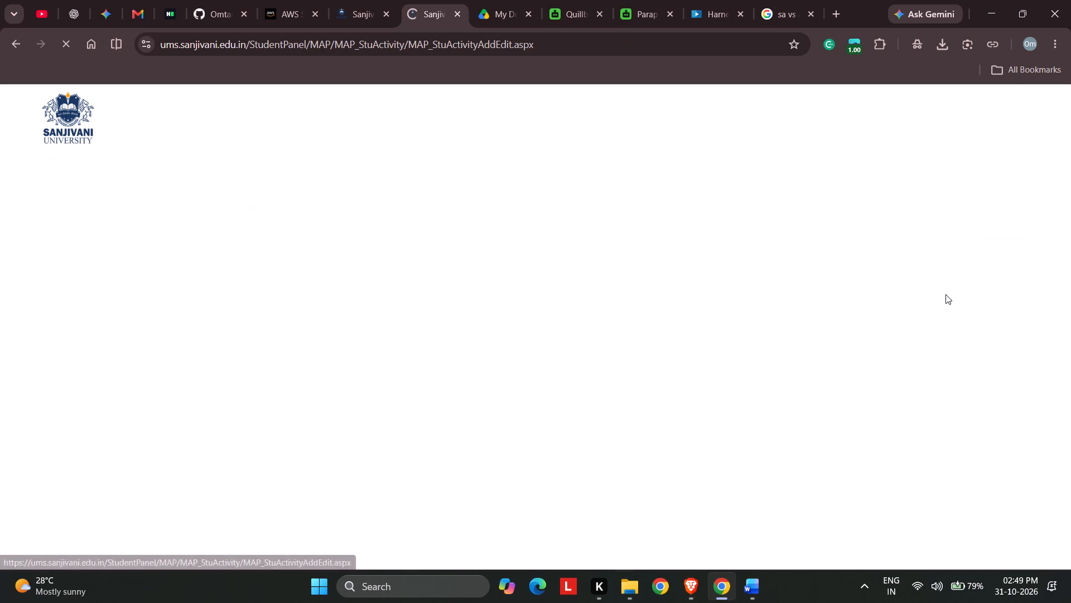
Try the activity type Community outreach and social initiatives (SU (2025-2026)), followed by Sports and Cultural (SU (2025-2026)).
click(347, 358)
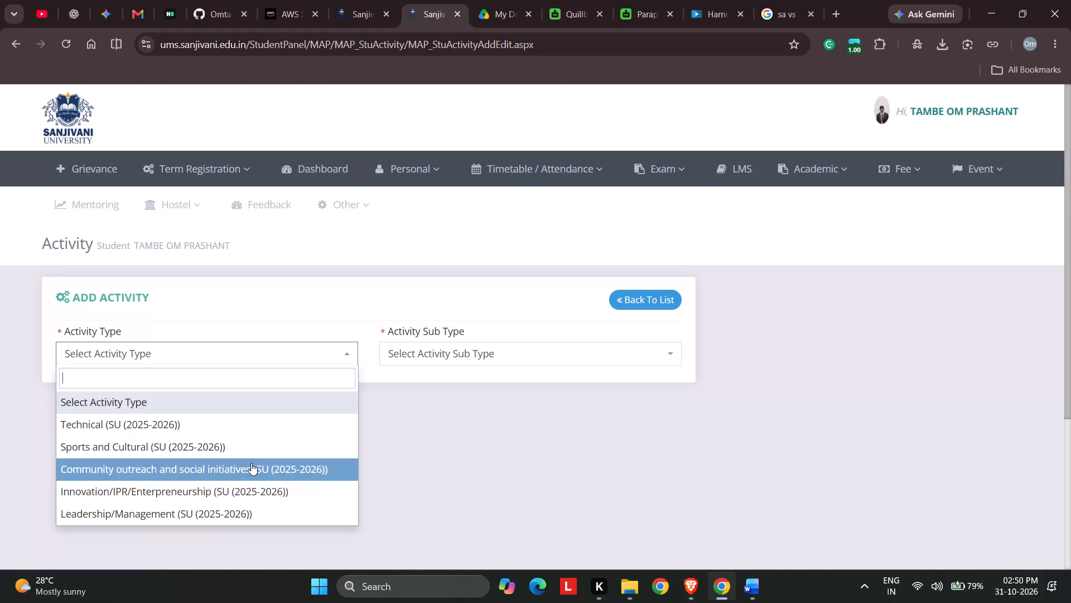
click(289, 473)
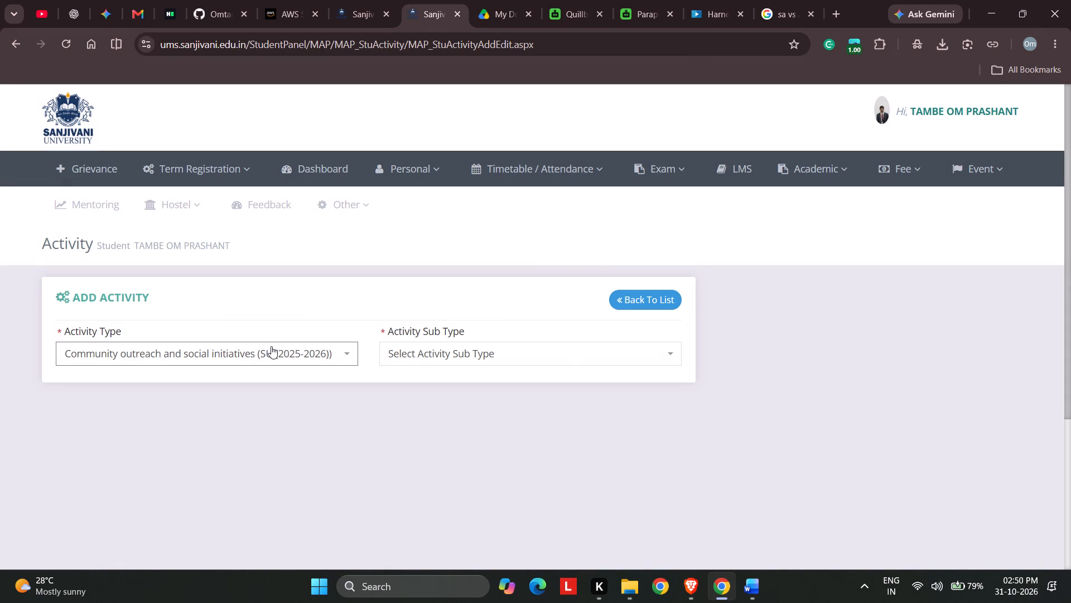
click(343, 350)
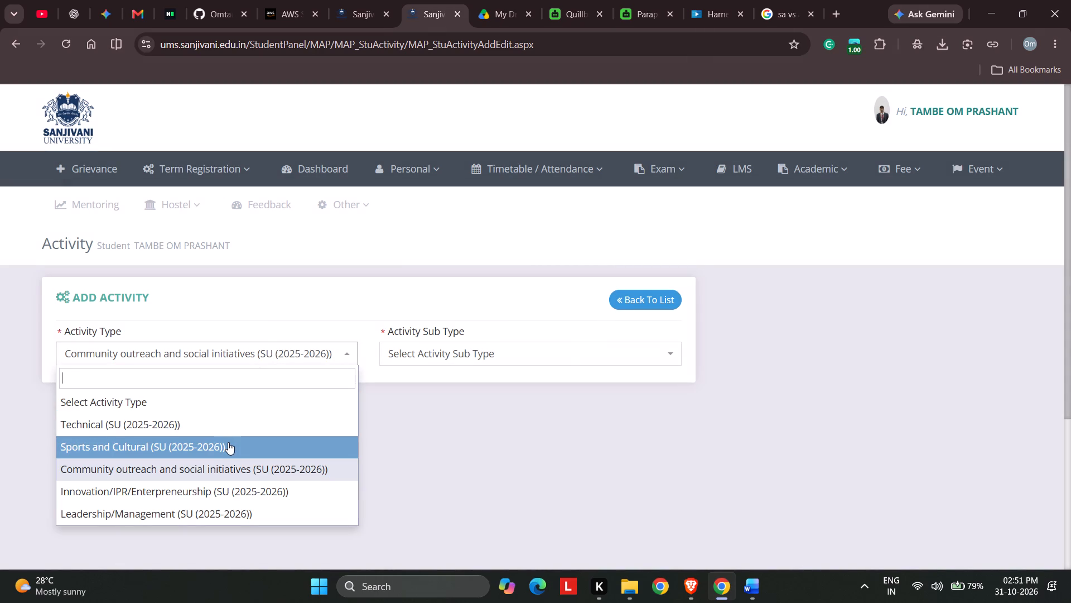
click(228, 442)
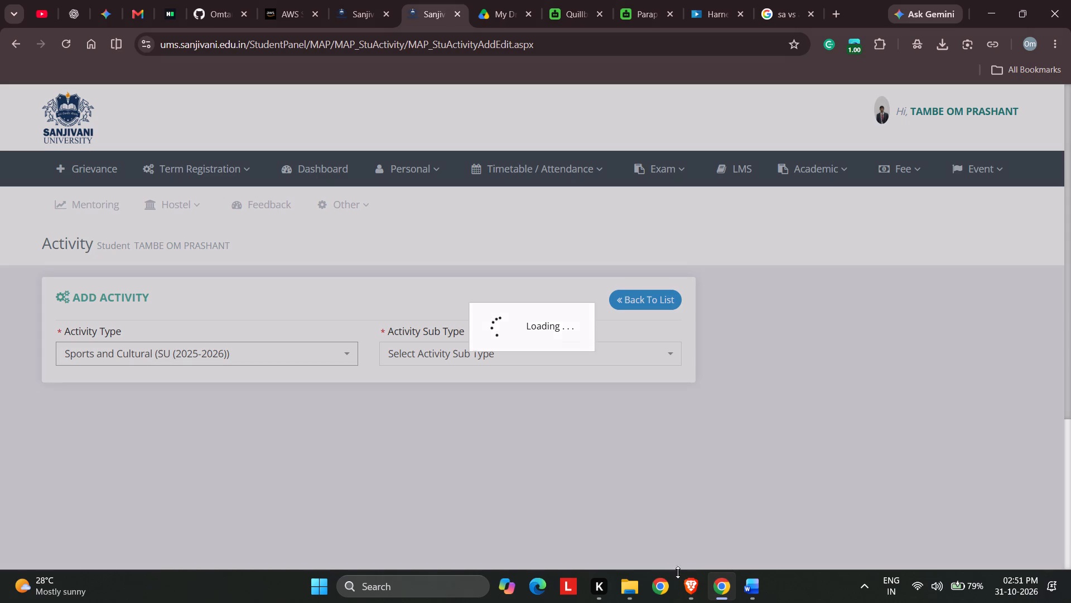
Look over the certificate images folder in File Explorer and return to the Add Activity form in Chrome.
click(640, 584)
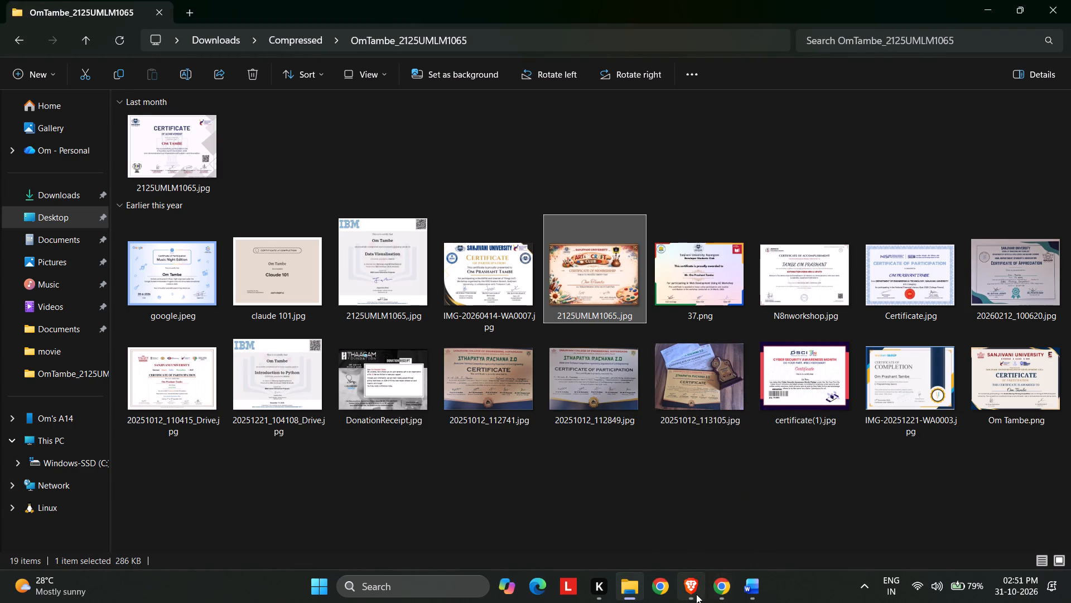
click(718, 588)
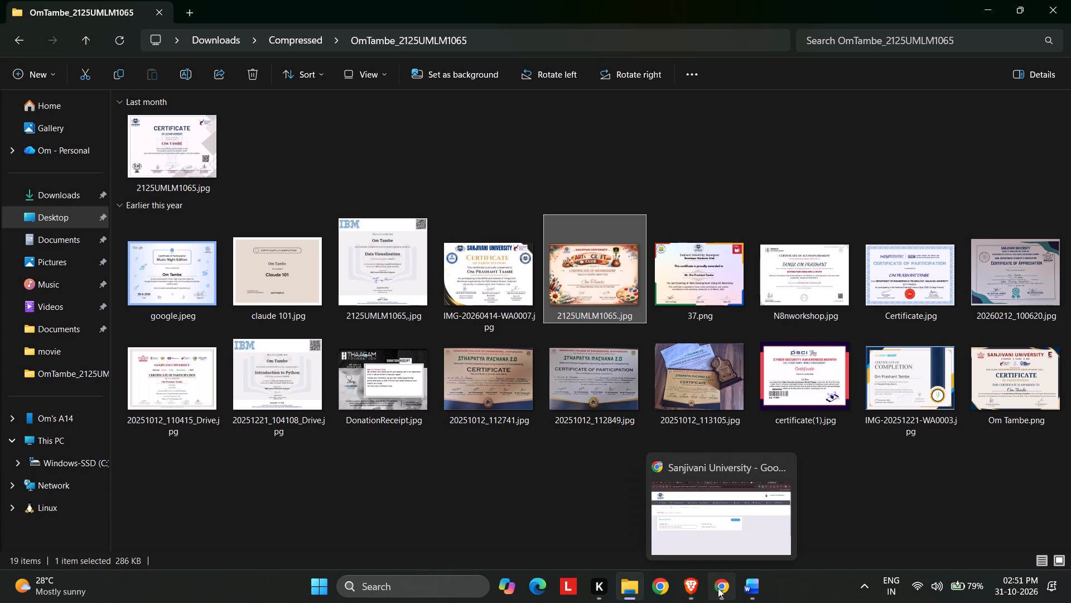
Set the activity type to Innovation/IPR/Enterpreneurship (SU (2025-2026)) and the sub type to Completed Prototype Development.
click(346, 352)
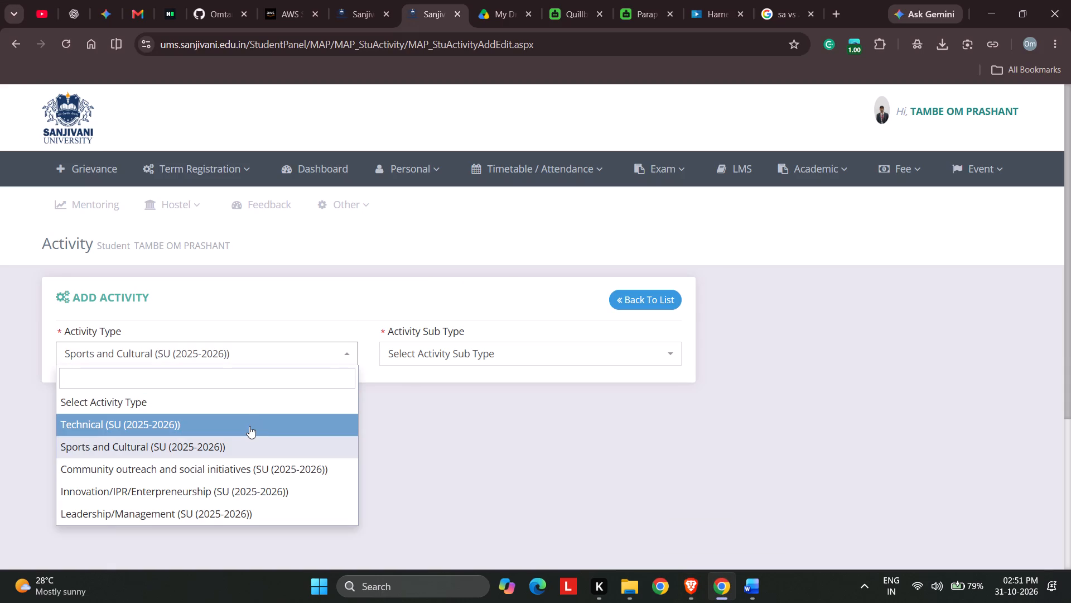
click(176, 495)
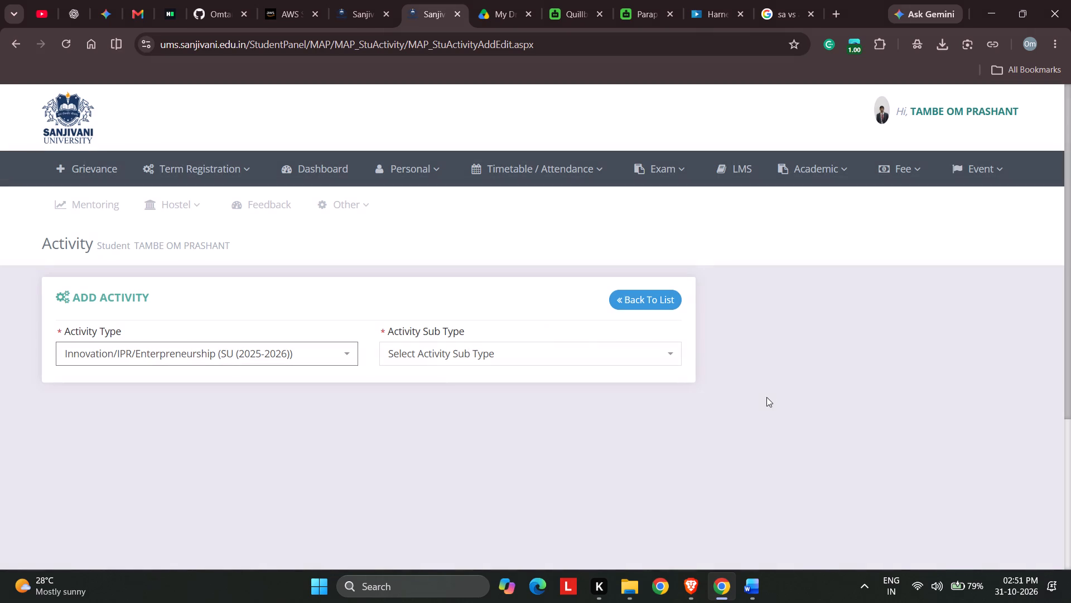
click(665, 344)
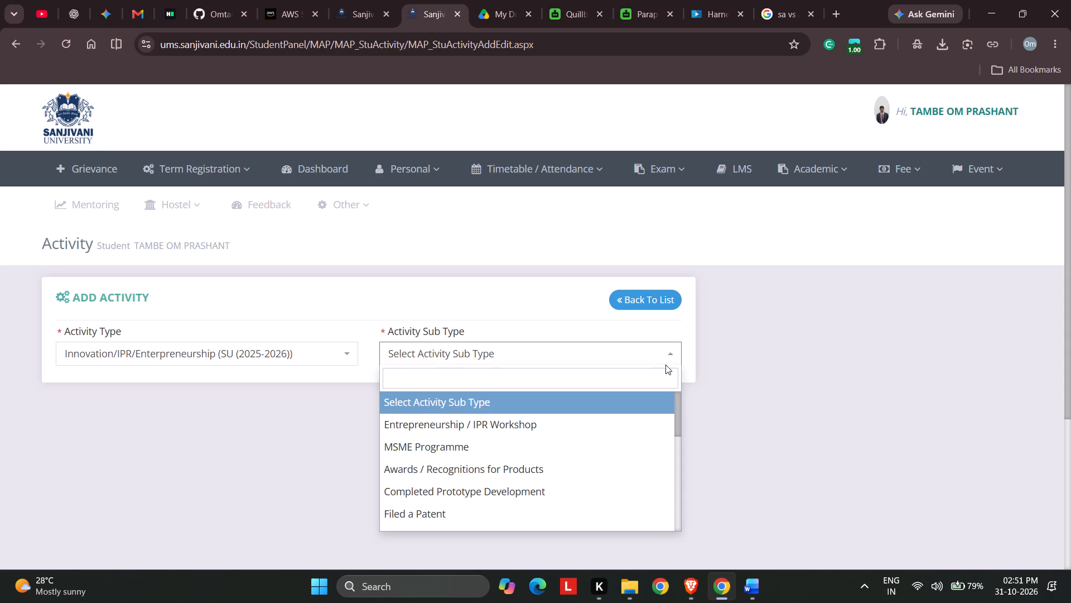
click(553, 486)
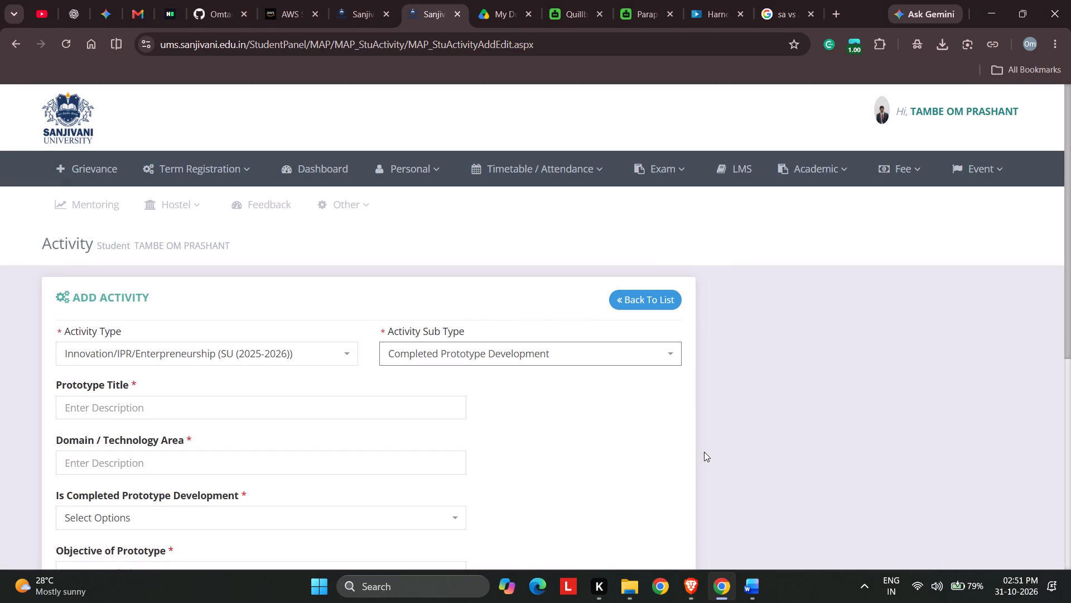
Enter "Paper Seed" as the prototype title and set Is Completed Prototype Development to Yes.
click(319, 400)
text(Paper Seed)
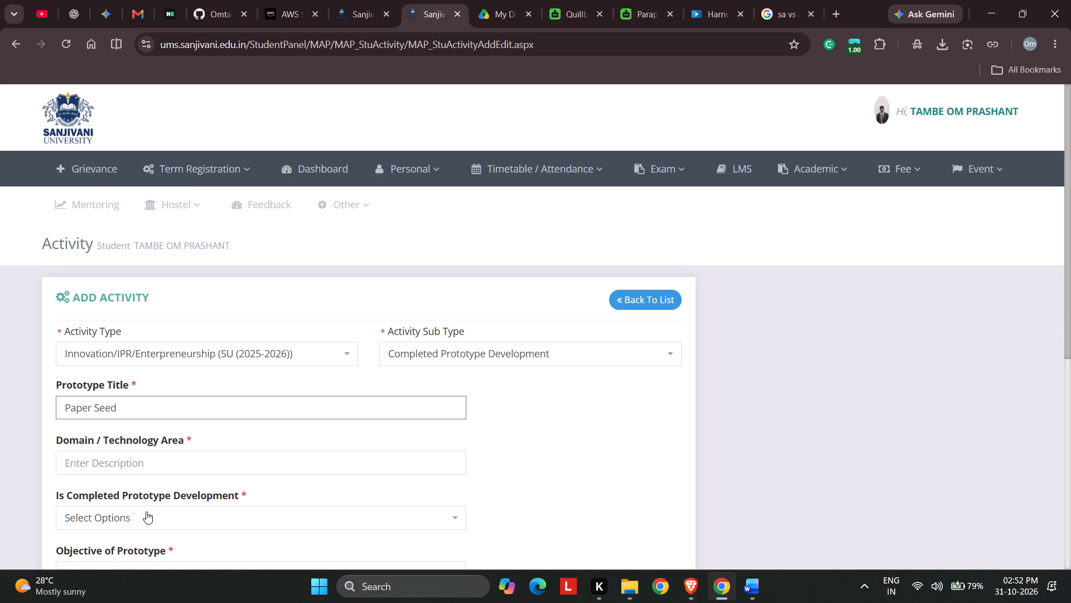
click(170, 457)
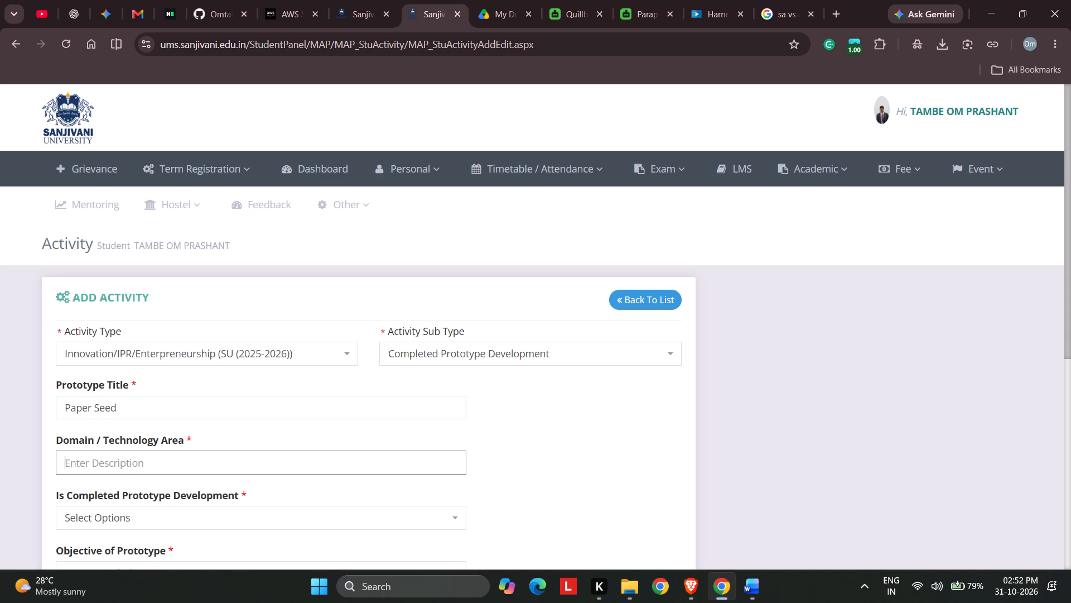
scroll(284, 461, down, 2)
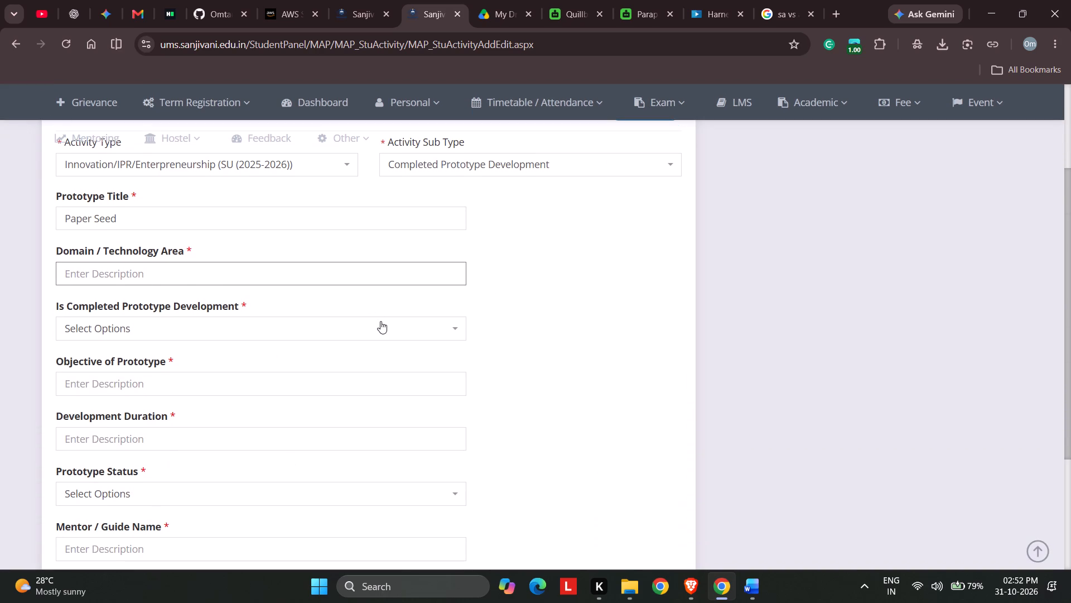
click(378, 324)
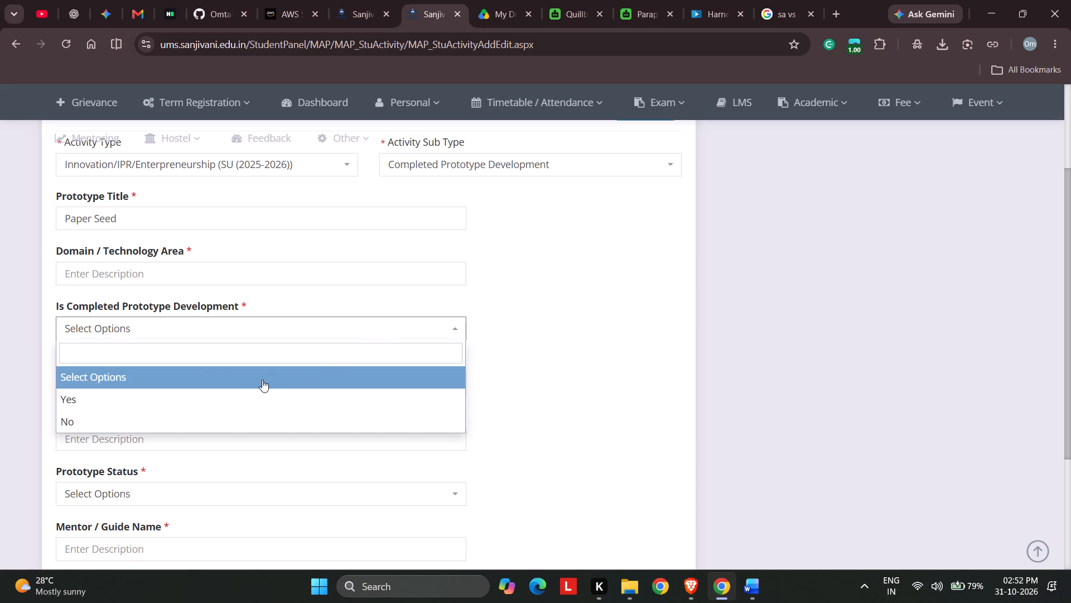
click(114, 398)
Pass over the objective and development duration fields and open the Prototype Status choices.
scroll(422, 367, down, 1)
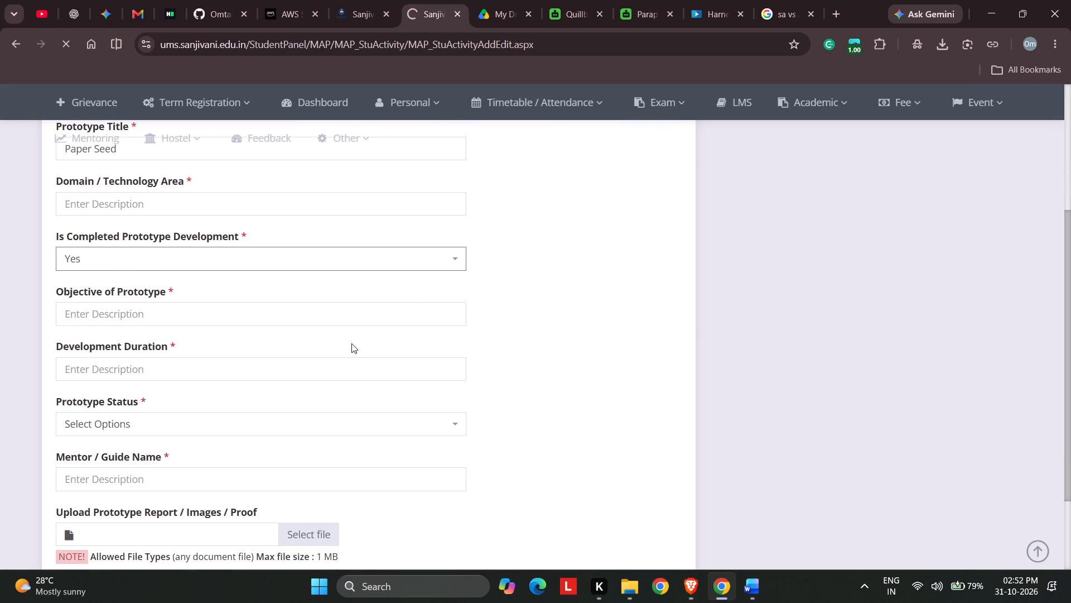
click(280, 314)
click(252, 368)
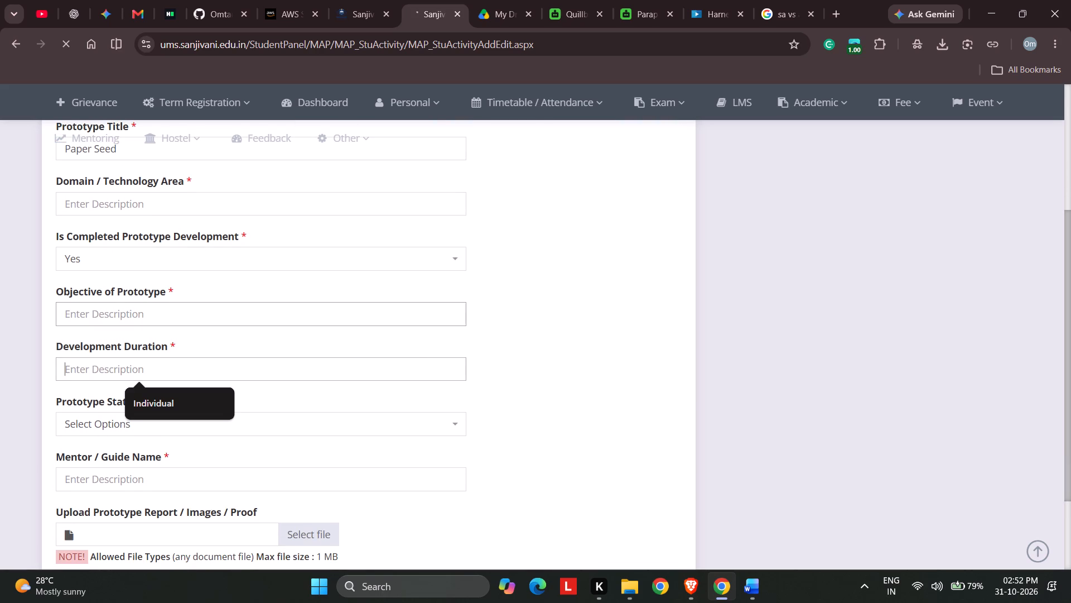
click(466, 332)
scroll(468, 332, down, 2)
click(258, 301)
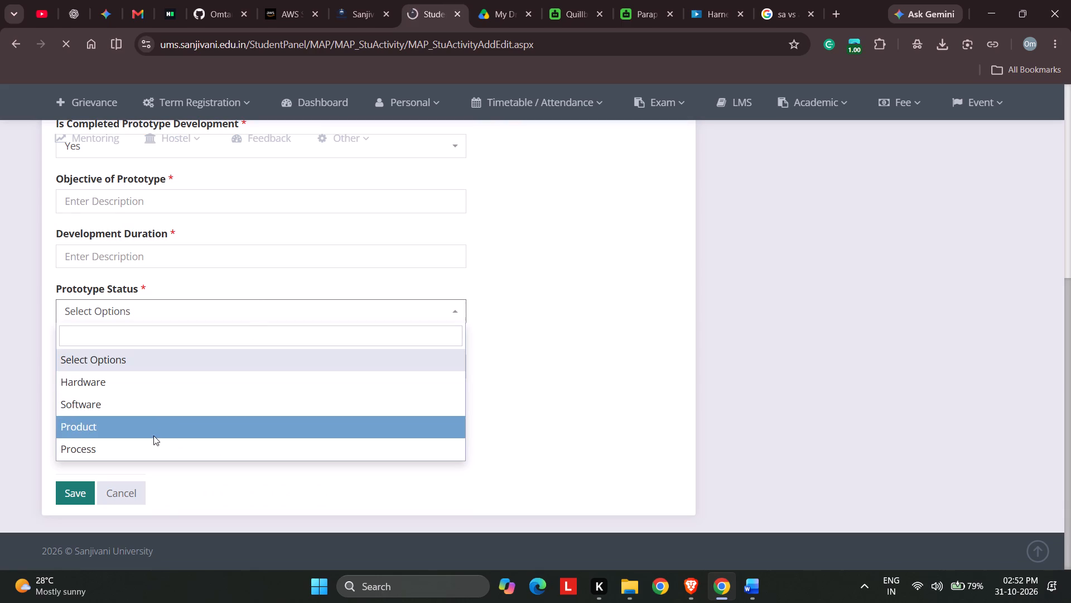
Set the Prototype Status to Product.
scroll(258, 373, down, 4)
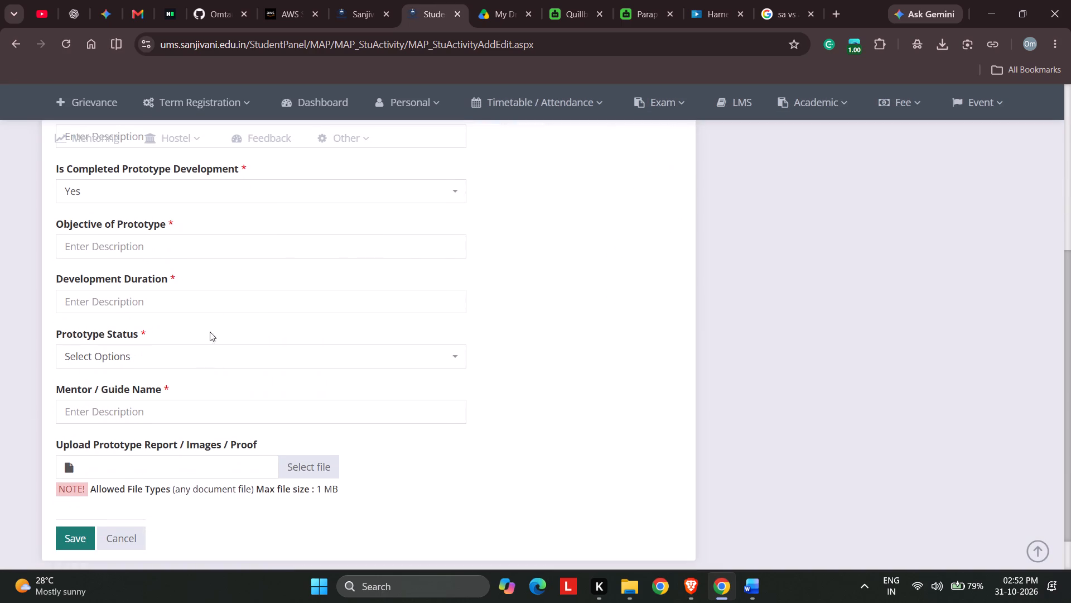
click(197, 357)
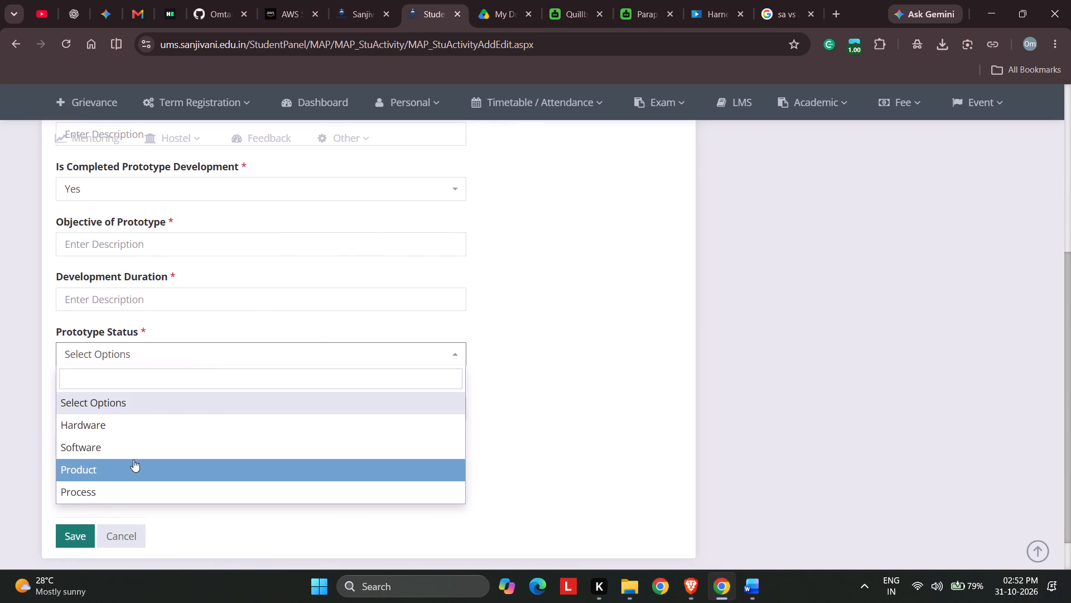
click(129, 463)
click(206, 380)
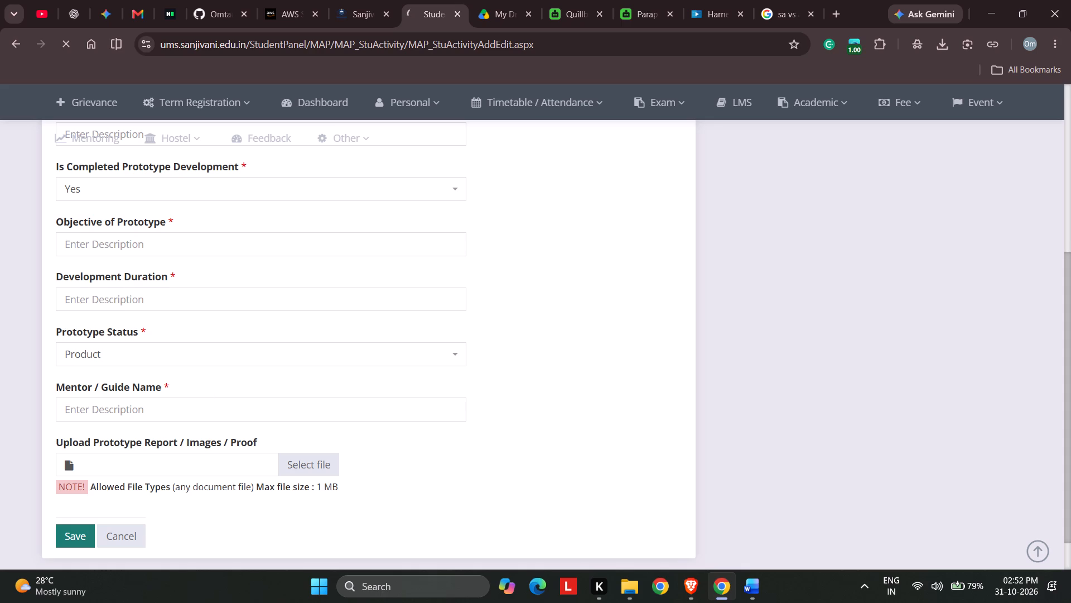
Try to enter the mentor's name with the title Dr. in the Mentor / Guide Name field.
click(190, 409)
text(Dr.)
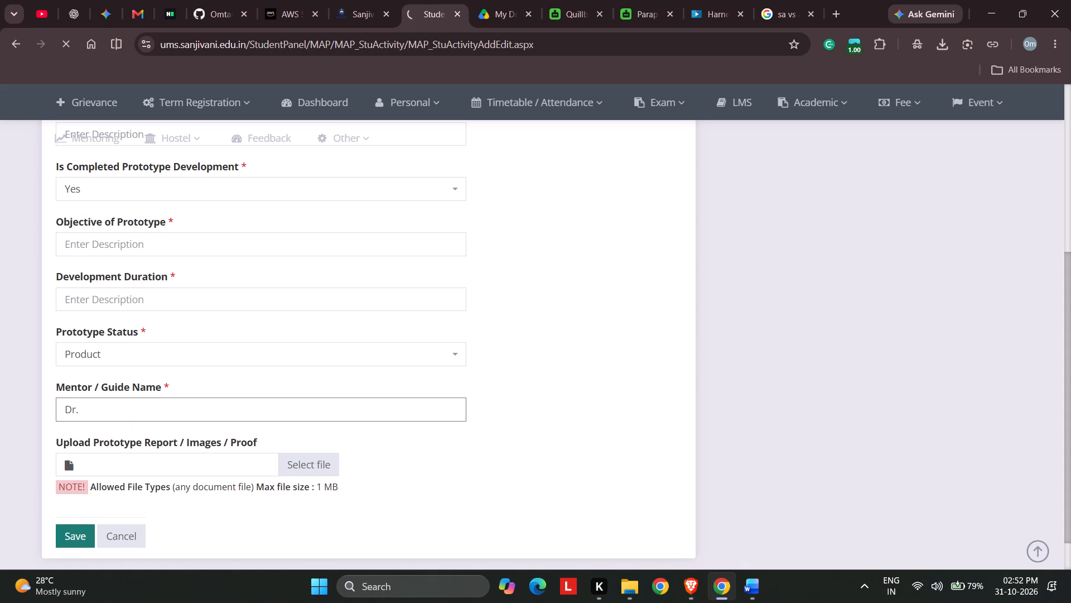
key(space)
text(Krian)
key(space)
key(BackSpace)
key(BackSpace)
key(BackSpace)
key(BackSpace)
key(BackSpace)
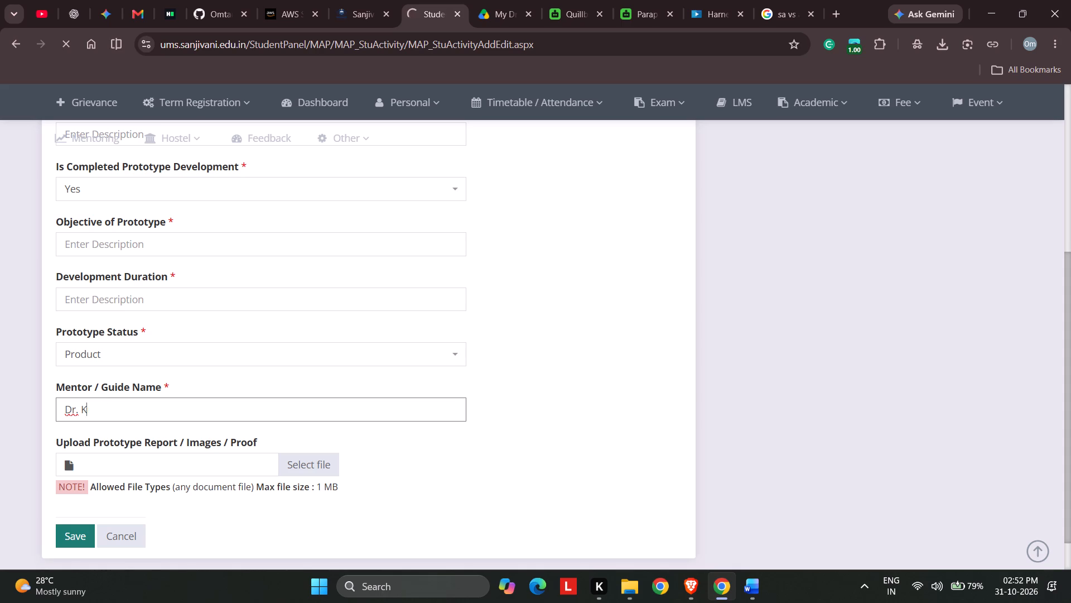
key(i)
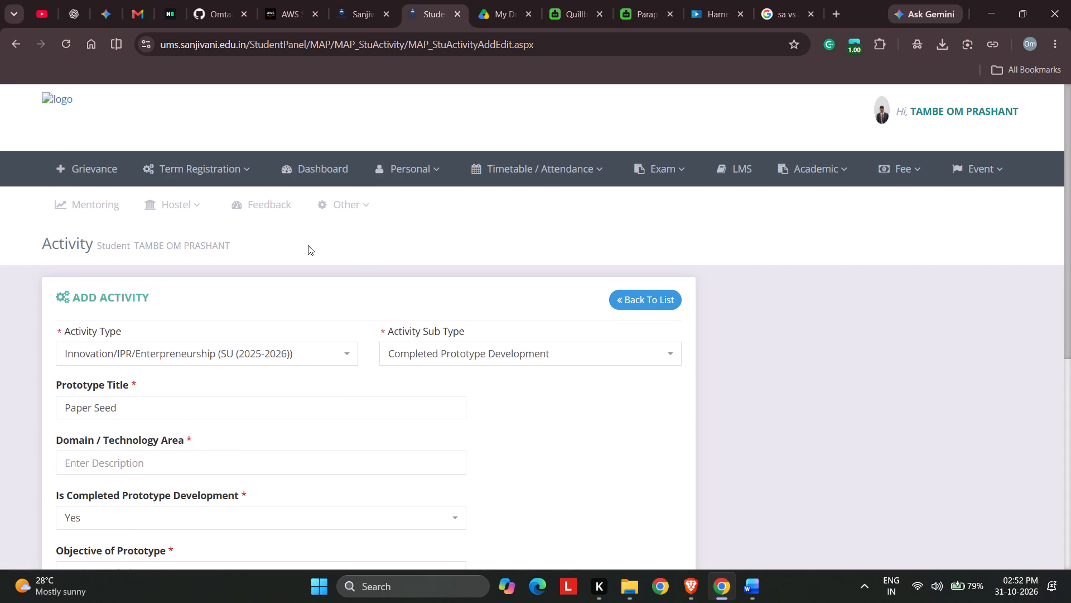
Enter the mentor's name with the title Dr. in the Mentor / Guide Name field.
scroll(366, 276, down, 5)
click(153, 370)
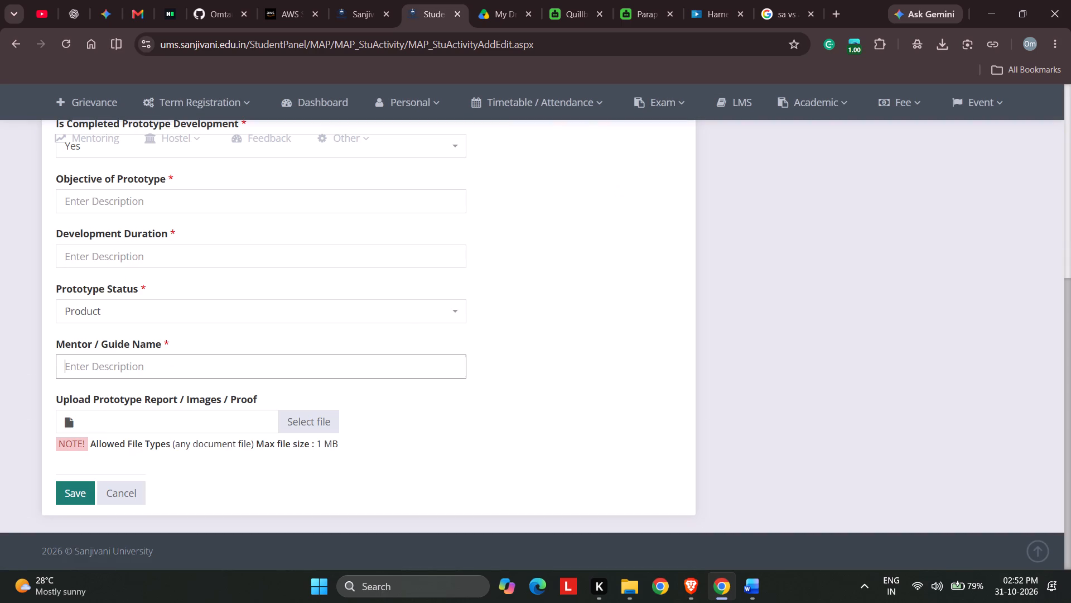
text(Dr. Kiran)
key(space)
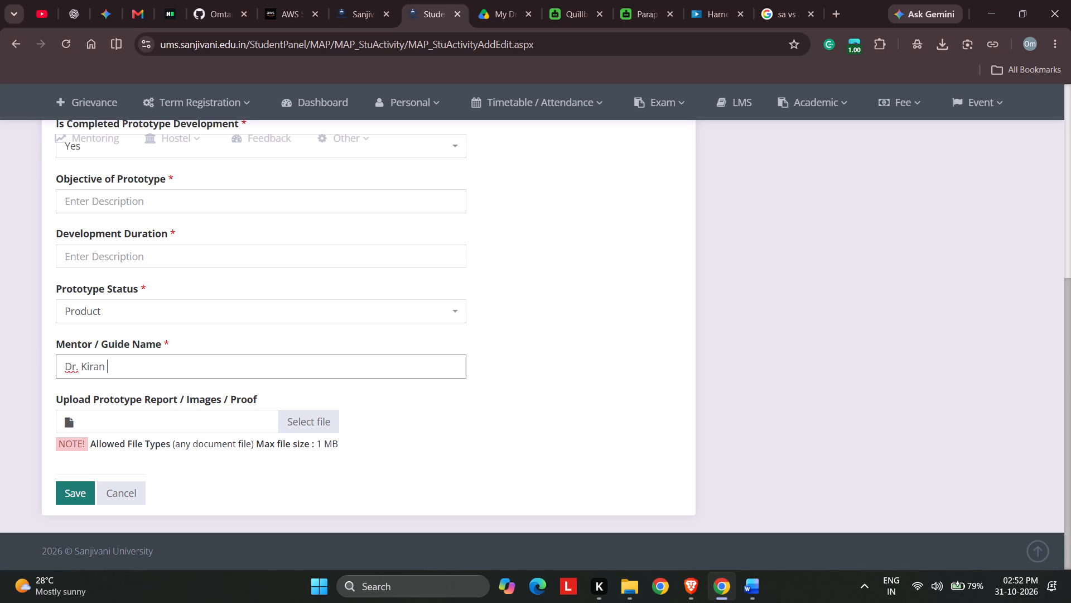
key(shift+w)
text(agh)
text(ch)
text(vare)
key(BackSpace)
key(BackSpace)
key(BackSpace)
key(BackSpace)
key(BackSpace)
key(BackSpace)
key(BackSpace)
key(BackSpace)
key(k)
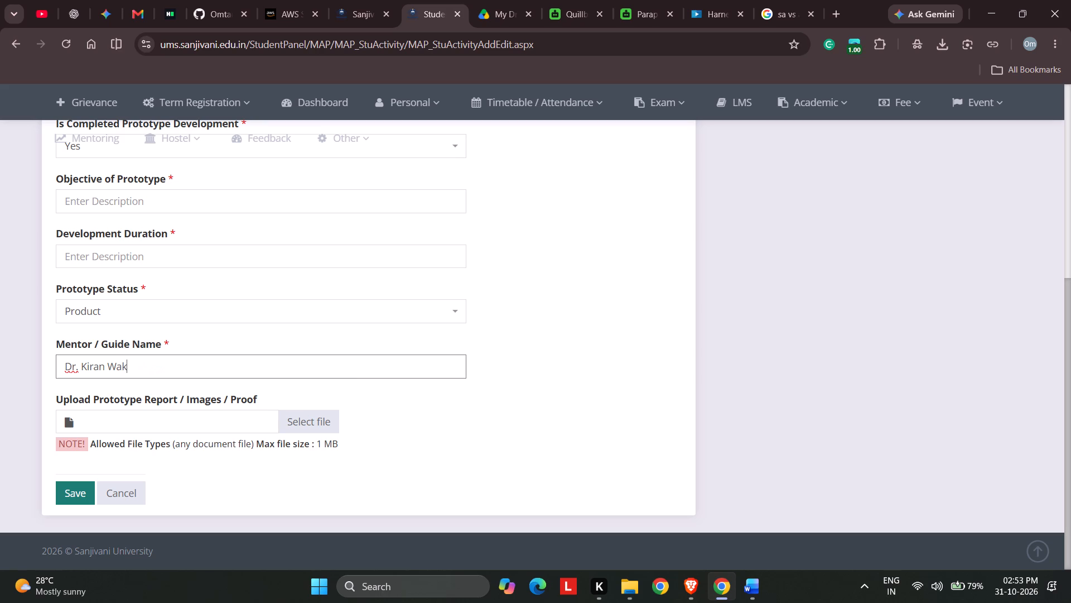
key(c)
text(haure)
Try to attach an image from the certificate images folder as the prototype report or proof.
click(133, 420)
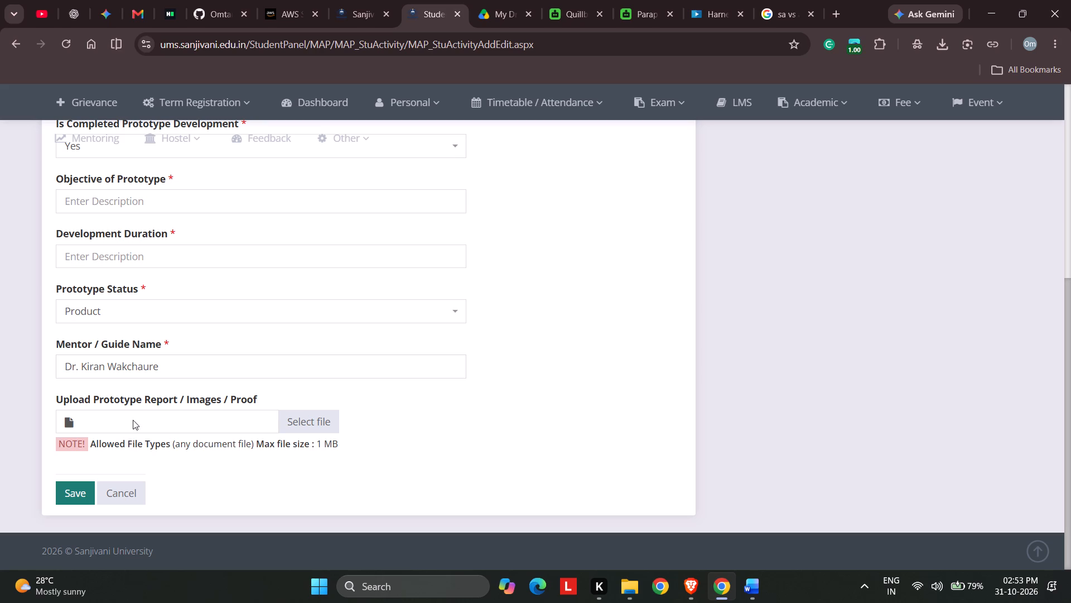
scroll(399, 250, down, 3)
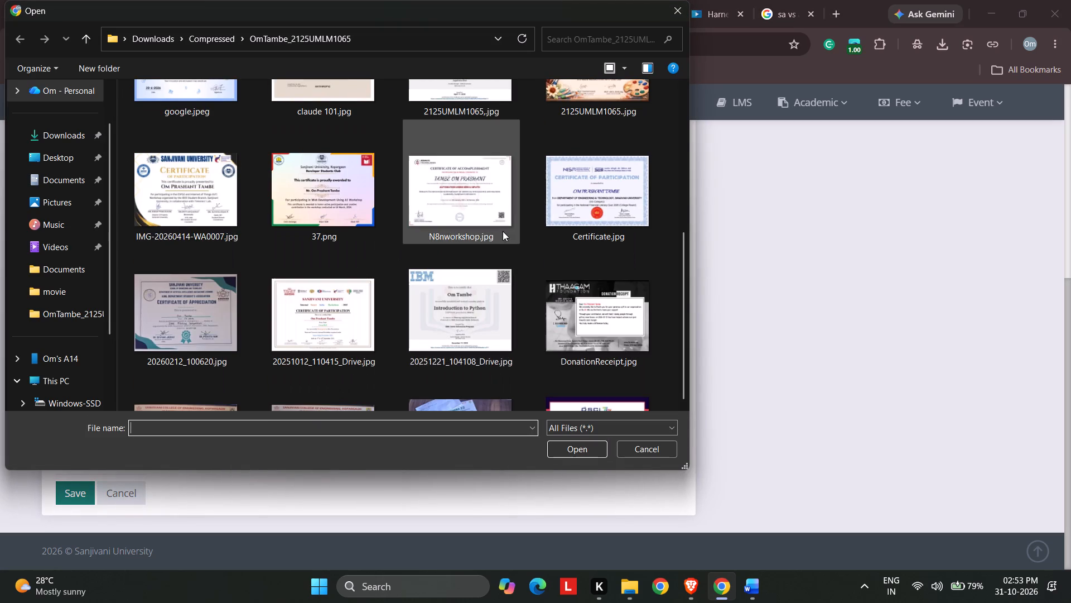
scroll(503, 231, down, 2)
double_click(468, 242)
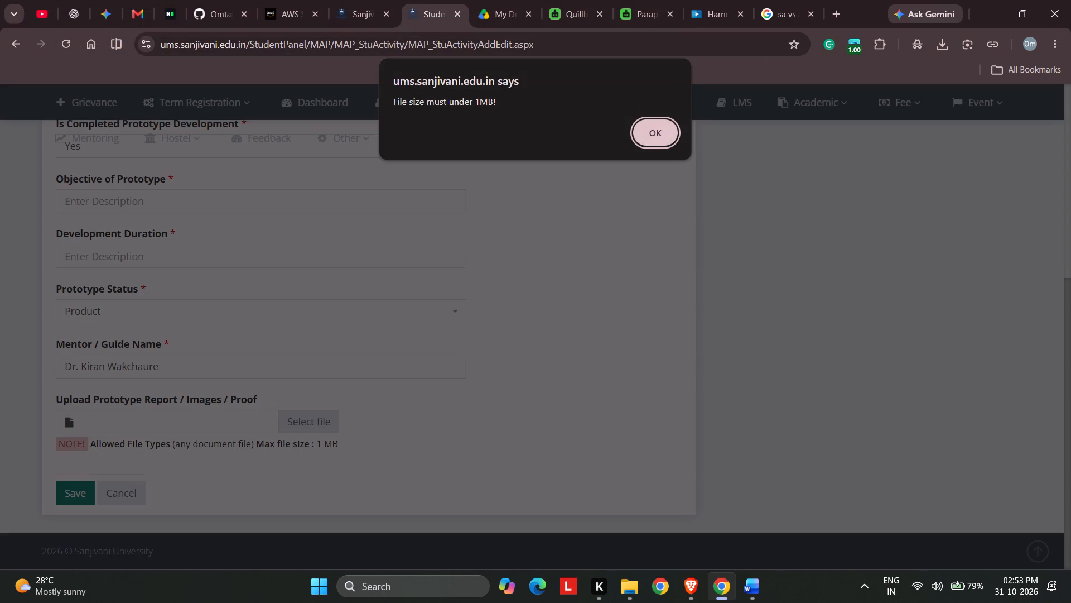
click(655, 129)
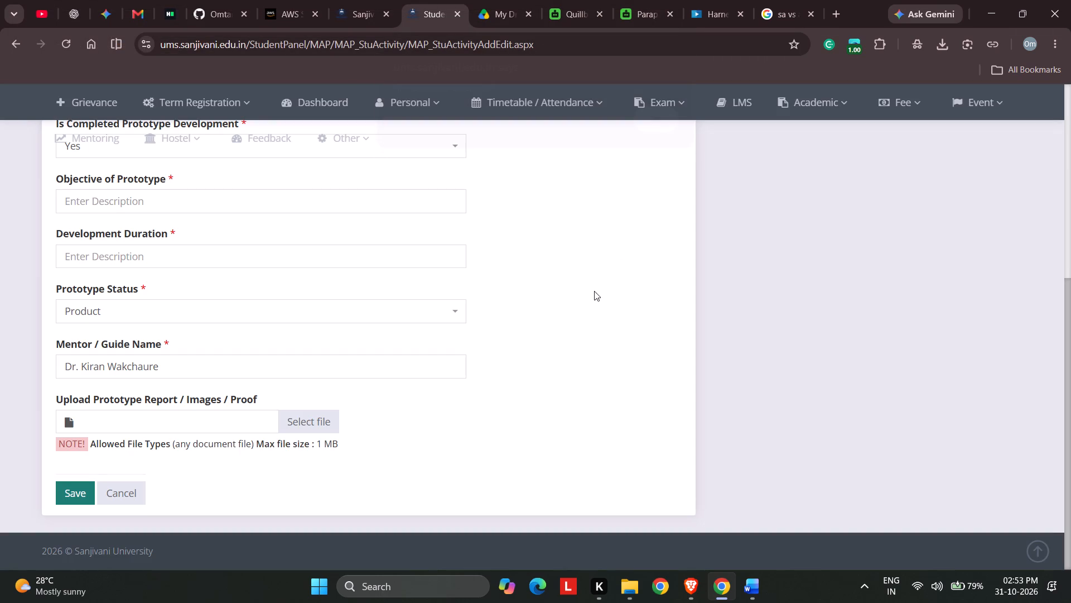
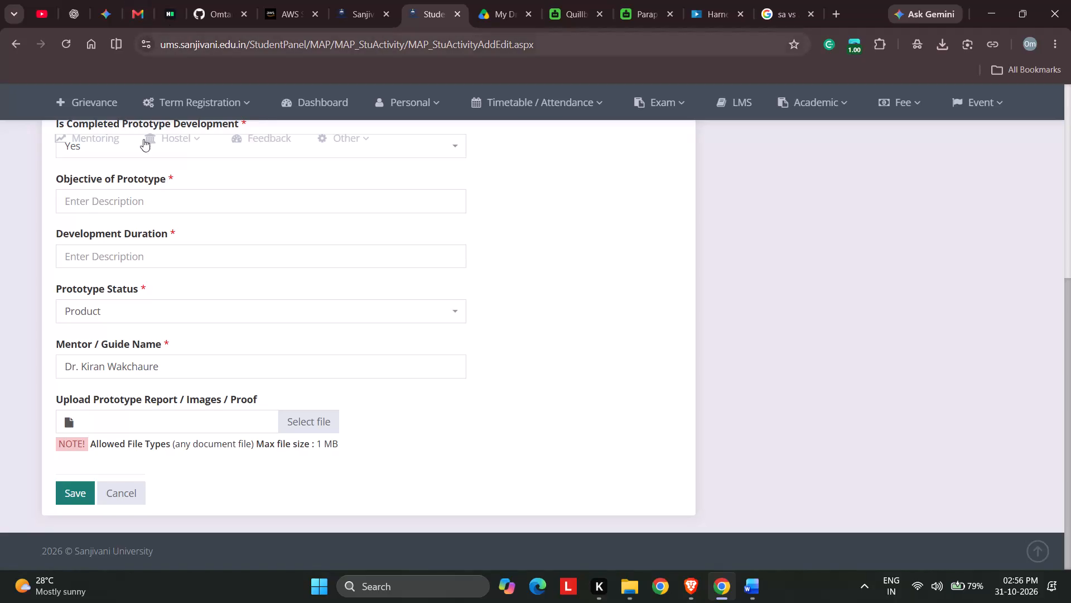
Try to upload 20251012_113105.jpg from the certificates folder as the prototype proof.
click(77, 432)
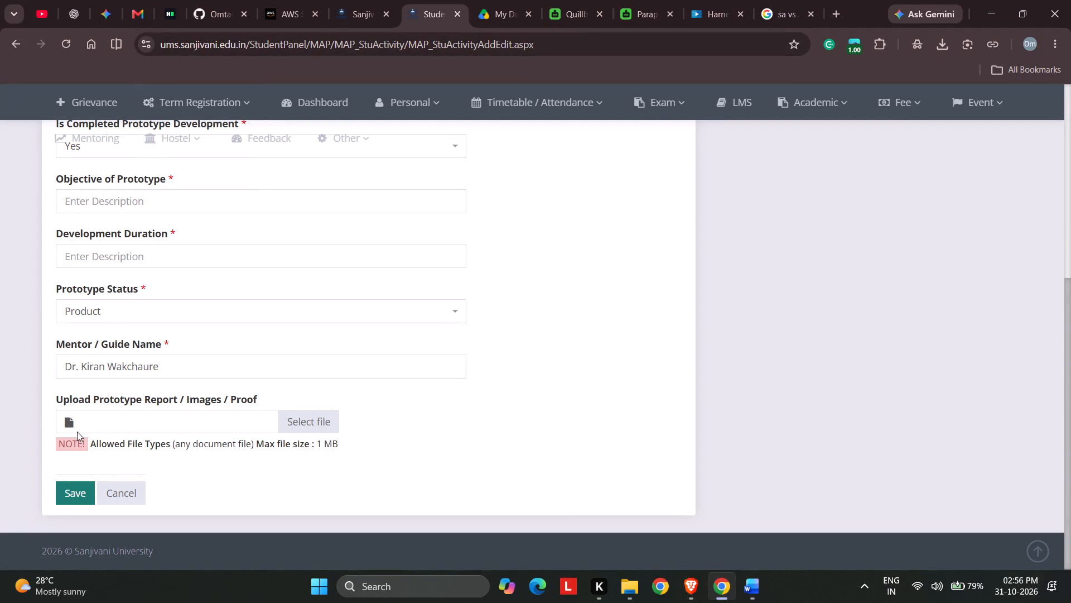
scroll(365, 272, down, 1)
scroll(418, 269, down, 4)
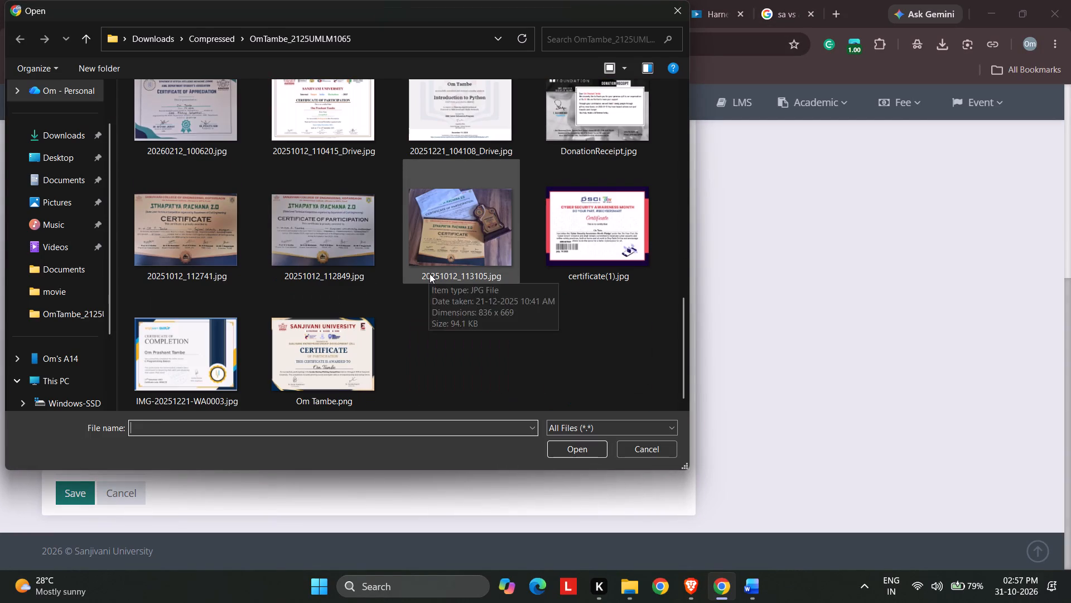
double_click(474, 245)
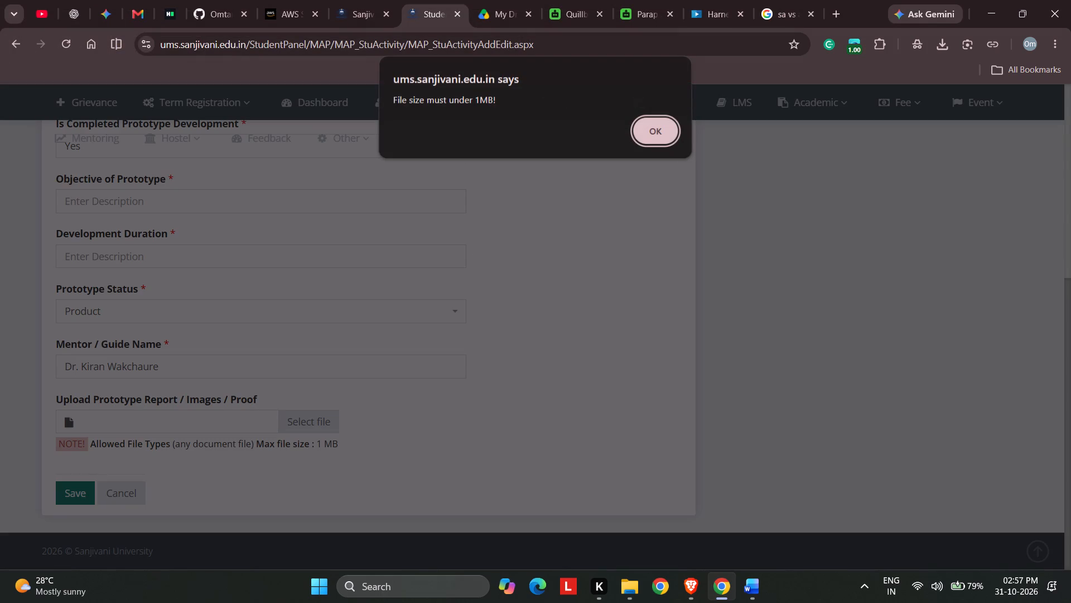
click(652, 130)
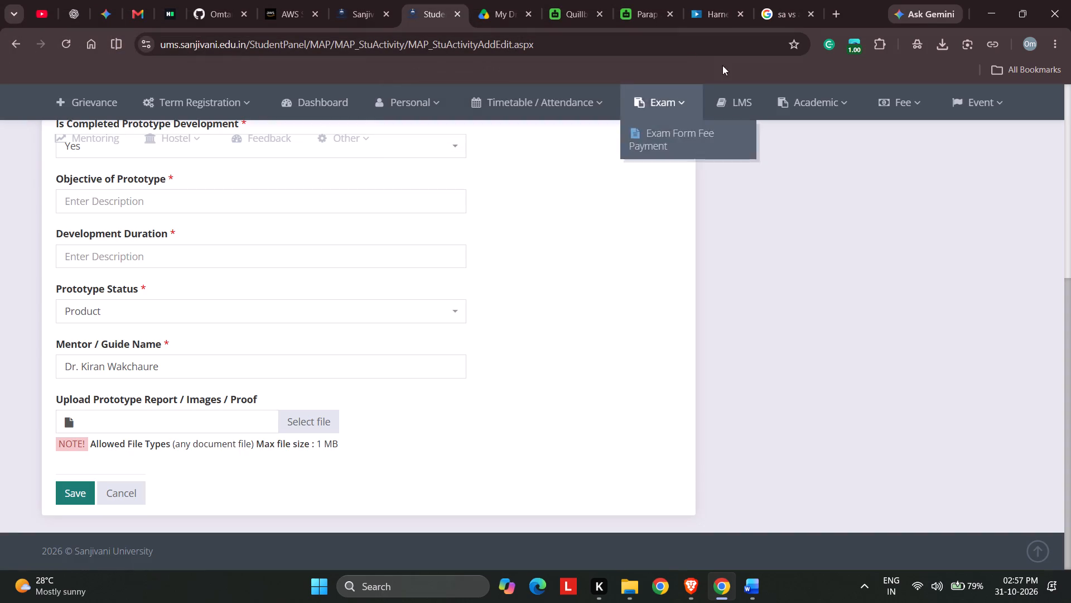
Open a new browser tab ready for a Google search.
click(779, 25)
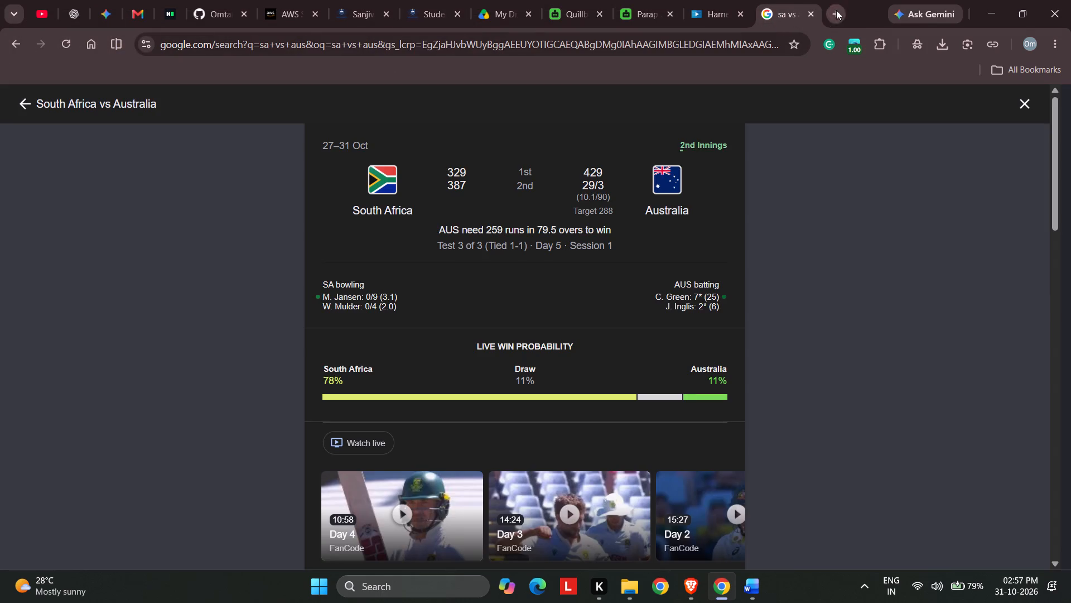
click(836, 10)
click(496, 314)
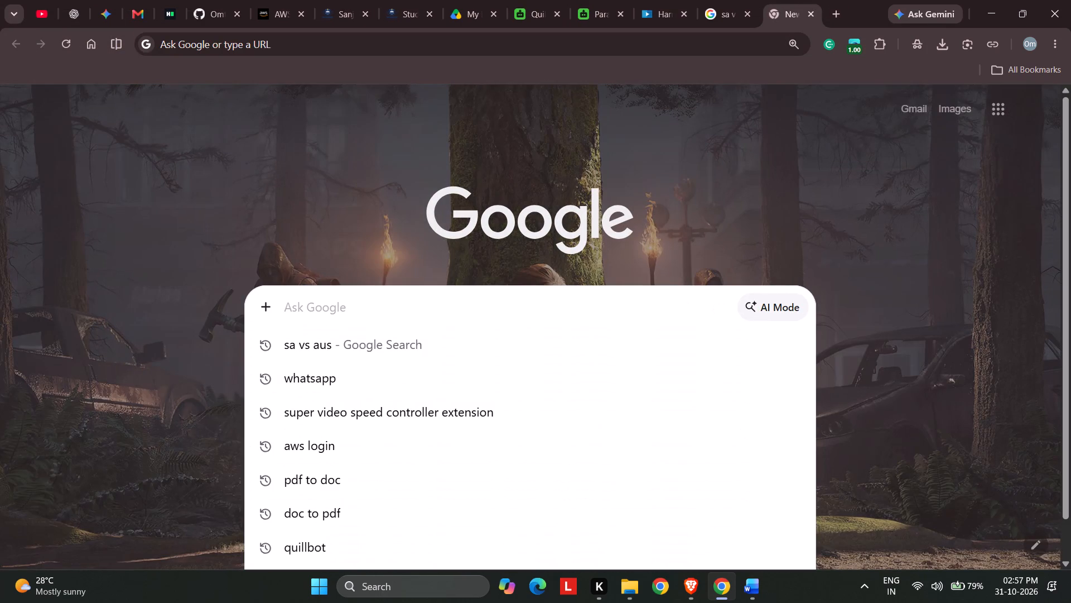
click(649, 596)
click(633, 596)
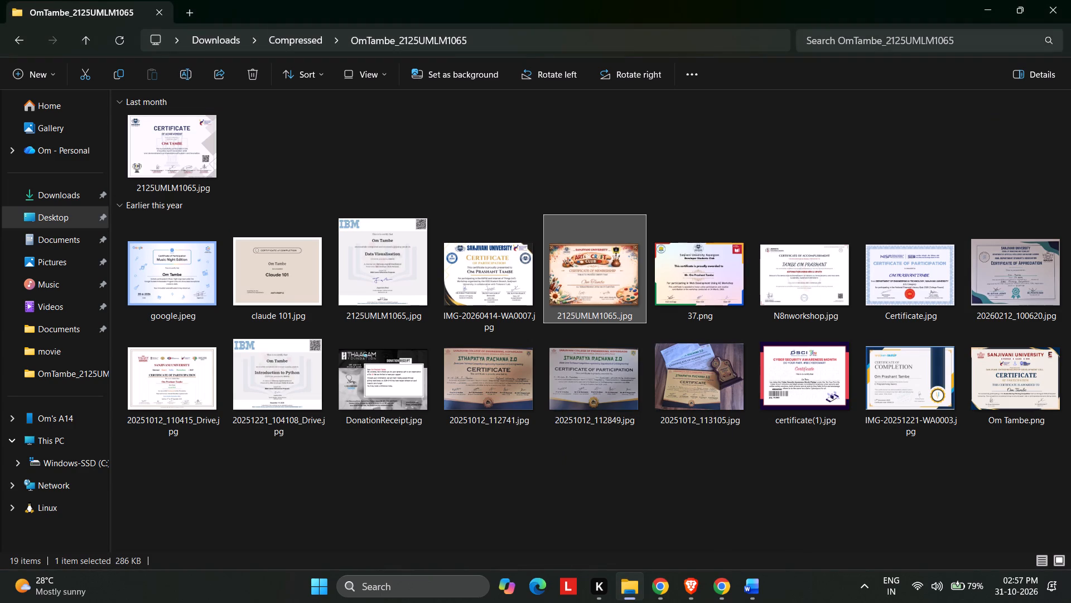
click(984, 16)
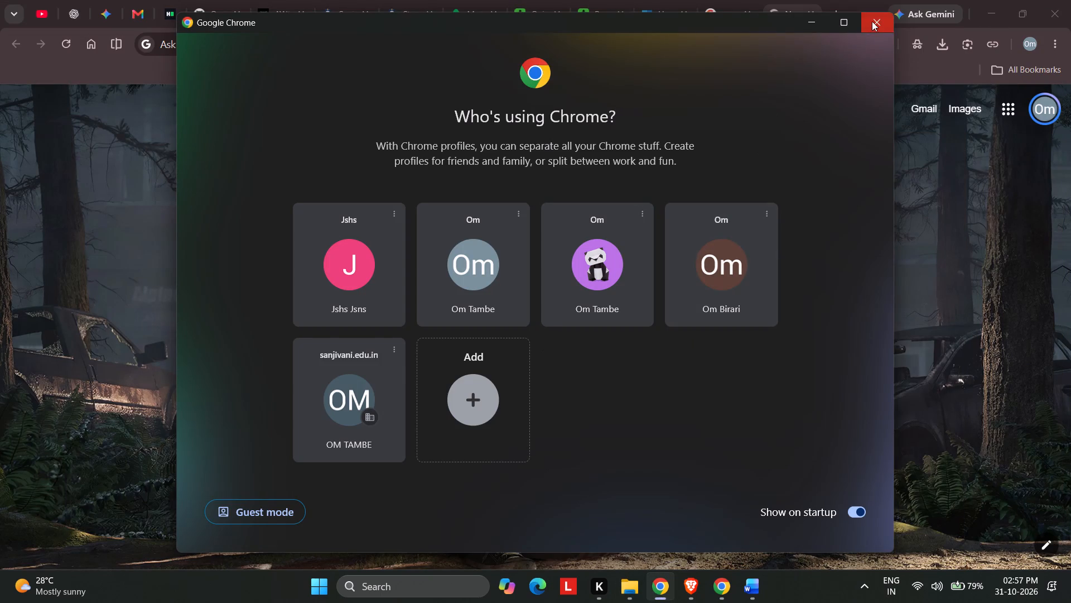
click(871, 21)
Search Google for "jpg compress" and open the compressjpeg.com site.
click(502, 308)
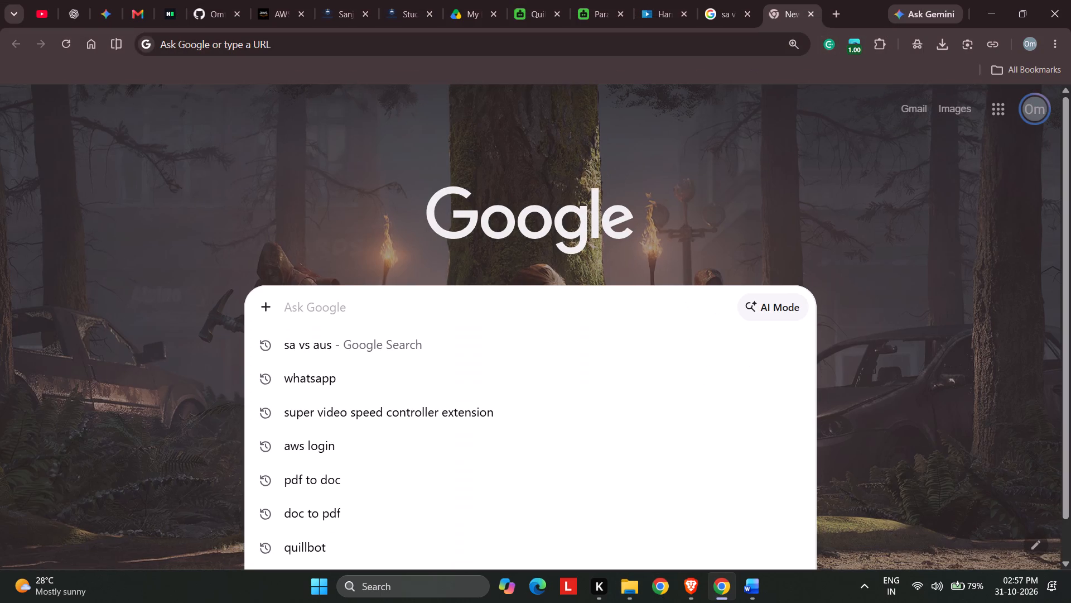
text(jpg)
key(space)
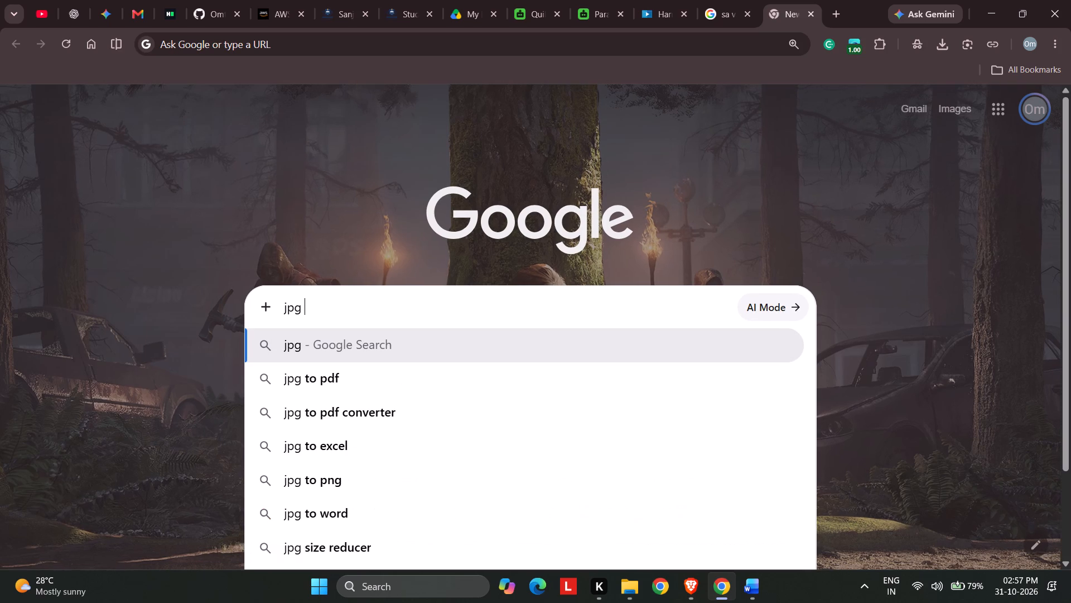
text(comp)
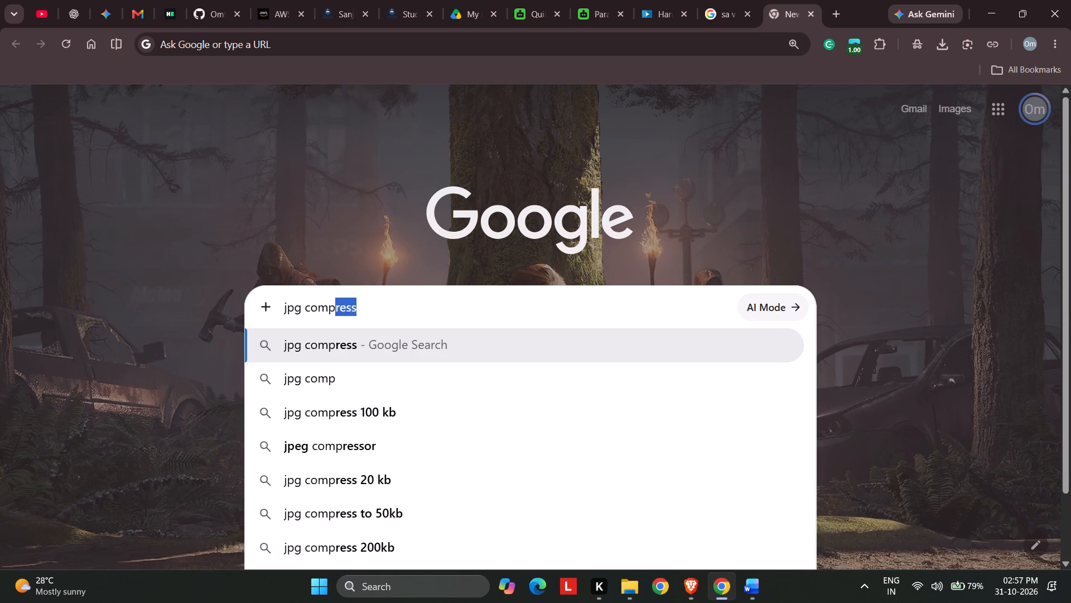
key(Return)
click(234, 247)
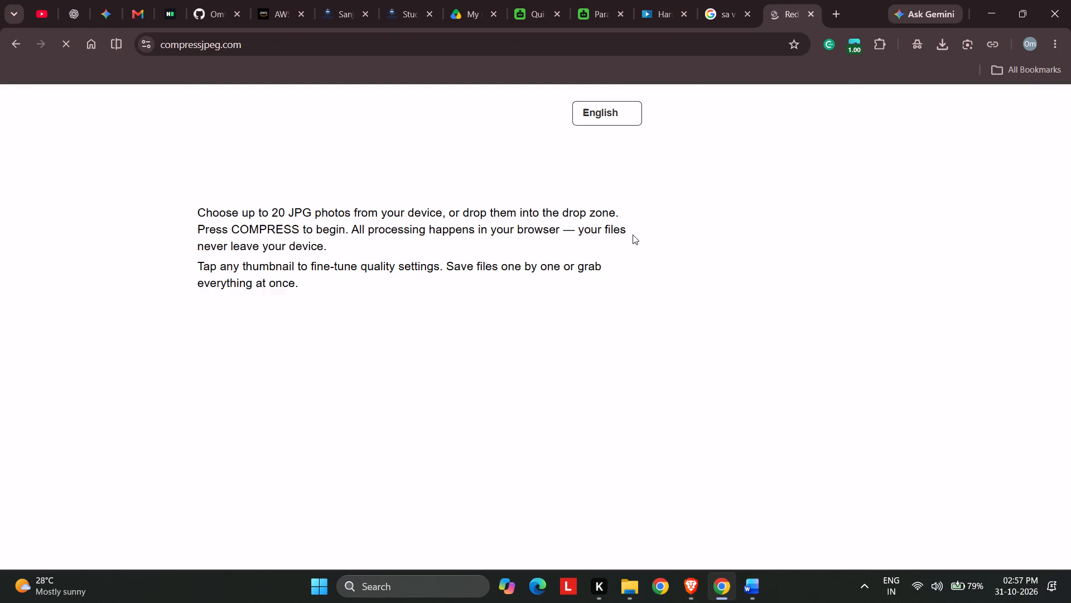
Load 20251012_113105.jpg from the certificates folder into the JPEG compressor, compress it and download the result.
scroll(534, 342, down, 1)
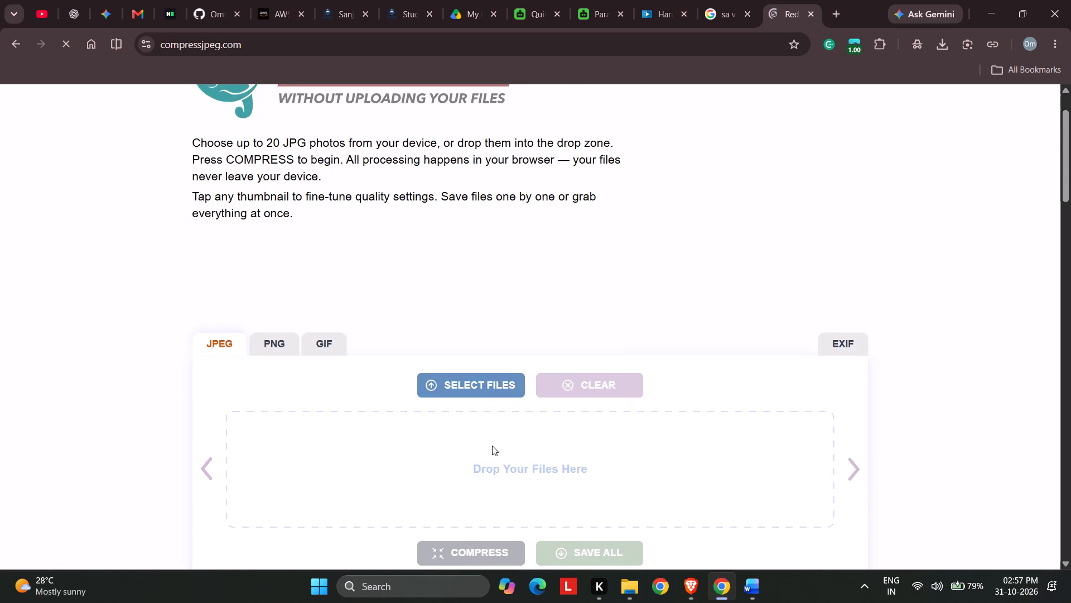
click(480, 389)
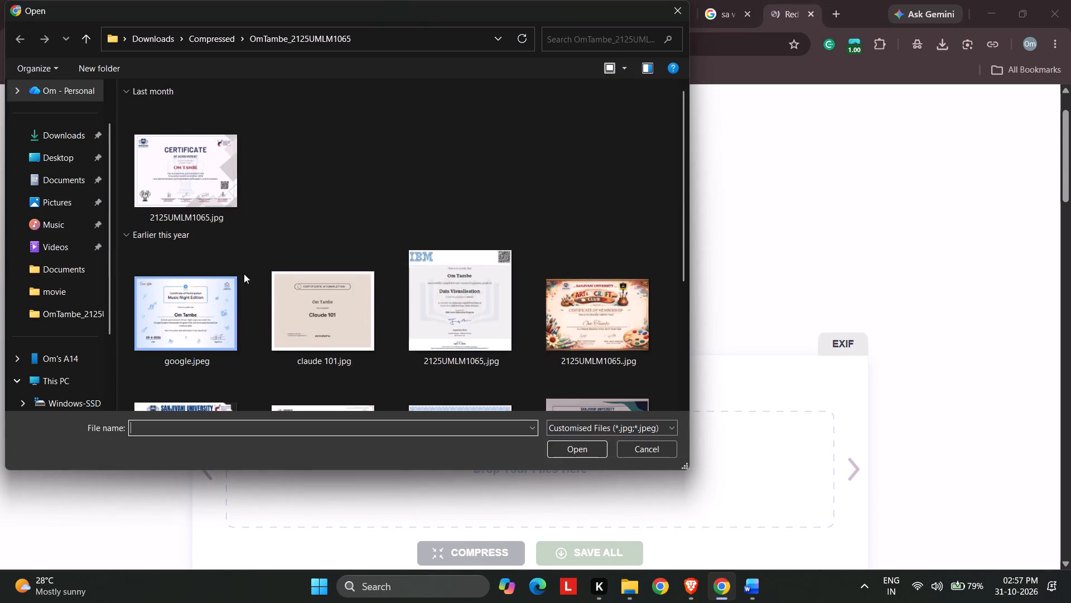
scroll(435, 274, down, 3)
scroll(535, 234, down, 1)
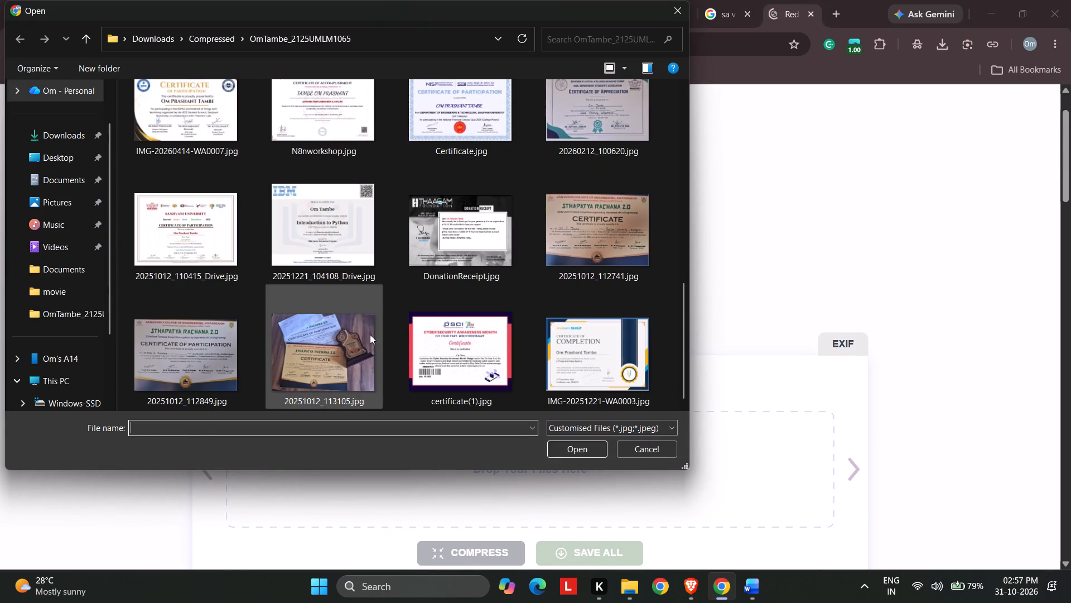
double_click(348, 353)
scroll(631, 352, down, 2)
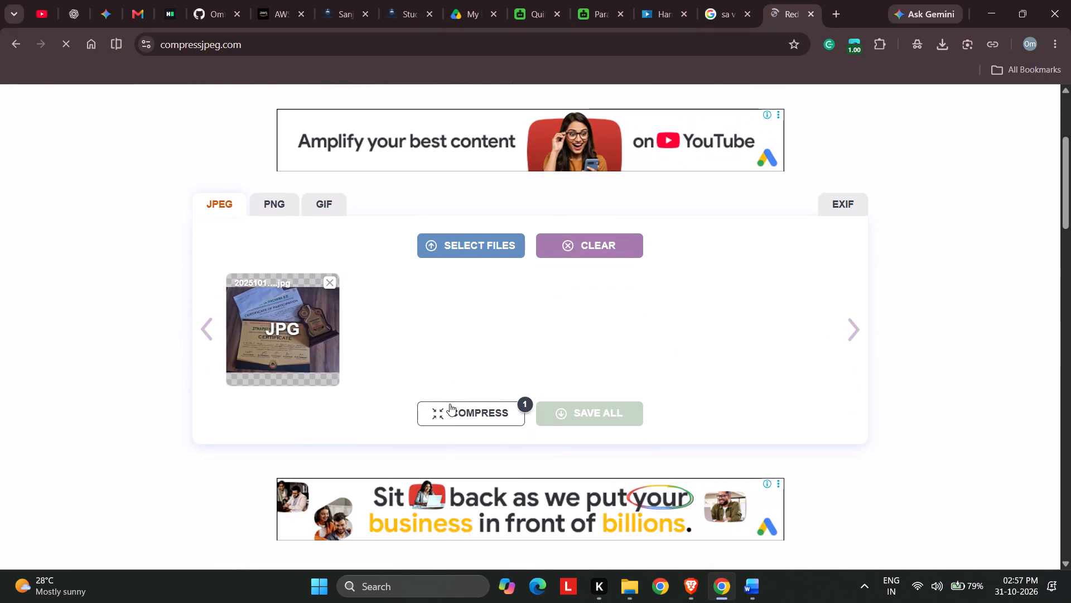
click(450, 408)
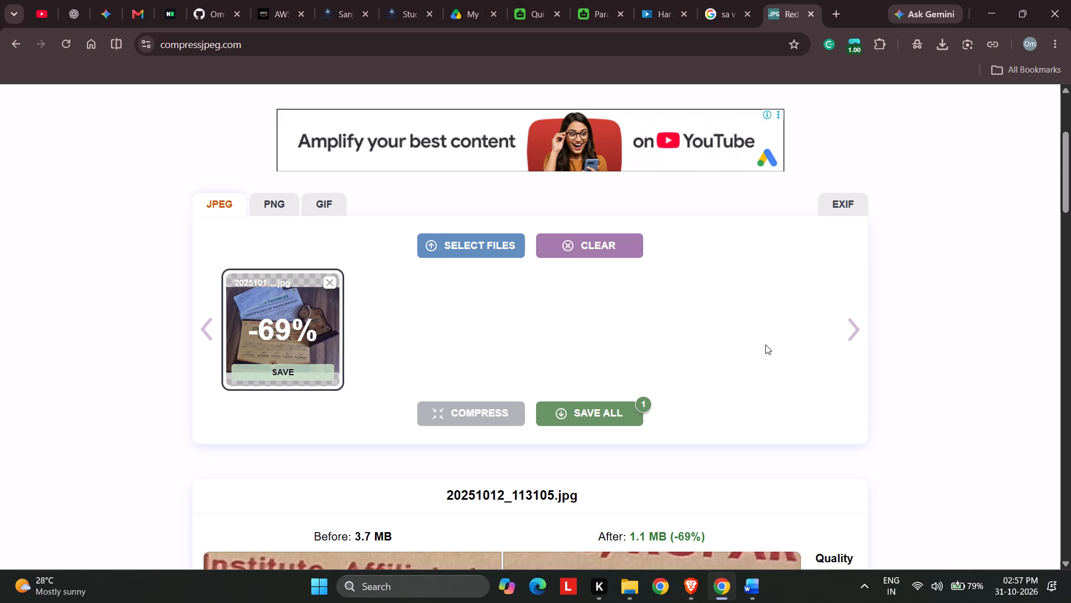
click(593, 409)
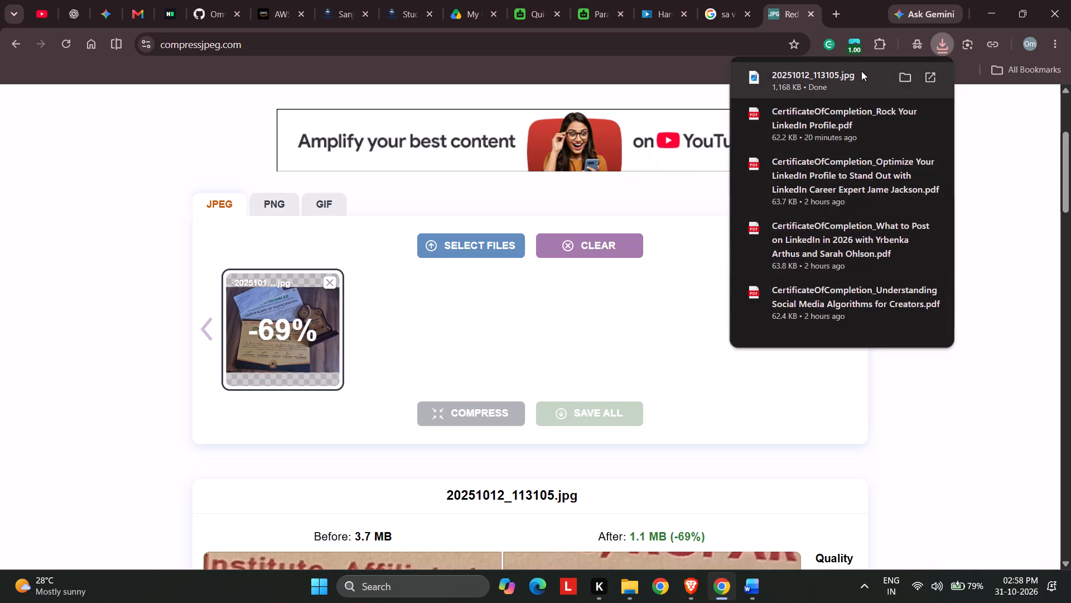
click(994, 157)
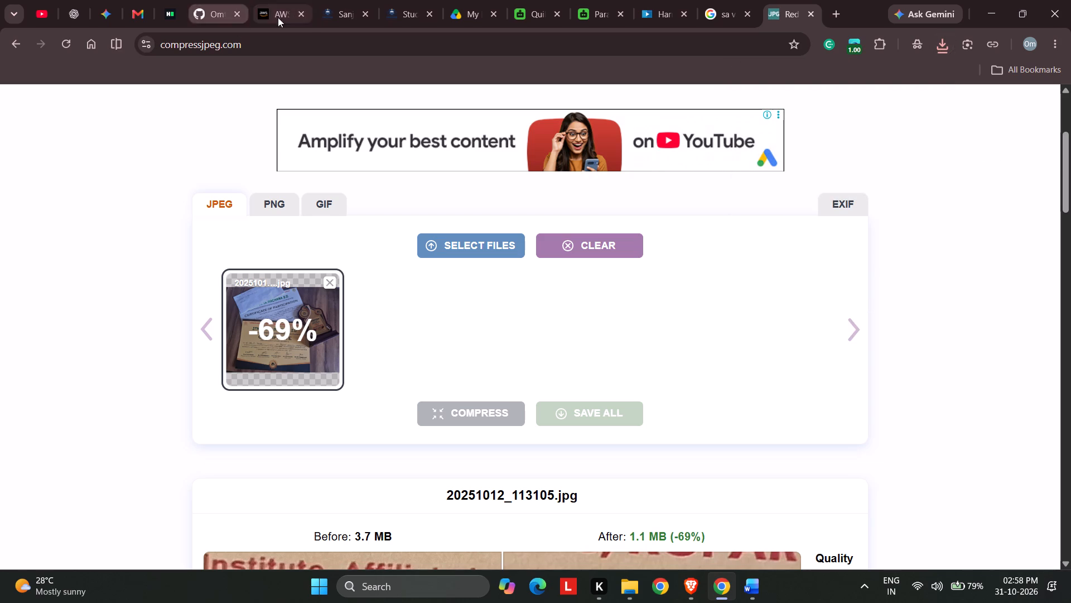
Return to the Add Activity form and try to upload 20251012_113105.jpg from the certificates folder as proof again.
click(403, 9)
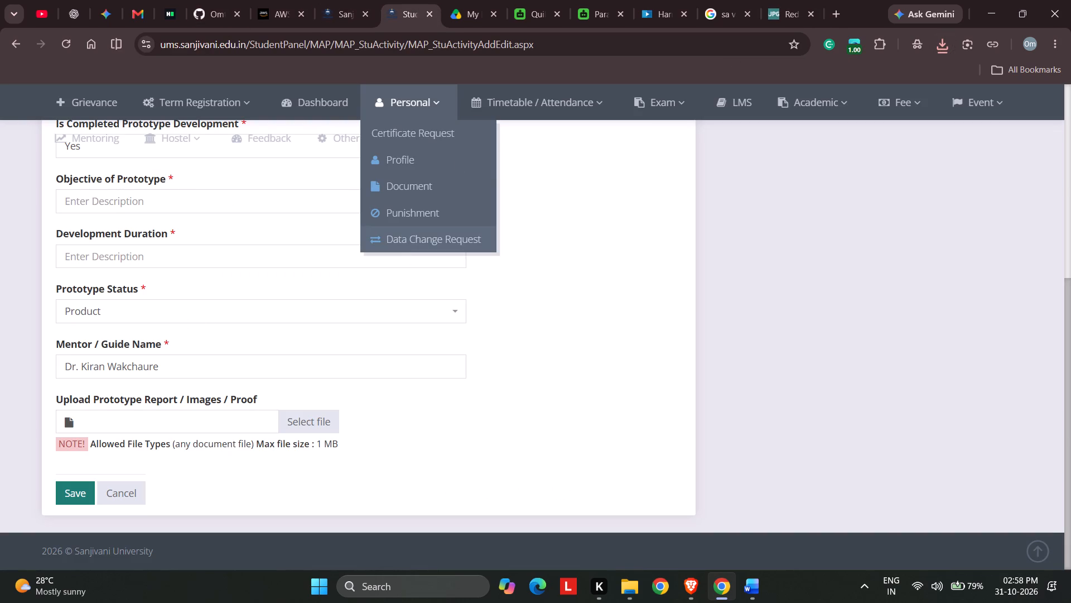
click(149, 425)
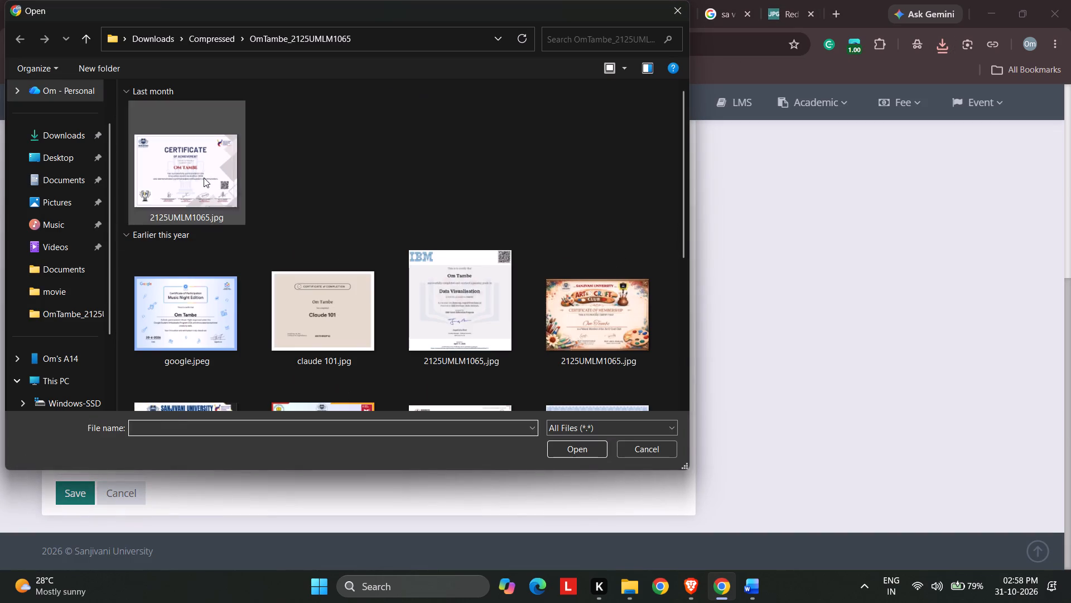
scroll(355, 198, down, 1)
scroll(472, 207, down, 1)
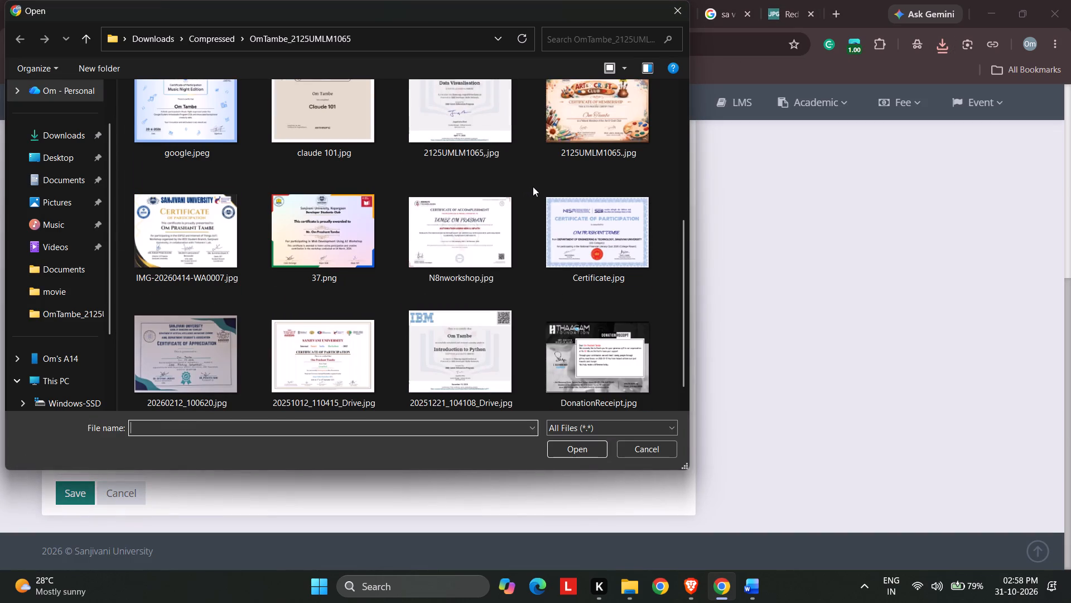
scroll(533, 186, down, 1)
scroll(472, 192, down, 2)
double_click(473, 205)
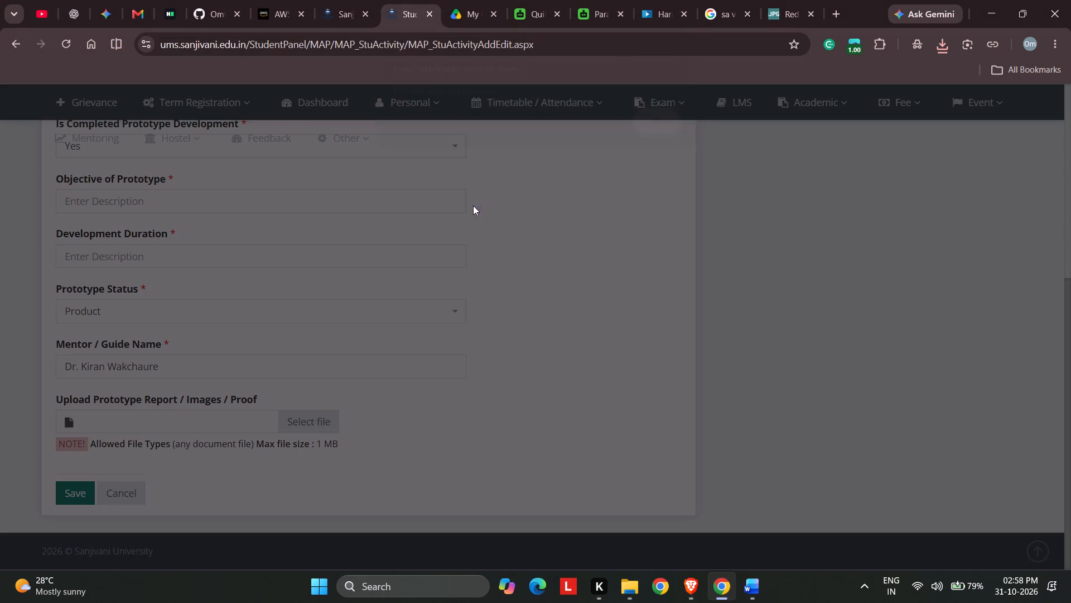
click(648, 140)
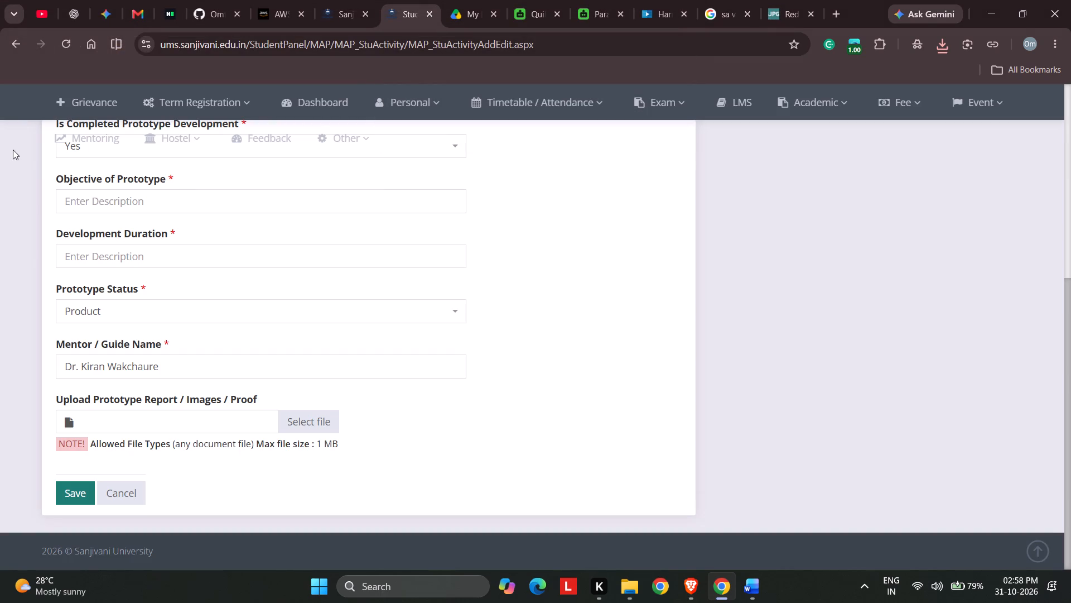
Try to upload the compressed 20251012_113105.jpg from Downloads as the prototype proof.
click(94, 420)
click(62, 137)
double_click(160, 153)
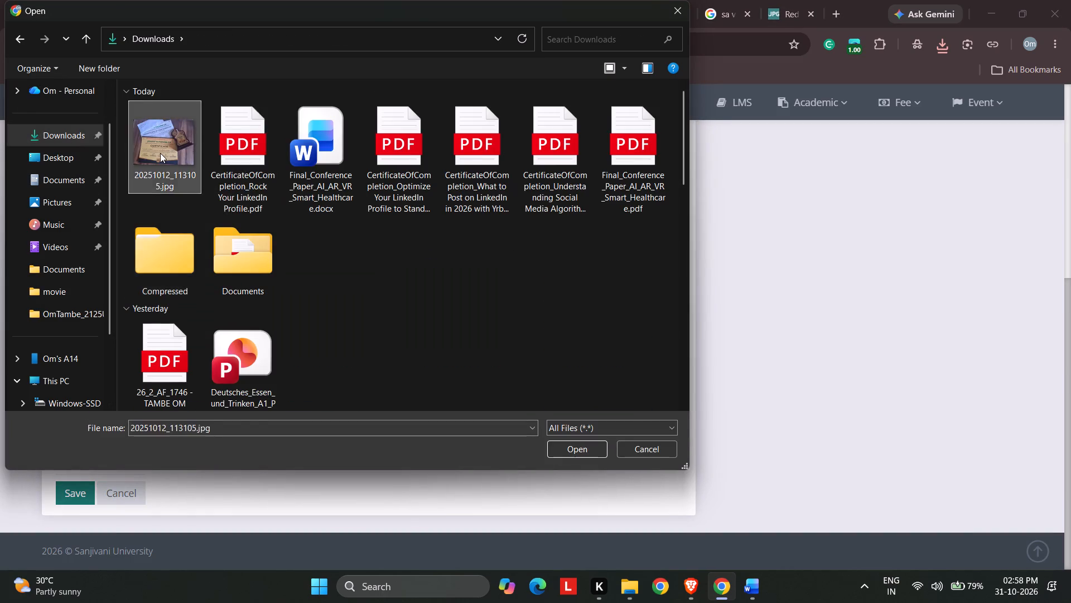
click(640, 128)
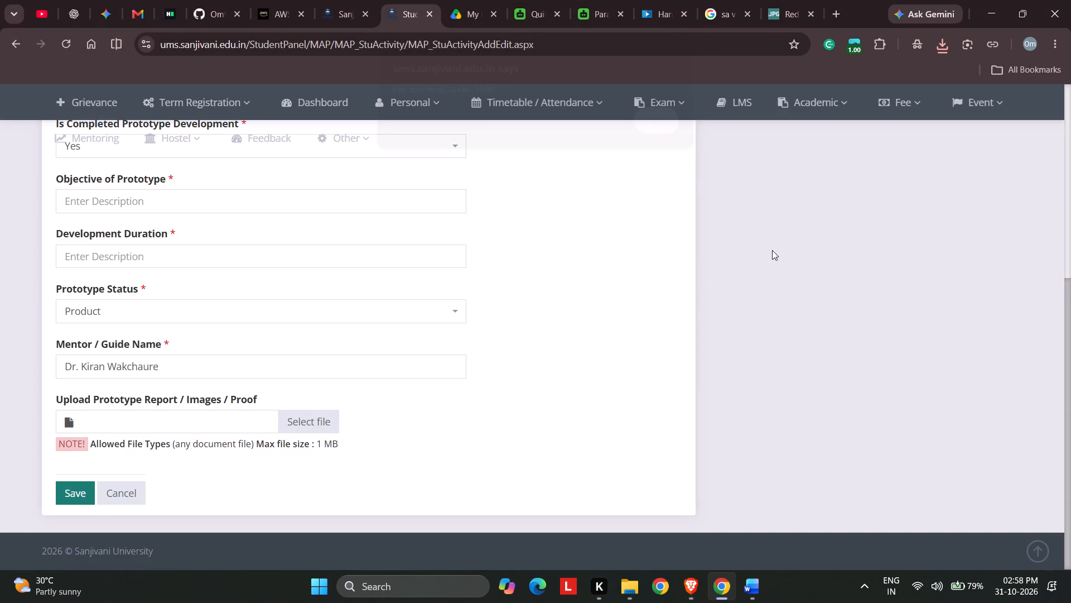
Check the file properties of the compressed 20251012_113105.jpg in Downloads using File Explorer.
click(627, 578)
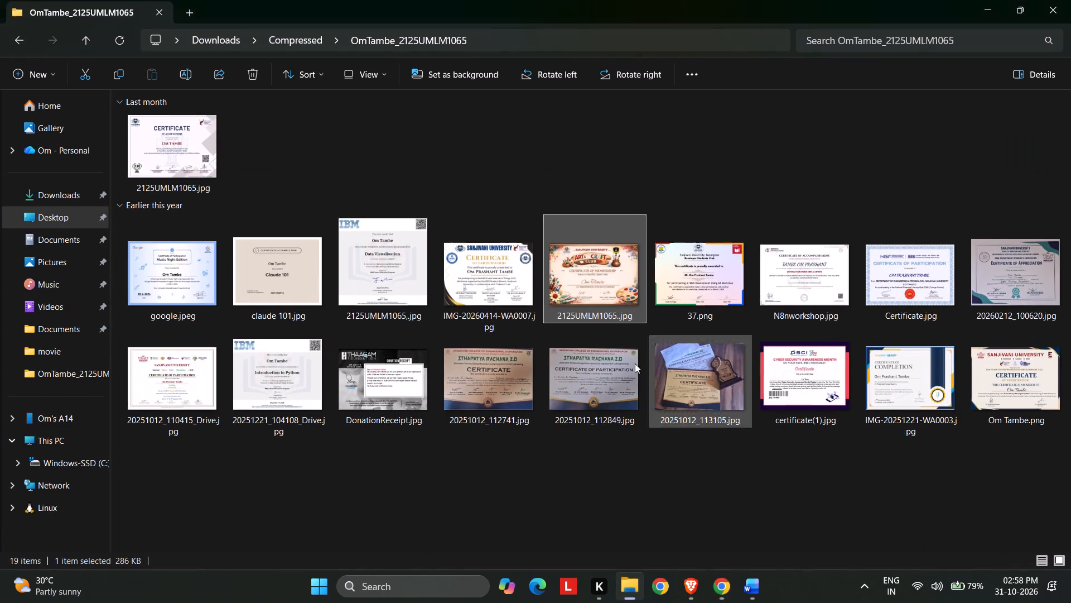
click(55, 205)
click(160, 160)
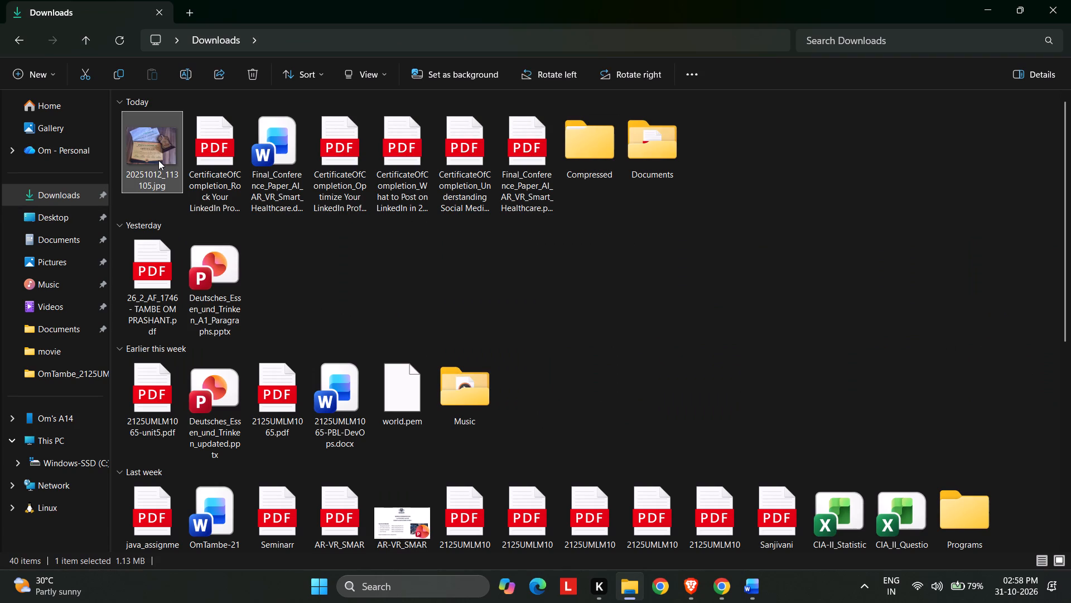
key(alt+Return)
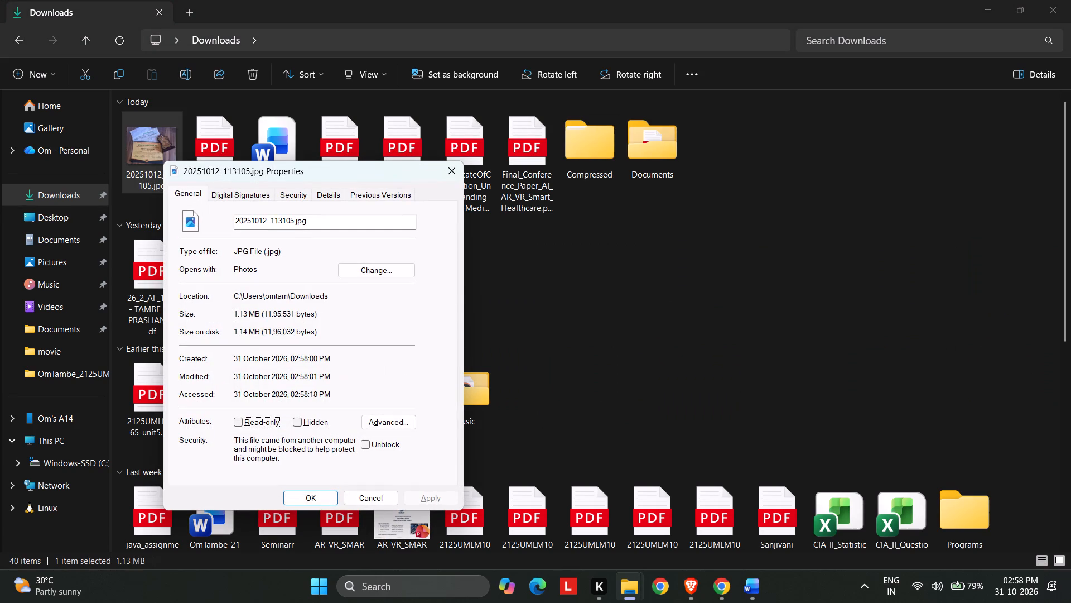
click(376, 494)
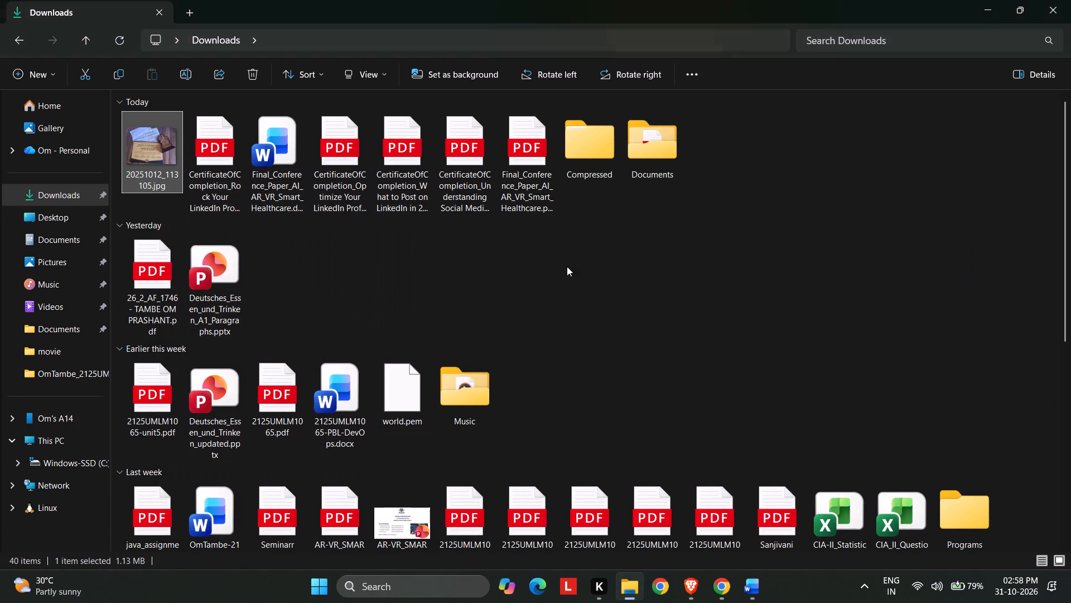
click(998, 8)
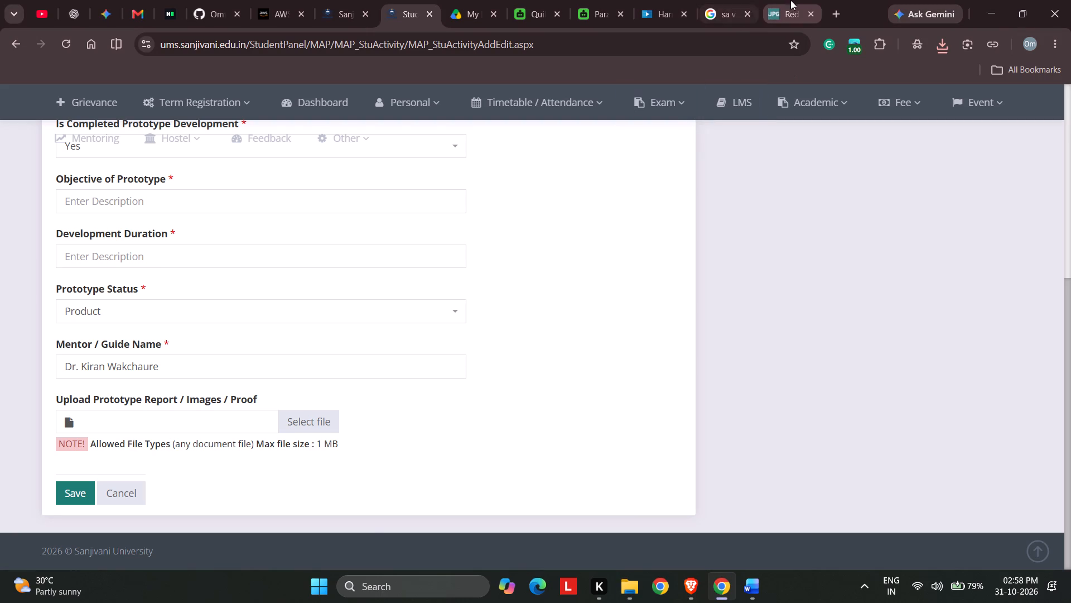
Replace the loaded image in the JPEG compressor with 20251012_113105.jpg from Downloads, compress it again and download the result.
click(782, 0)
click(634, 203)
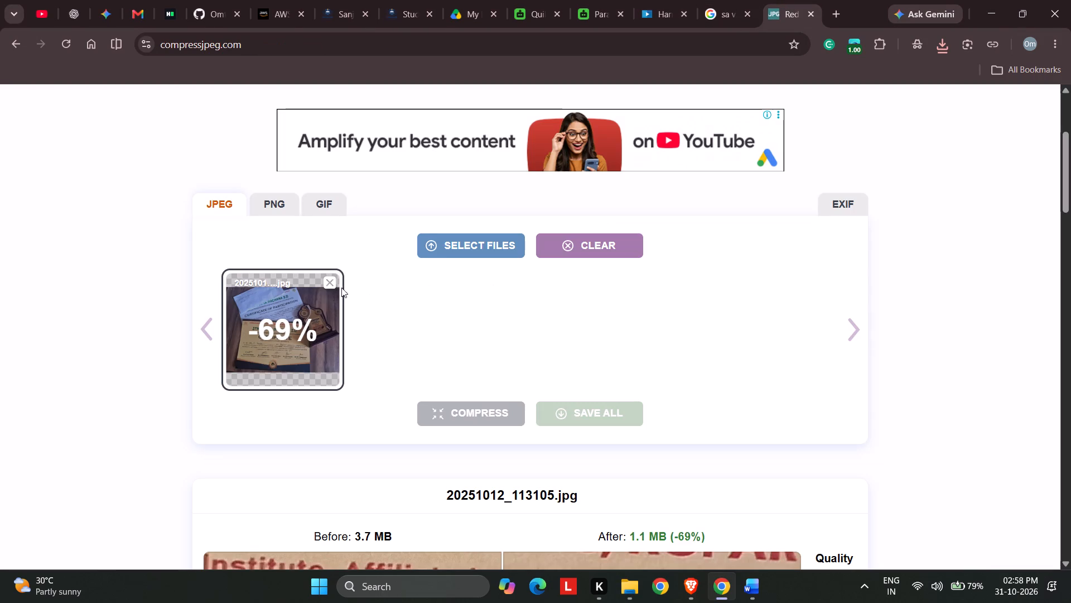
click(332, 281)
click(484, 242)
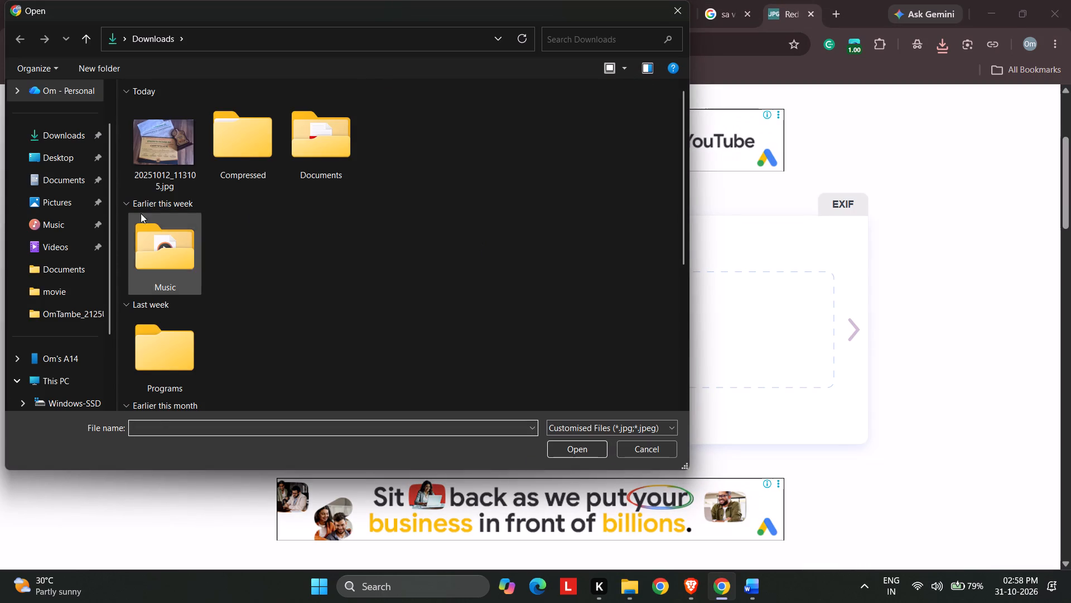
double_click(164, 160)
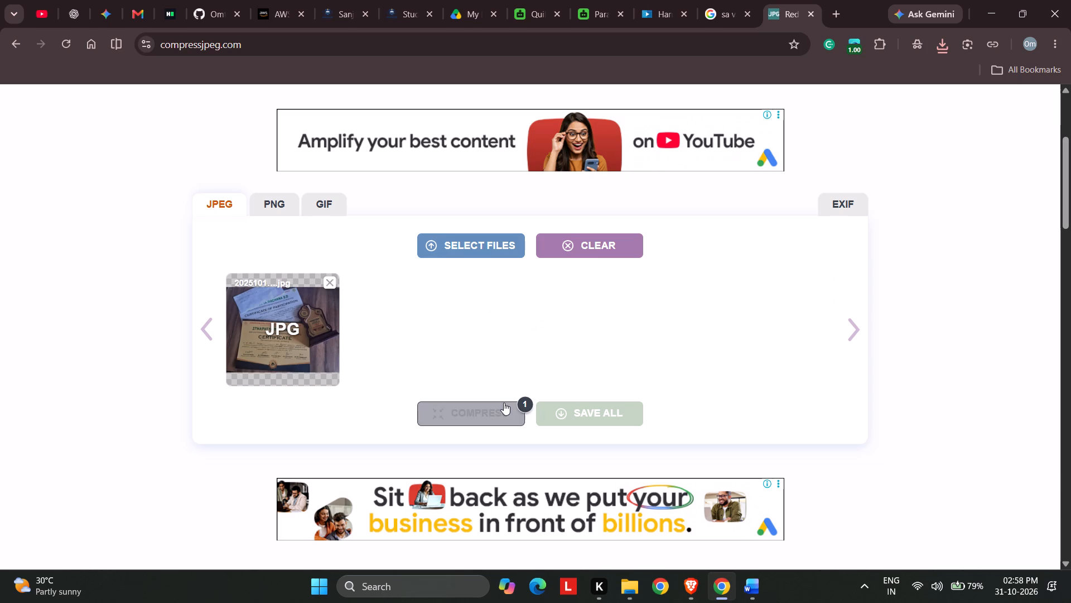
click(504, 403)
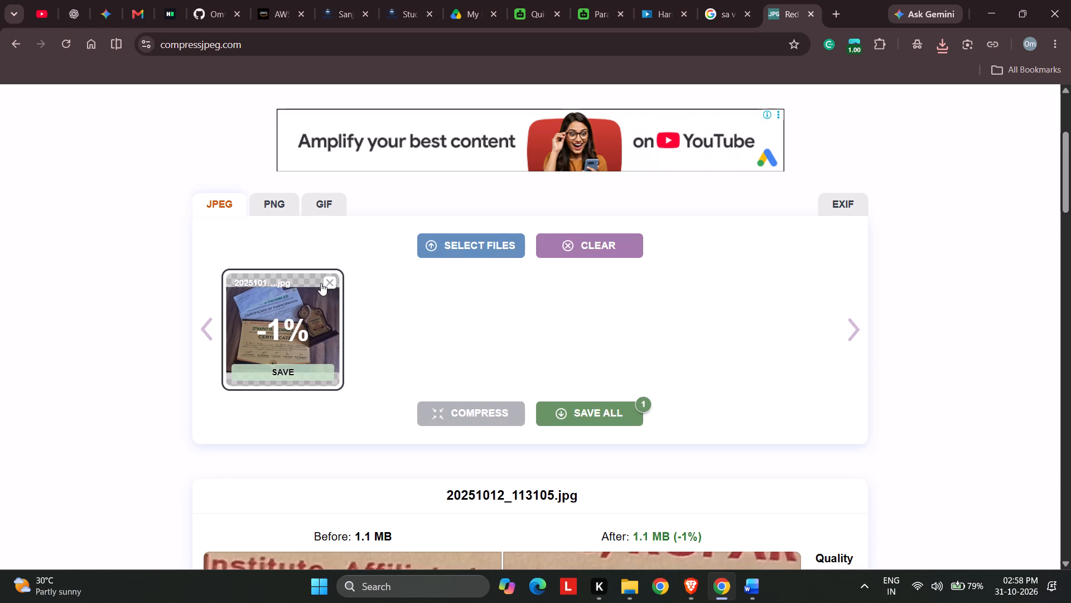
click(549, 416)
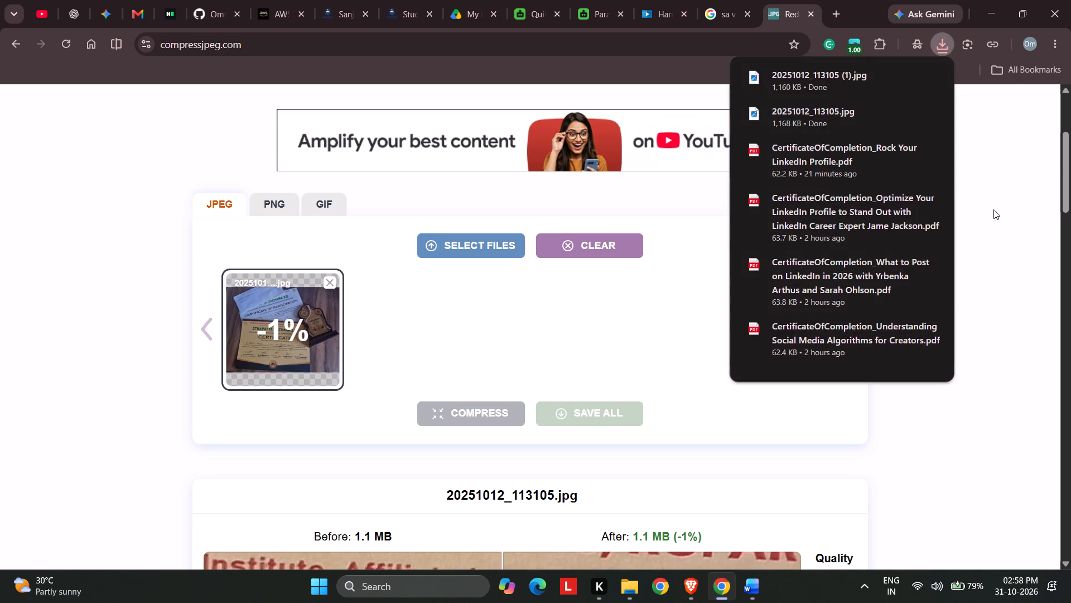
click(1025, 209)
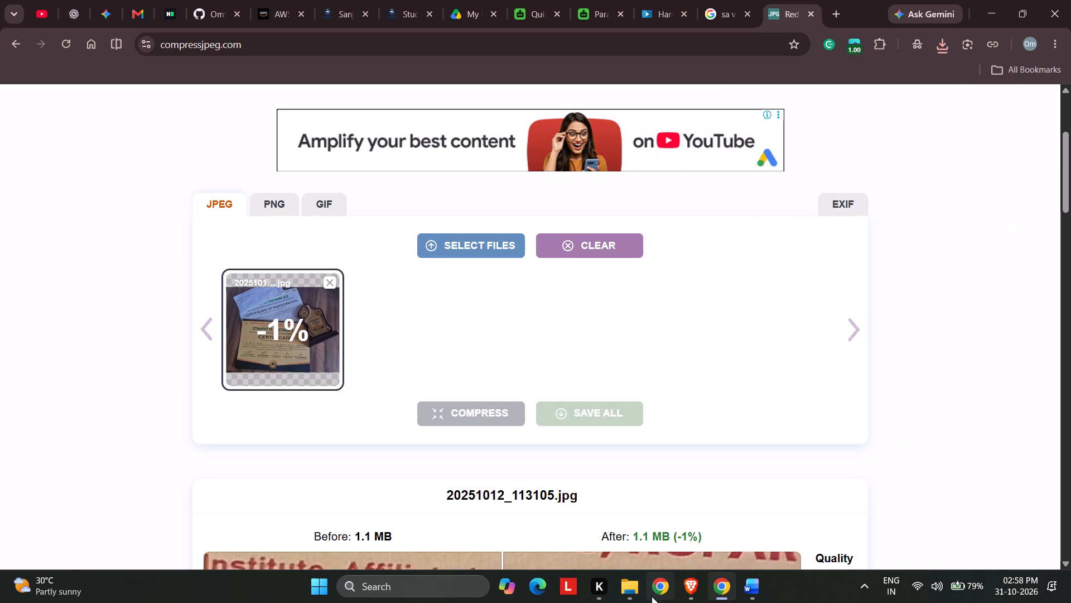
Check the file properties of 20251012_113105 (1).jpg in Downloads using File Explorer.
click(635, 590)
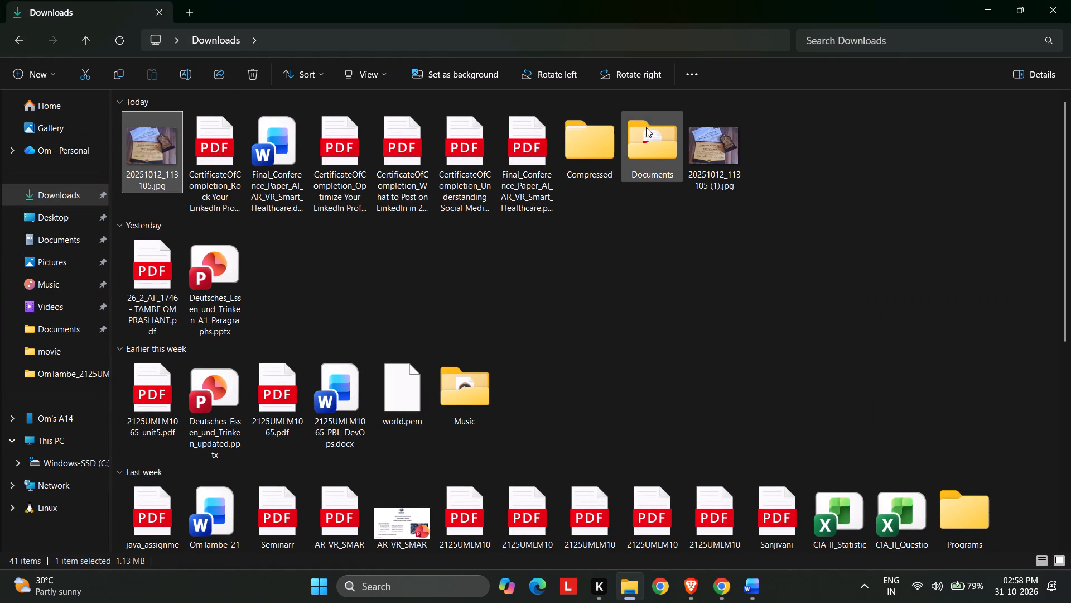
click(726, 152)
key(alt+Return)
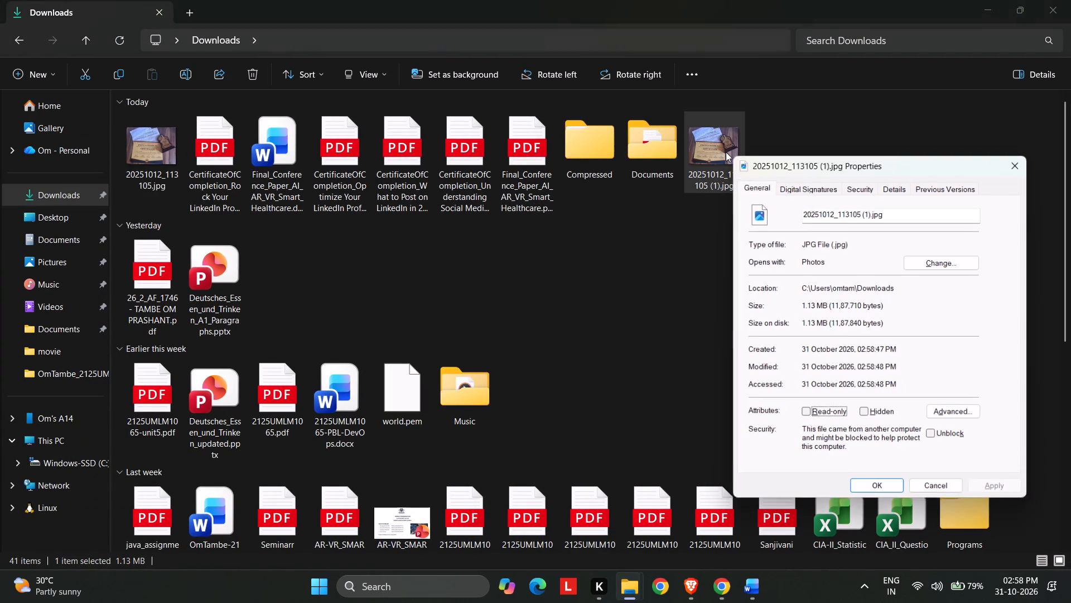
click(930, 491)
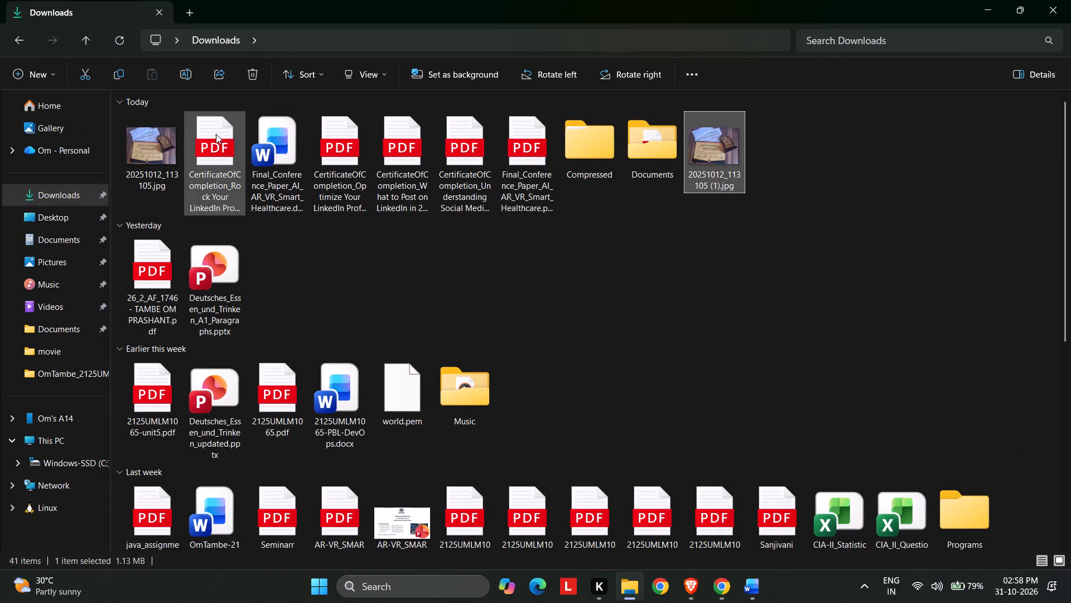
Delete the earlier compressed image 20251012_113105.jpg from Downloads.
click(178, 145)
click(249, 76)
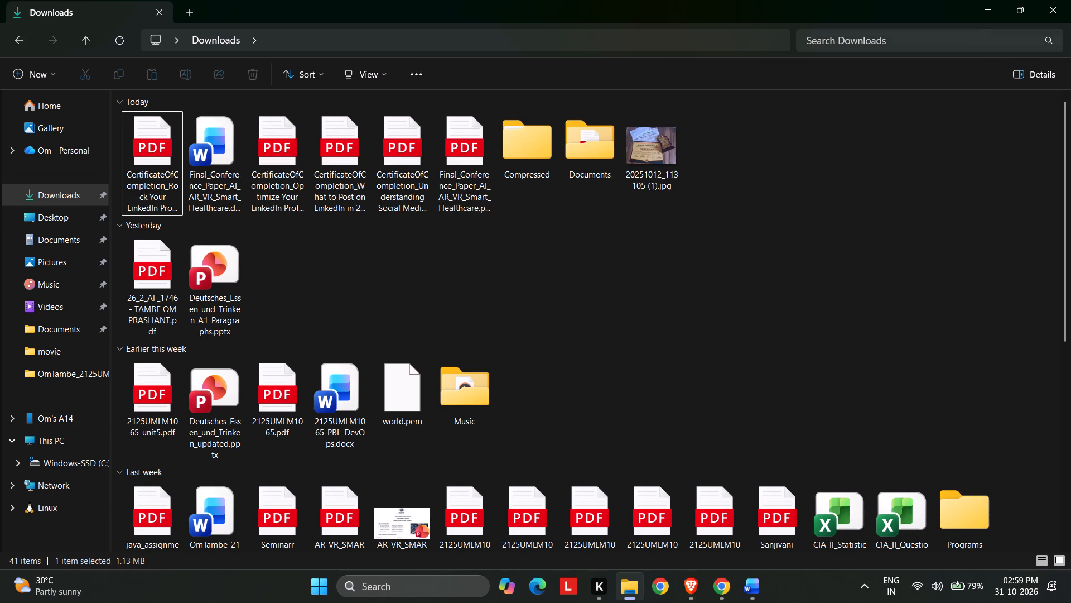
click(990, 6)
Return from the compressor site in Chrome to the search results and open iLoveIMG's Compress JPG page.
click(15, 40)
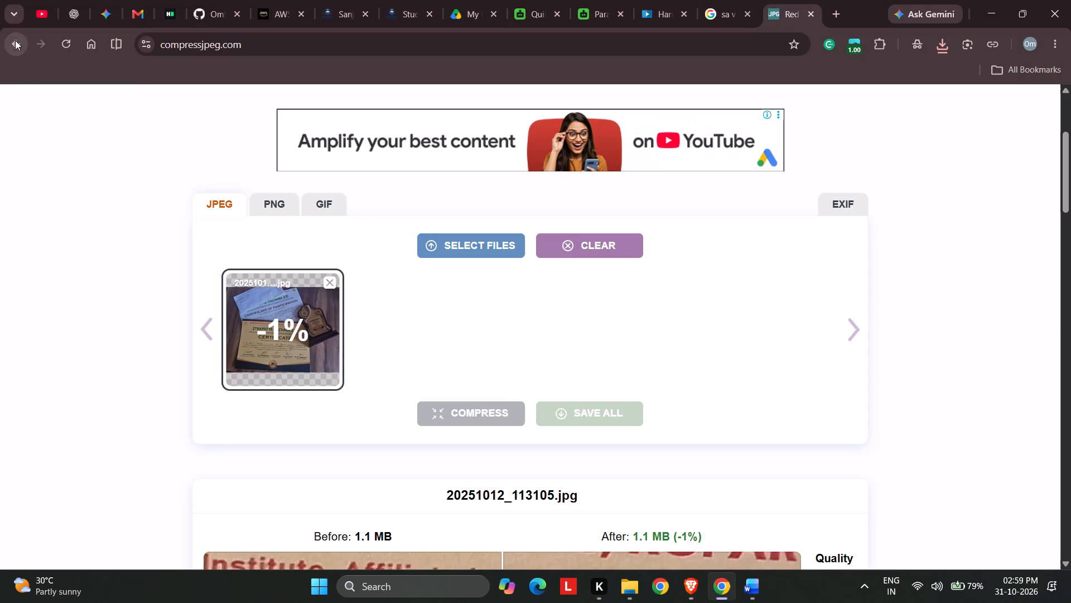
click(12, 49)
scroll(273, 289, down, 1)
click(249, 279)
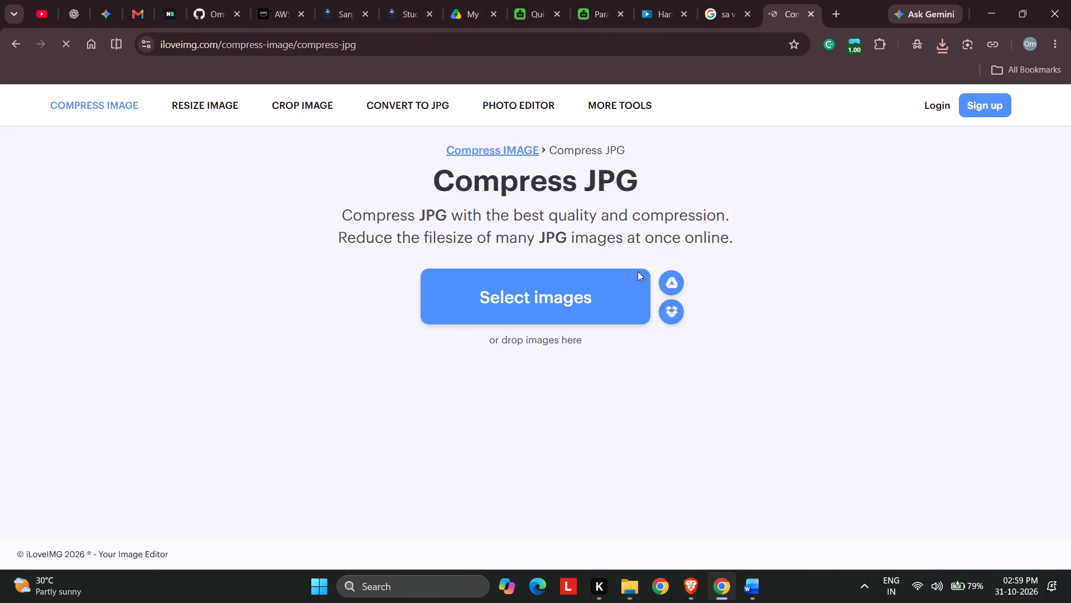
Load 20251012_113105 (1).jpg from Downloads into the iLoveIMG compressor, compress it and download the result.
click(511, 298)
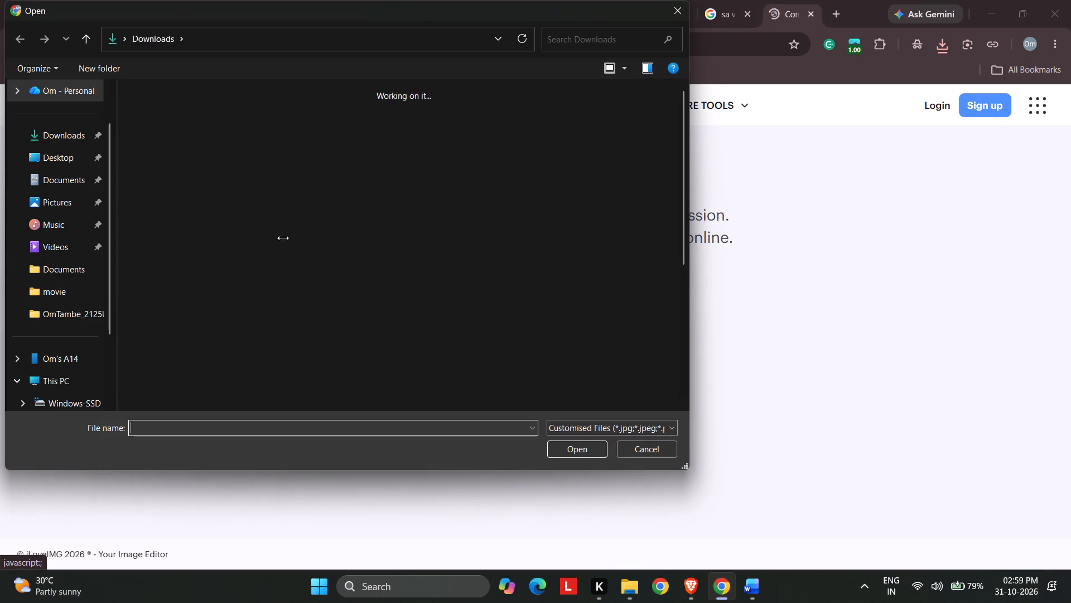
double_click(154, 165)
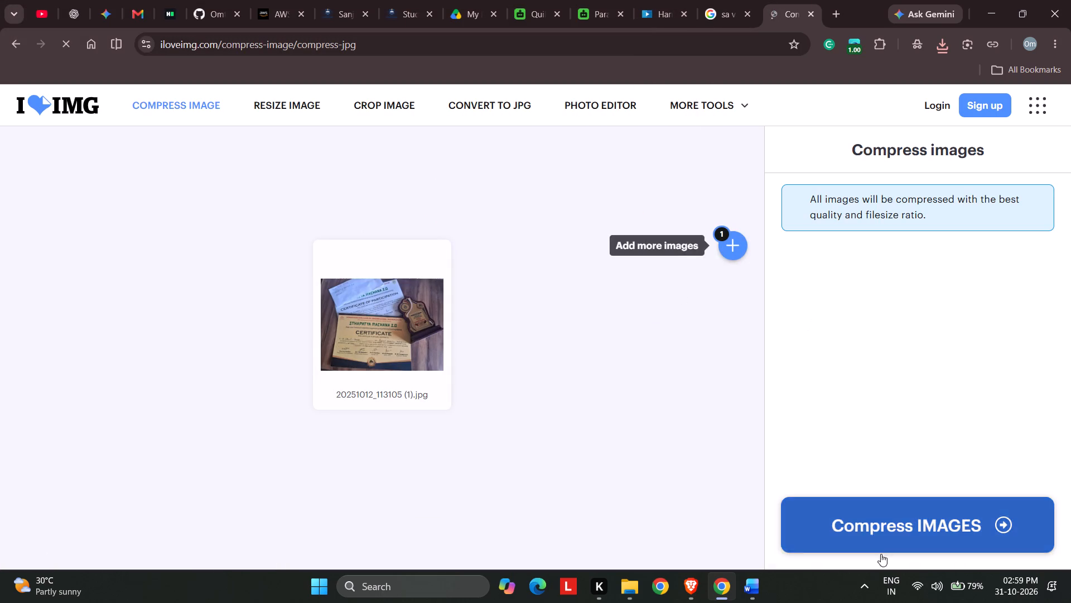
click(882, 520)
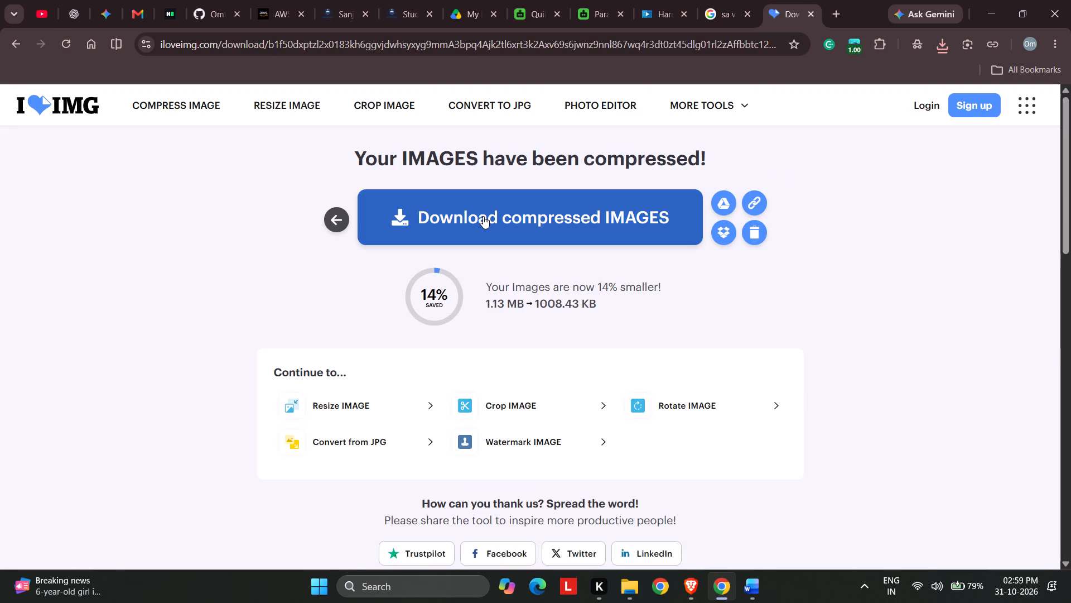
click(464, 208)
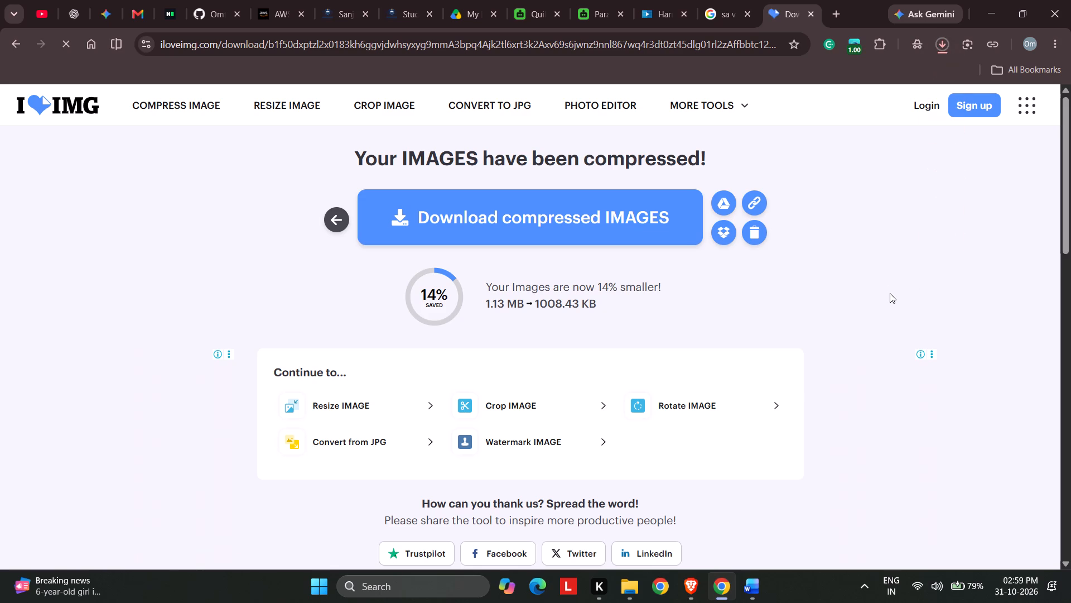
click(941, 45)
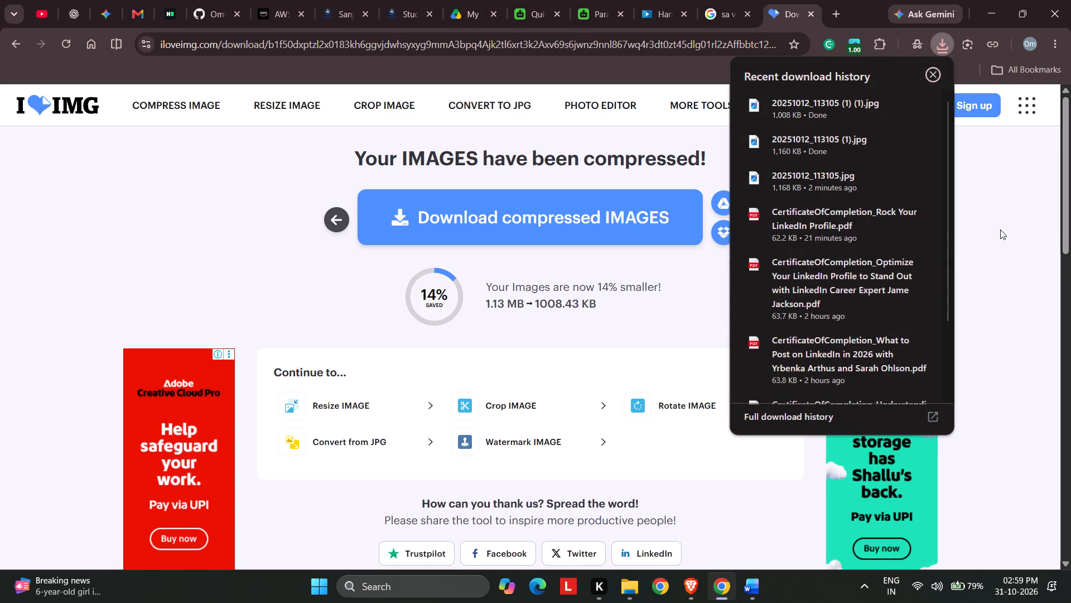
click(1043, 207)
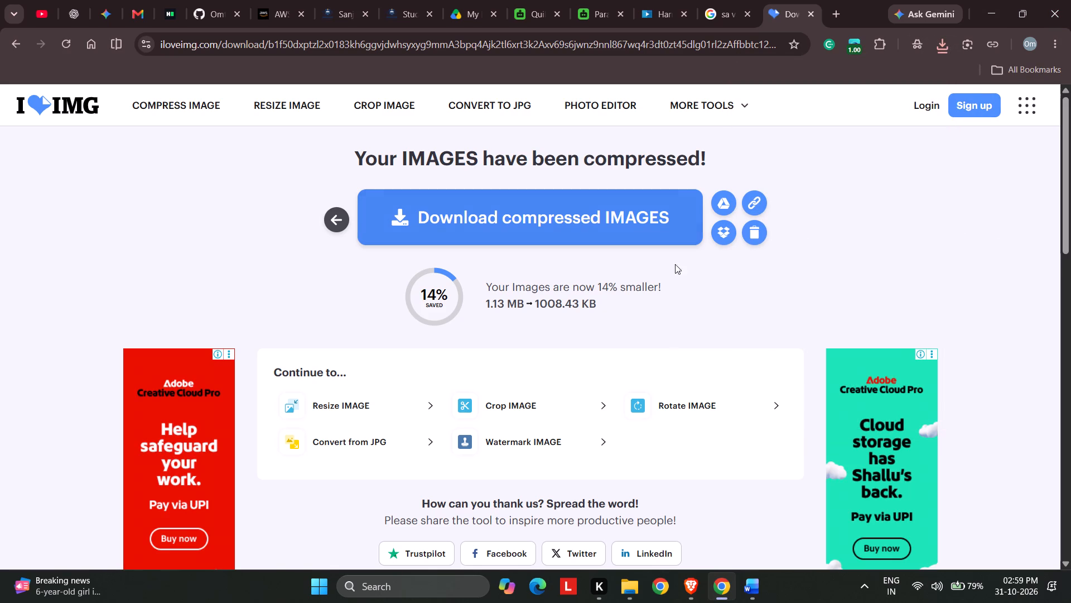
Delete 20251012_113105 (1).jpg from Downloads in File Explorer.
click(631, 575)
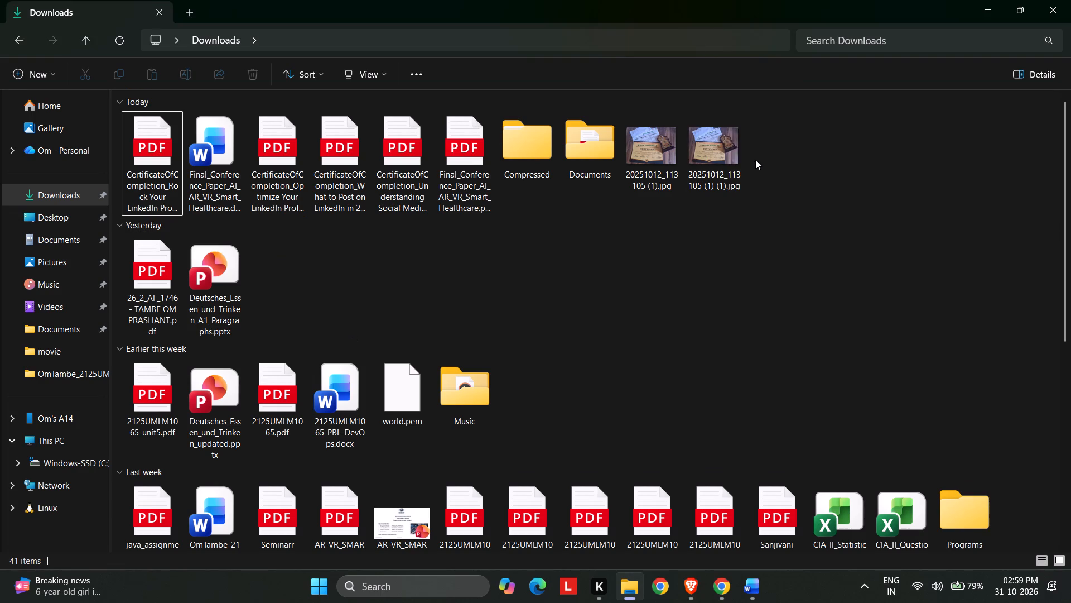
click(653, 167)
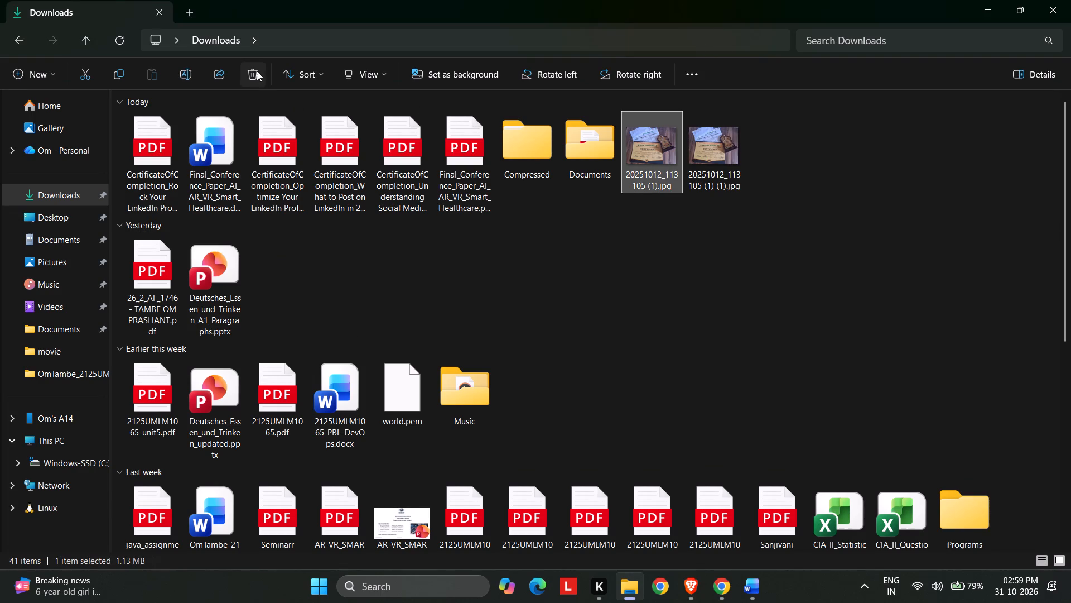
click(257, 71)
Check the file properties of 20251012_113105 (1) (1).jpg in Downloads.
click(656, 165)
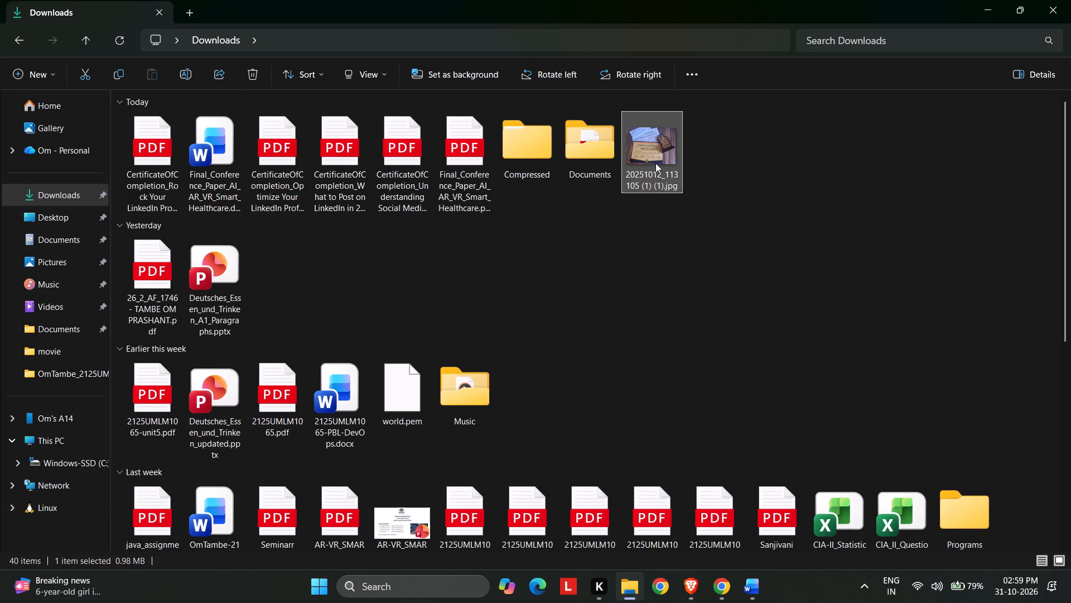
key(alt+Return)
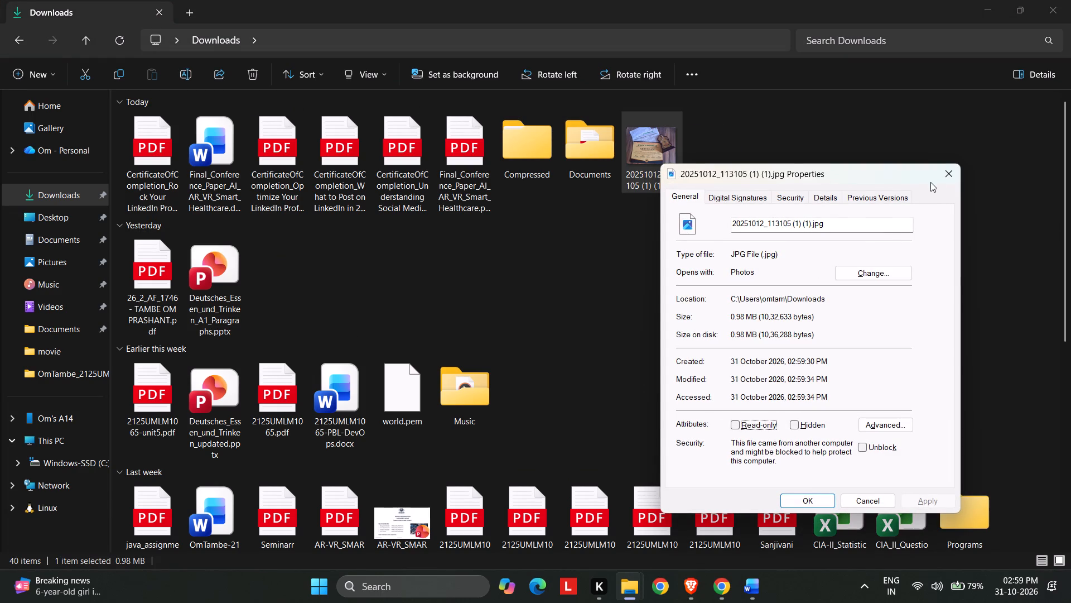
click(943, 175)
Rename 20251012_113105 (1) (1).jpg in Downloads as 20251012_113105.jpg.
click(659, 156)
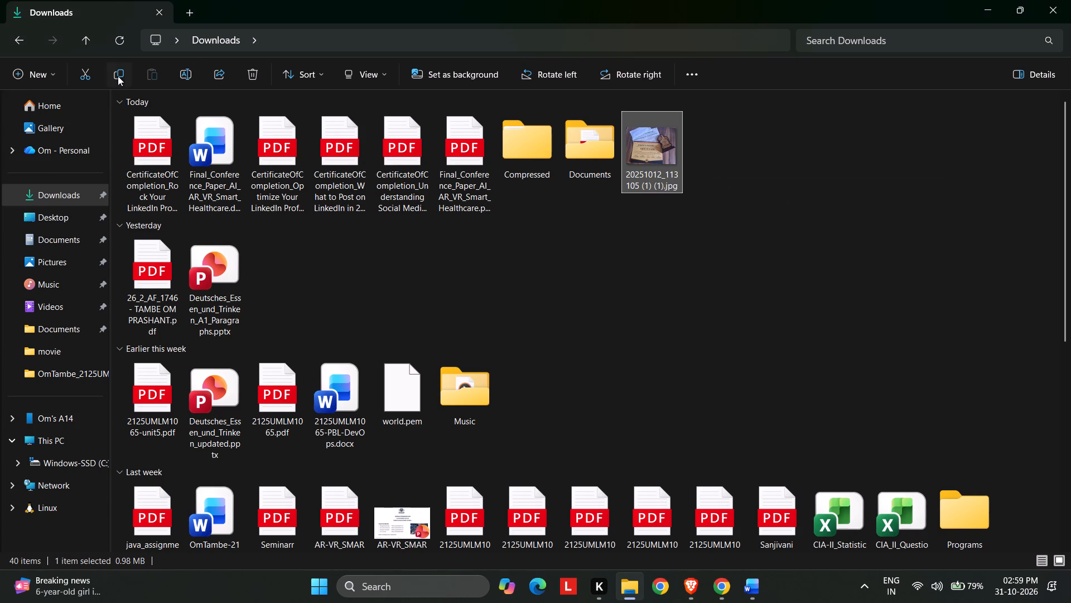
click(177, 65)
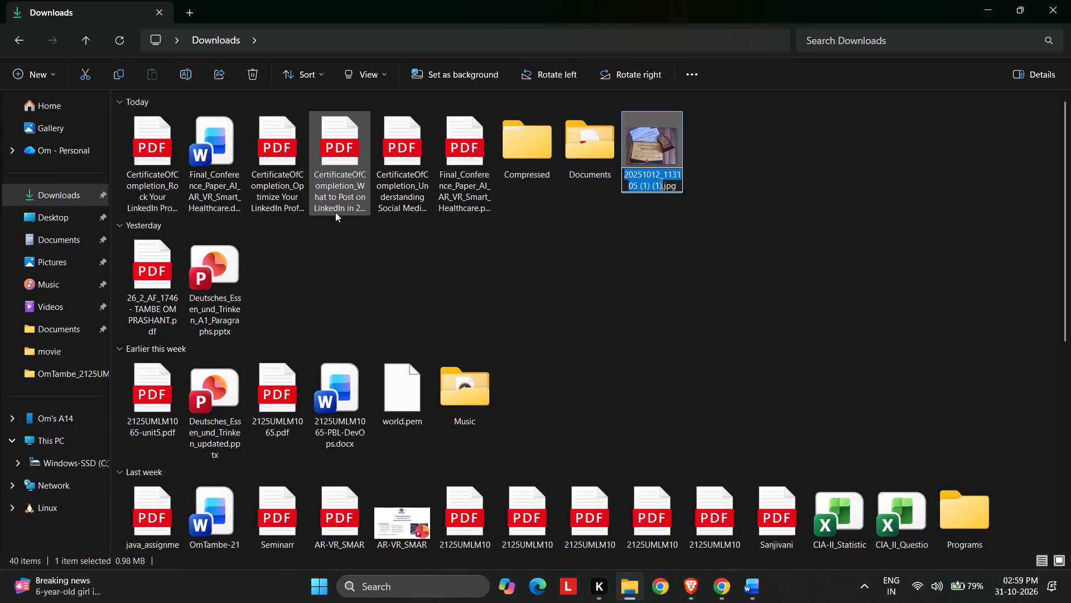
key(Right)
key(BackSpace)
key(BackSpace)
key(BackSpace)
key(BackSpace)
key(BackSpace)
key(BackSpace)
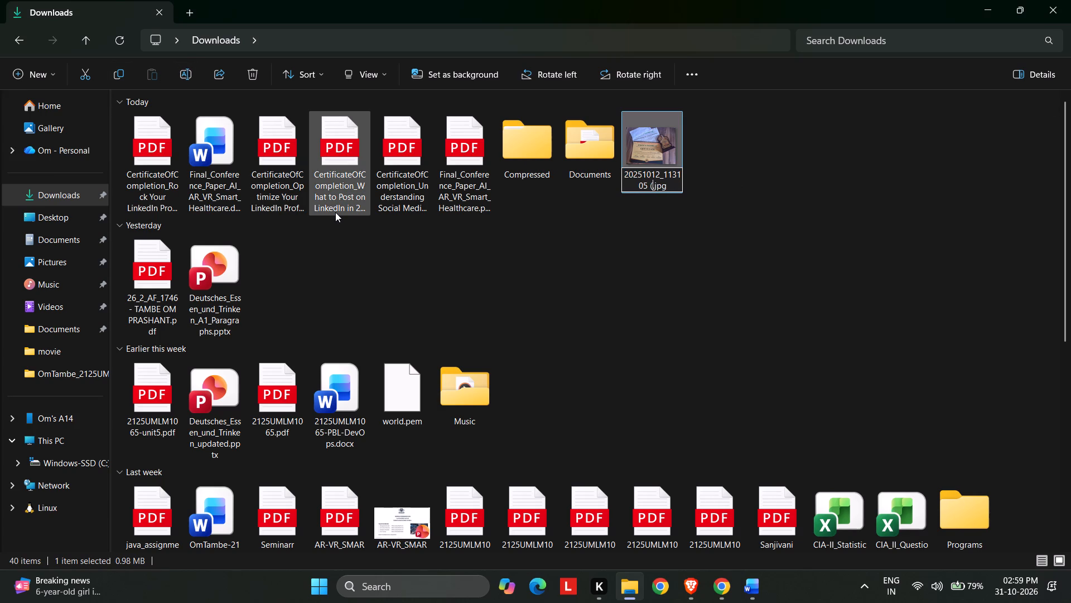
key(BackSpace)
key(BackSpace)
key(Return)
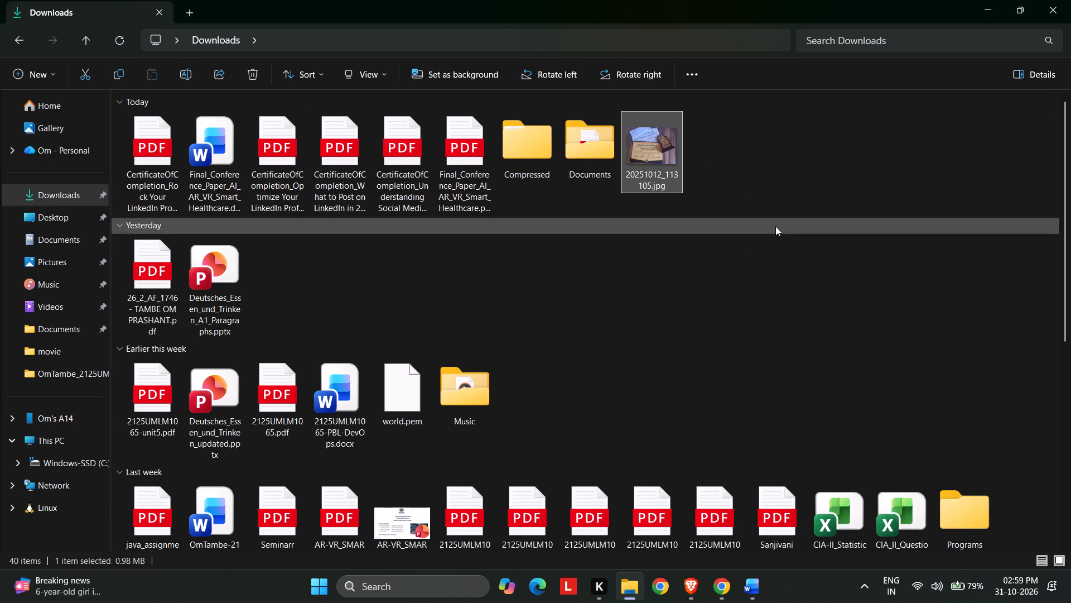
click(775, 226)
click(990, 8)
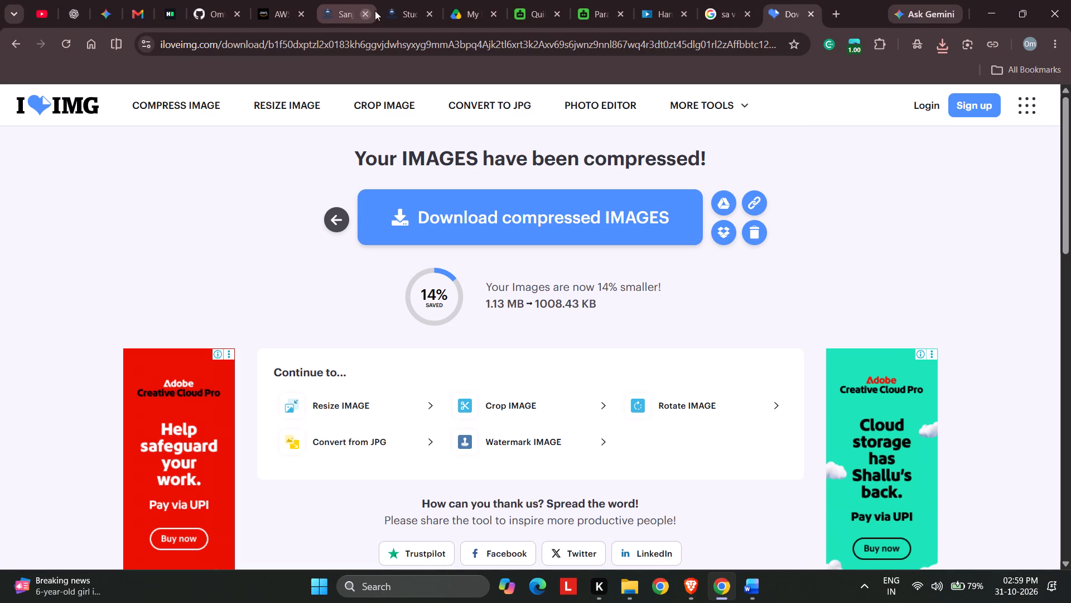
Return to the Add Activity form in Chrome and upload 20251012_113105.jpg from Downloads as the prototype proof.
click(389, 14)
click(91, 417)
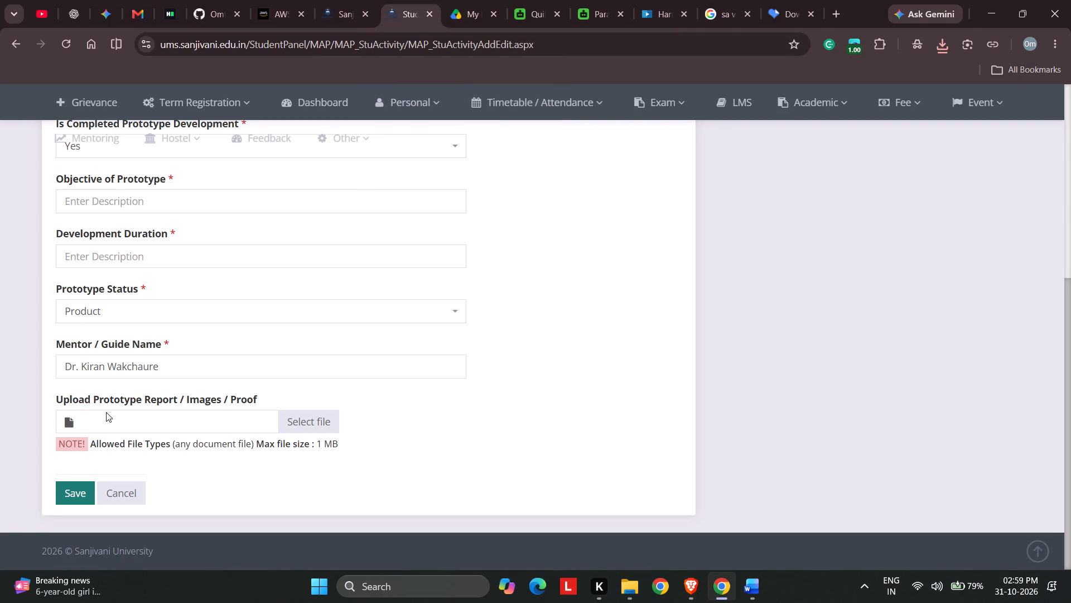
click(183, 141)
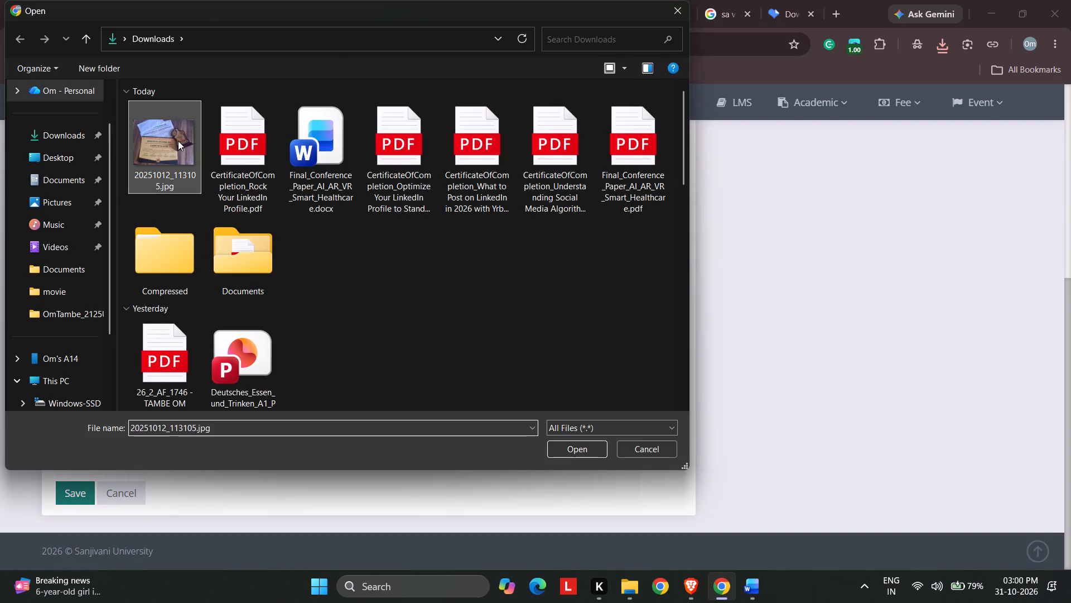
click(178, 141)
double_click(166, 155)
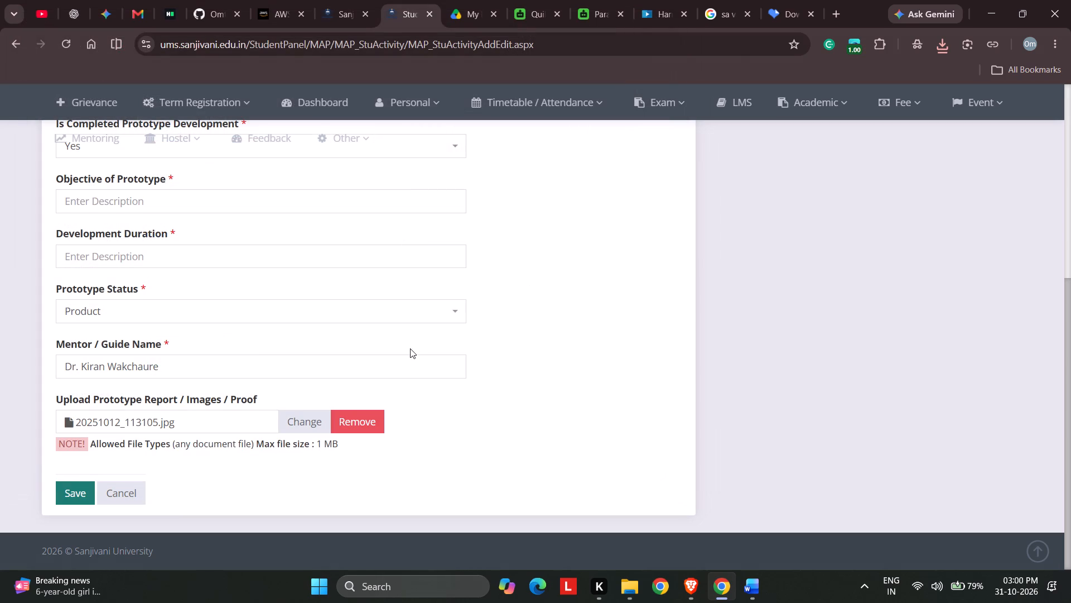
Set the Development Duration of the Paper Seed prototype to 2.5 months in the Add Activity form.
scroll(420, 331, up, 1)
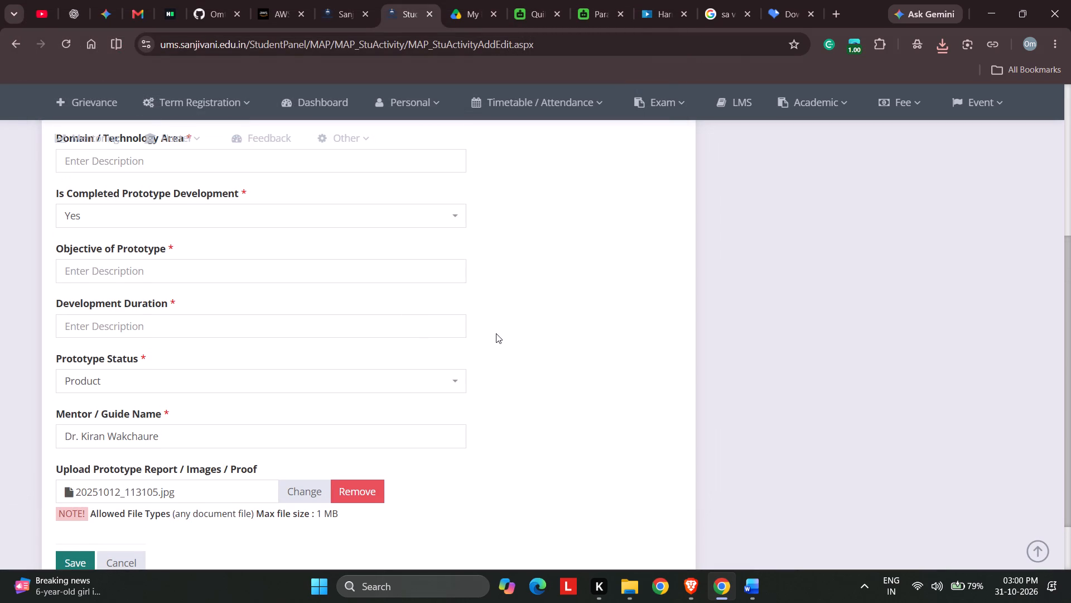
scroll(489, 335, up, 1)
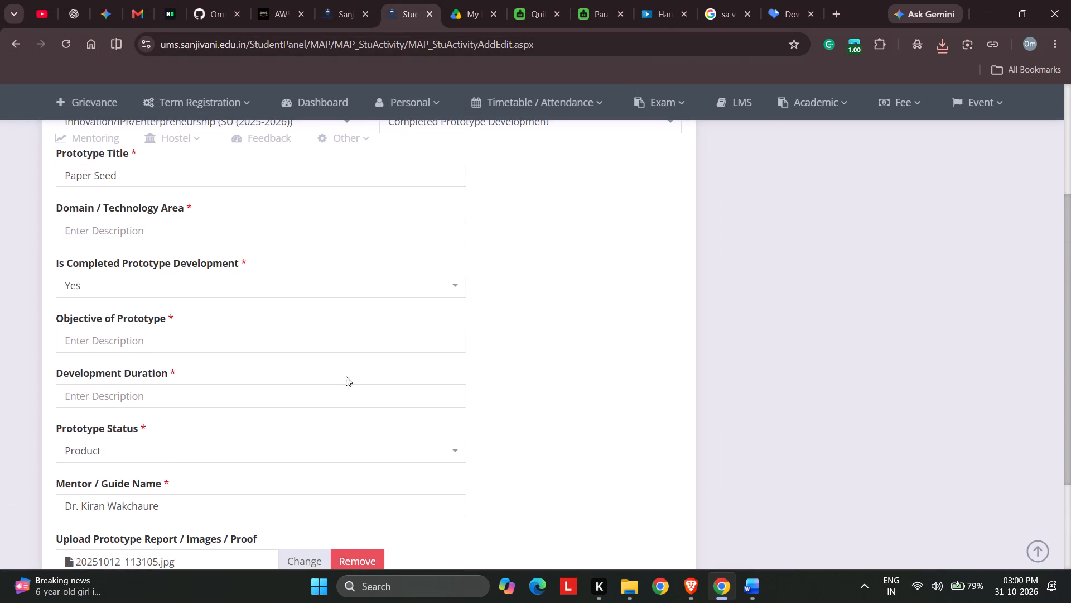
click(218, 391)
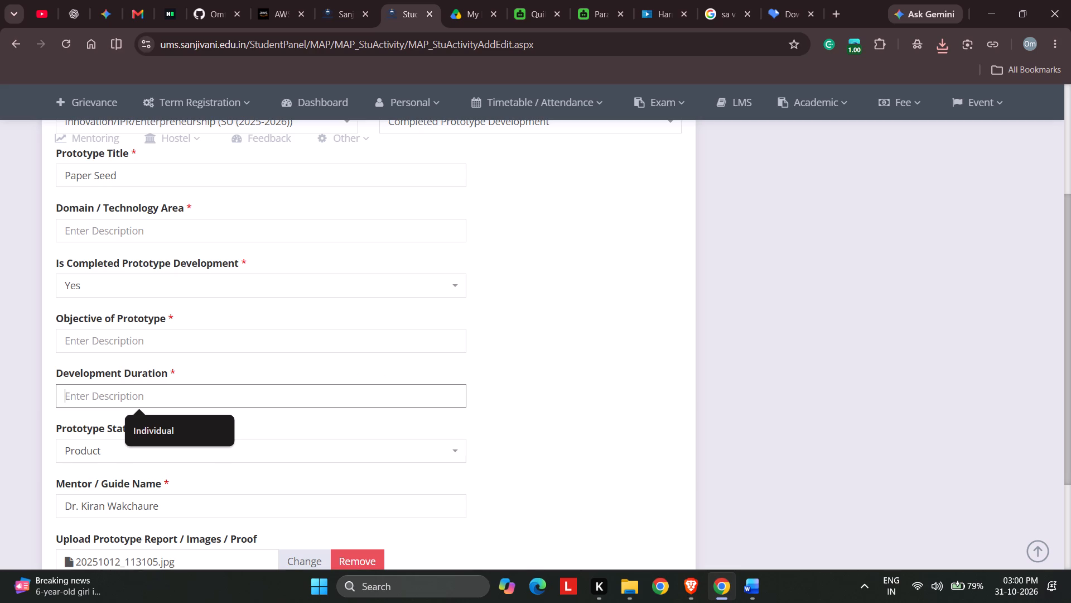
text(2.5)
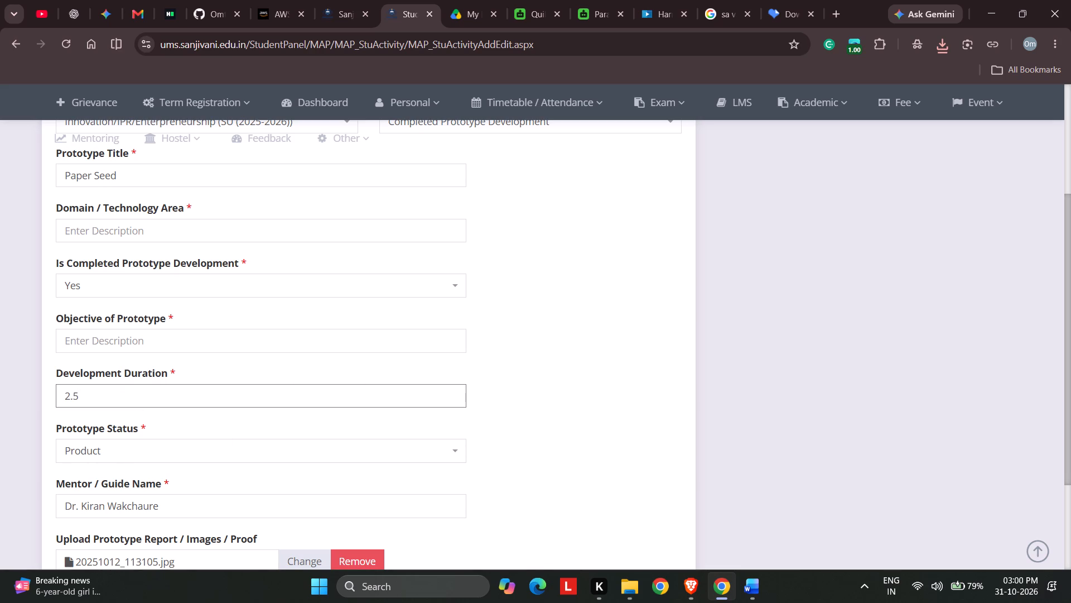
key(space)
text(months)
click(626, 331)
Copy the Objective of Prototype label from the form and search Google in a new tab for "Objective of Prototype for paper seed".
click(234, 331)
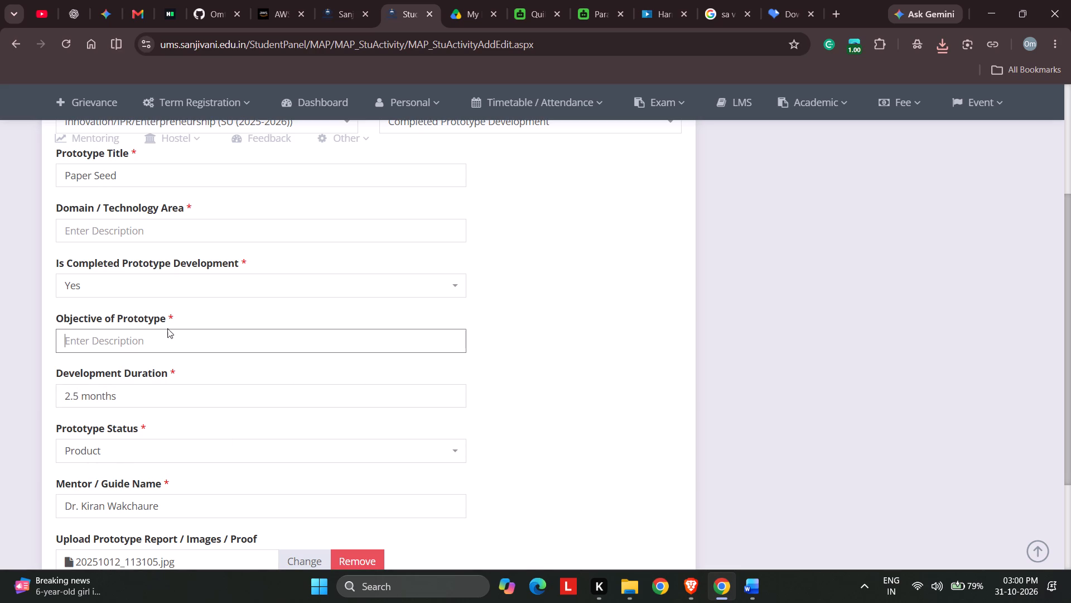
drag(167, 317, 60, 318)
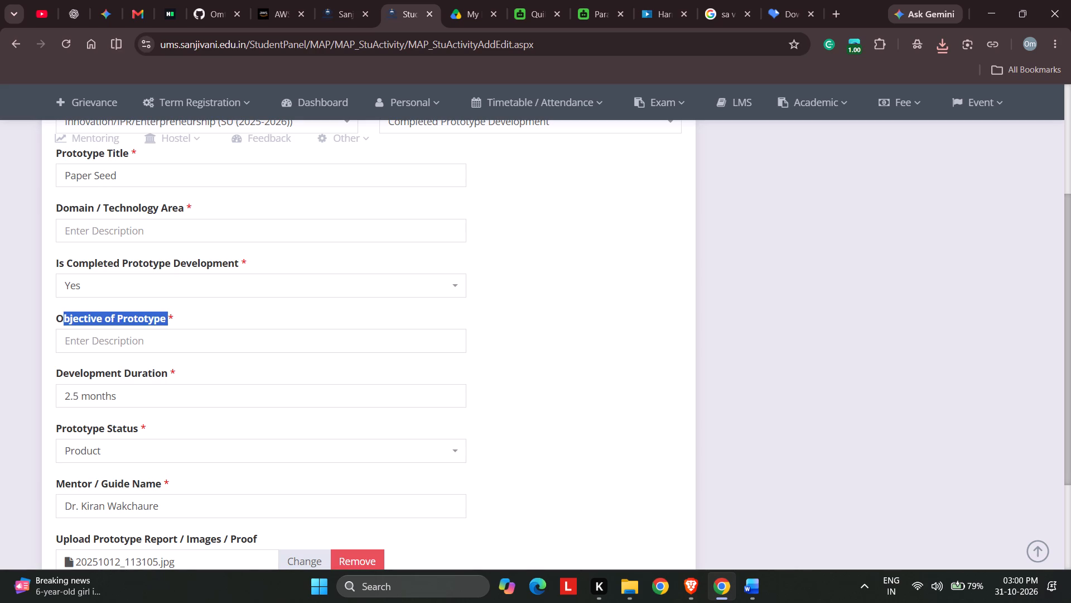
drag(60, 318, 49, 319)
key(ctrl+c)
click(837, 7)
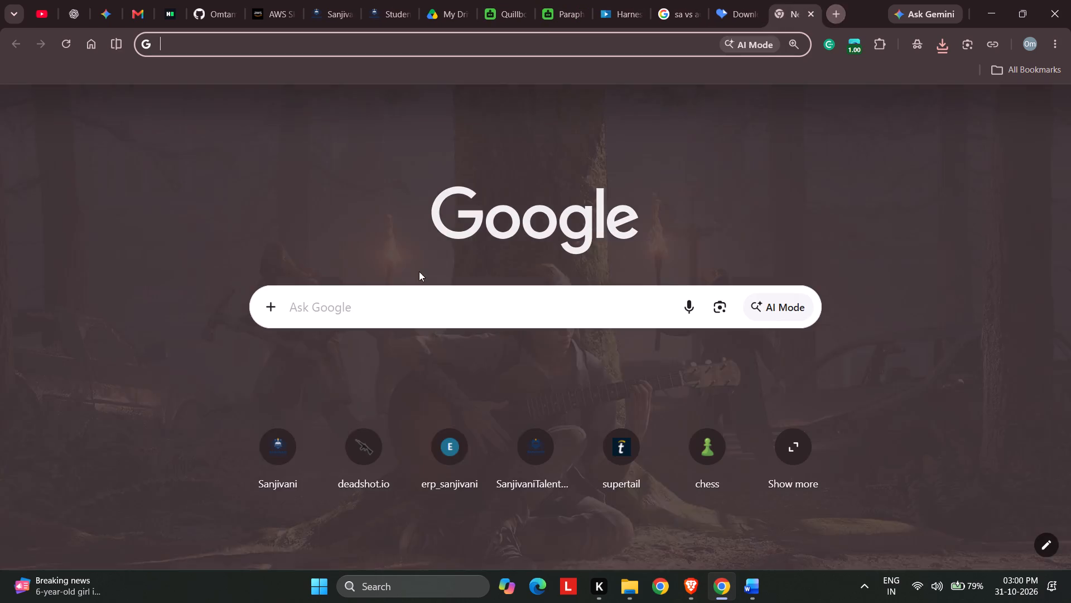
click(417, 297)
key(ctrl+v)
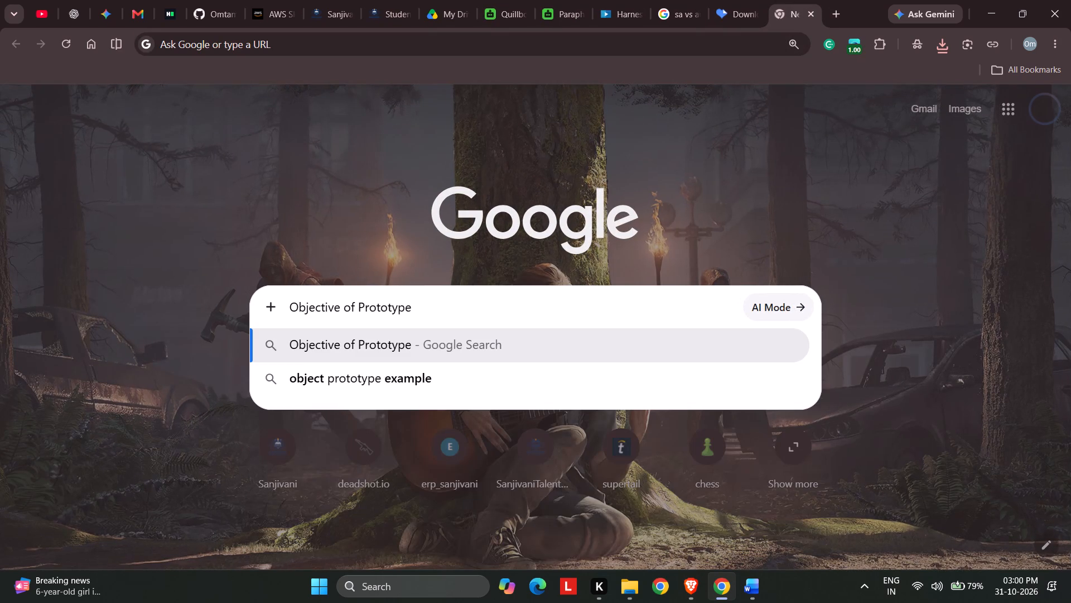
key(shift+Return)
text(for paper dee)
key(BackSpace)
key(BackSpace)
key(BackSpace)
key(d)
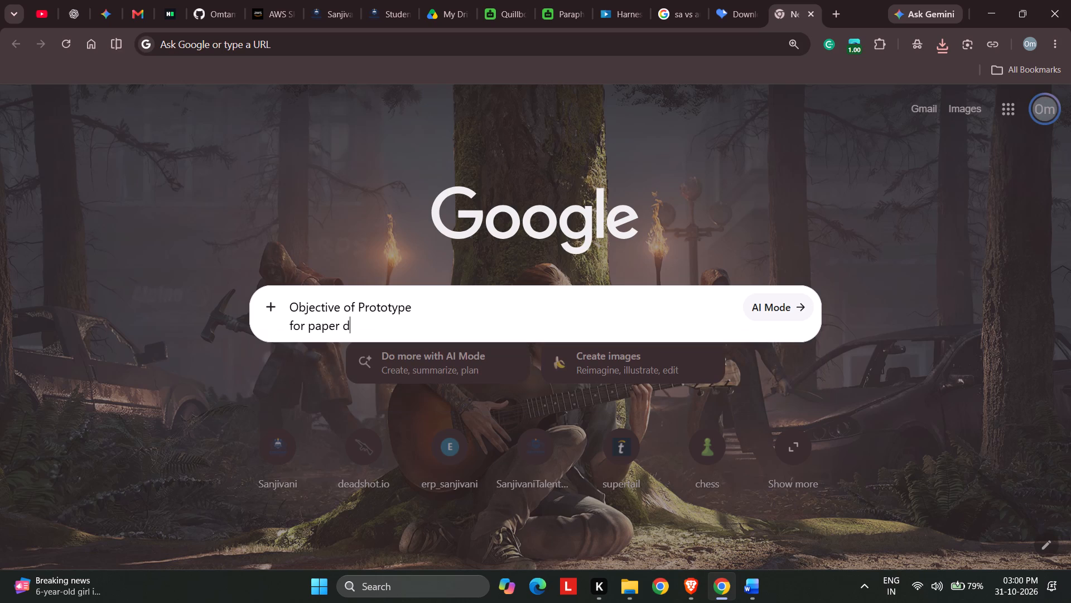
key(BackSpace)
text(seed)
key(Return)
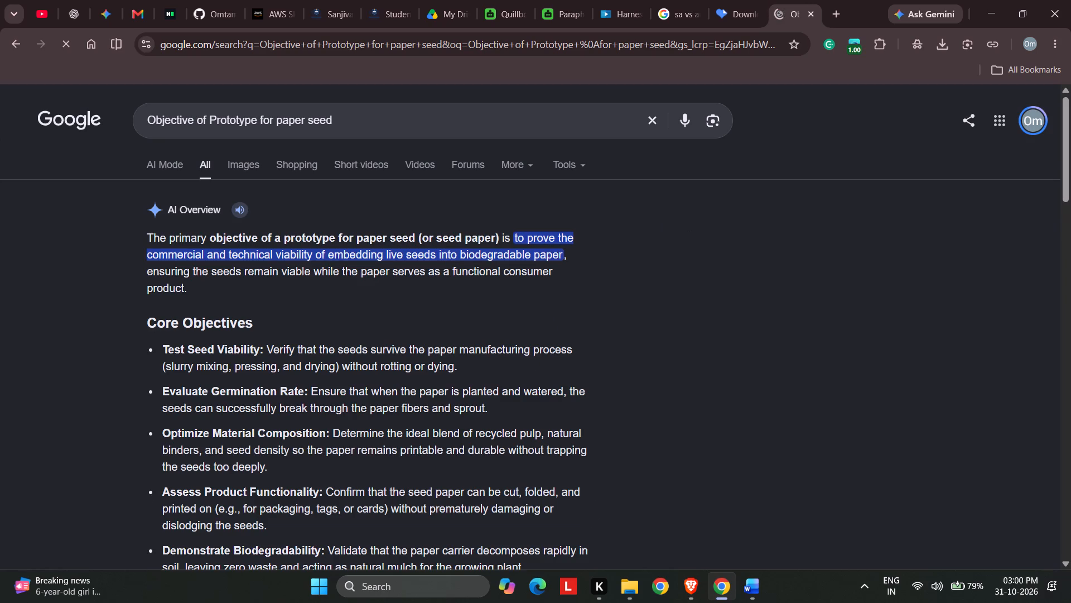
Fill Objective of Prototype with the AI Overview's phrase "to prove the commercial and technical viability of embedding live seeds into biodegradable paper".
drag(512, 235, 276, 283)
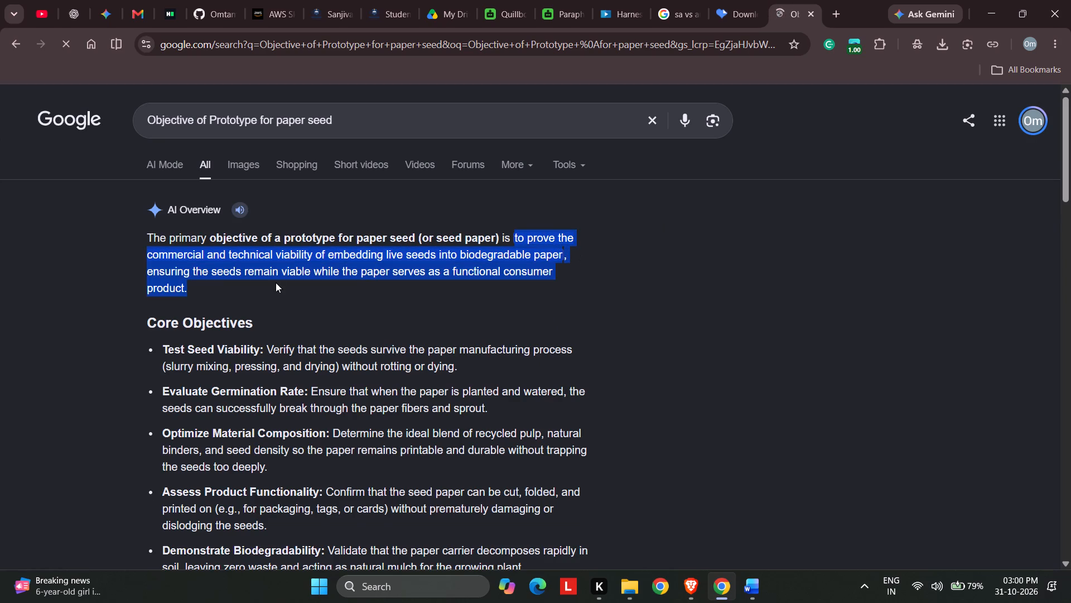
drag(276, 283, 314, 261)
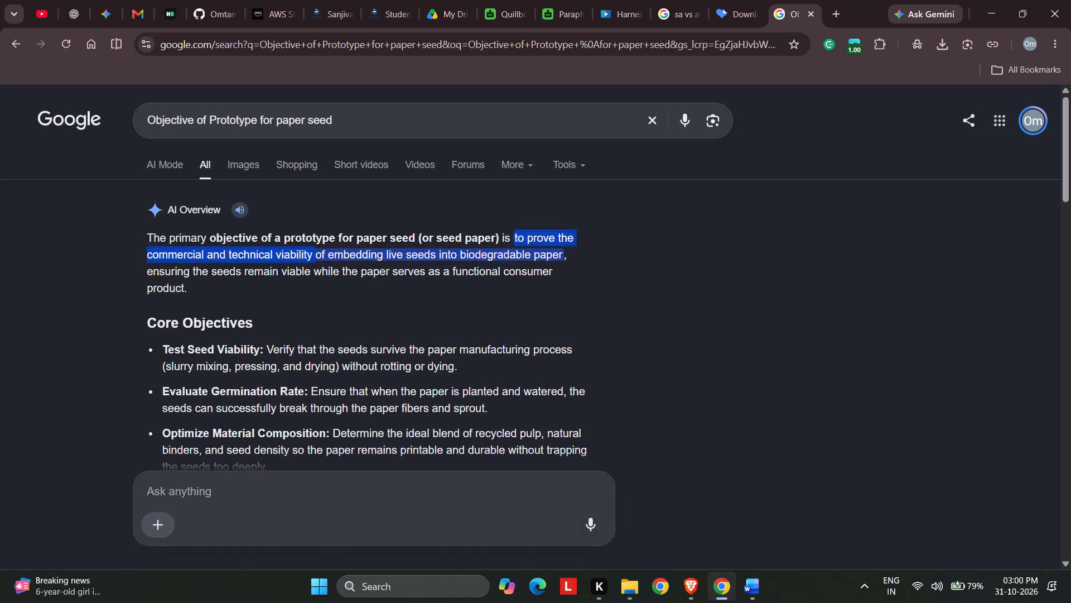
drag(314, 261, 557, 256)
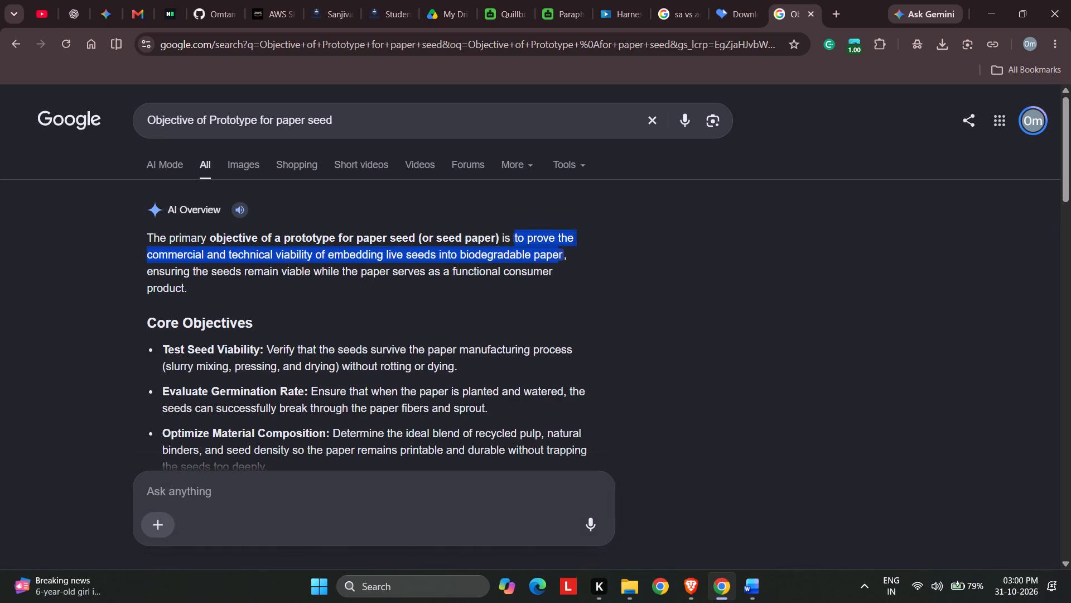
drag(557, 256, 561, 253)
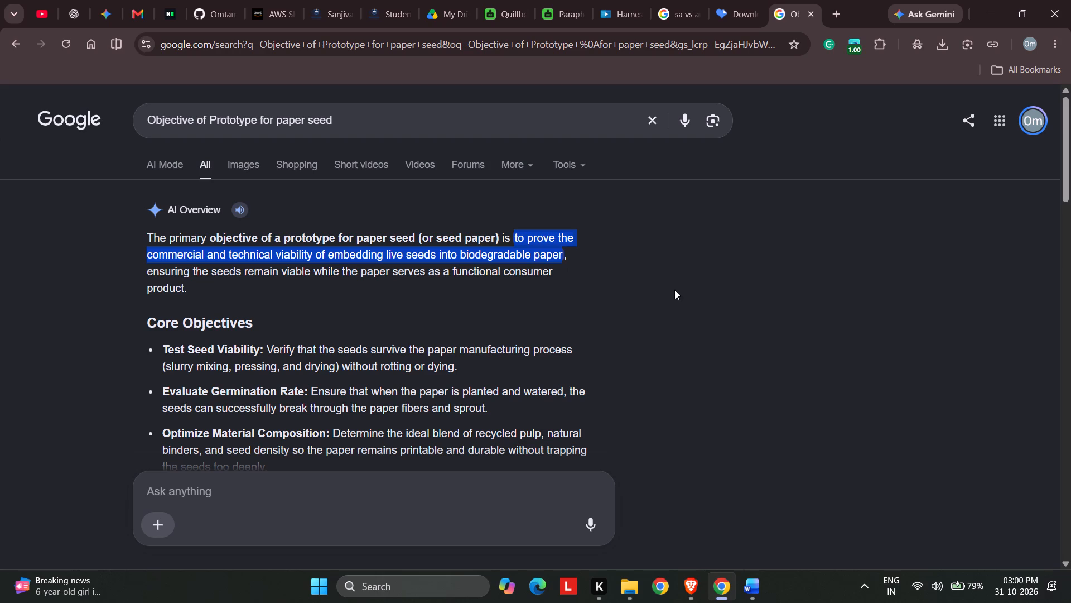
key(ctrl+c)
click(367, 16)
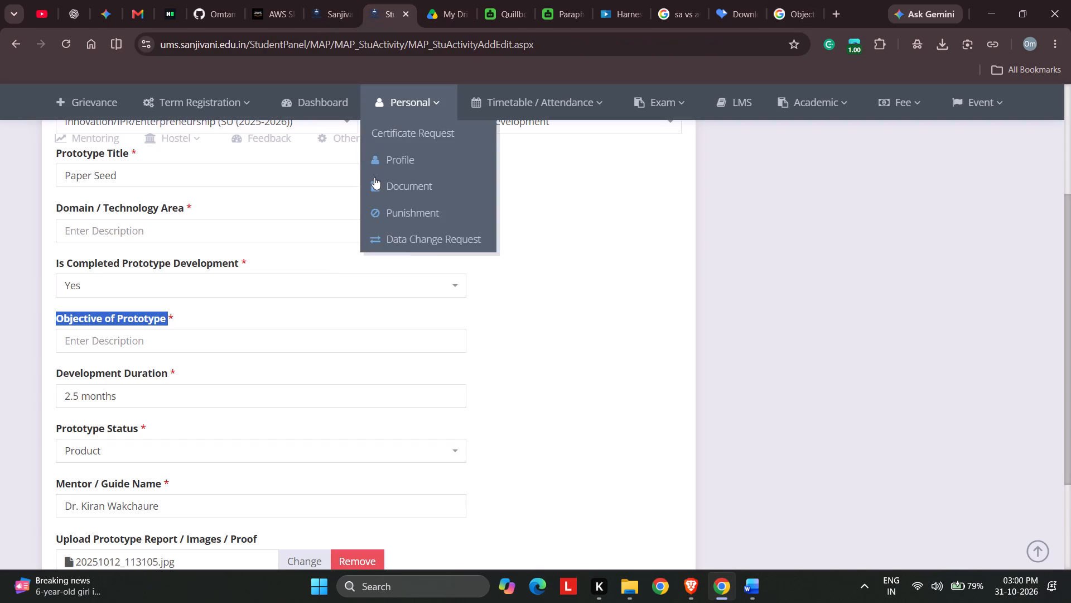
click(191, 332)
key(ctrl+v)
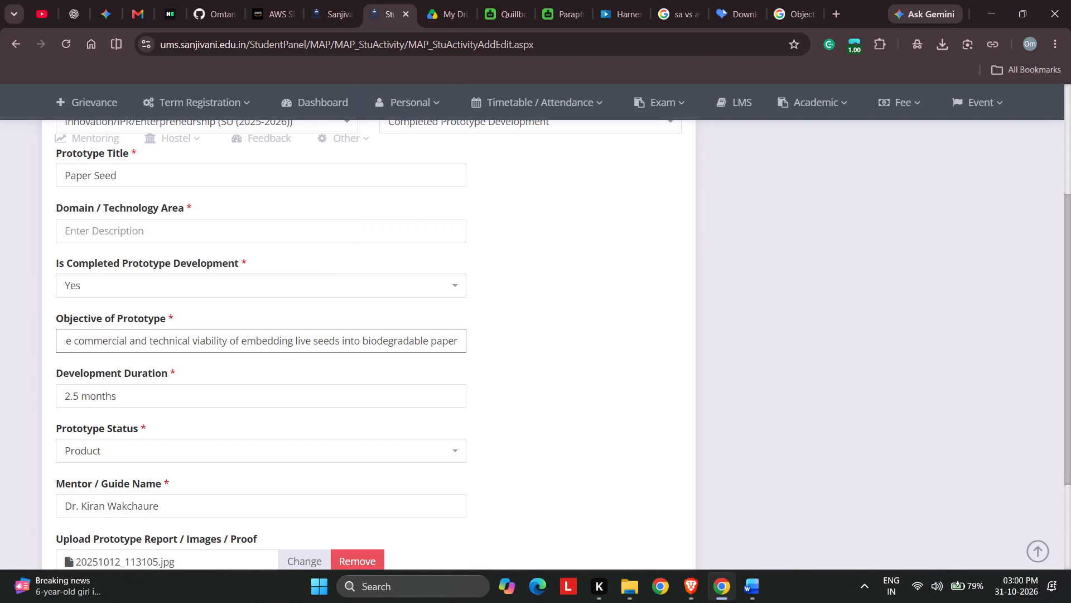
Ask Google's AI the follow-up "it's domain" about the paper seed prototype and read through the suggested domains.
scroll(539, 317, up, 1)
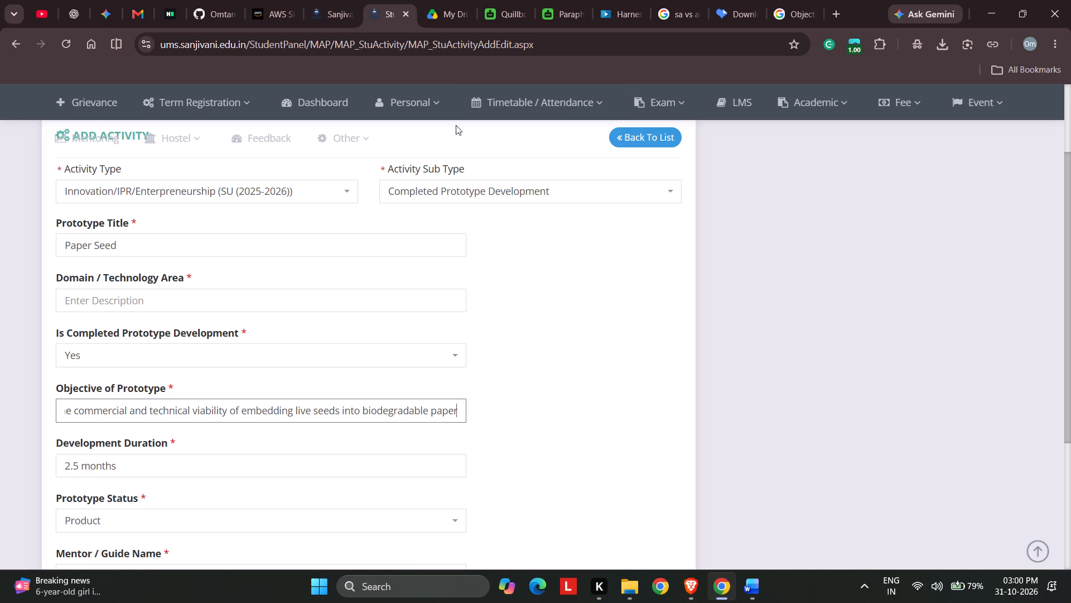
click(799, 7)
click(307, 487)
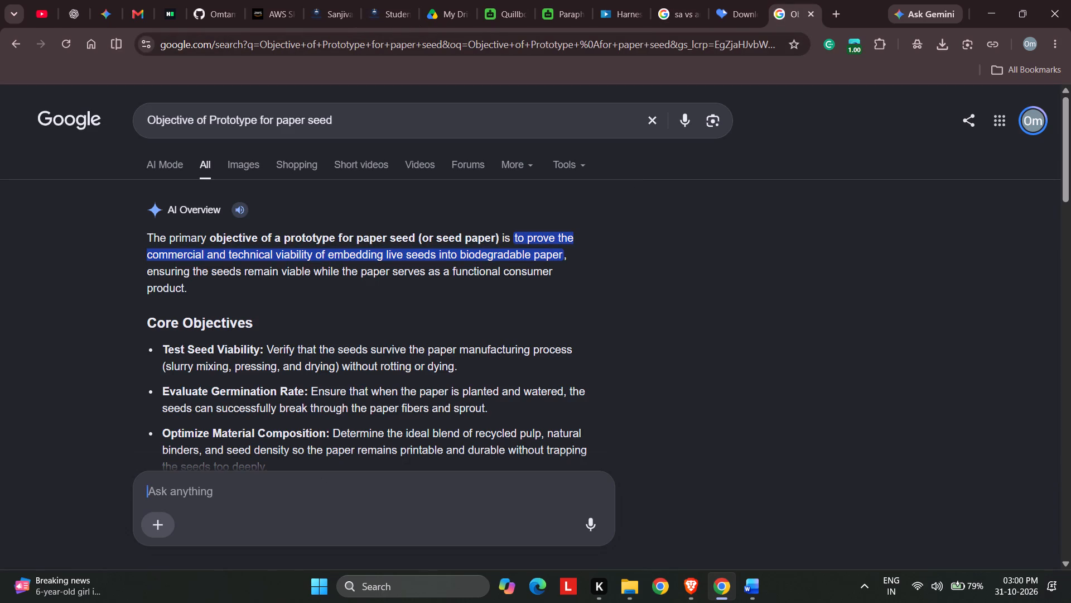
text(it's domain)
key(Return)
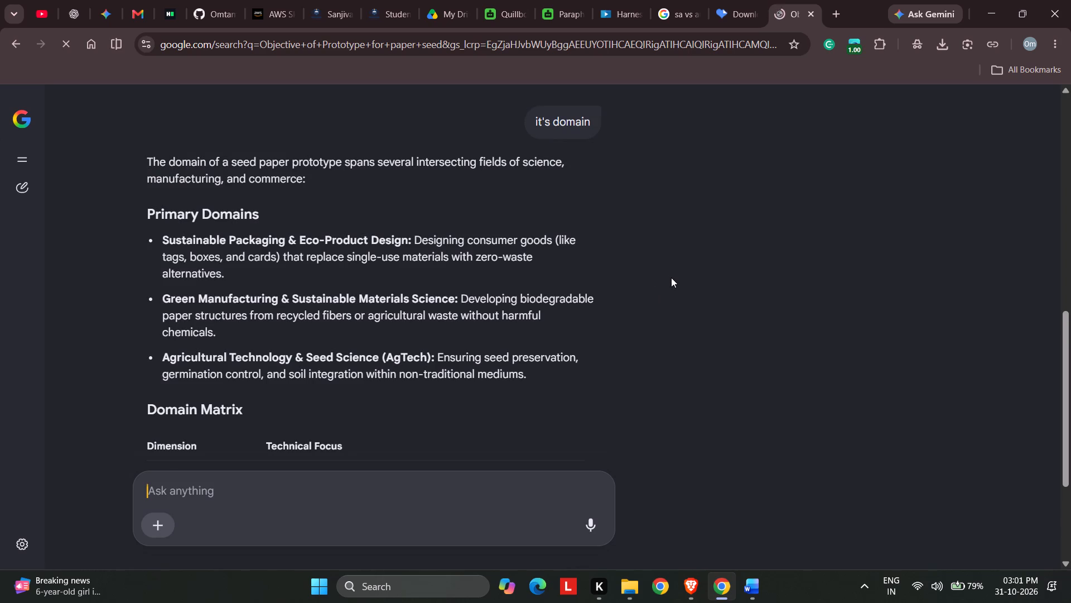
scroll(671, 277, down, 3)
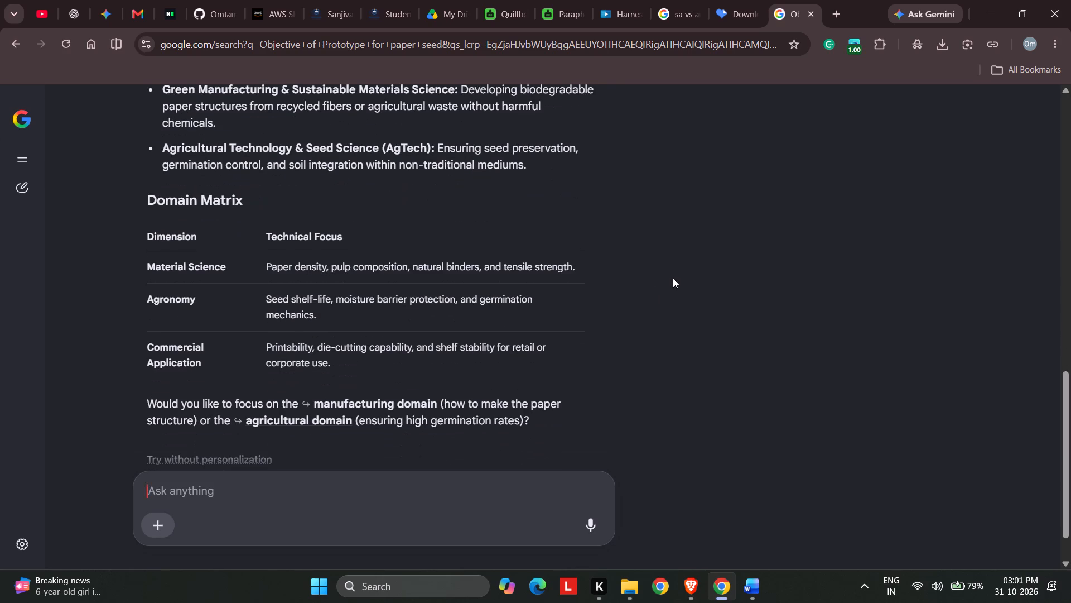
scroll(673, 278, up, 3)
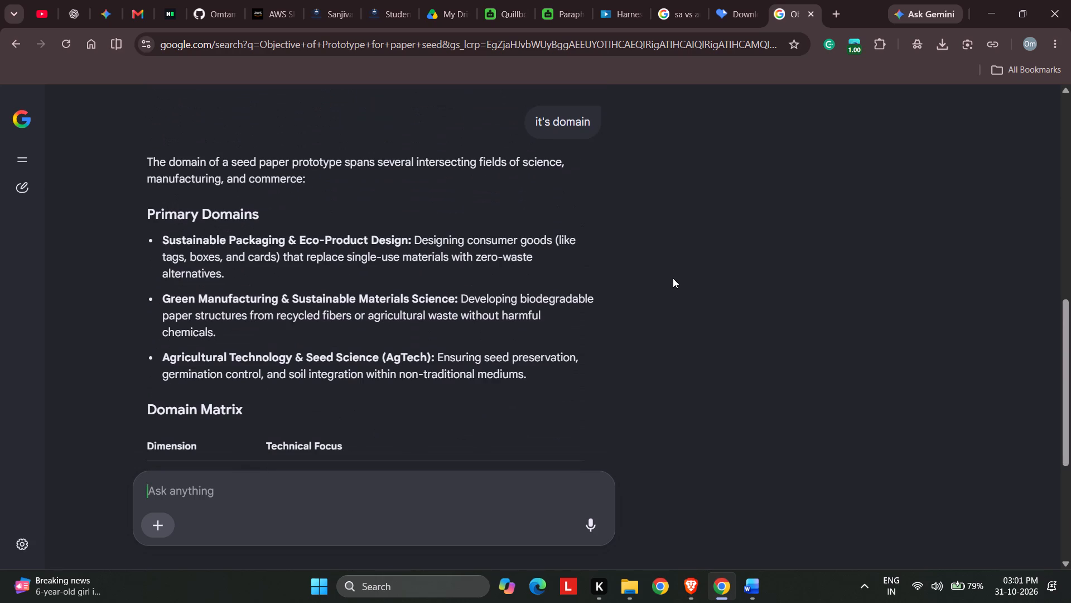
scroll(672, 279, up, 2)
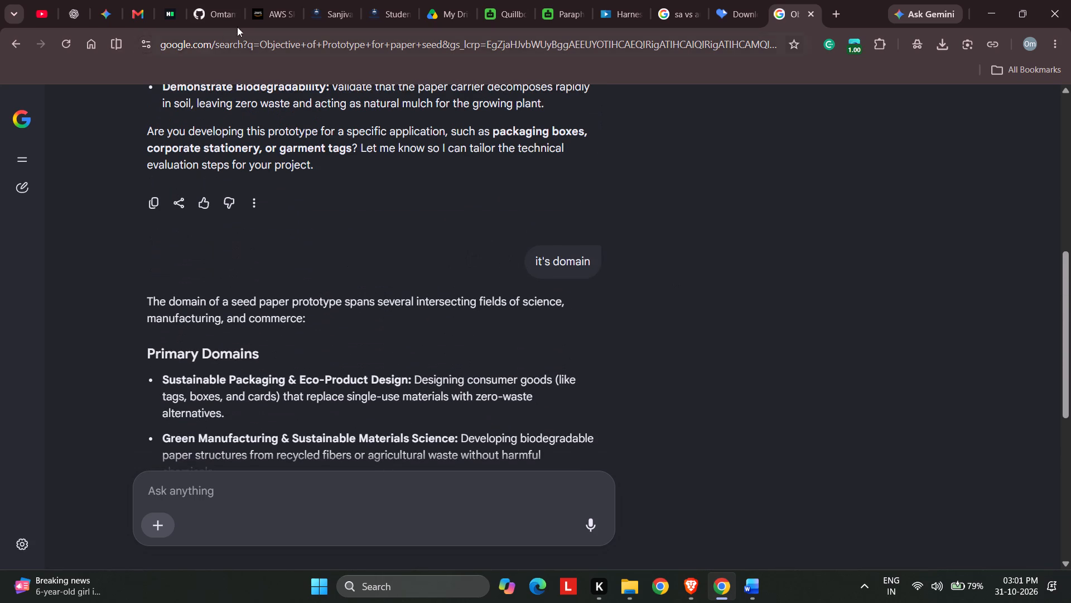
Copy "Eco-Product Design" from the AI answer's primary domains into the form's Domain / Technology Area field and look over the filled-in form.
click(365, 6)
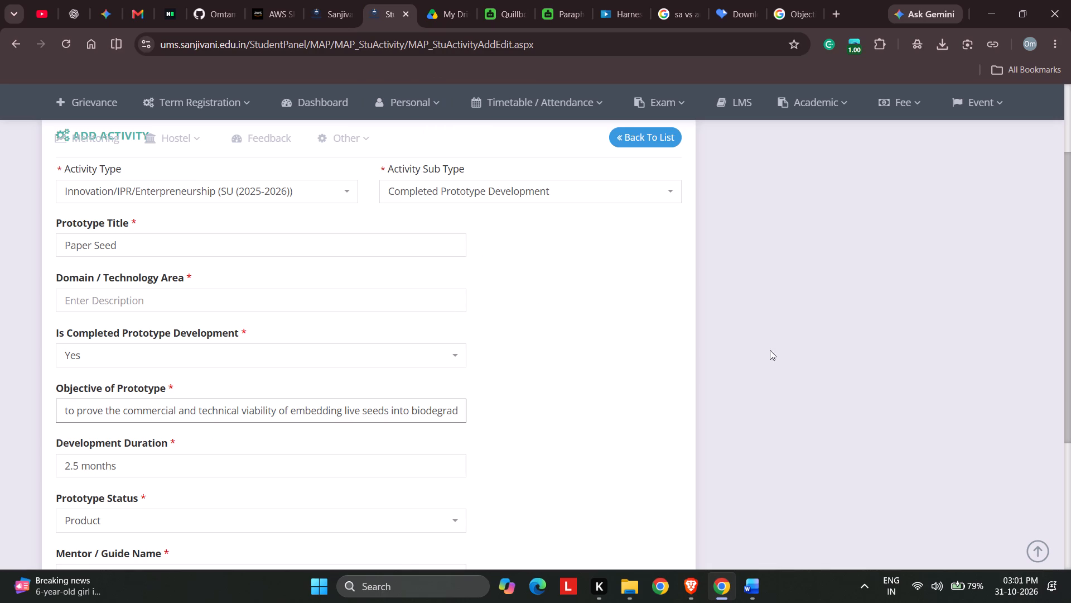
click(551, 356)
scroll(551, 356, up, 1)
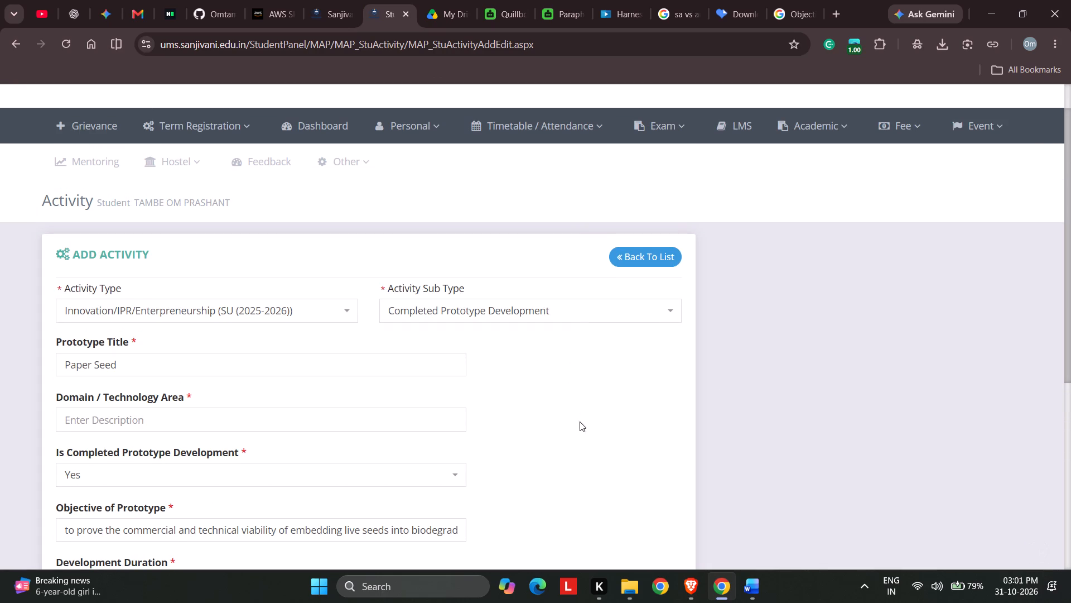
click(775, 4)
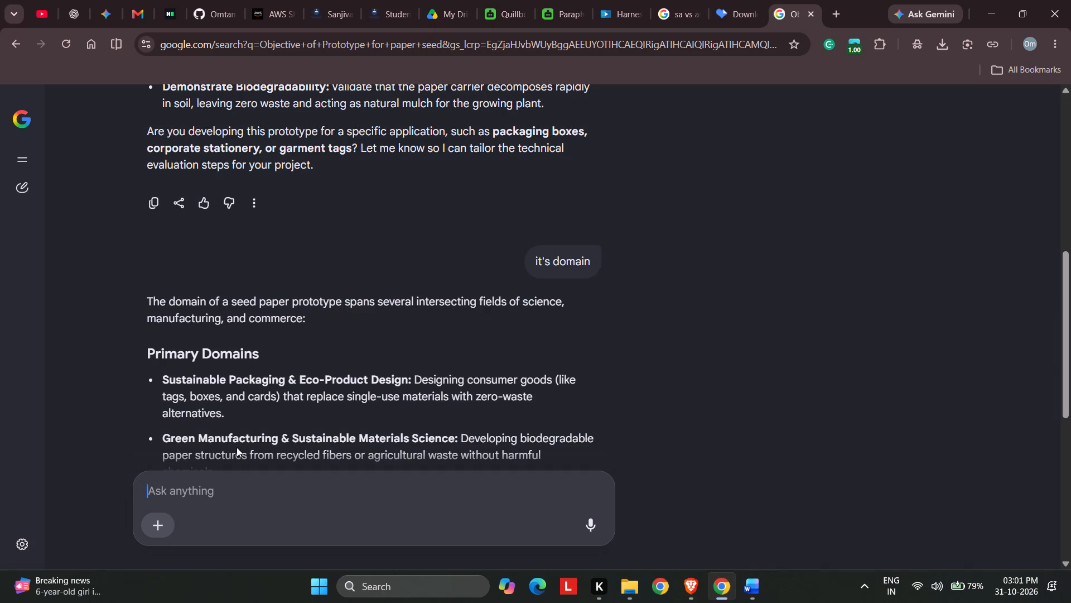
scroll(385, 391, down, 2)
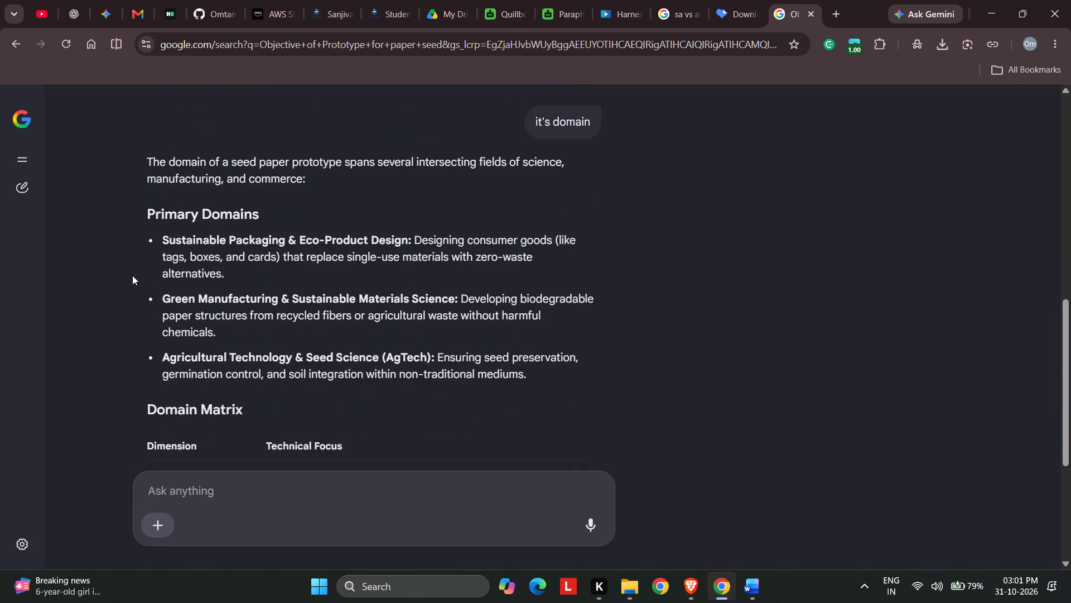
drag(161, 238, 248, 241)
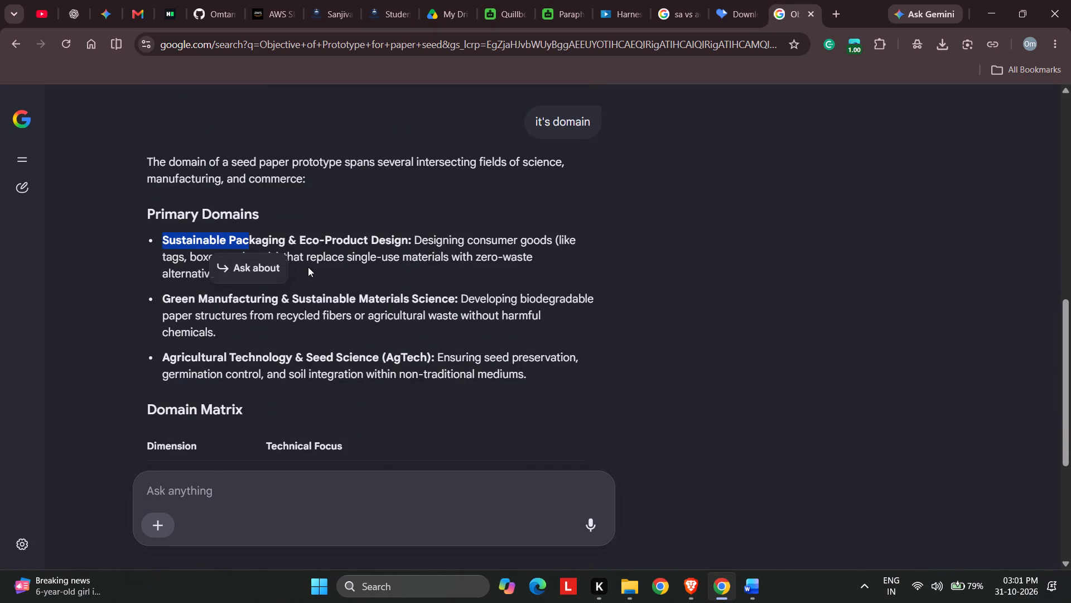
click(322, 271)
drag(298, 240, 368, 240)
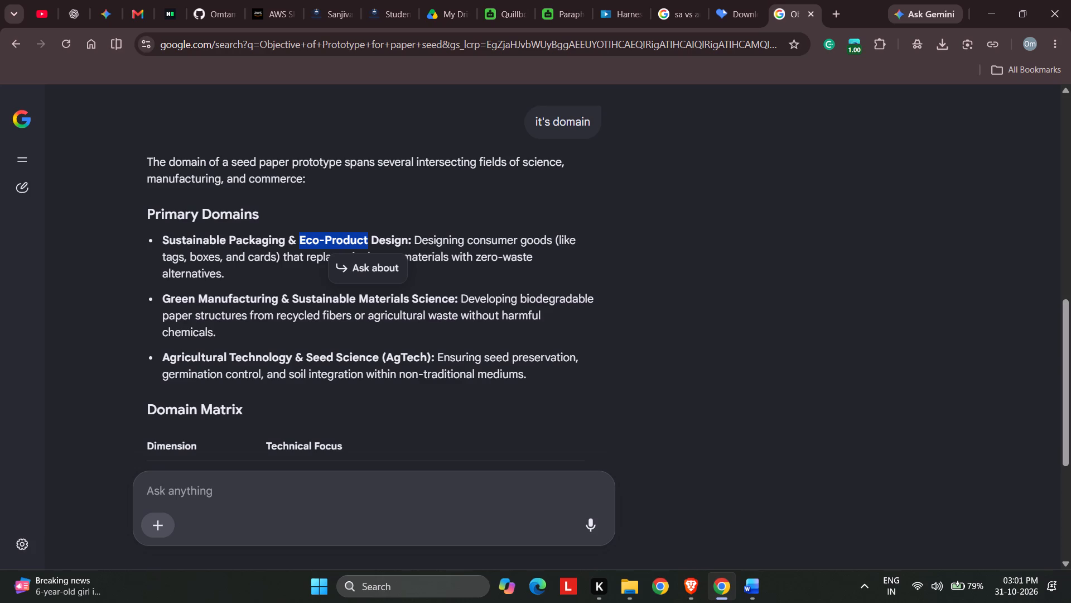
click(298, 241)
drag(298, 241, 393, 249)
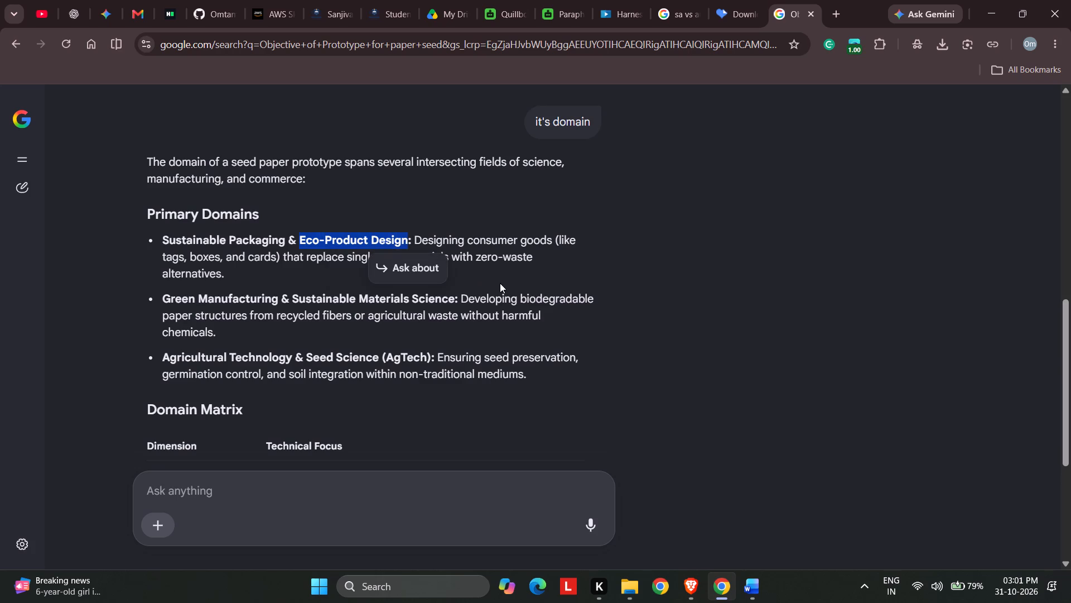
key(ctrl+c)
click(392, 15)
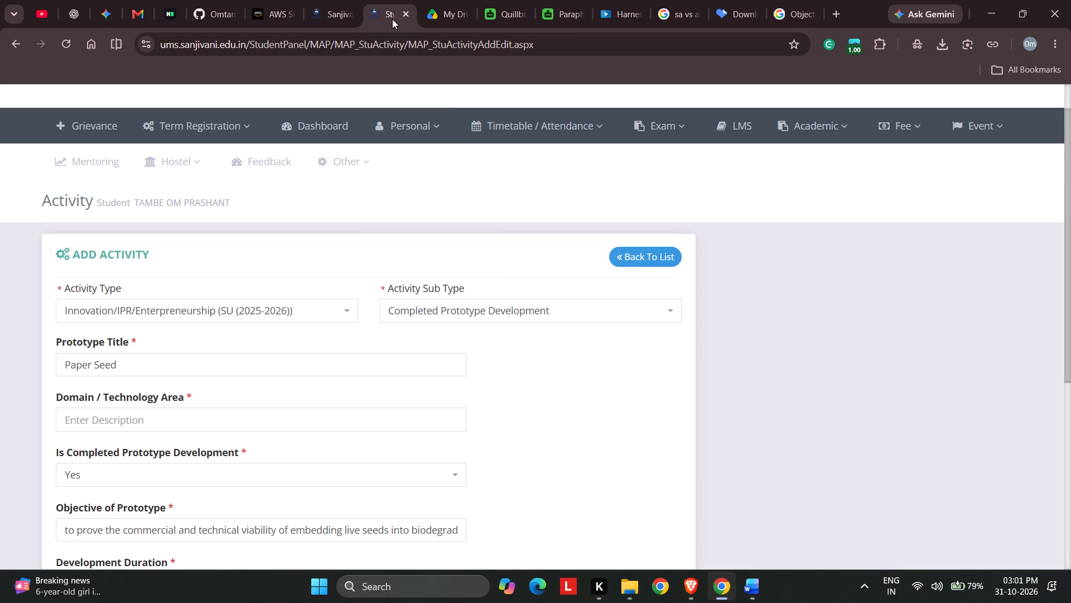
click(143, 418)
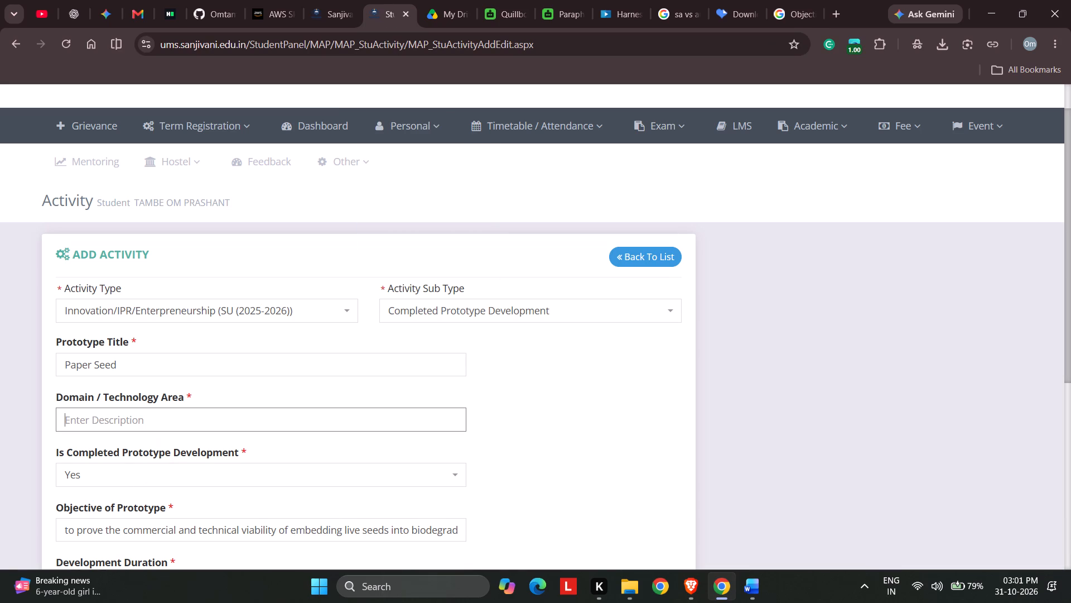
key(ctrl+v)
click(533, 424)
scroll(533, 424, down, 2)
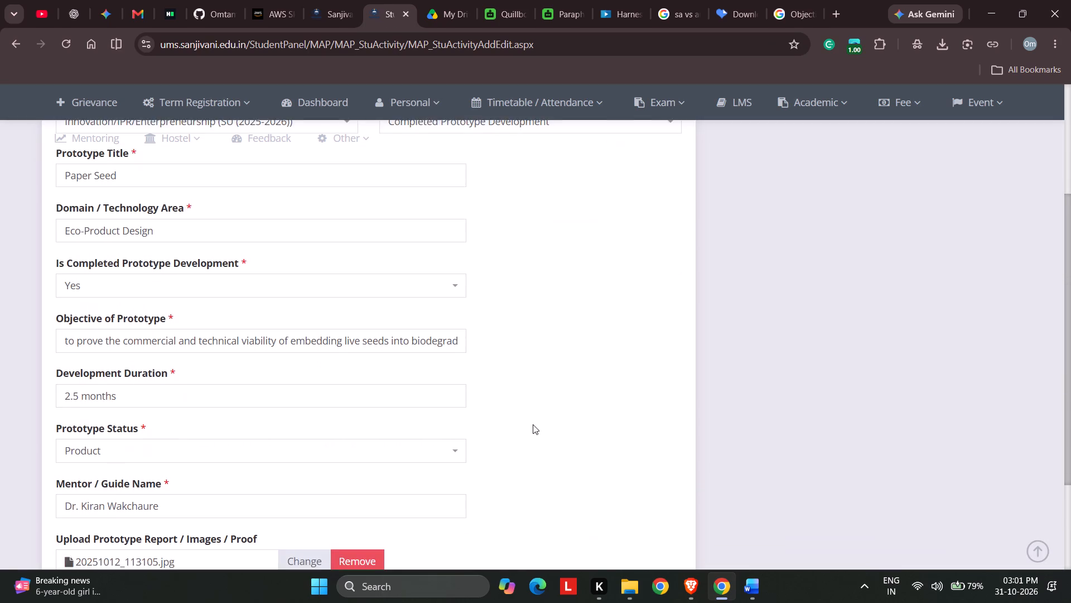
scroll(533, 424, down, 1)
scroll(533, 424, up, 4)
scroll(532, 425, down, 4)
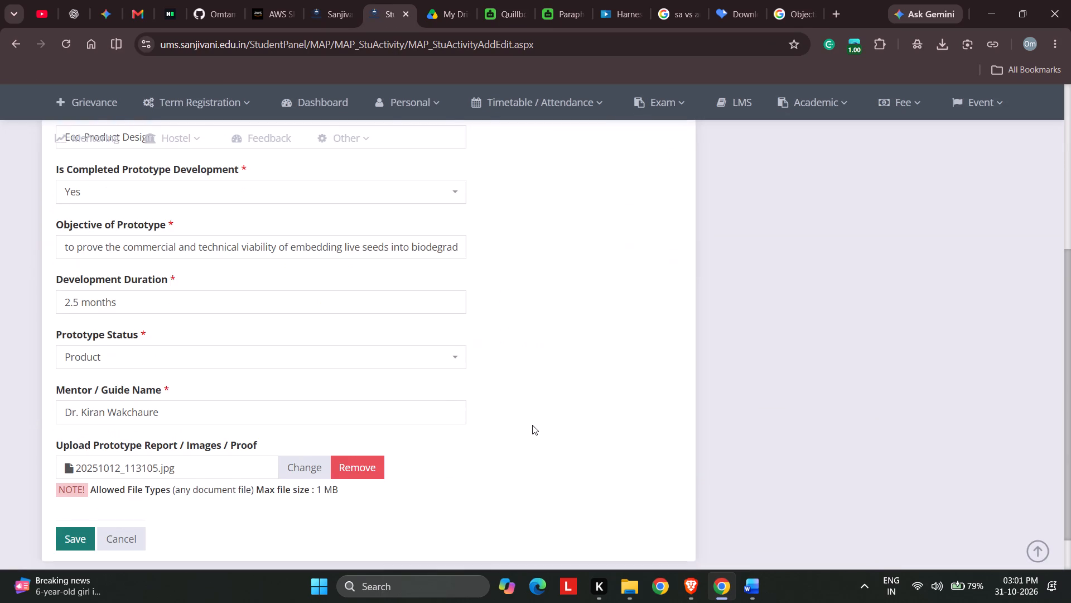
Save the filled-in Paper Seed prototype activity and reload the activity list.
scroll(532, 425, down, 1)
click(61, 494)
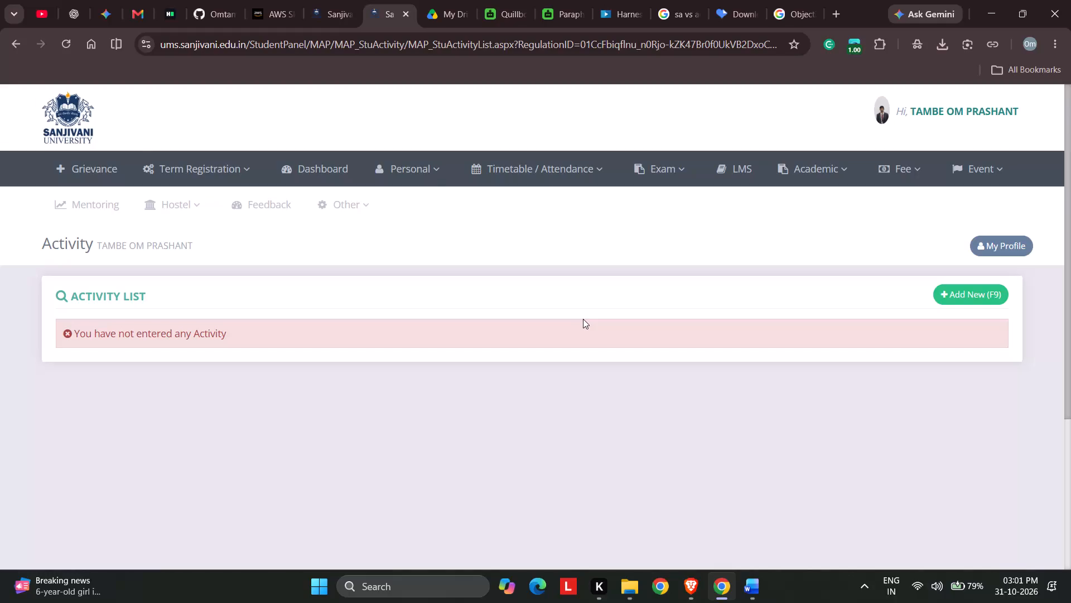
click(53, 41)
click(58, 42)
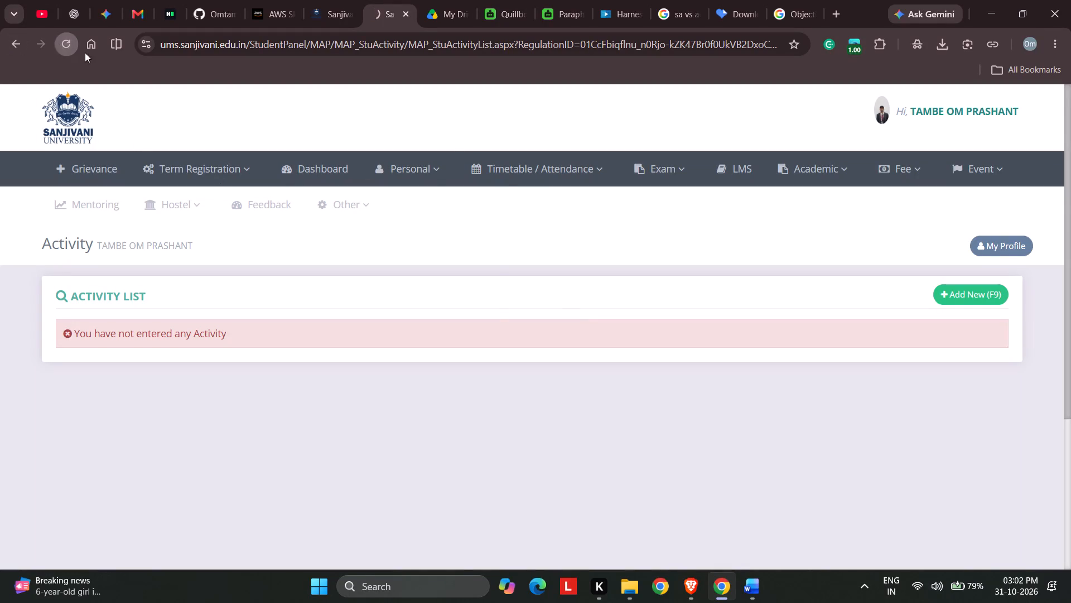
Open the student's profile page and look over the personal information.
click(1027, 246)
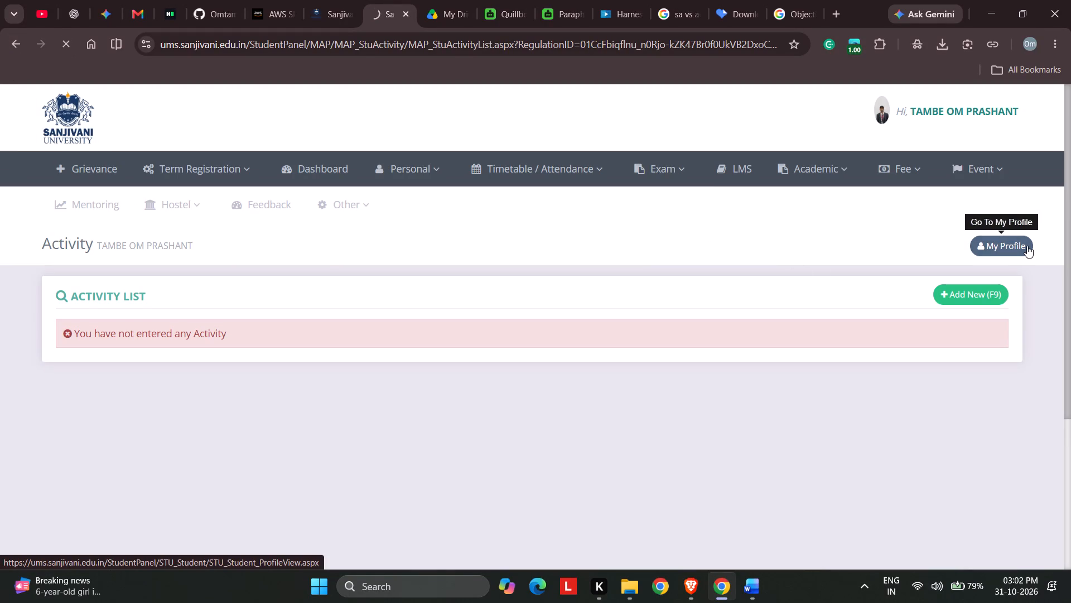
scroll(923, 397, down, 1)
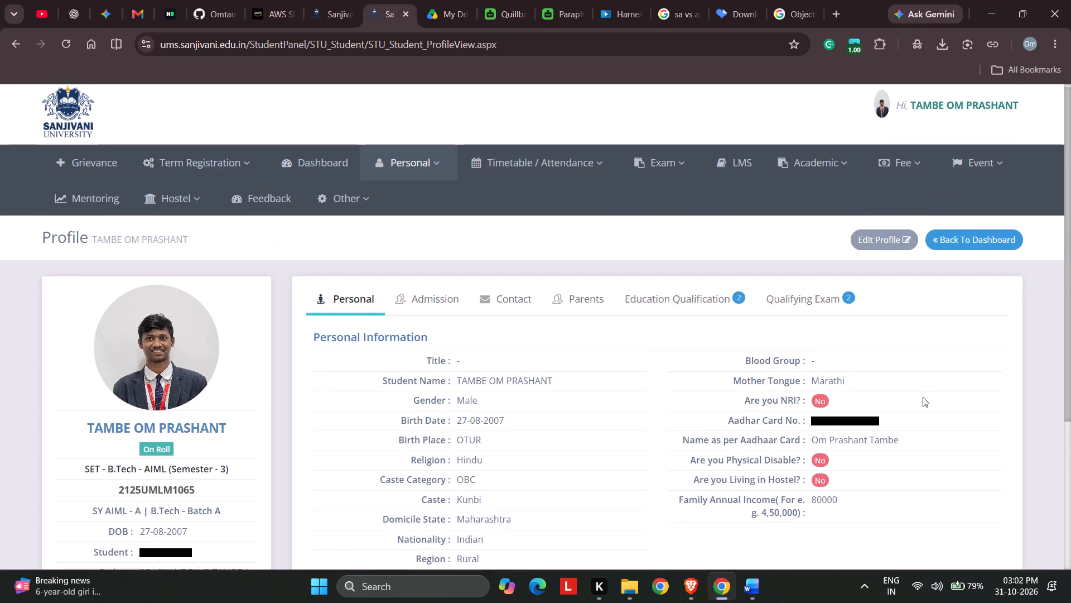
scroll(923, 397, down, 1)
scroll(945, 384, up, 1)
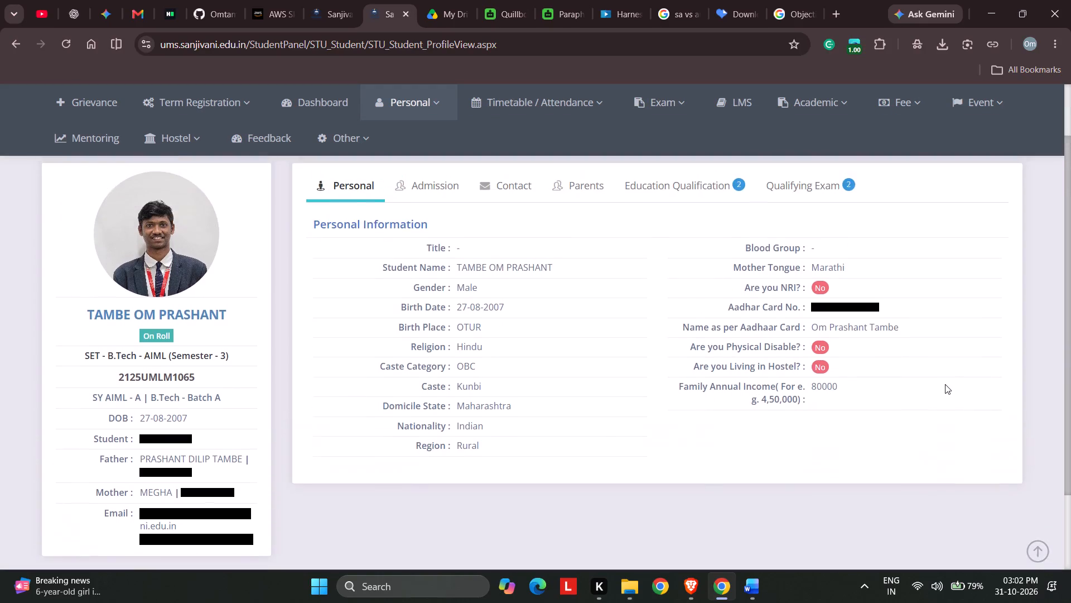
scroll(945, 384, up, 2)
scroll(945, 384, down, 2)
scroll(945, 384, up, 3)
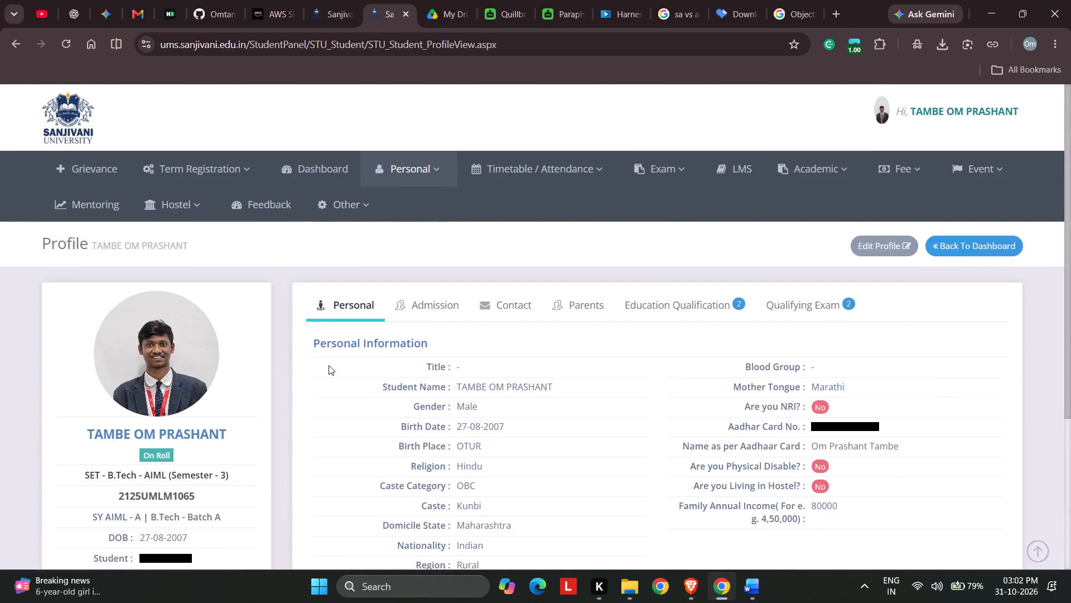
Open the MAP form list and check the claimed and verified points for each regulation.
click(371, 226)
click(382, 235)
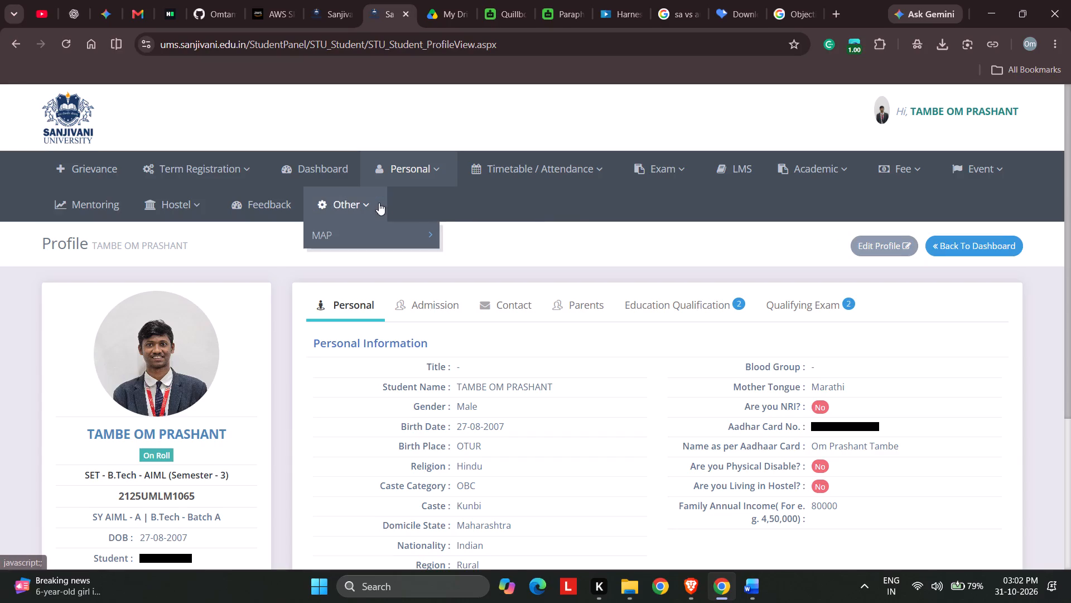
click(471, 237)
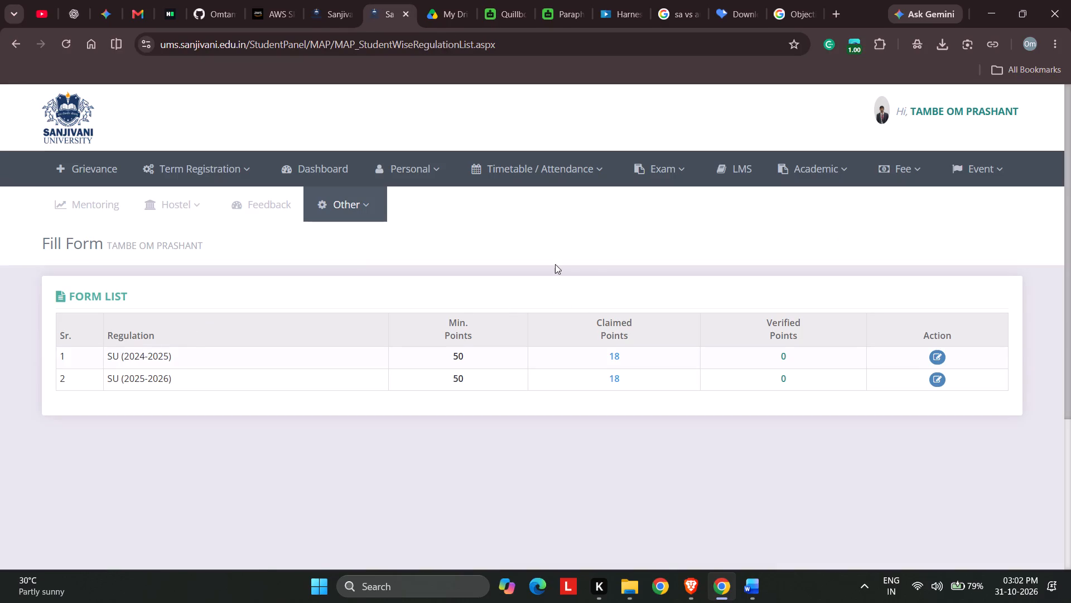
click(581, 270)
scroll(916, 282, down, 2)
scroll(944, 404, up, 5)
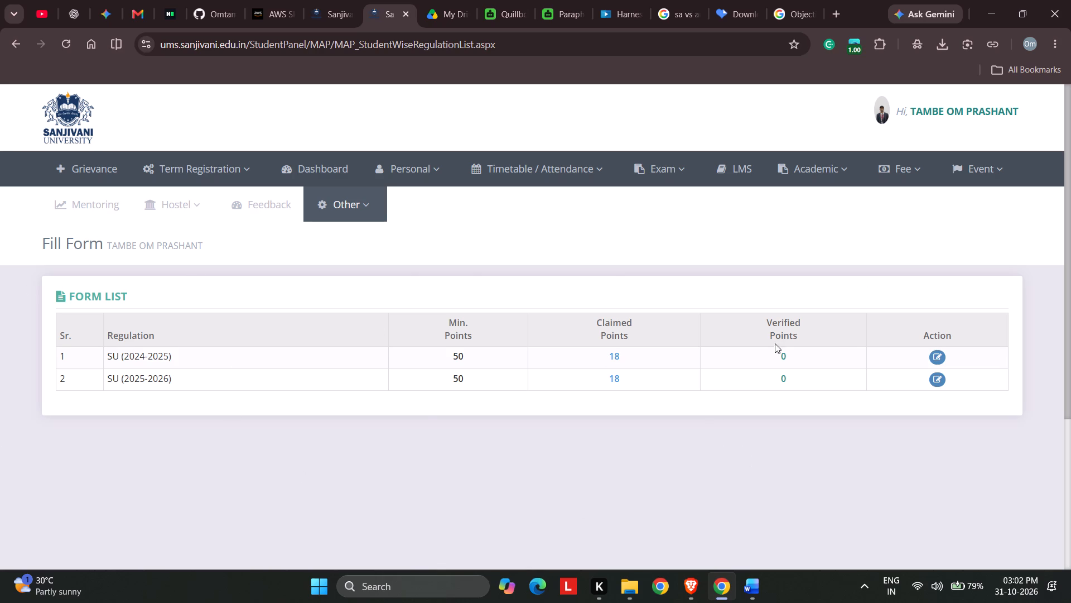
Open the activity list for regulation SU (2024-2025) and start a new blank activity entry.
click(937, 356)
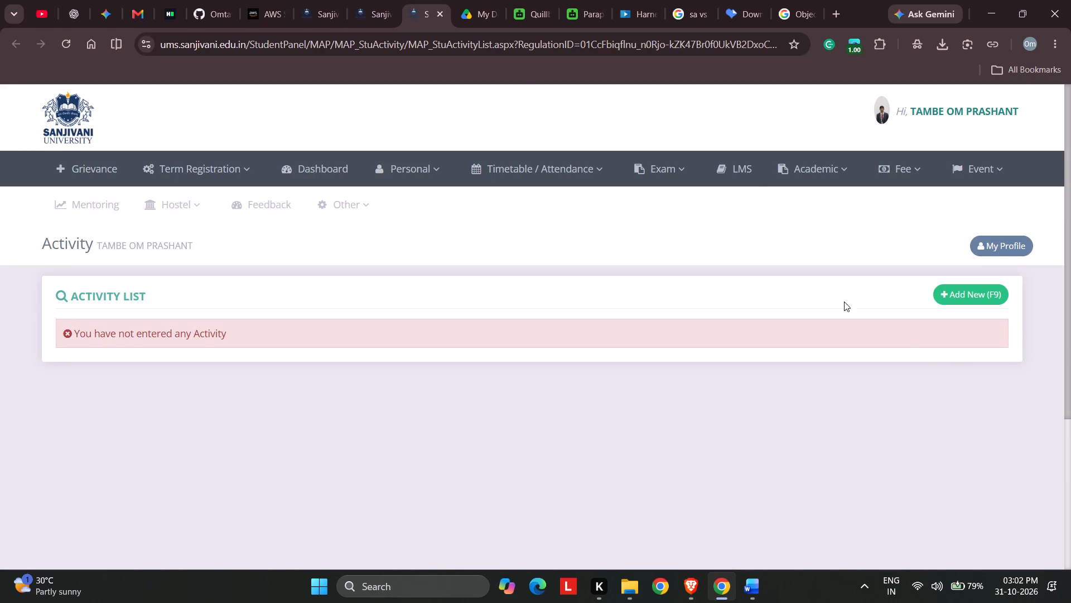
click(438, 13)
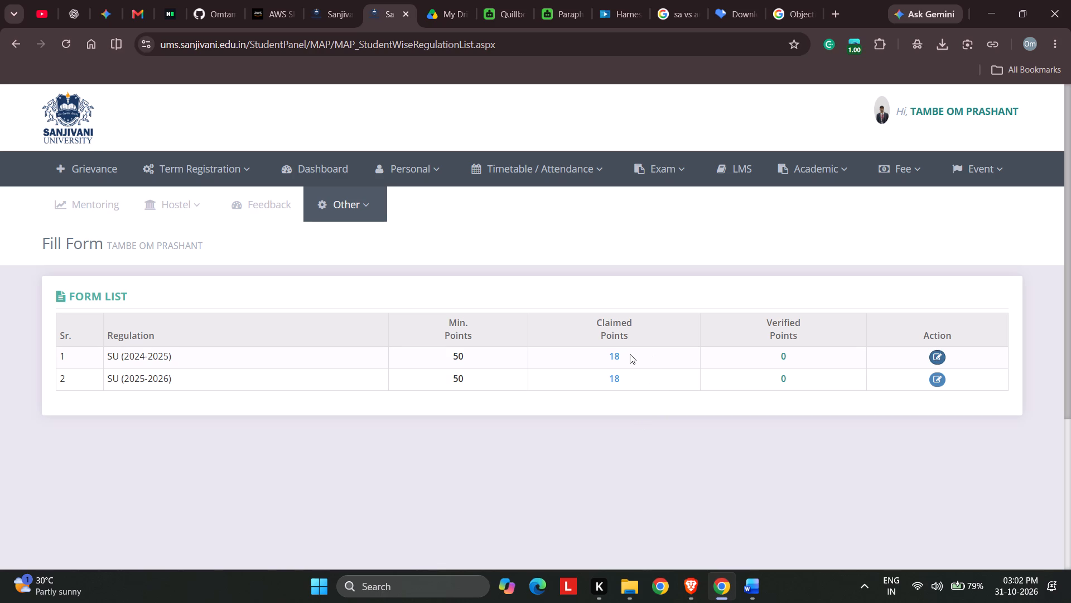
click(935, 355)
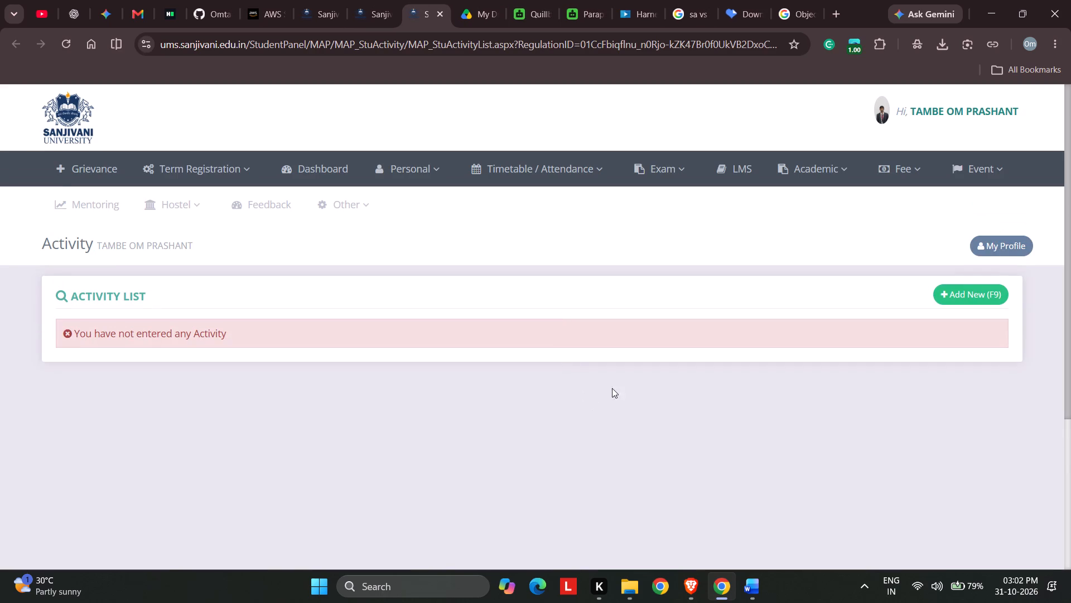
click(956, 286)
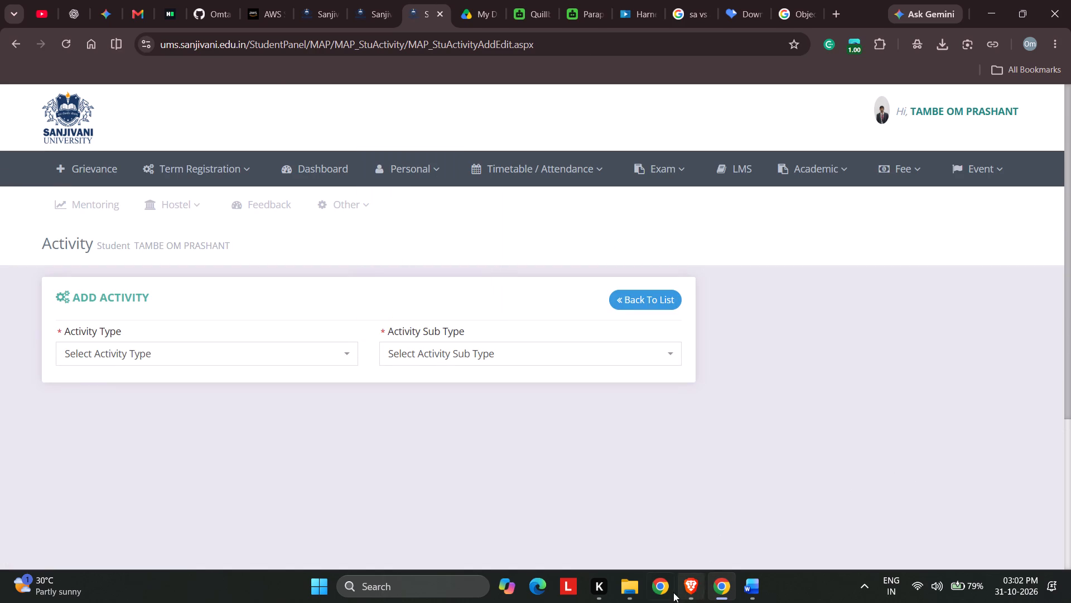
Switch to File Explorer and view the files in the Downloads folder.
click(627, 587)
click(582, 270)
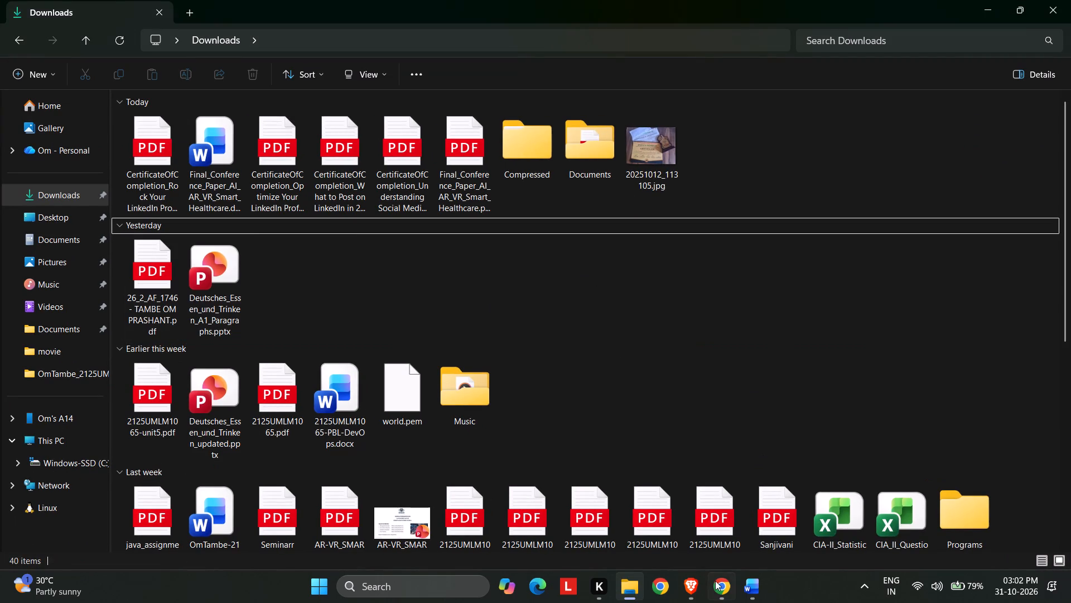
Open the other Chrome profile and look over the second student's MAP form list.
click(659, 594)
click(716, 251)
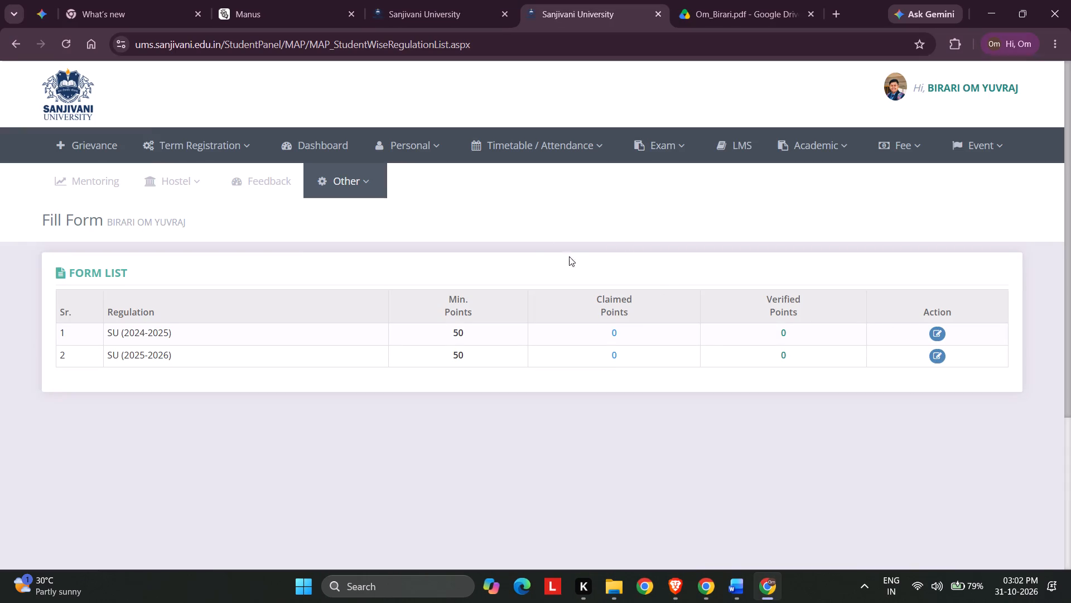
scroll(543, 241, up, 5)
scroll(542, 240, down, 4)
scroll(583, 226, up, 4)
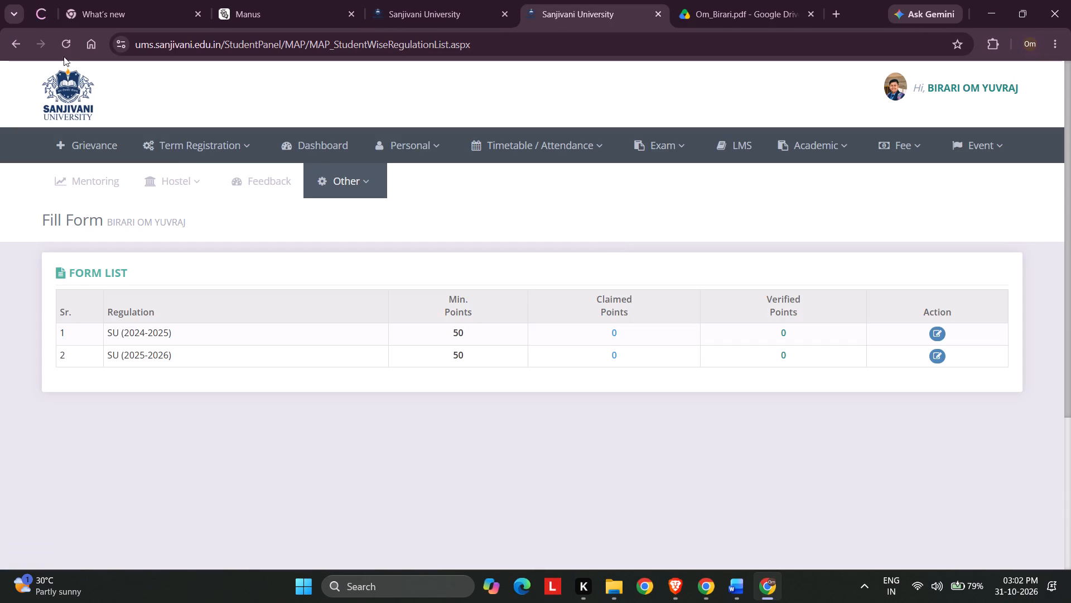
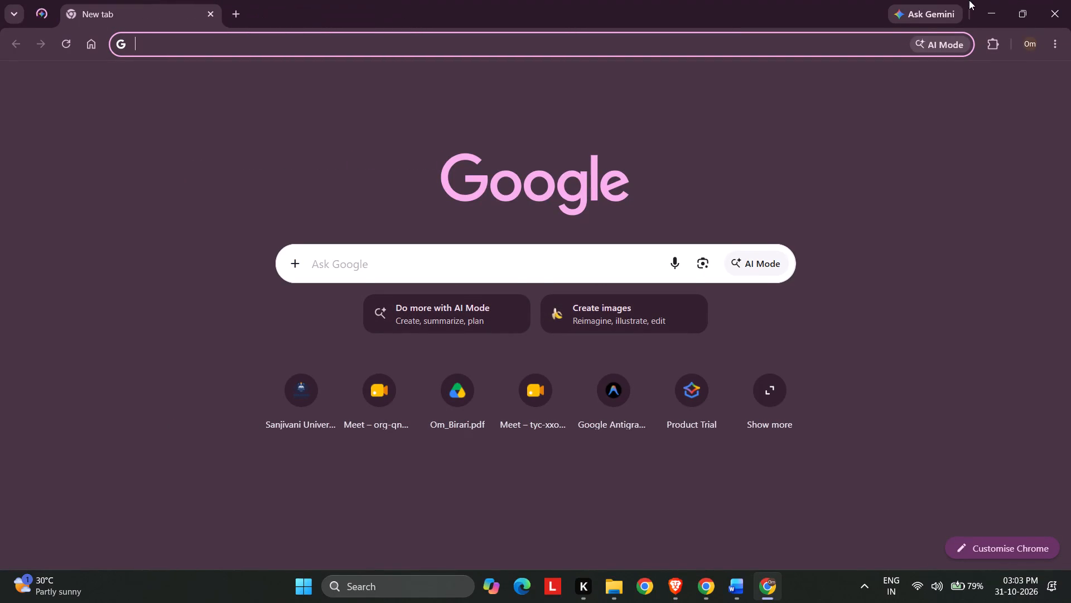
Close the second student's browser window and return to the blank Add Activity form in the first Chrome profile.
click(1061, 0)
click(985, 3)
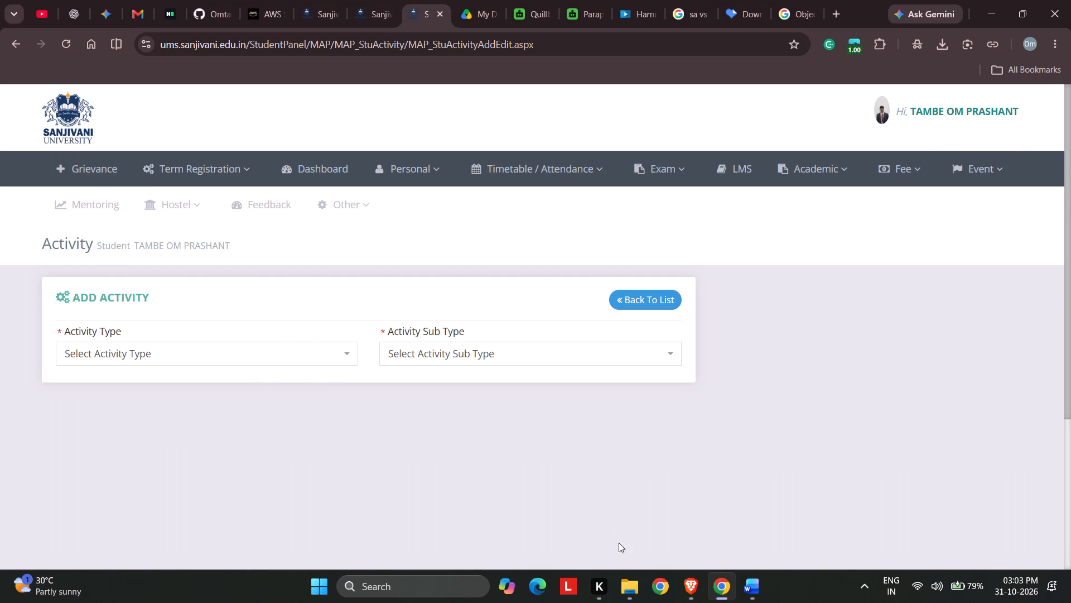
In File Explorer, view the Idea Pitching Competition certificate 20260212_100620.jpg in the student's folder inside Compressed, and return to the activity form.
click(635, 592)
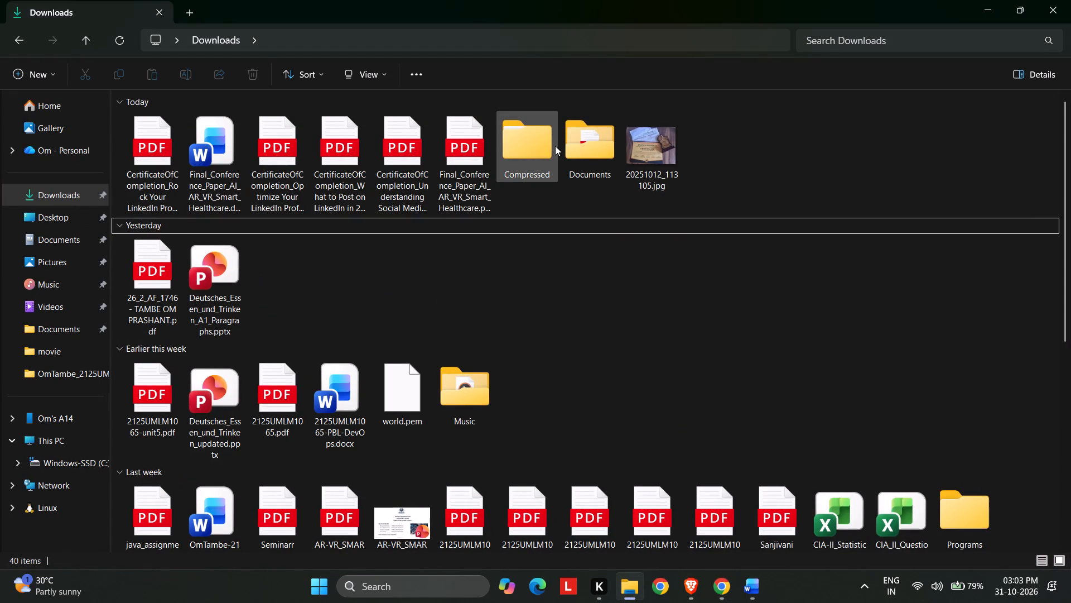
double_click(546, 146)
click(225, 146)
double_click(241, 159)
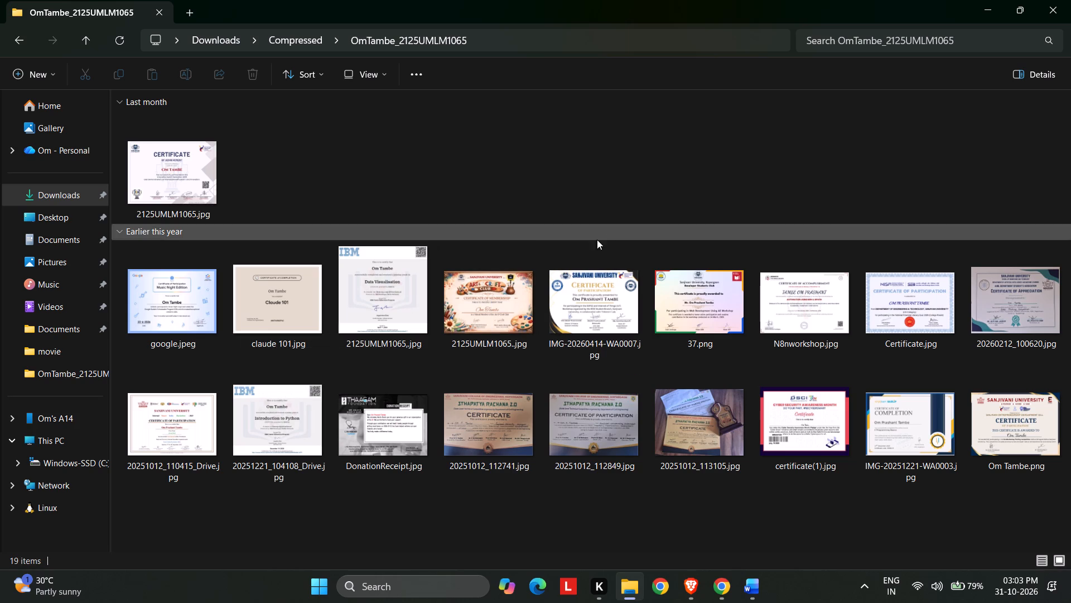
double_click(1012, 293)
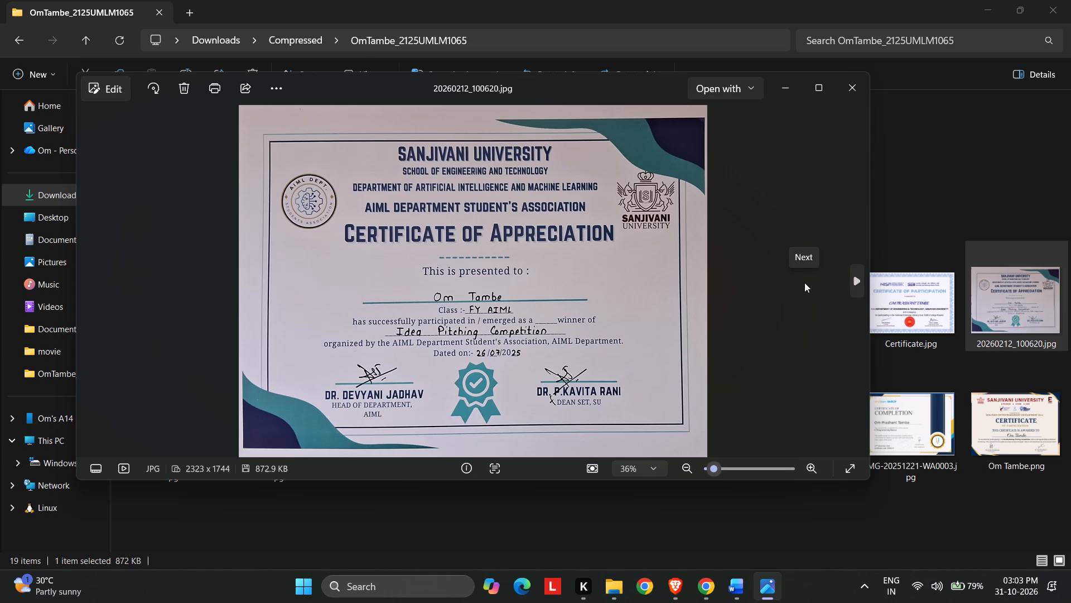
click(848, 99)
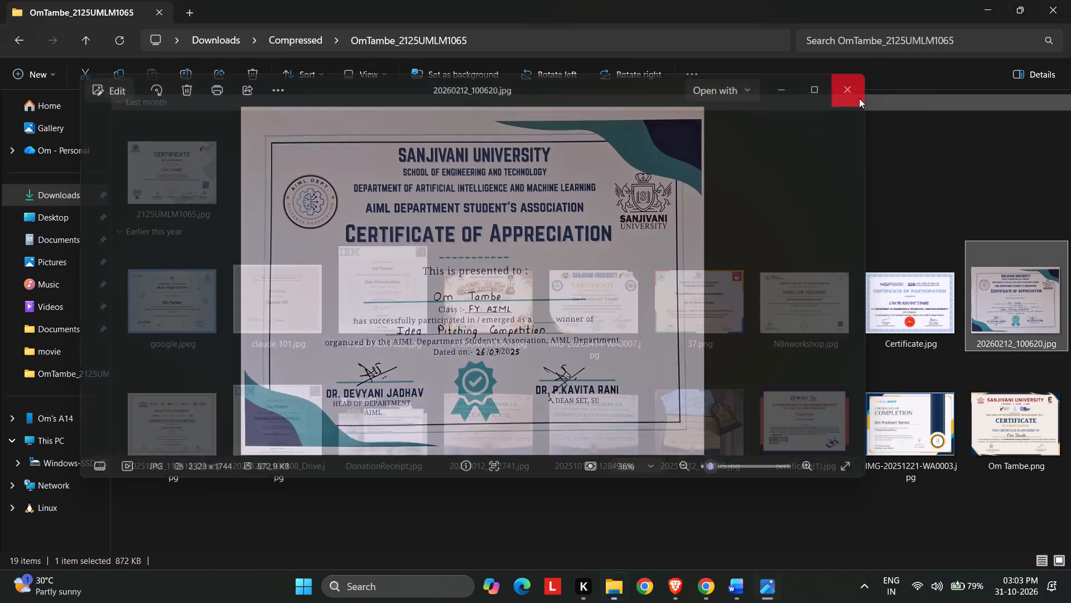
click(988, 5)
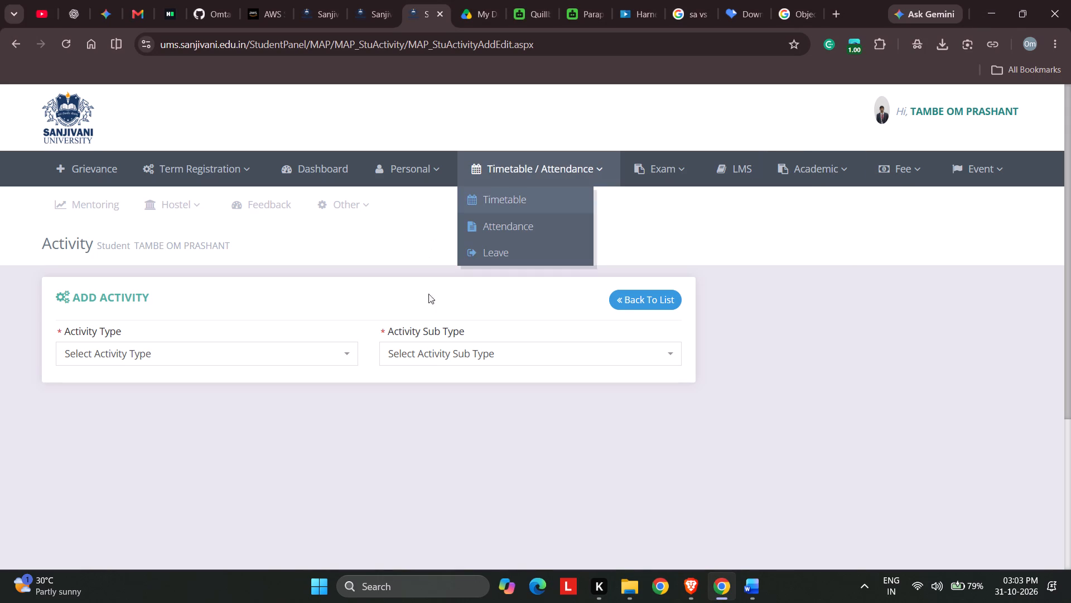
Set the new entry's activity type to Technical (SU (2025-2026)).
click(334, 350)
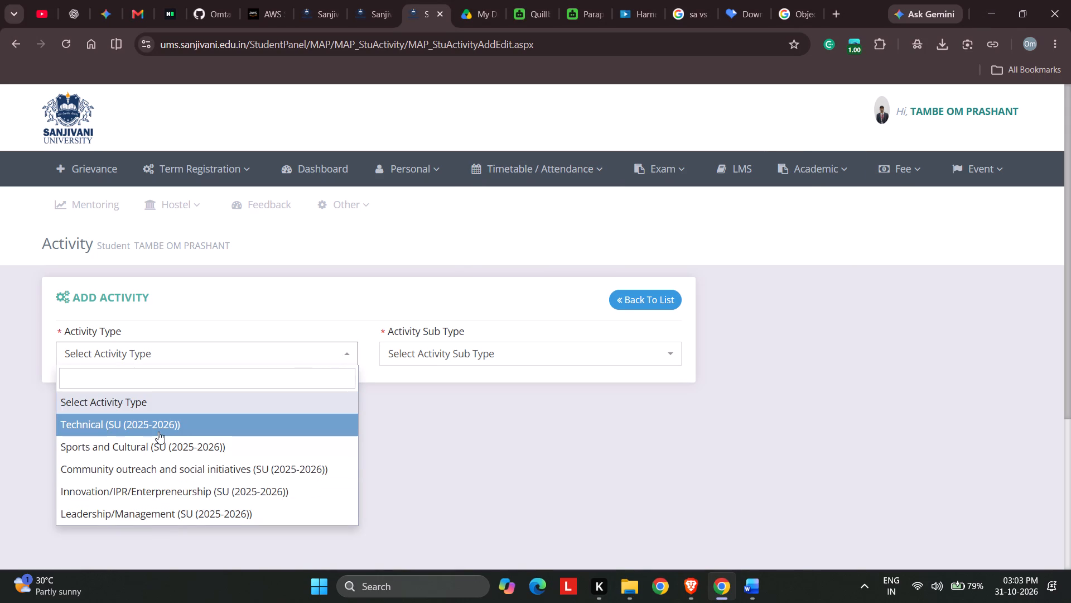
click(190, 424)
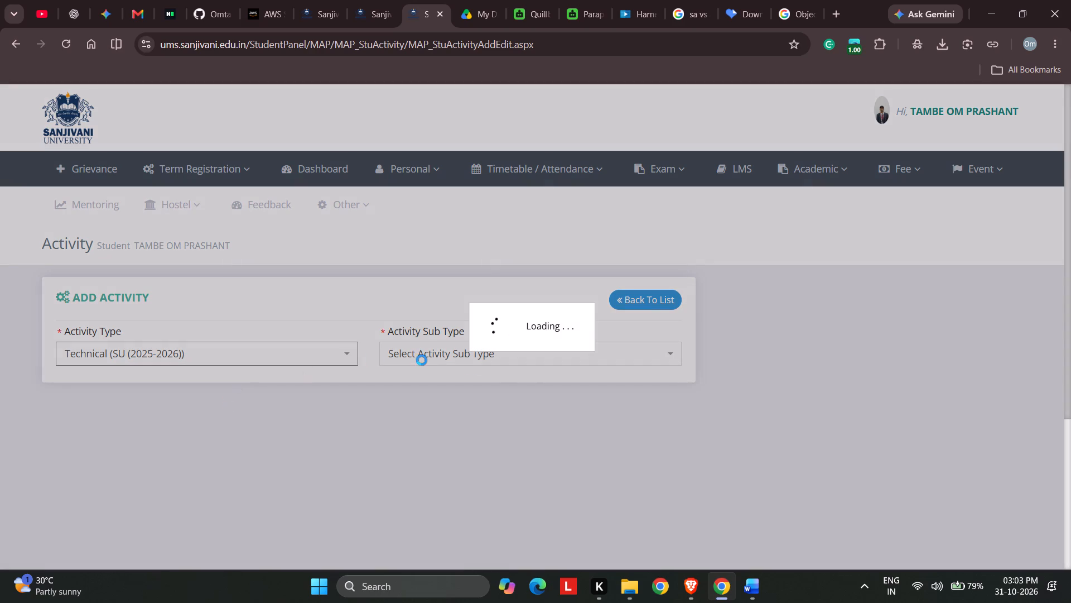
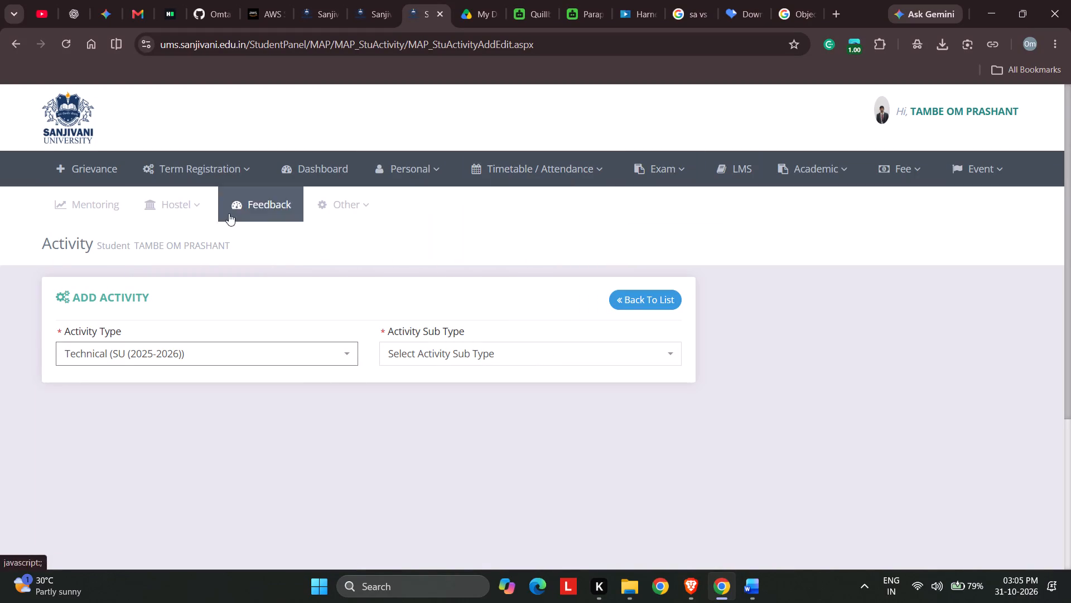
Abandon the current entry, reopen the activity list from the SU (2025-2026) form and start a new activity.
click(14, 49)
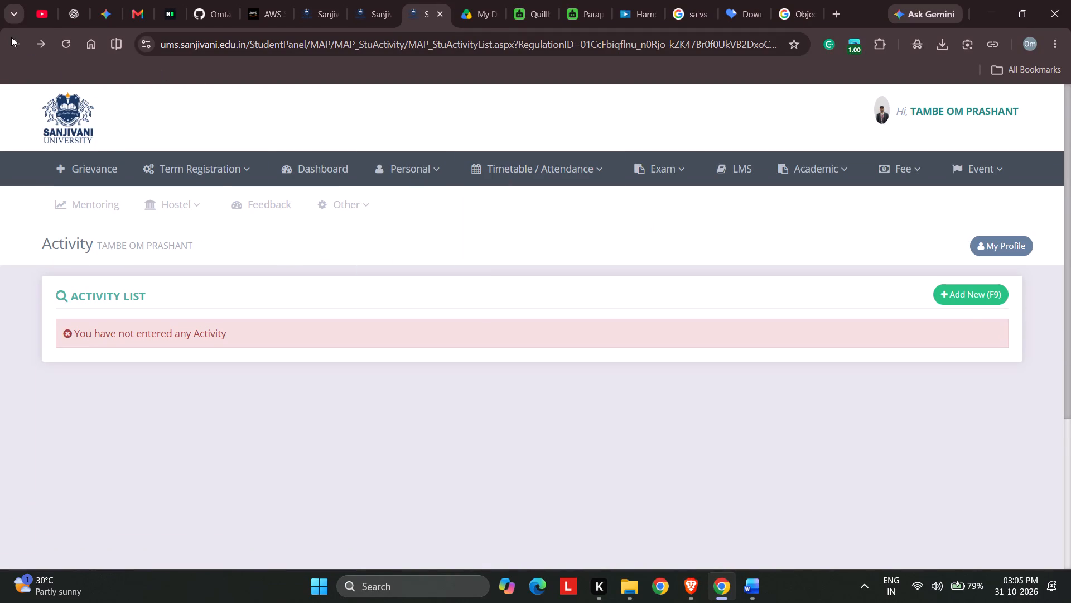
click(437, 11)
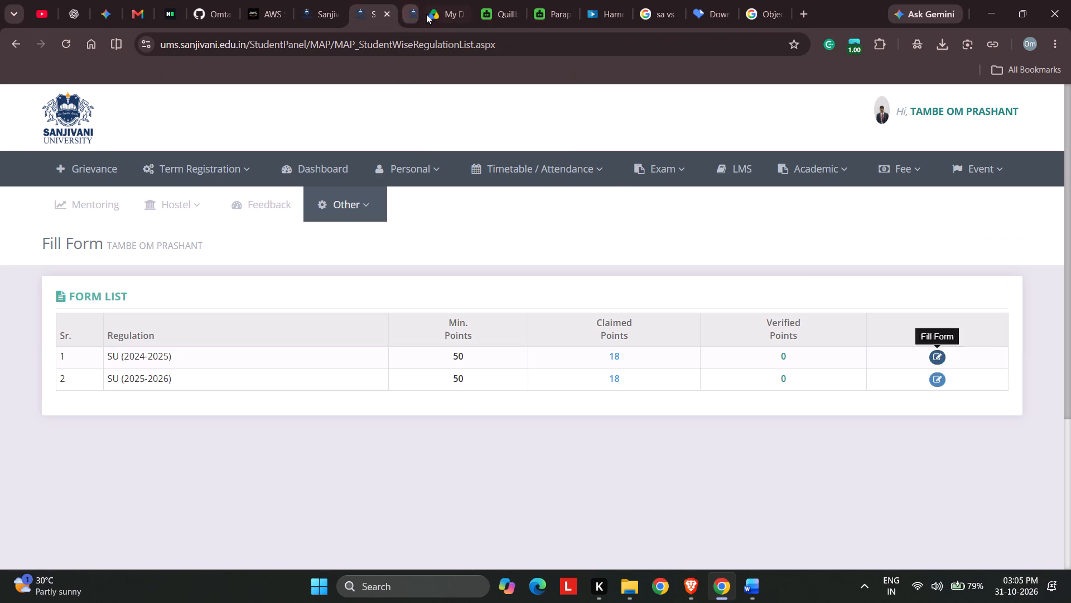
click(936, 376)
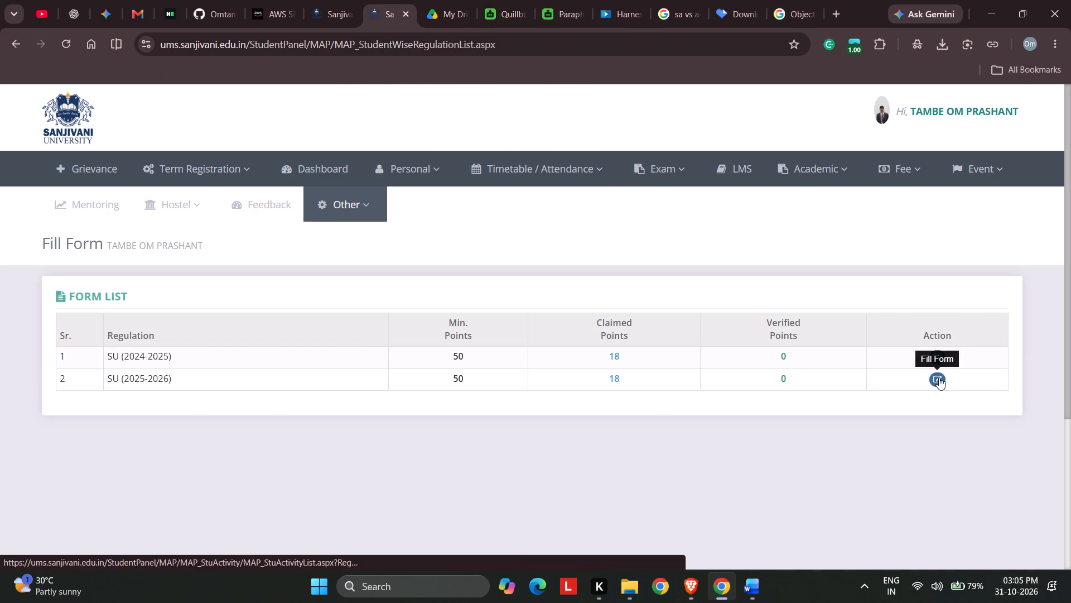
click(939, 377)
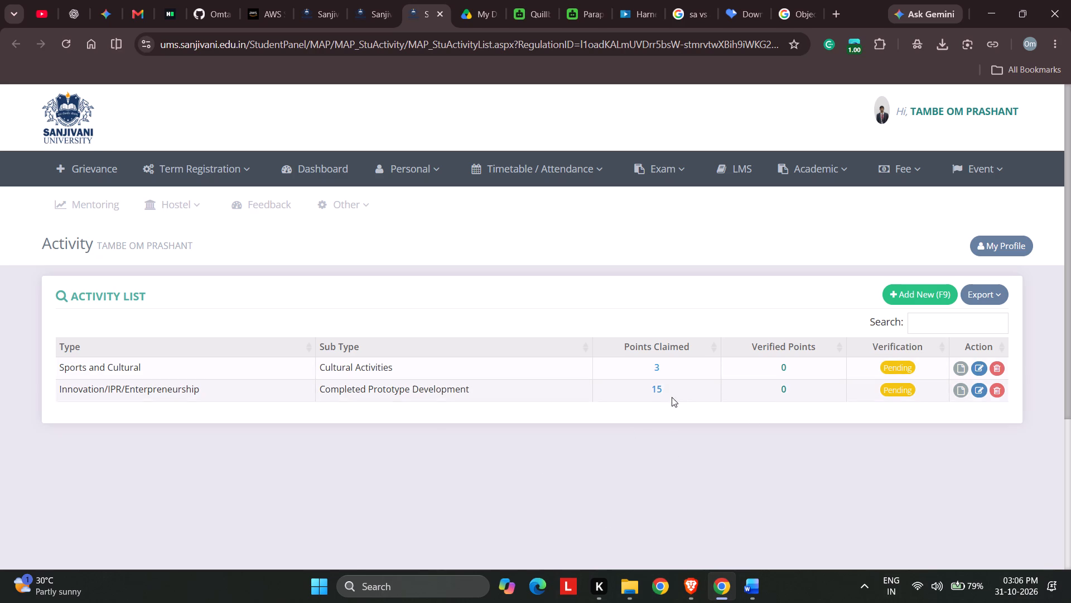
click(911, 294)
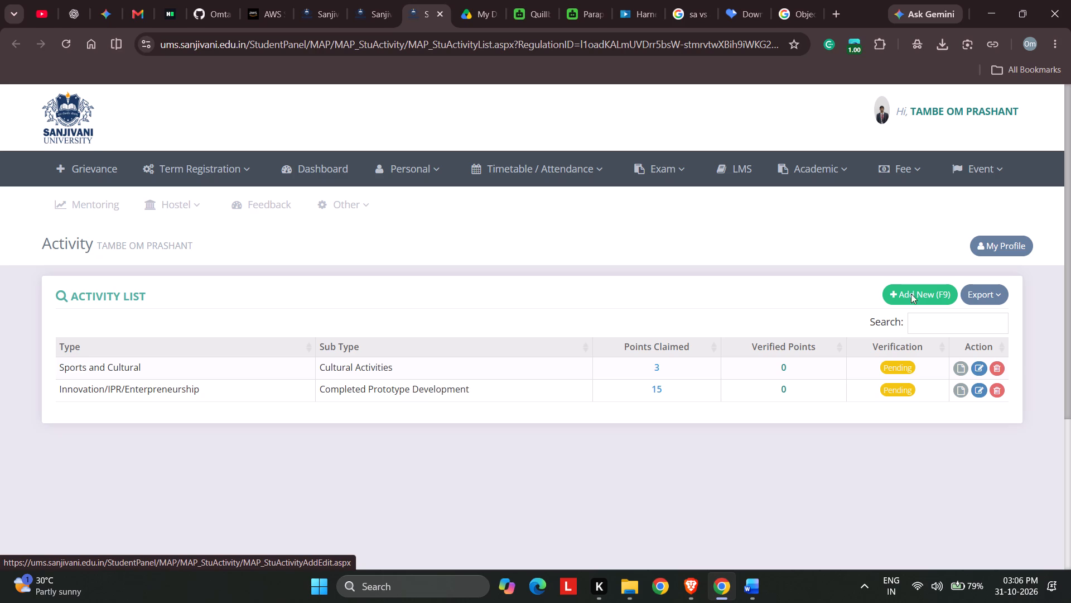
Set the activity type to Technical (SU (2025-2026)), the sub type to Hackathons / Ideathons and the event level to College Level.
click(321, 360)
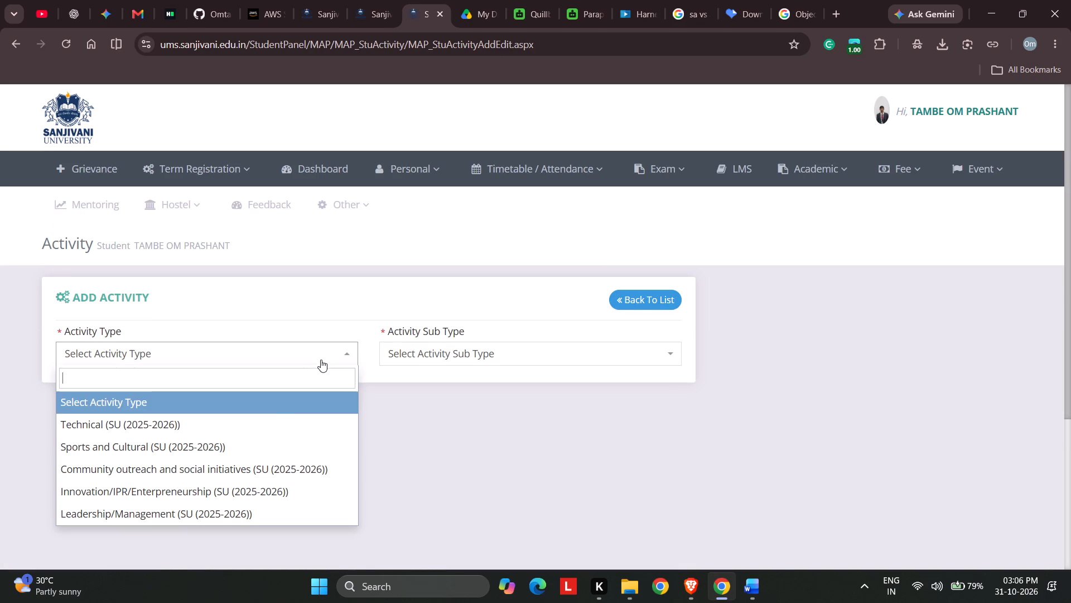
click(257, 423)
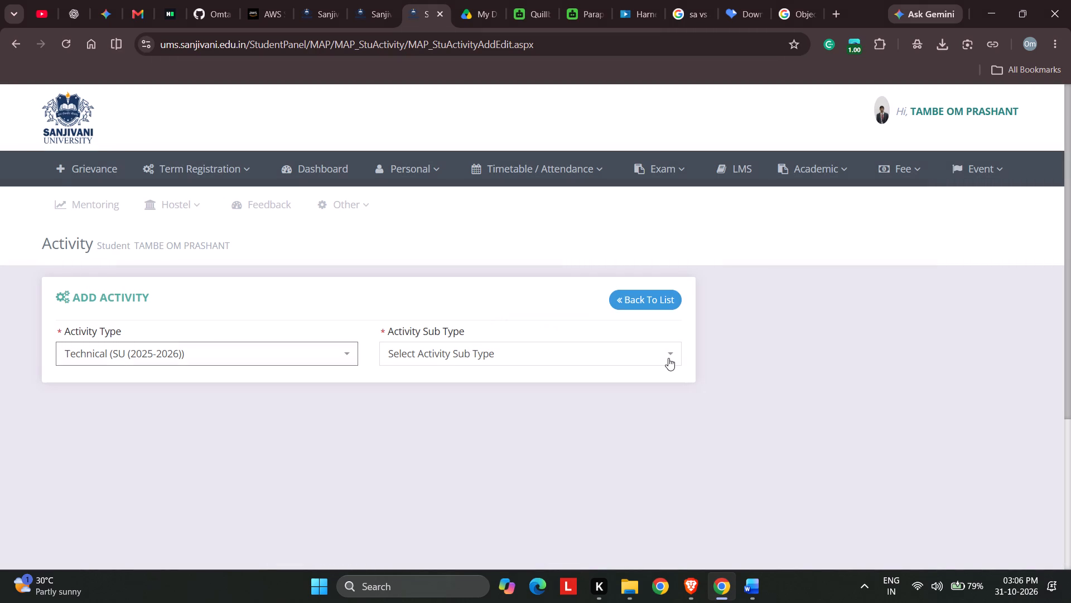
click(668, 358)
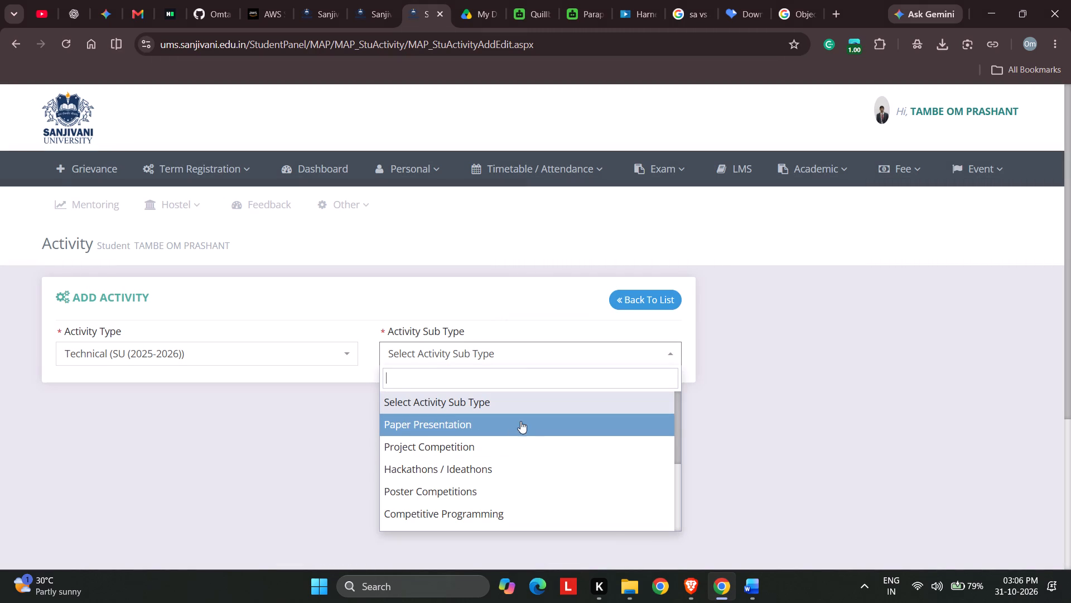
click(499, 472)
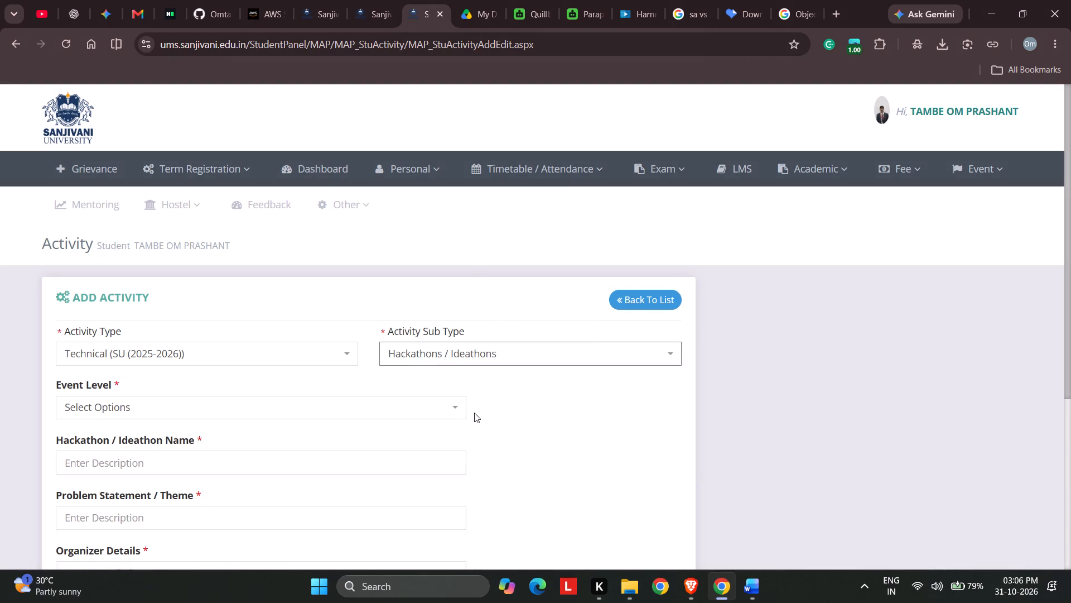
click(456, 411)
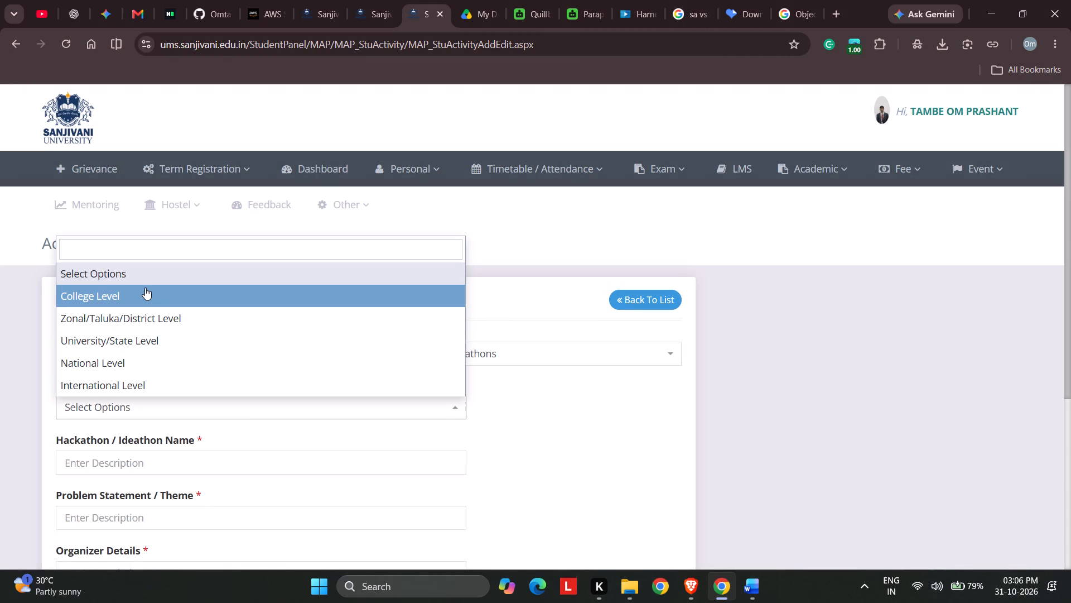
click(143, 290)
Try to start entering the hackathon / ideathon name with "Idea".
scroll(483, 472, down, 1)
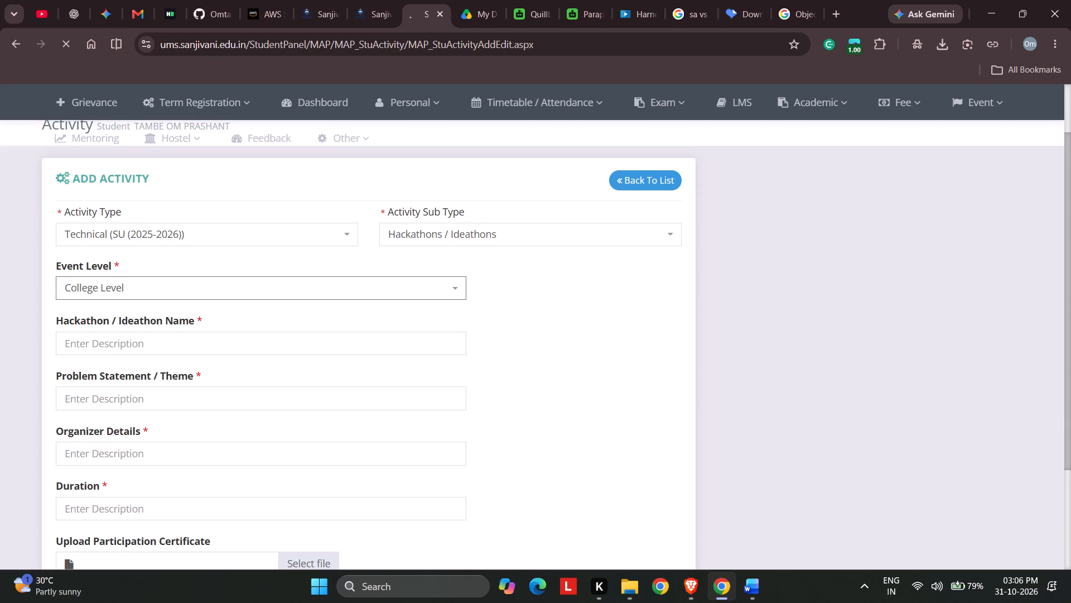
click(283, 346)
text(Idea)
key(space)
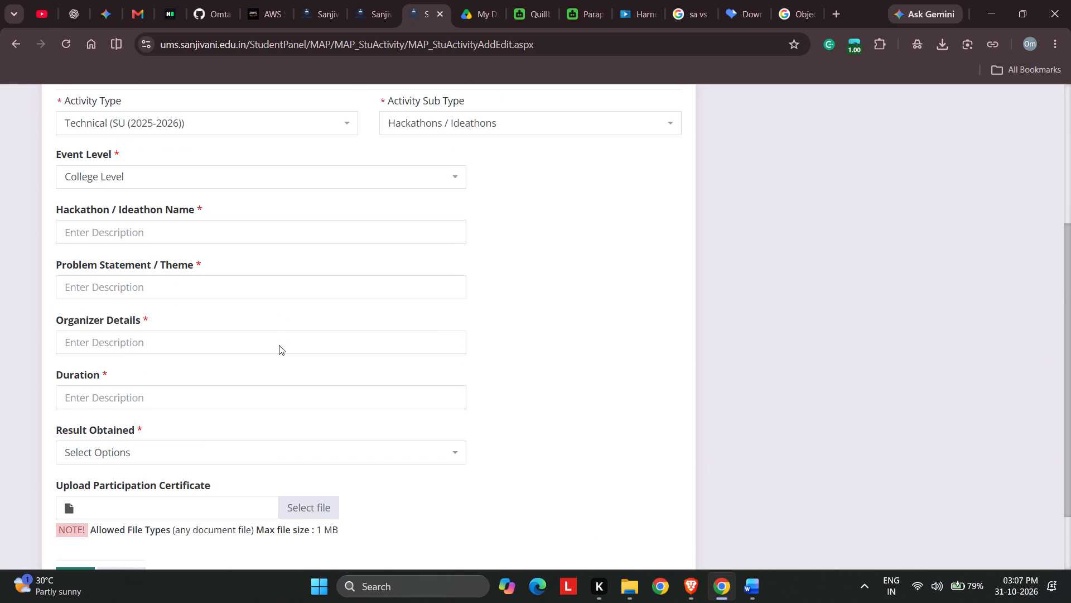
Set the activity's result obtained to Participation.
scroll(296, 287, up, 3)
scroll(313, 300, down, 1)
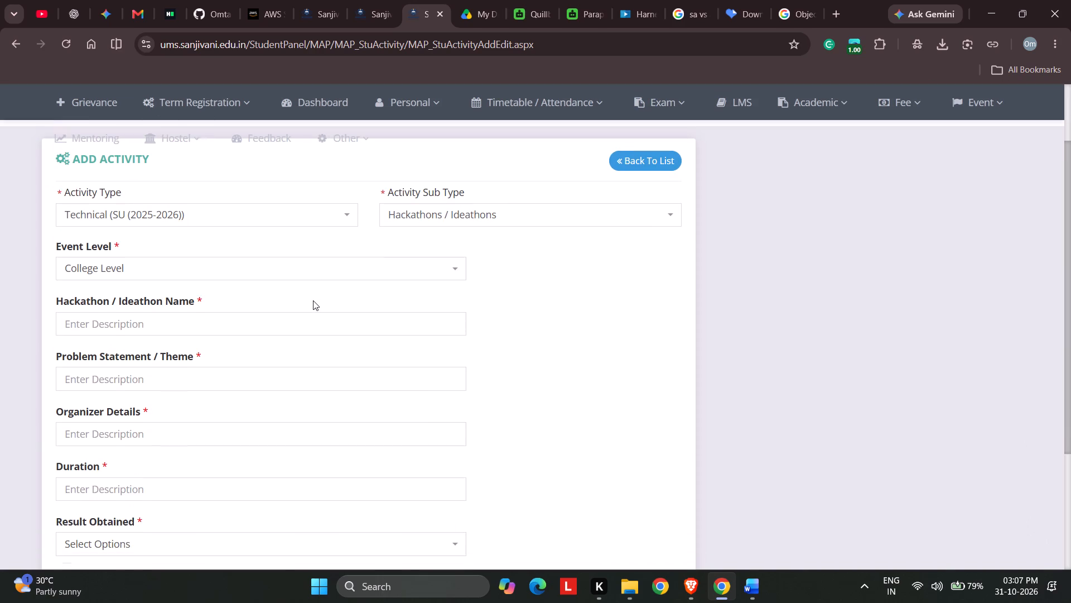
scroll(313, 300, down, 1)
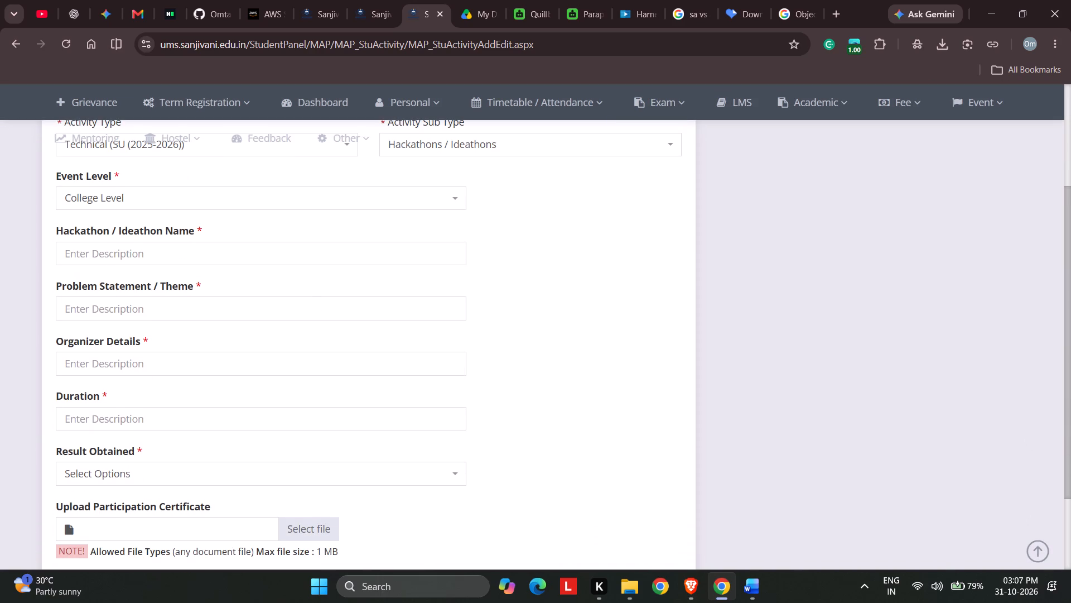
scroll(284, 318, down, 1)
scroll(289, 315, up, 3)
scroll(316, 324, down, 3)
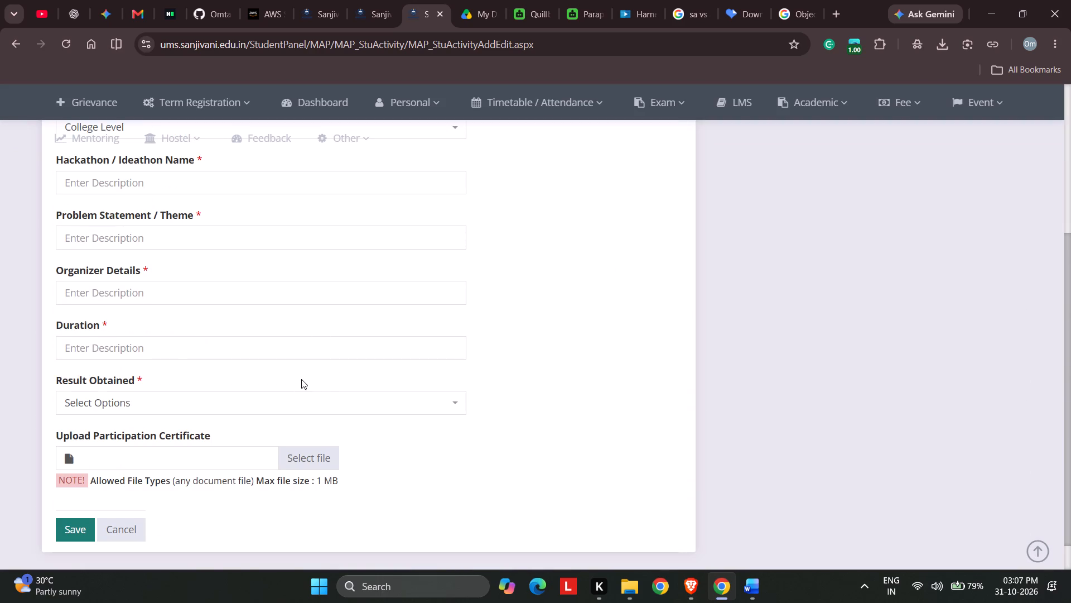
click(339, 406)
click(189, 489)
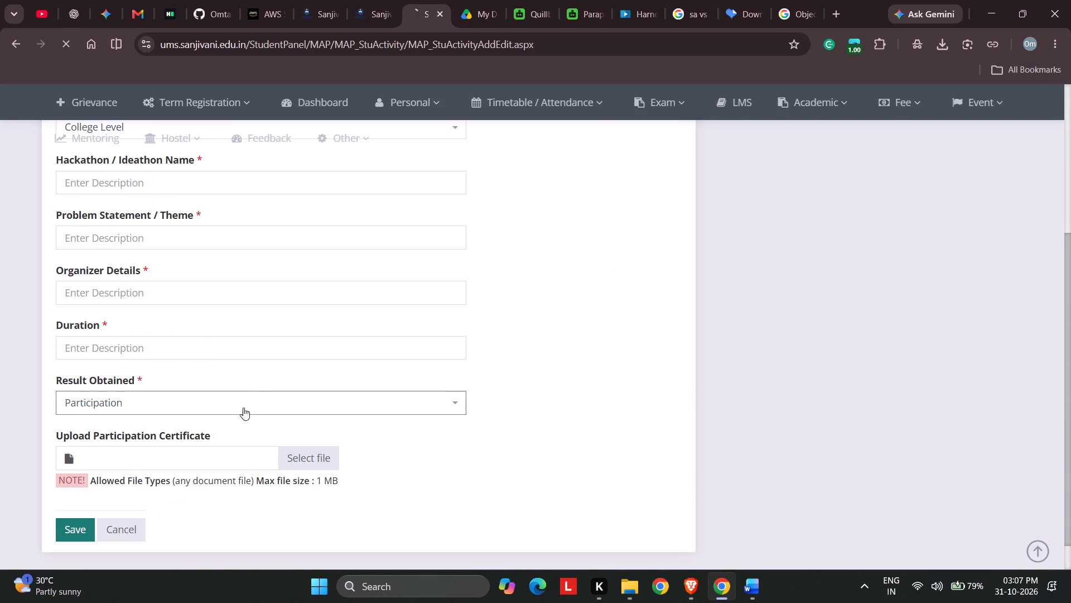
click(244, 354)
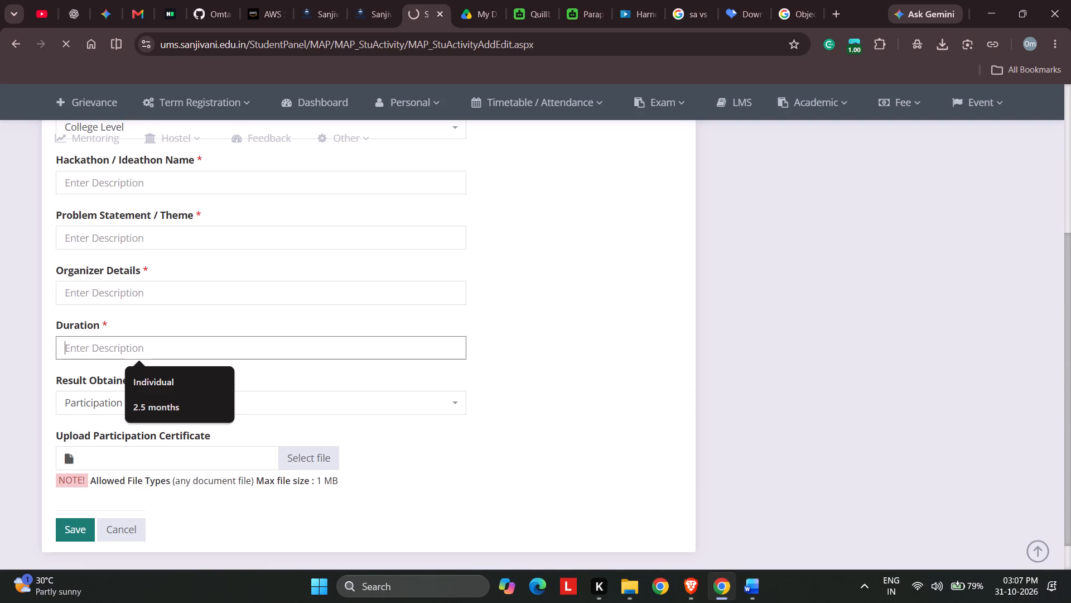
click(279, 300)
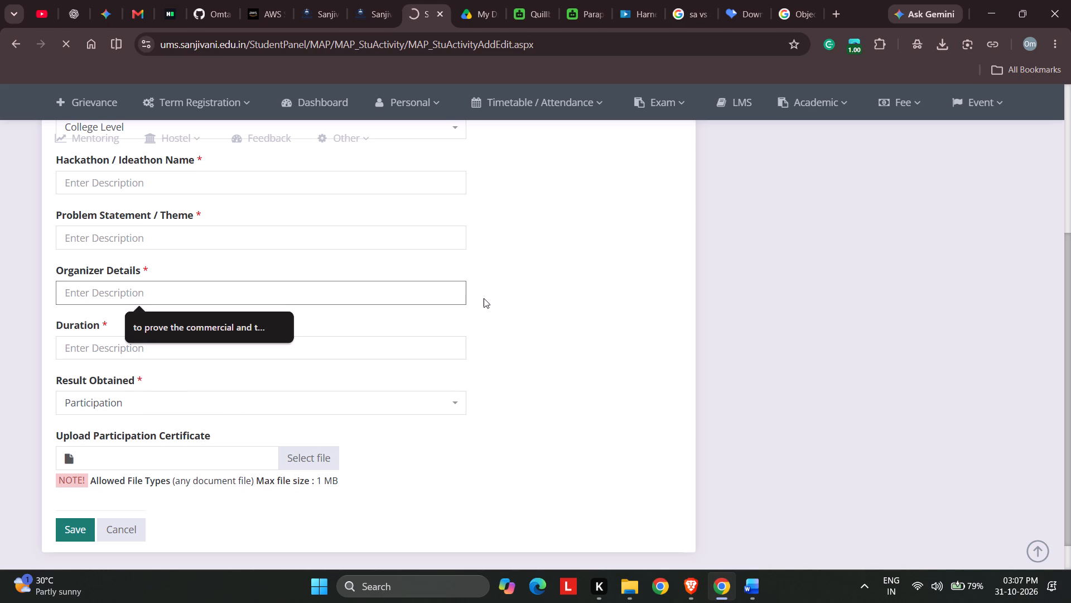
Enter "Idea Pitching Compition" as the hackathon / ideathon name.
scroll(484, 298, up, 2)
scroll(182, 330, down, 3)
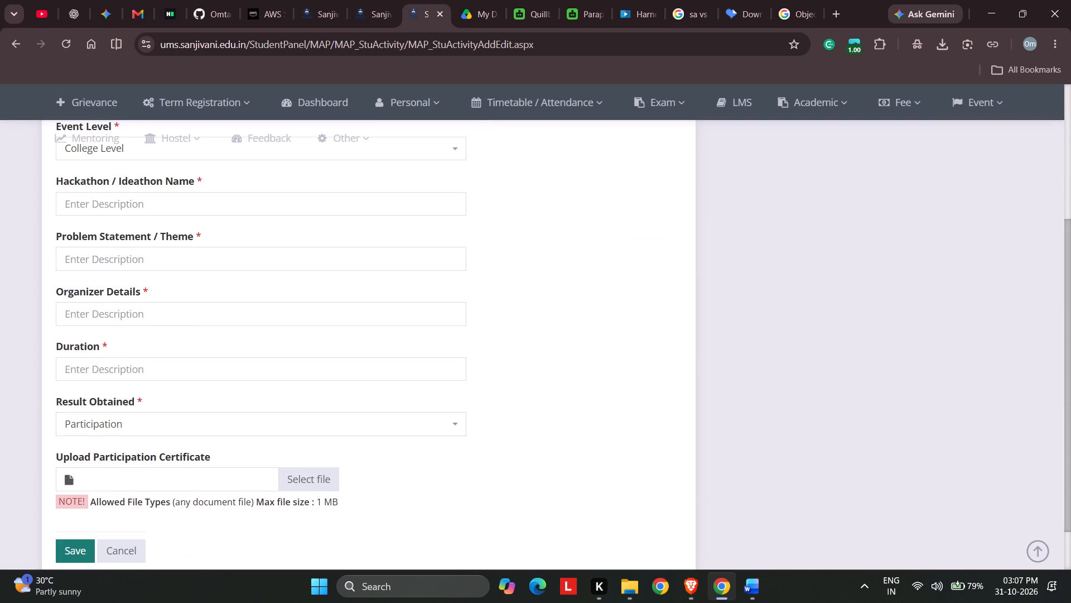
scroll(204, 264, up, 1)
click(206, 276)
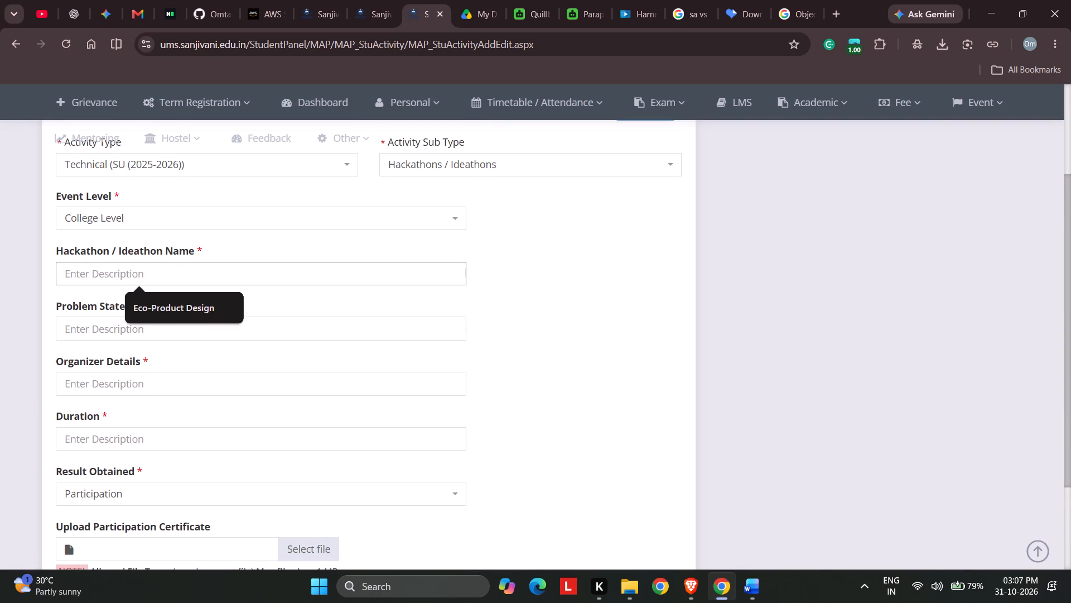
key(shift+i)
text(dea Pitching)
key(space)
text(Compition)
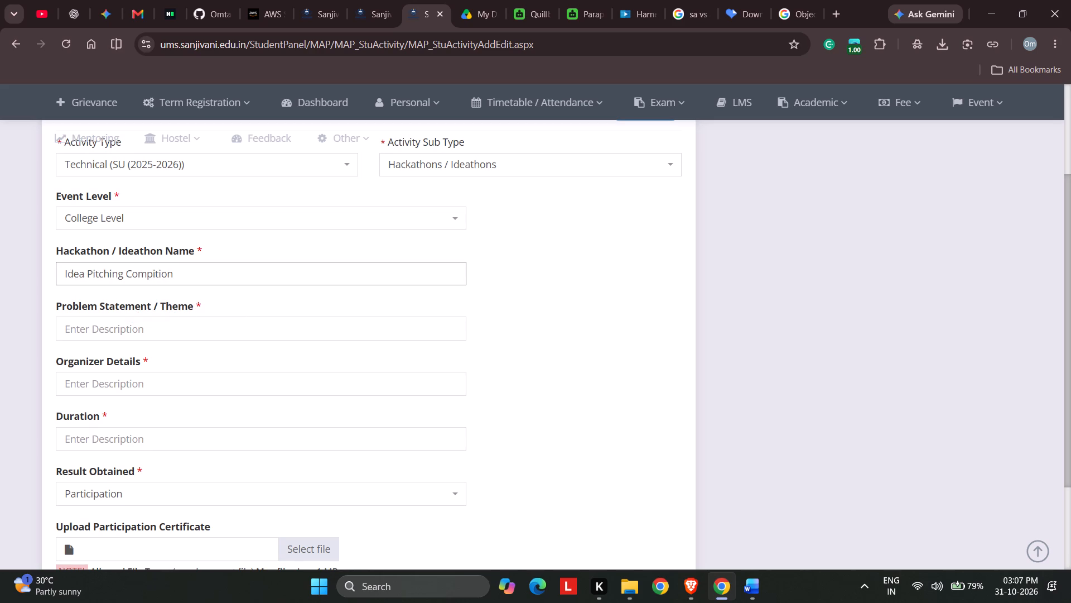
Switch to File Explorer, view the certificate 20260212_100620.jpg for the event details, and return to the activity form in Chrome.
key(alt+Tab)
double_click(1045, 322)
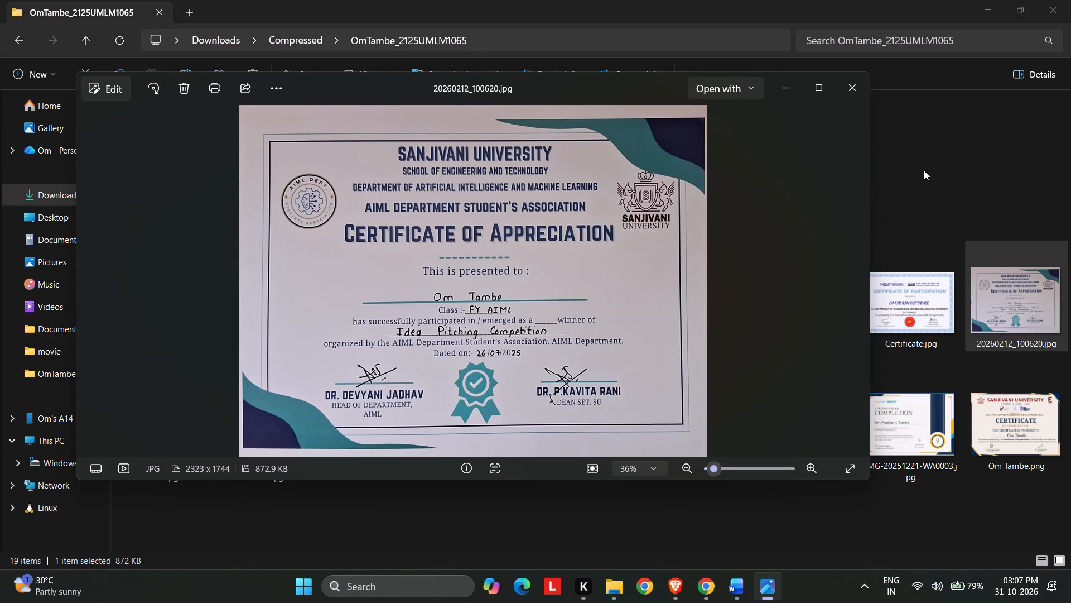
key(alt+Tab)
key(alt+Tab)
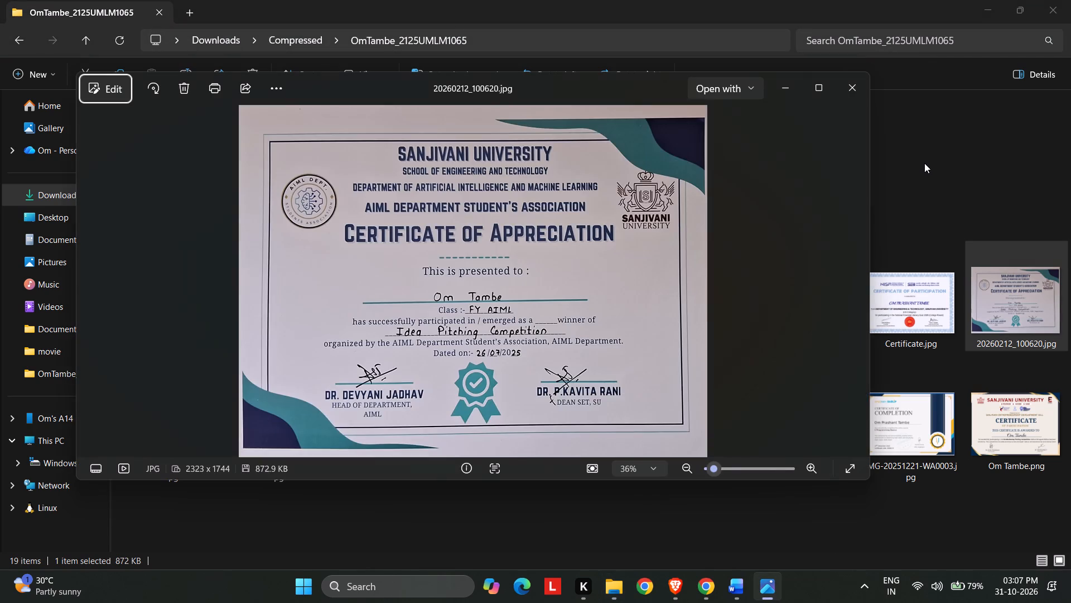
key(alt+Tab)
key(alt+Tab)
Attach 20260212_100620.jpg from the student's folder inside Compressed as the participation certificate.
scroll(259, 356, down, 1)
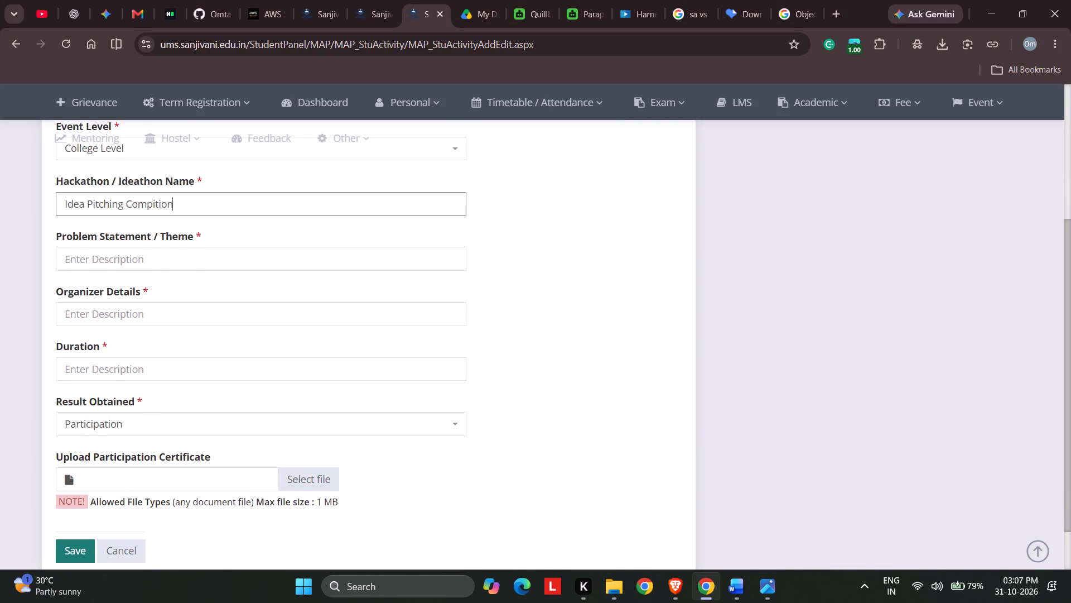
click(242, 364)
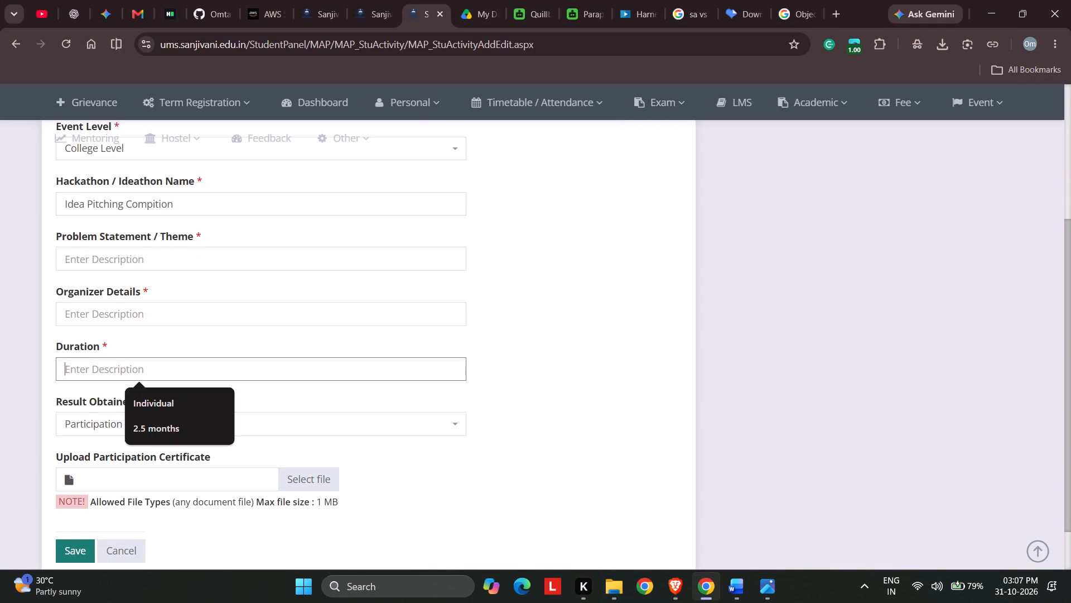
click(128, 479)
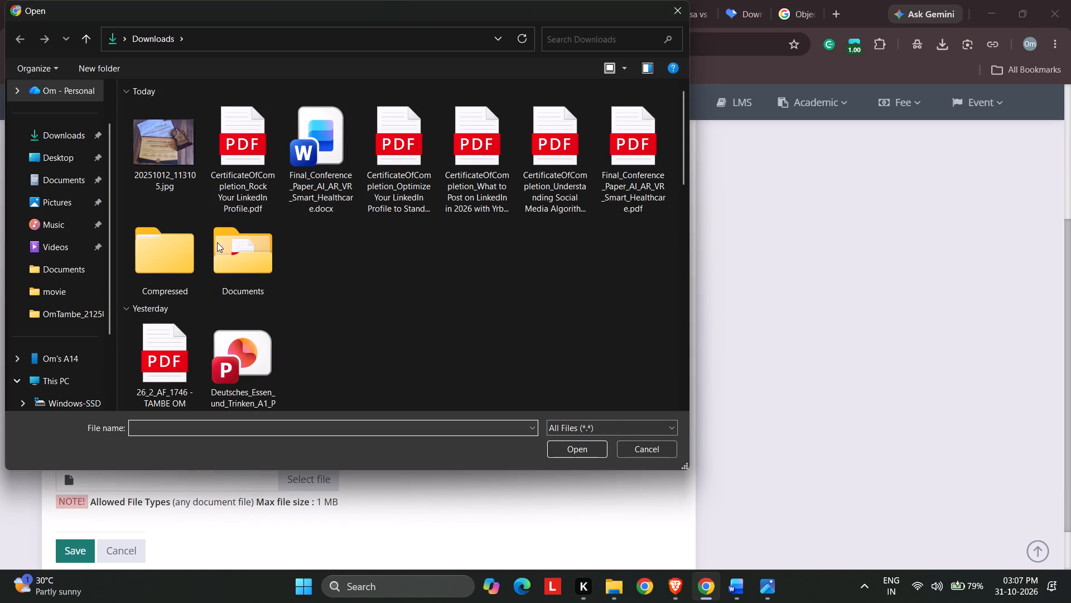
double_click(185, 257)
double_click(223, 146)
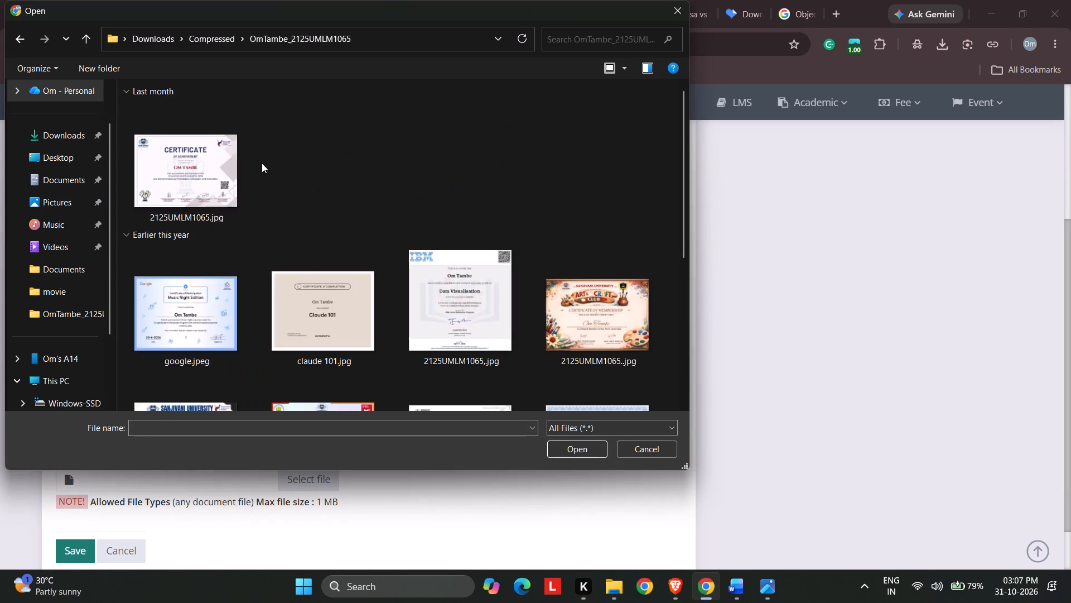
scroll(347, 303, down, 3)
scroll(497, 218, down, 2)
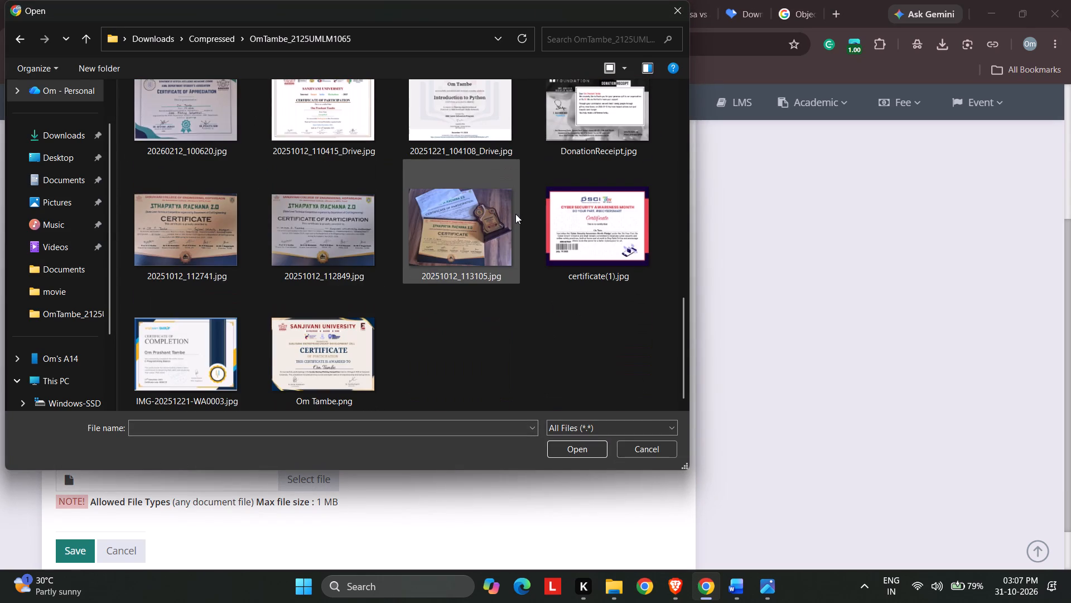
scroll(515, 214, up, 1)
double_click(173, 161)
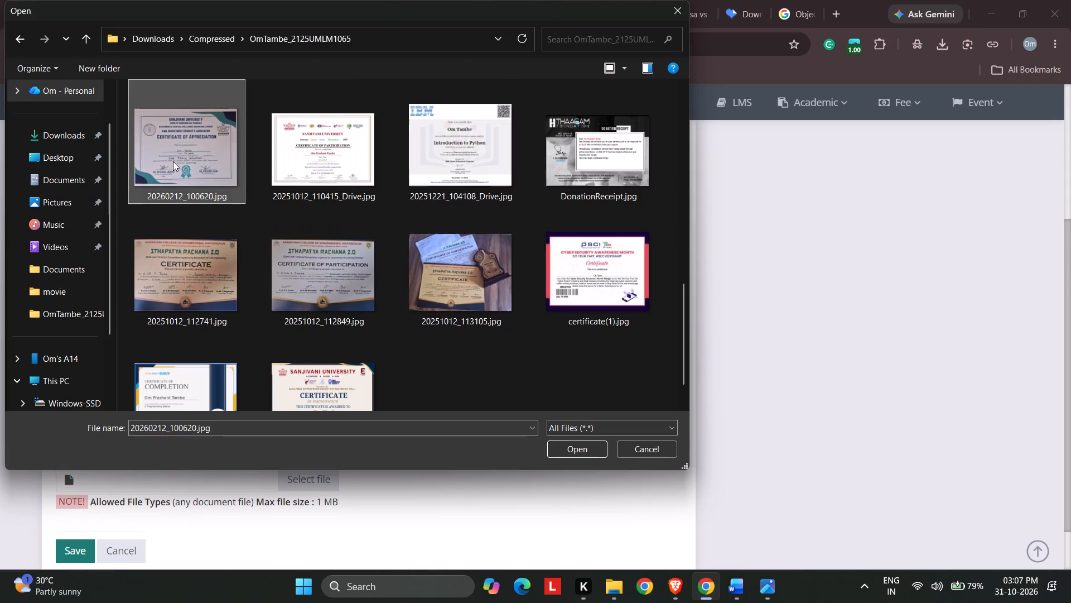
Enter "4 hrs" as the event's duration.
scroll(390, 380, up, 2)
scroll(276, 442, down, 1)
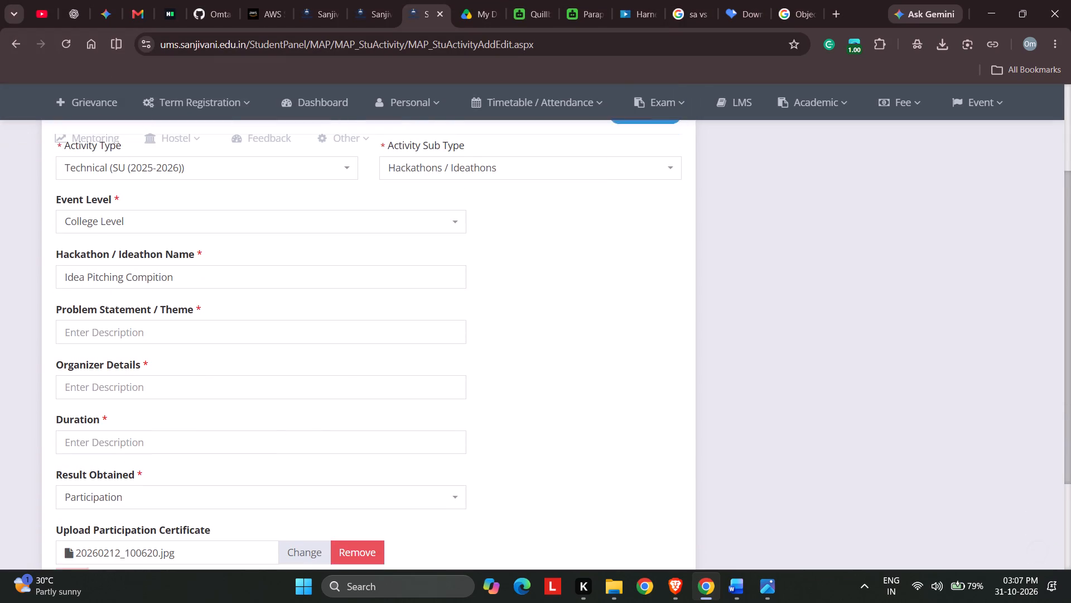
click(175, 433)
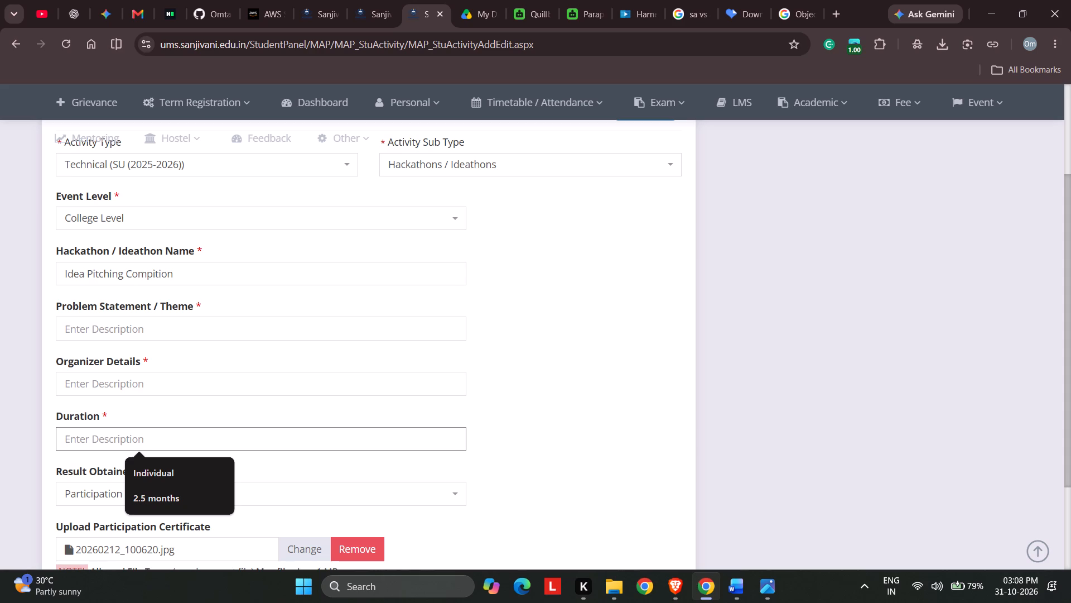
key(4)
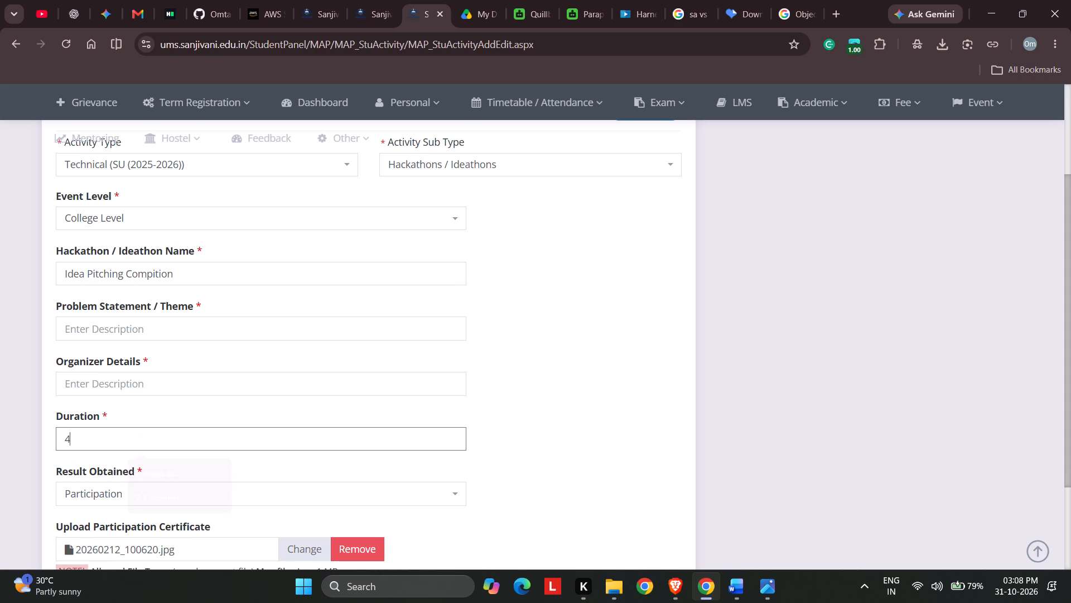
text(hrsd)
key(Left)
key(Left)
key(Left)
key(Left)
key(space)
key(Right)
key(Right)
key(Right)
key(Right)
key(BackSpace)
click(582, 332)
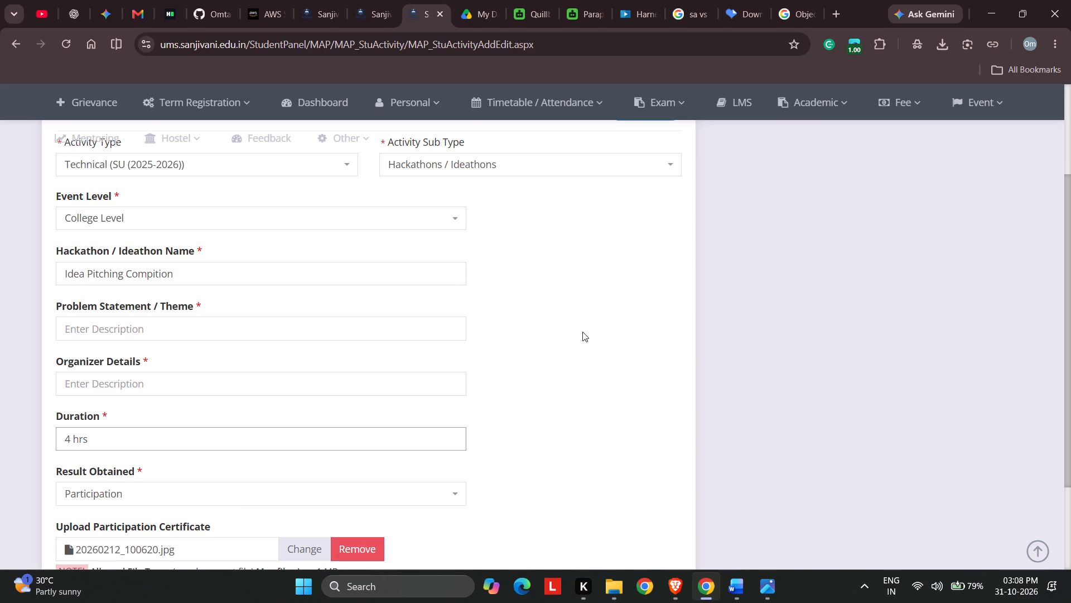
Enter "AIML Department Student's Association" as the organizer details, checking the wording against the open certificate in Photos.
scroll(577, 329, down, 2)
scroll(577, 329, up, 2)
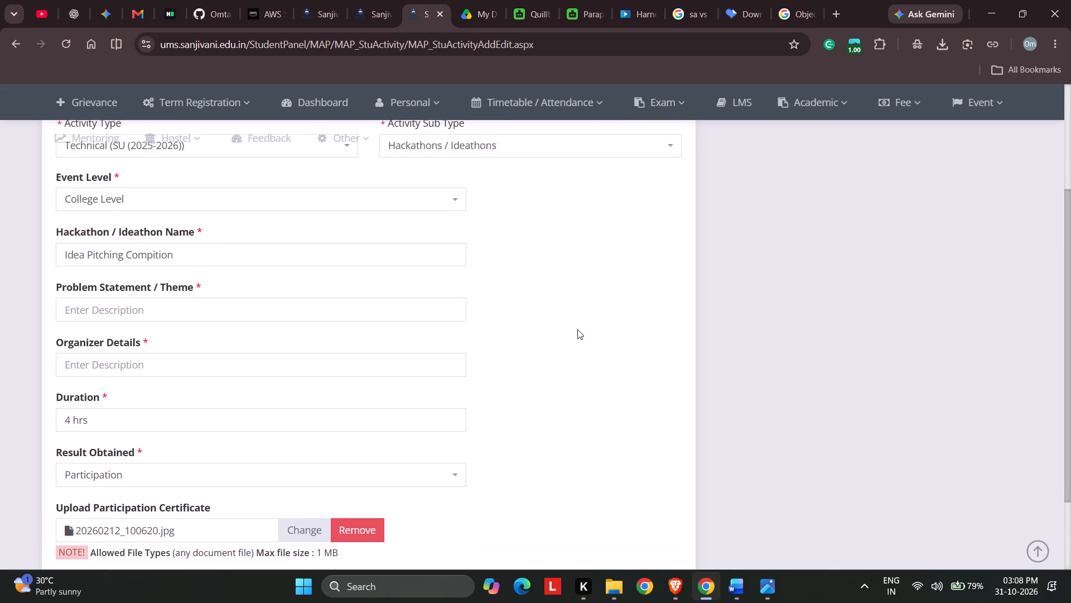
click(242, 385)
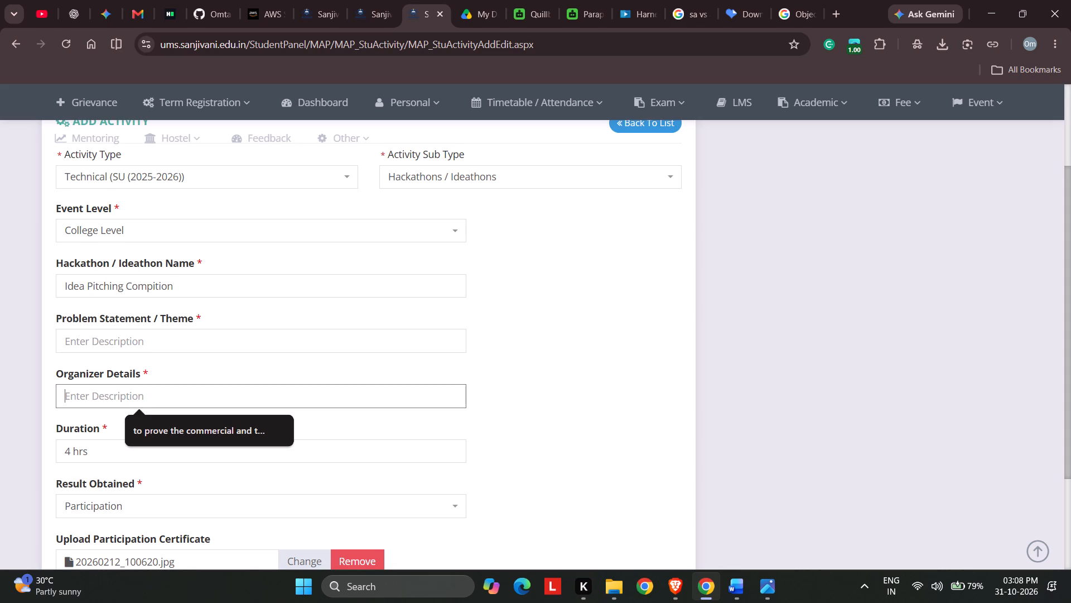
key(alt+Tab)
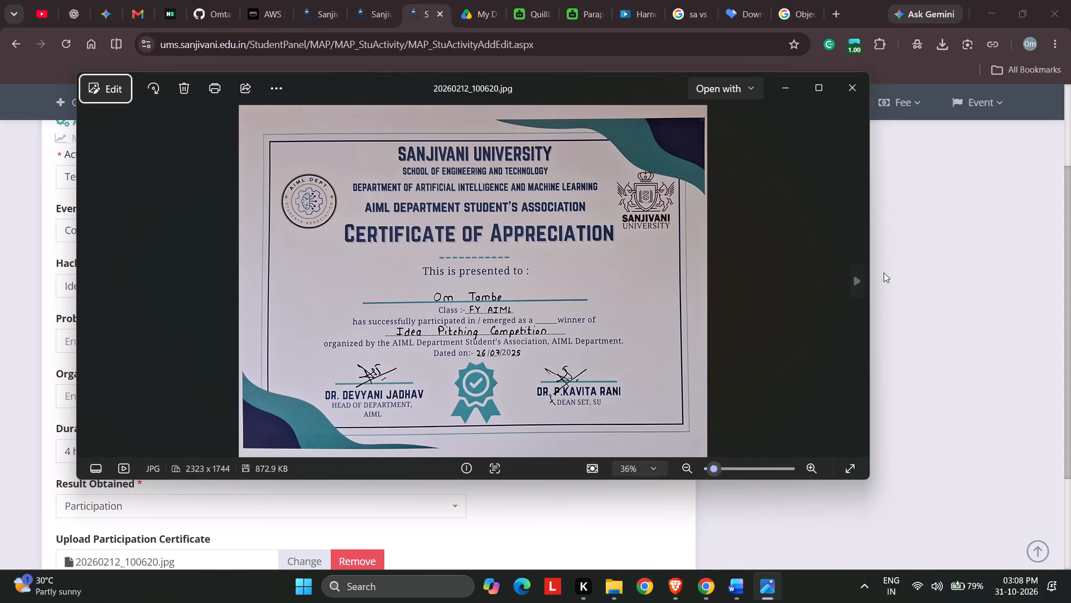
click(923, 272)
click(81, 398)
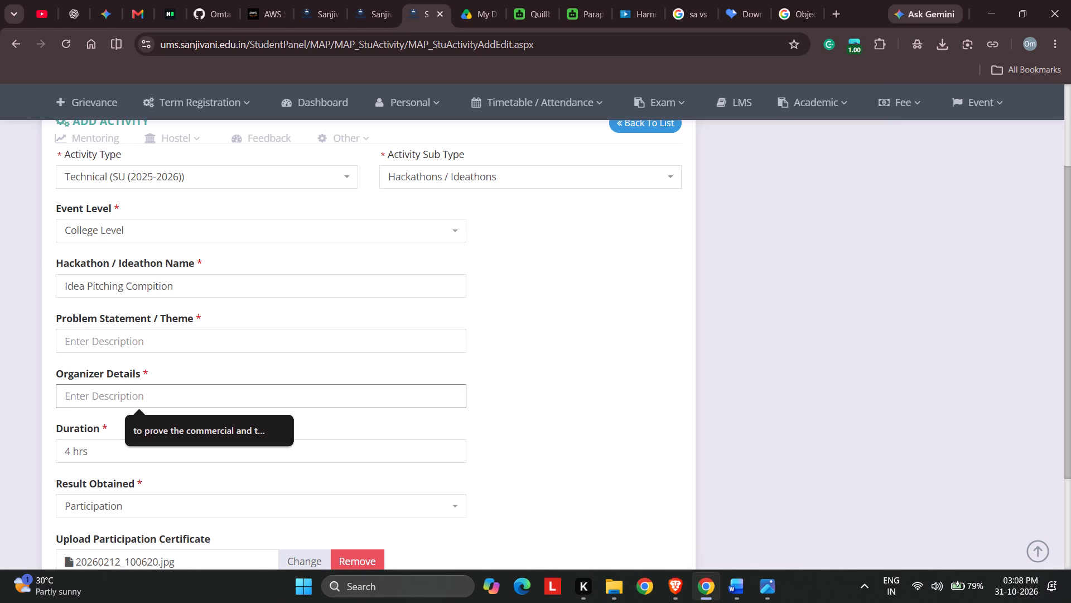
text(AIML Department)
key(space)
key(alt+Tab)
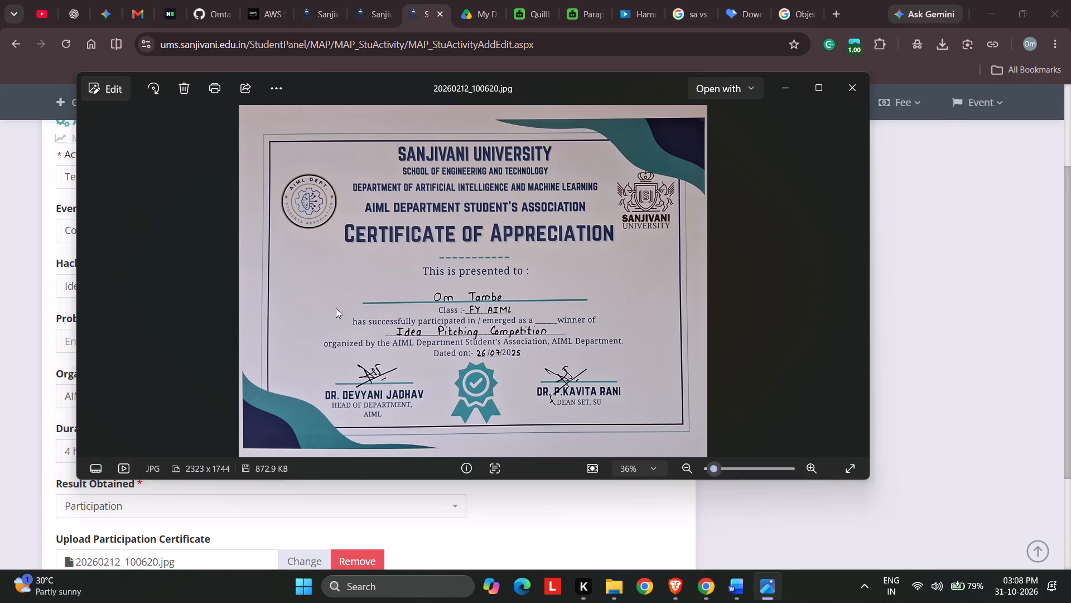
key(alt+Tab)
text(Student')
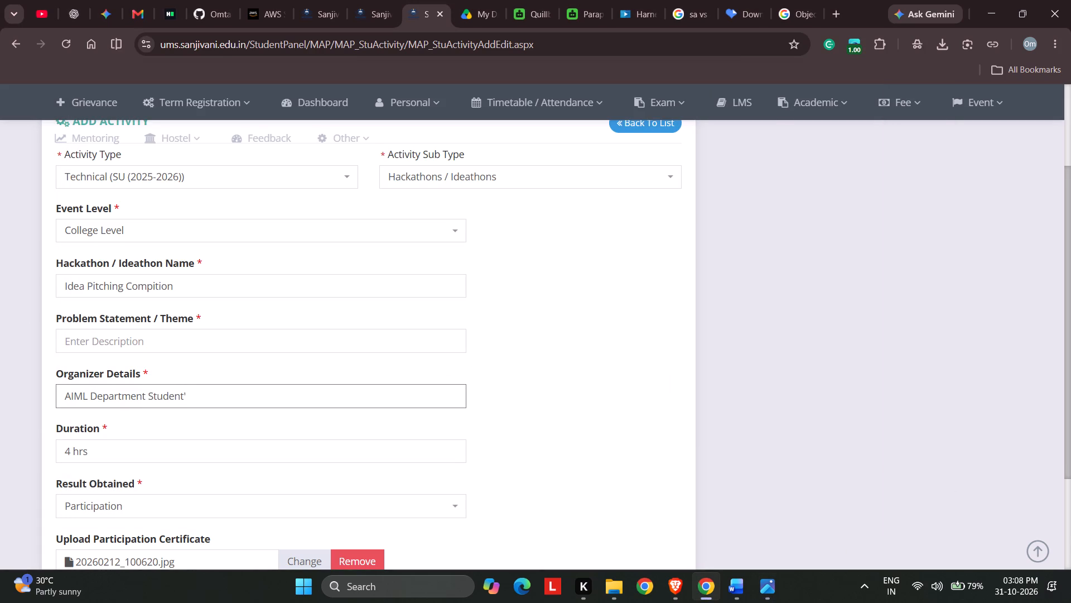
text(s A)
key(alt+Tab)
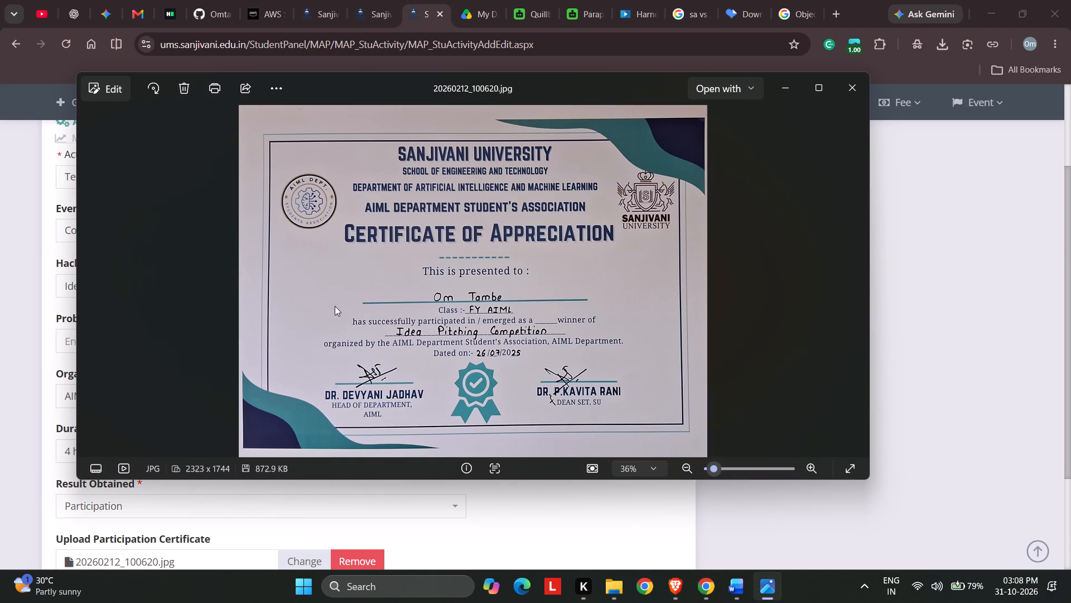
key(alt+Tab)
text(ssociation)
key(alt+Tab)
key(alt+Tab)
Correct the hackathon / ideathon name to "Idea Pitching Competition", checking the spelling against the certificate image.
scroll(354, 363, down, 1)
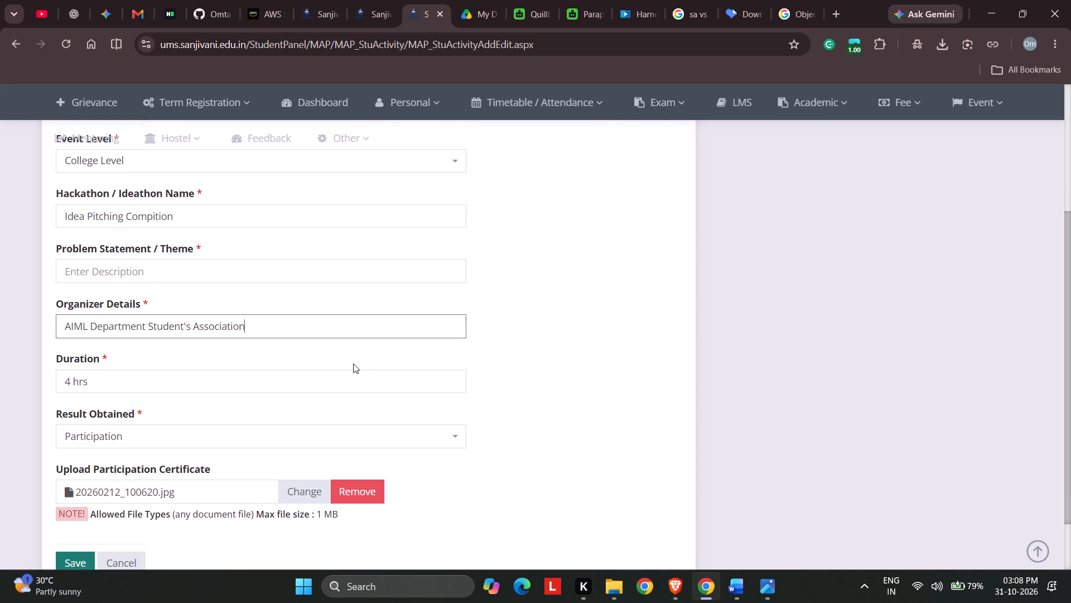
scroll(353, 363, up, 2)
key(alt+Tab)
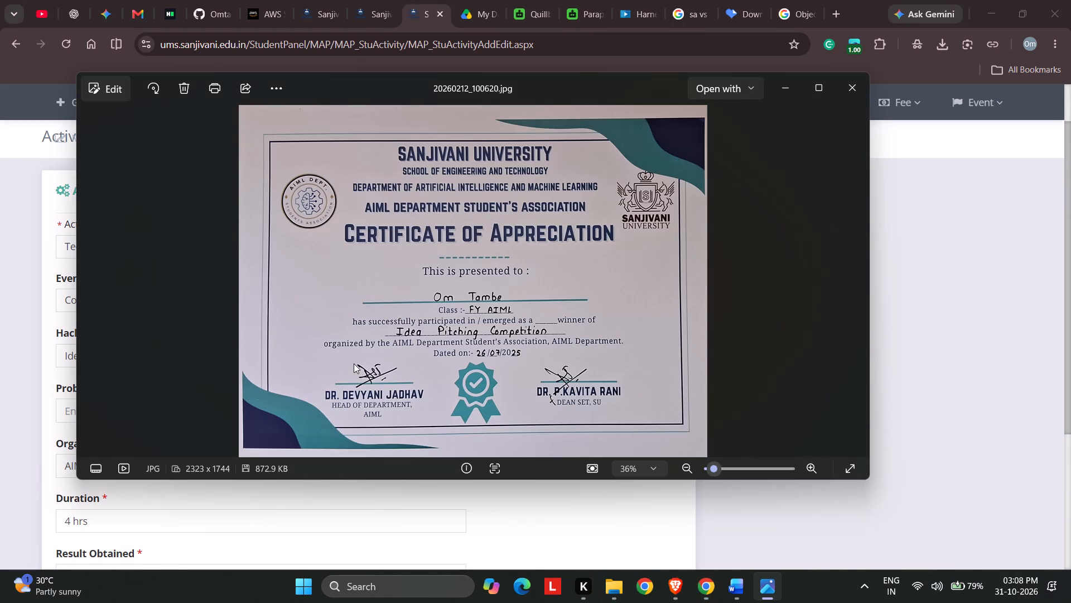
key(alt+Tab)
key(alt+Tab)
key(alt+Tab)
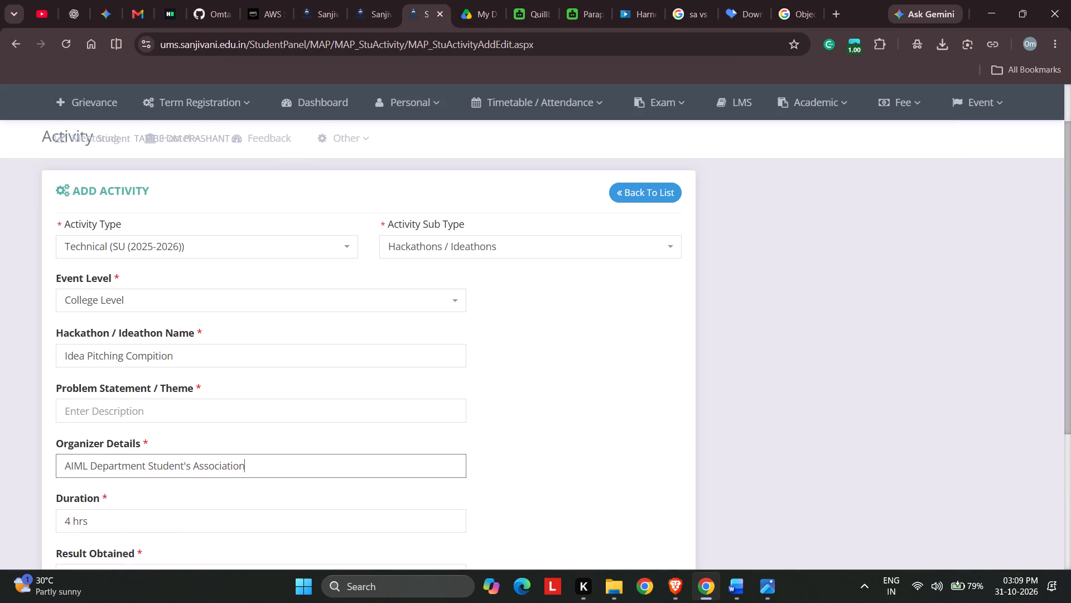
click(155, 357)
key(BackSpace)
key(e)
key(Right)
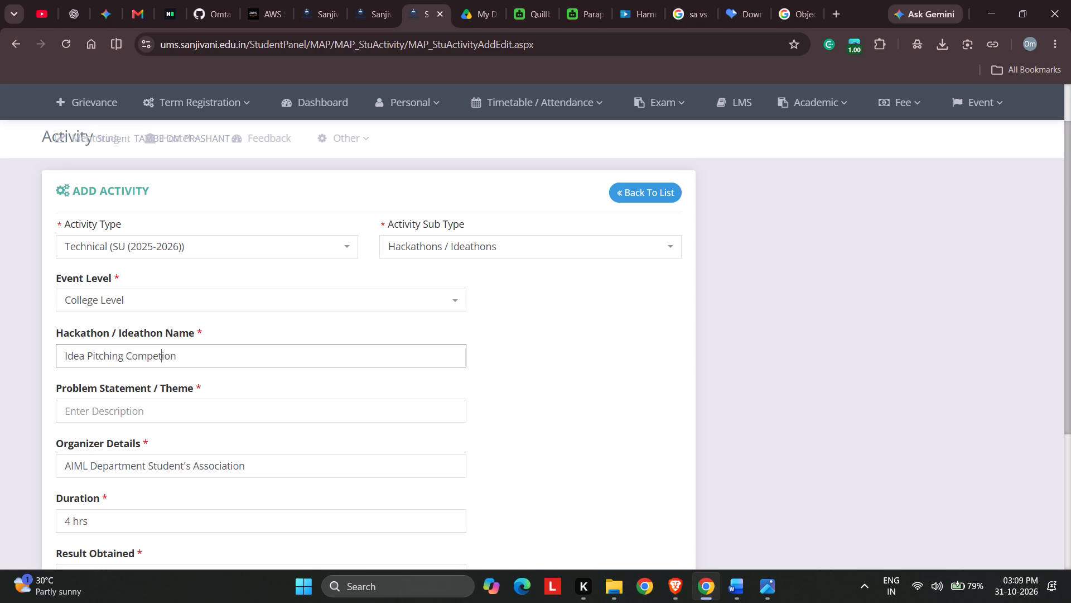
key(Left)
text(ti)
key(alt+Tab)
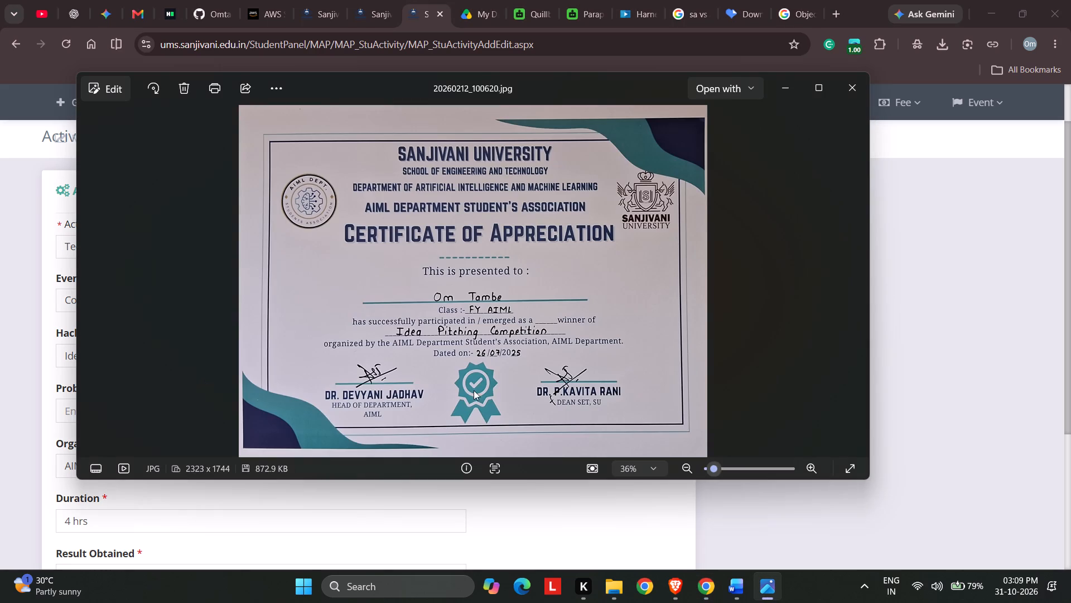
key(alt+Tab)
click(523, 356)
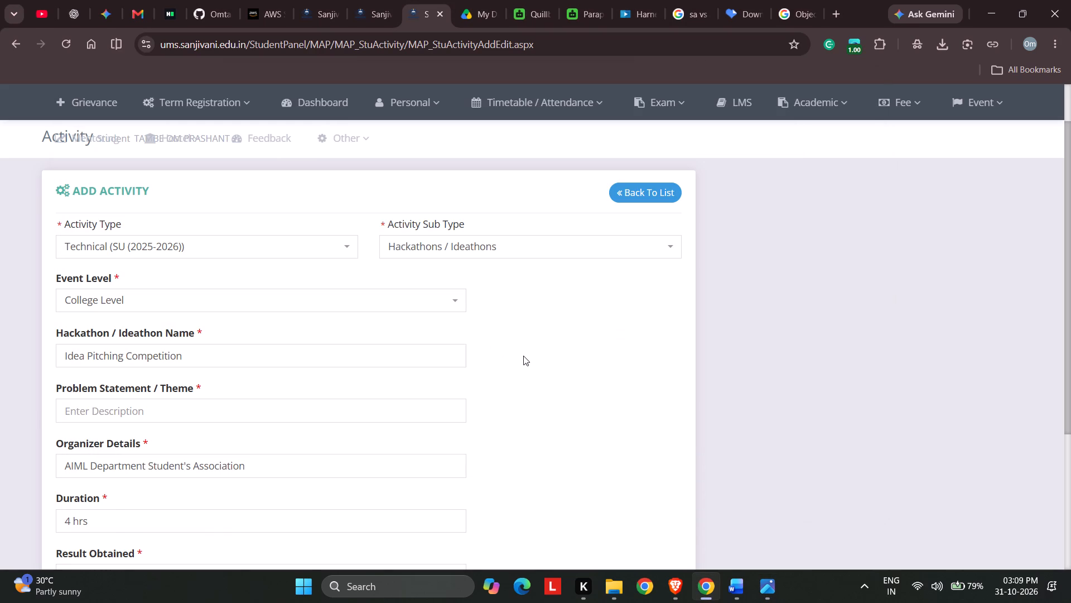
Enter "NeutriScan" as the problem statement / theme.
scroll(523, 356, down, 1)
click(248, 330)
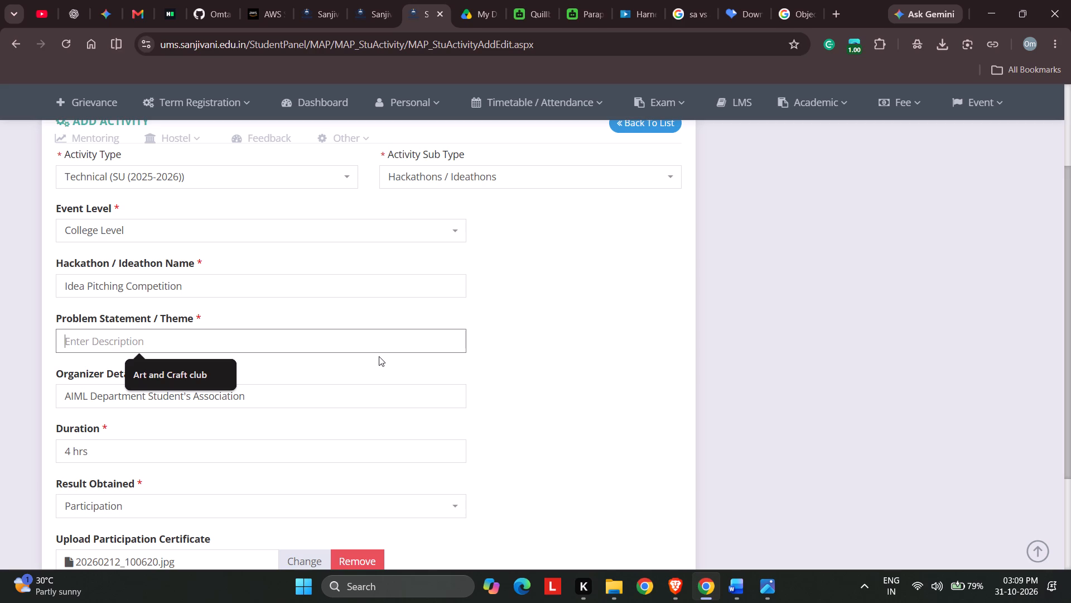
key(shift+n)
key(e)
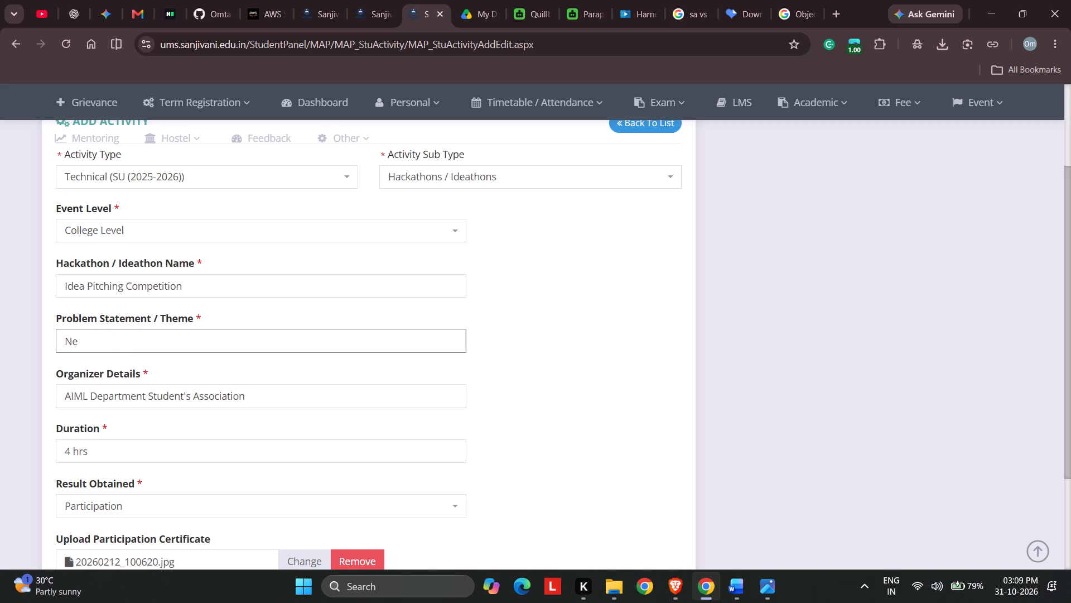
text(utri)
text(Scan)
click(525, 318)
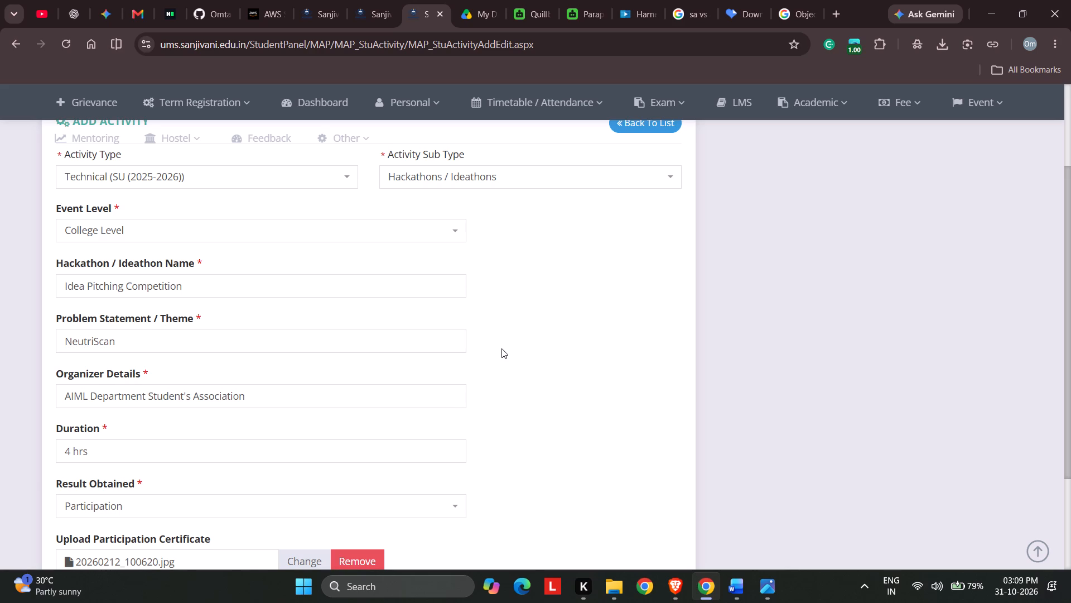
Review the completed Idea Pitching Competition form and save the activity.
scroll(501, 350, down, 2)
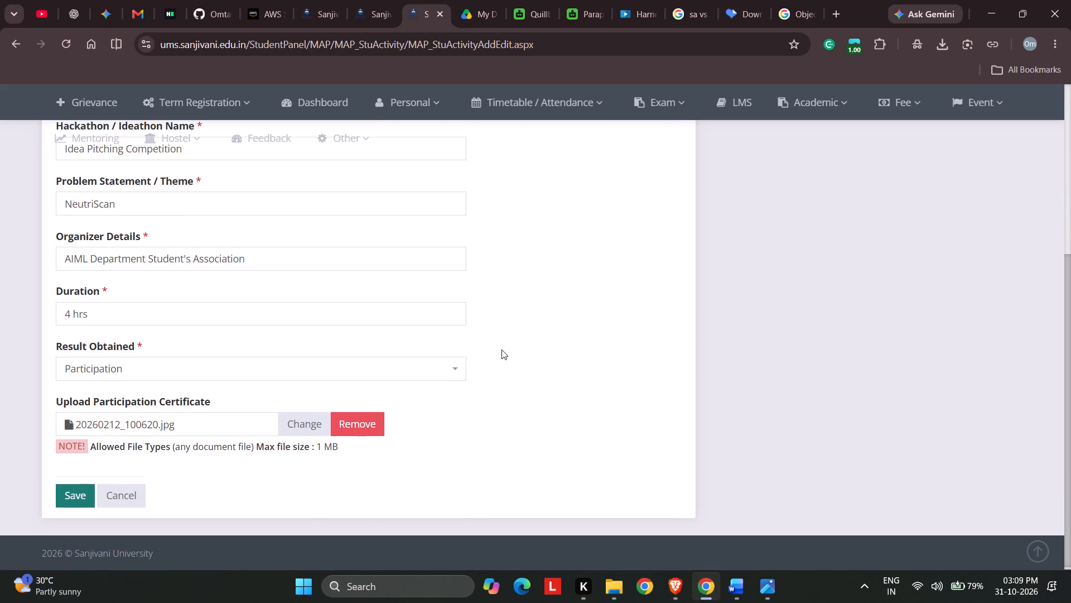
scroll(501, 350, up, 2)
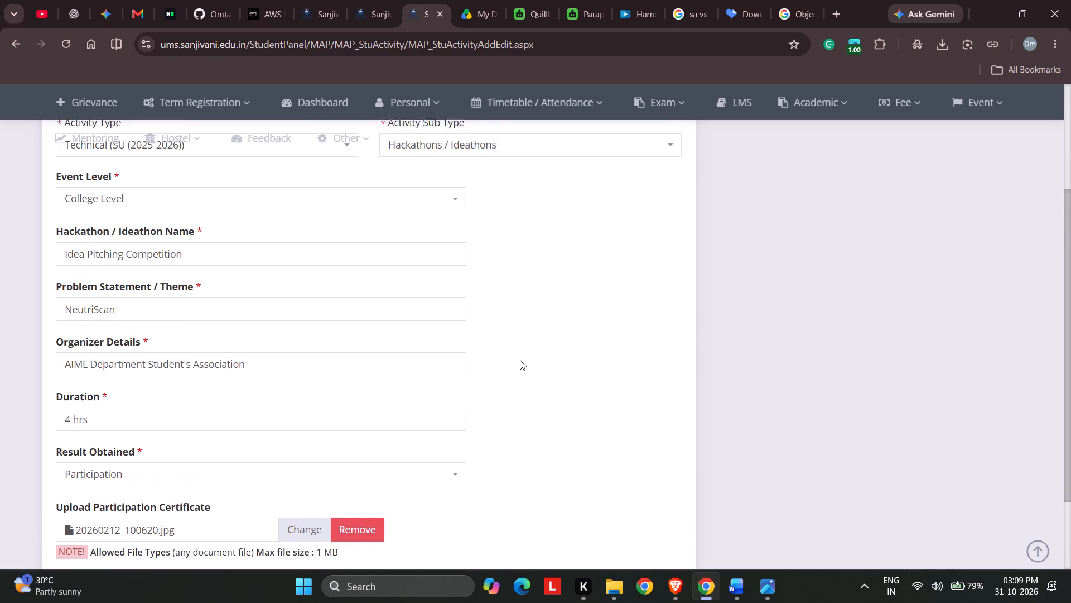
scroll(520, 360, up, 2)
scroll(520, 360, down, 4)
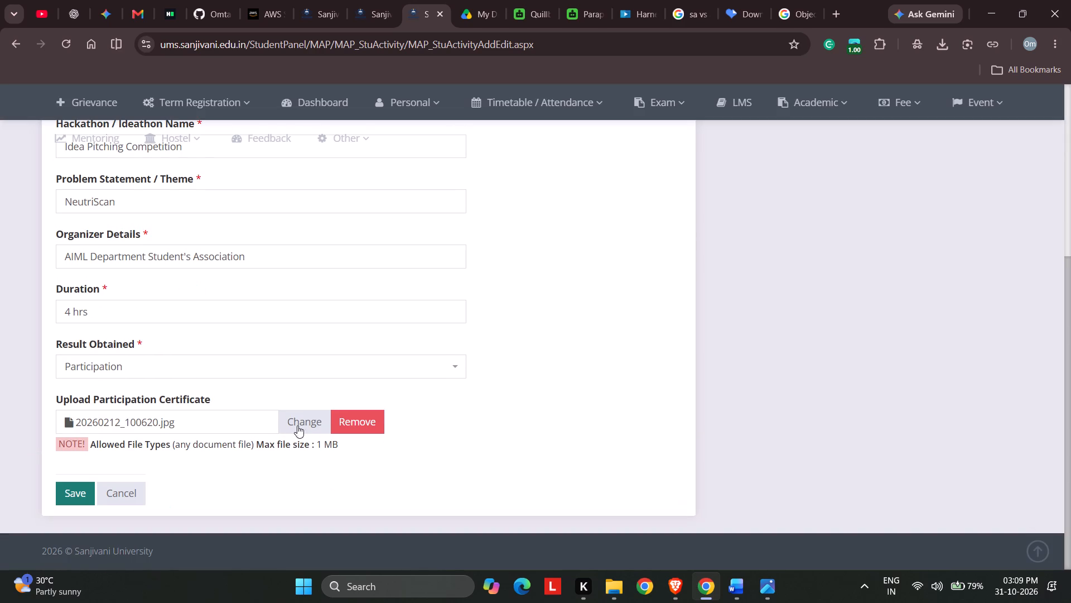
click(70, 500)
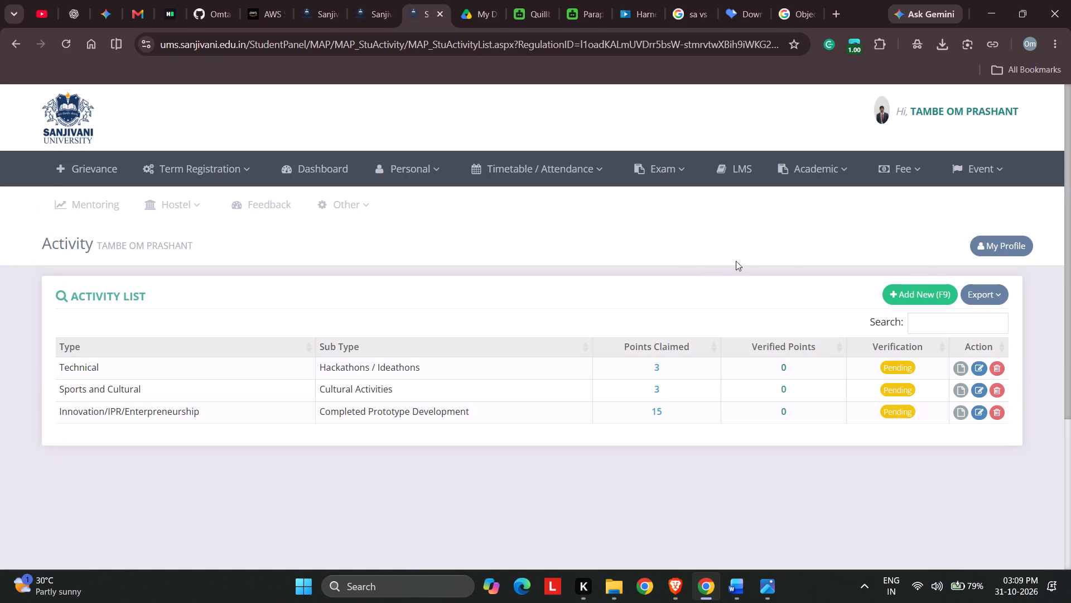
Switch to File Explorer, view the certificate 20251012_110415_Drive.jpg, and return to the activity list in Chrome.
click(614, 586)
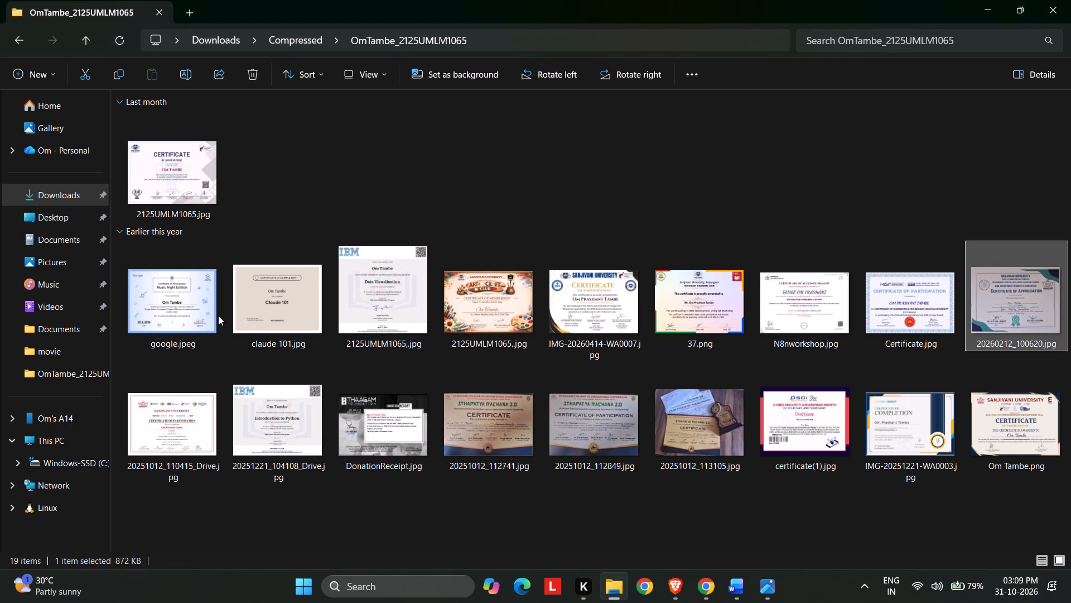
double_click(201, 434)
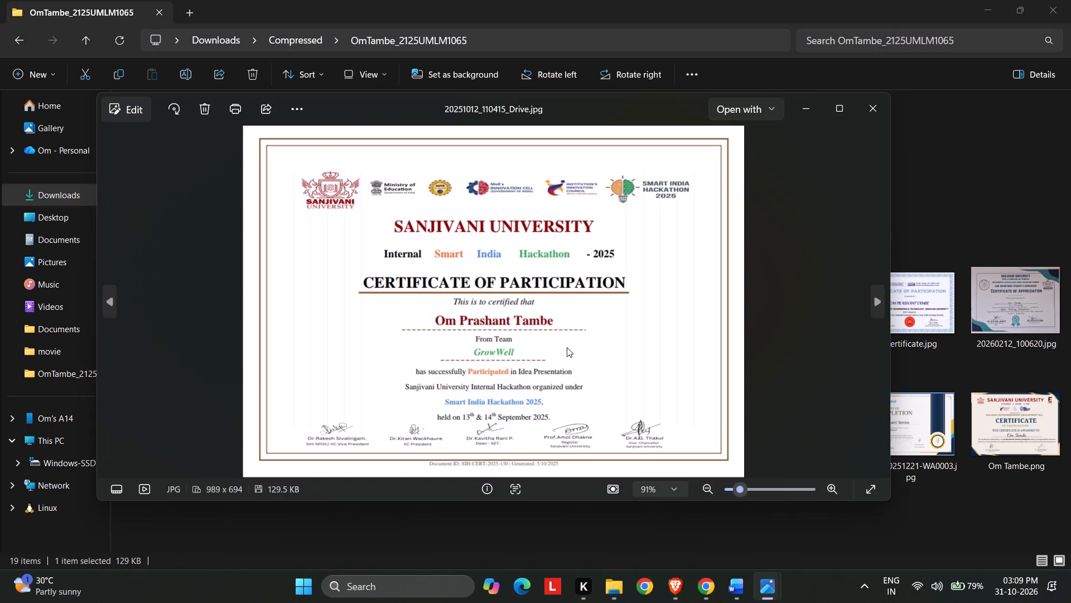
click(866, 118)
click(976, 8)
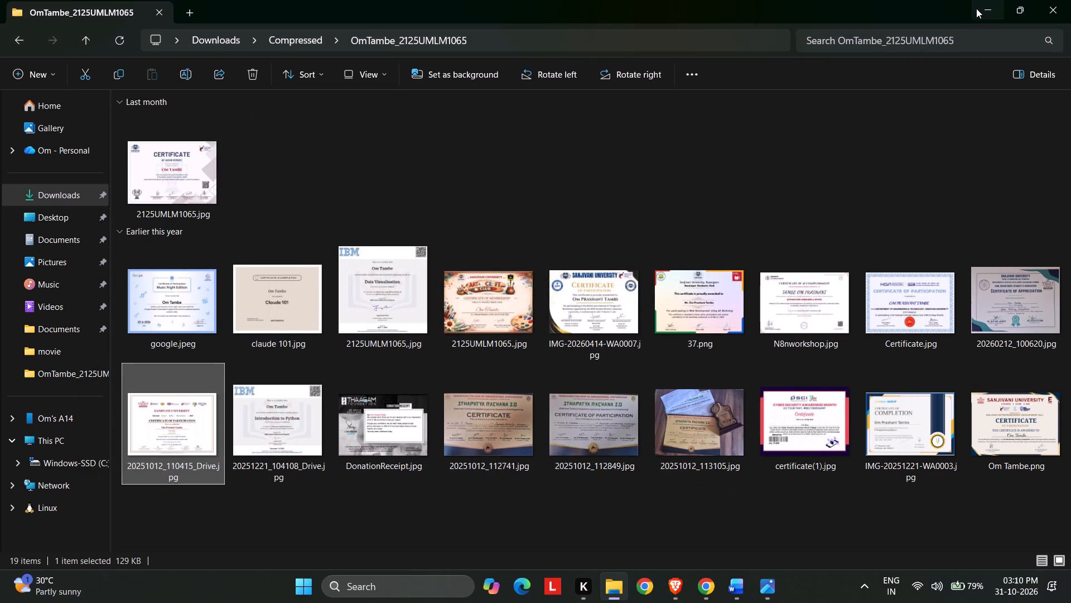
Start a new activity with type Technical (SU (2025-2026)), sub type Hackathons / Ideathons and event level National Level.
click(927, 290)
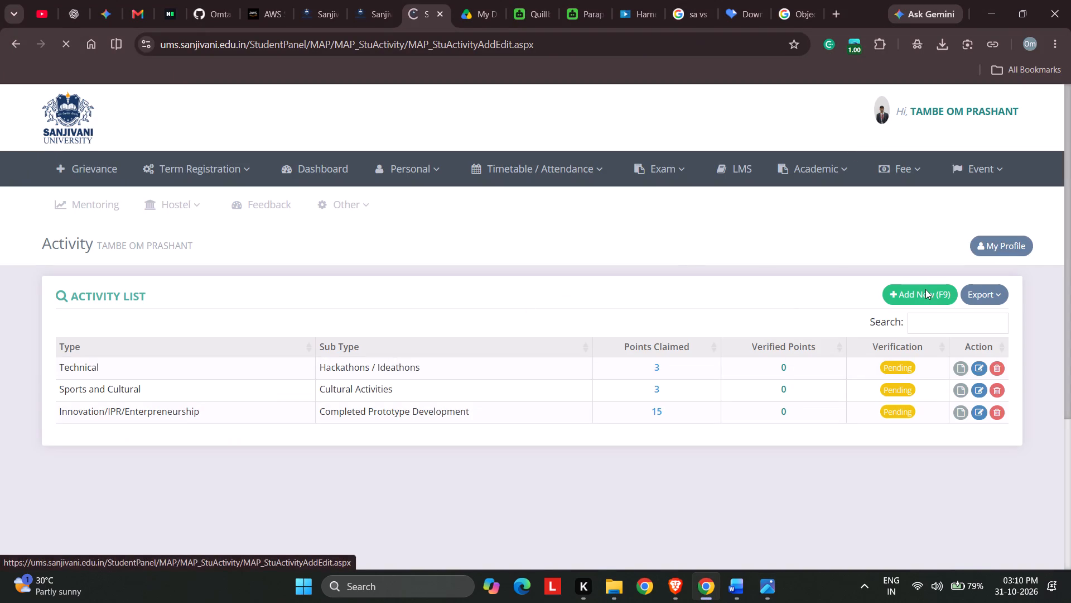
click(242, 356)
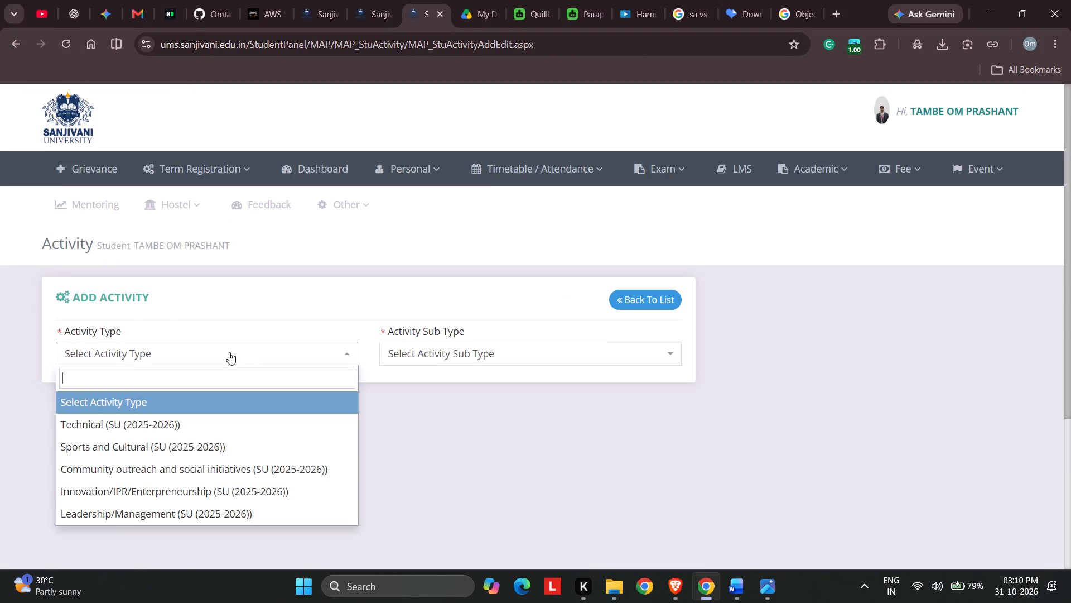
click(177, 419)
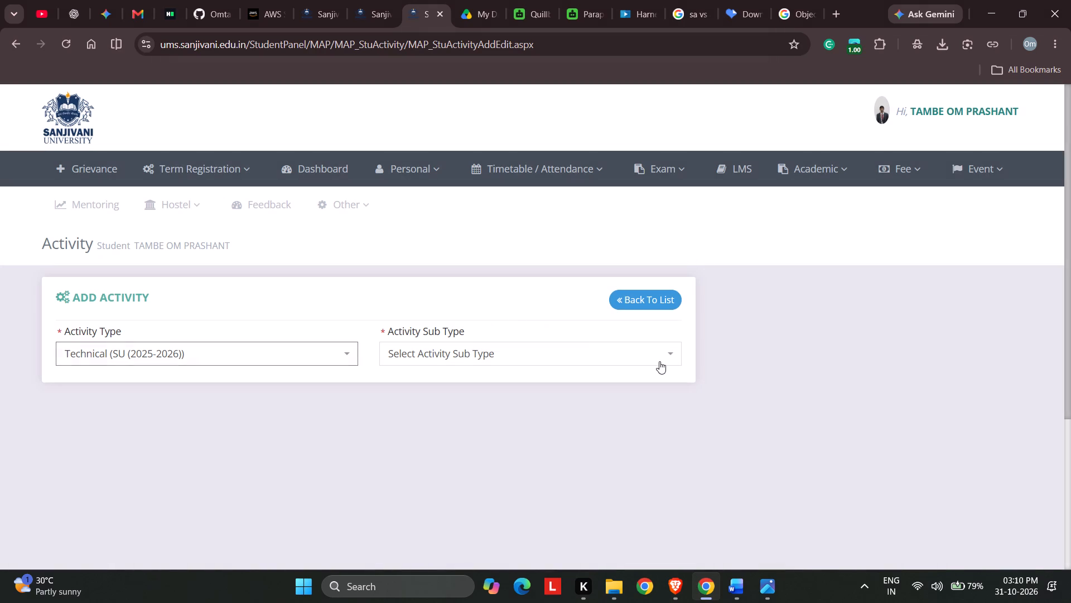
click(659, 361)
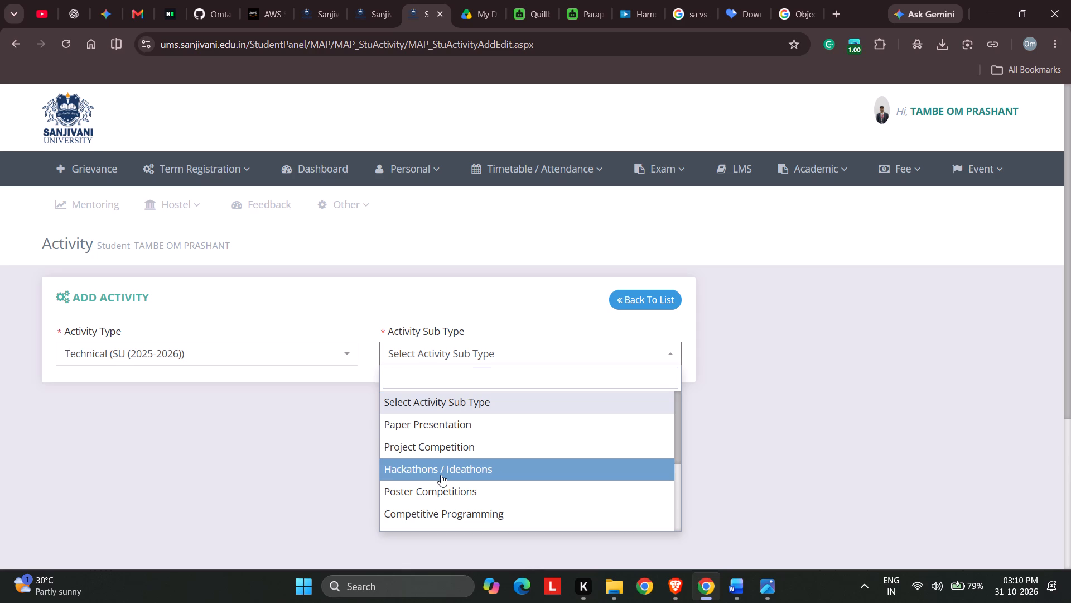
click(441, 475)
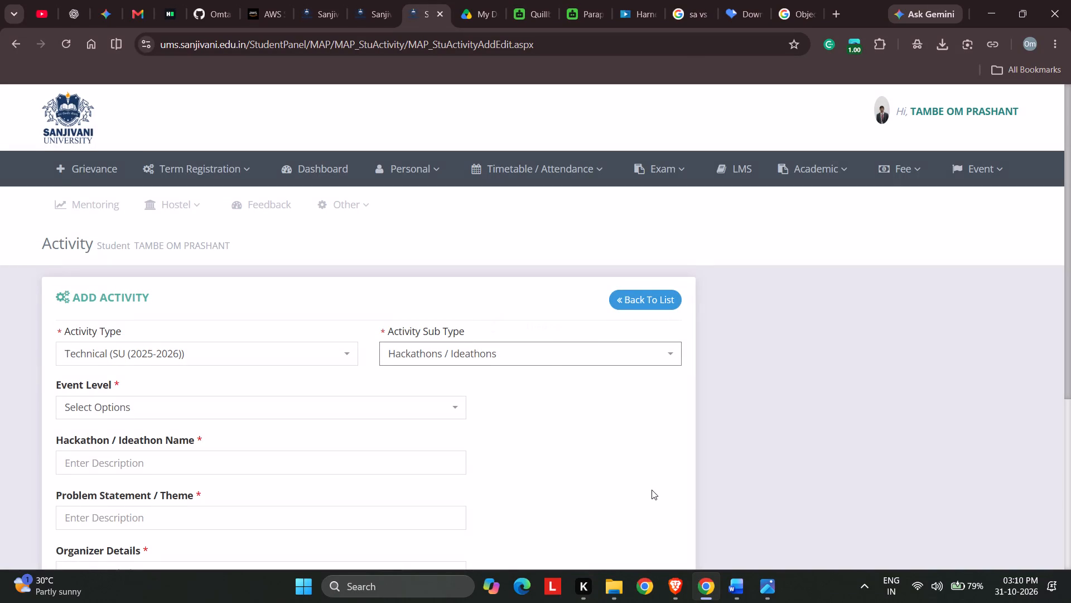
scroll(713, 463, down, 1)
click(446, 293)
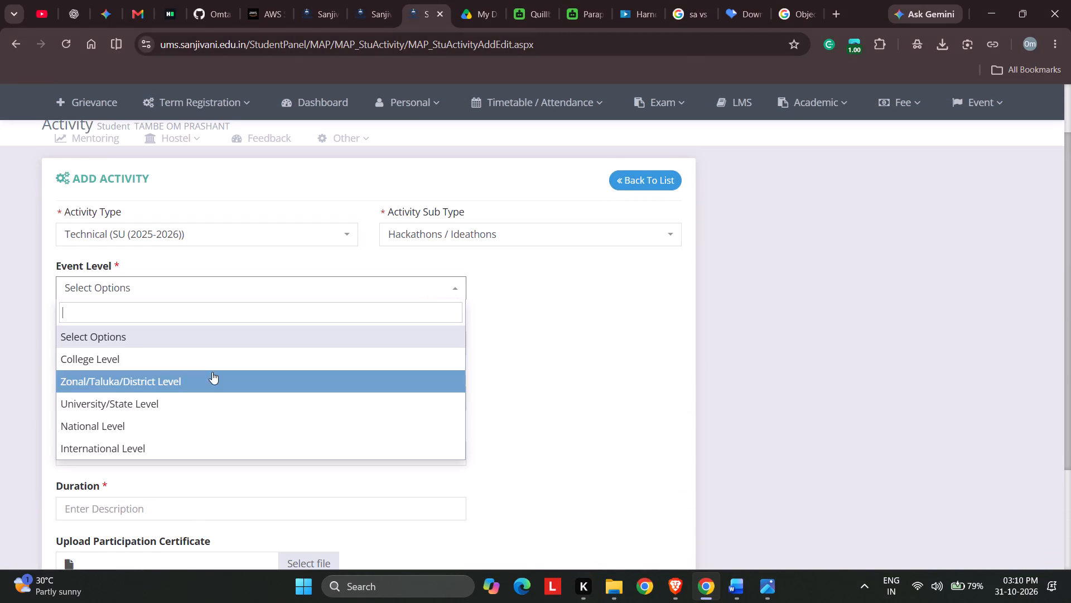
click(180, 428)
Enter "Smart India Hackathon" as the hackathon / ideathon name.
click(229, 338)
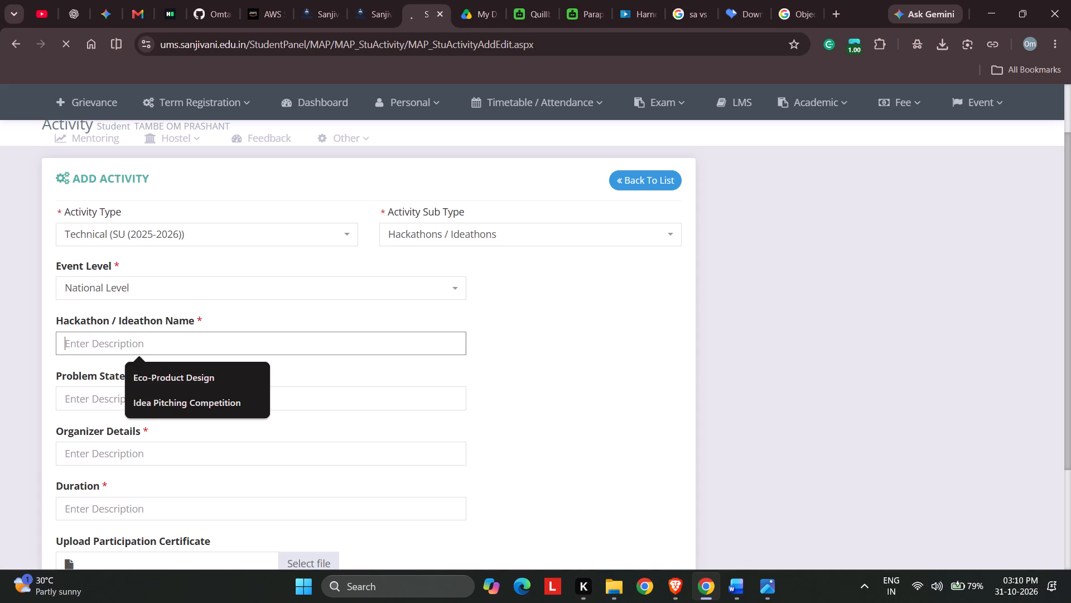
text(Smar)
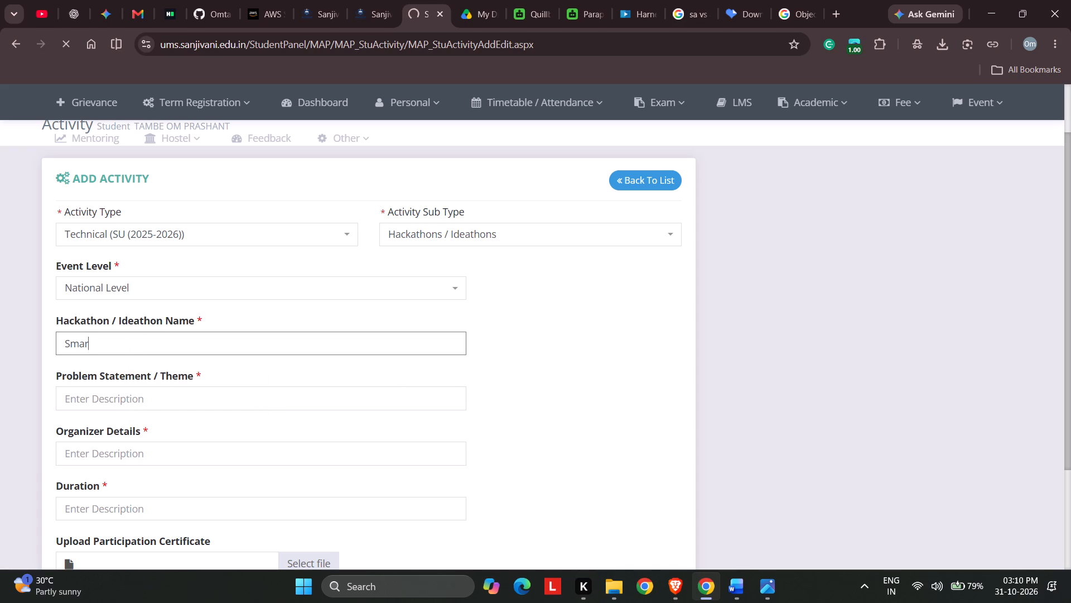
text(t India Ha)
text(ckathi)
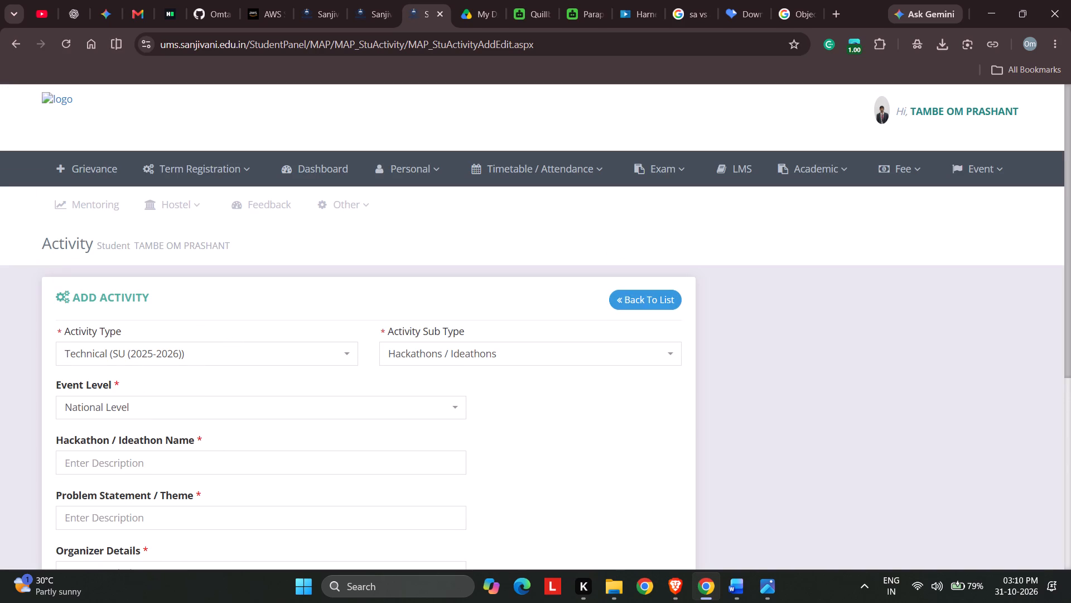
click(208, 456)
text(Sa)
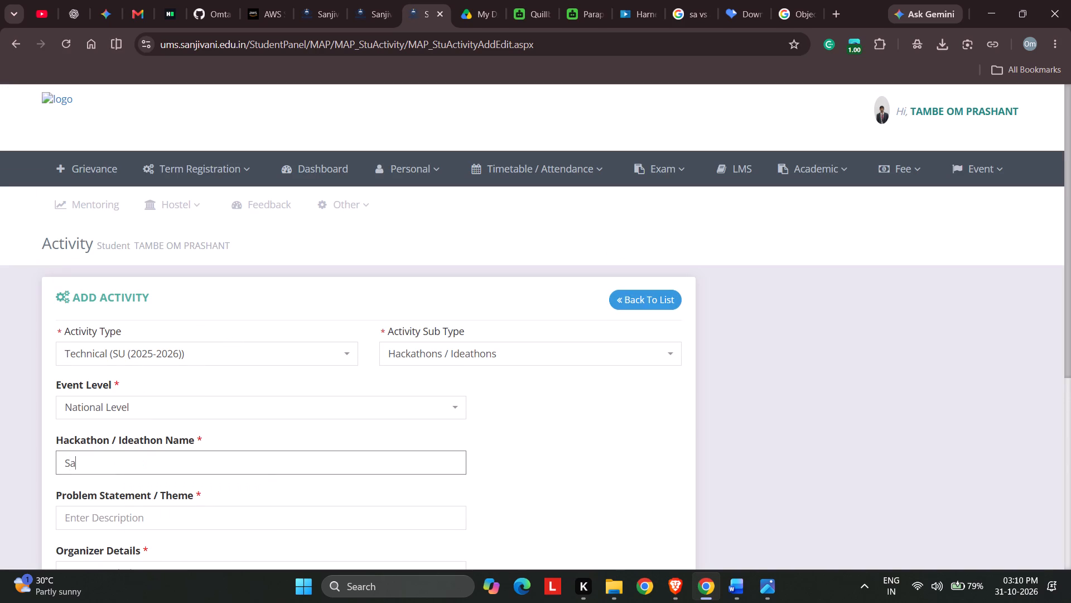
key(BackSpace)
text(mart India Hackathon)
click(582, 446)
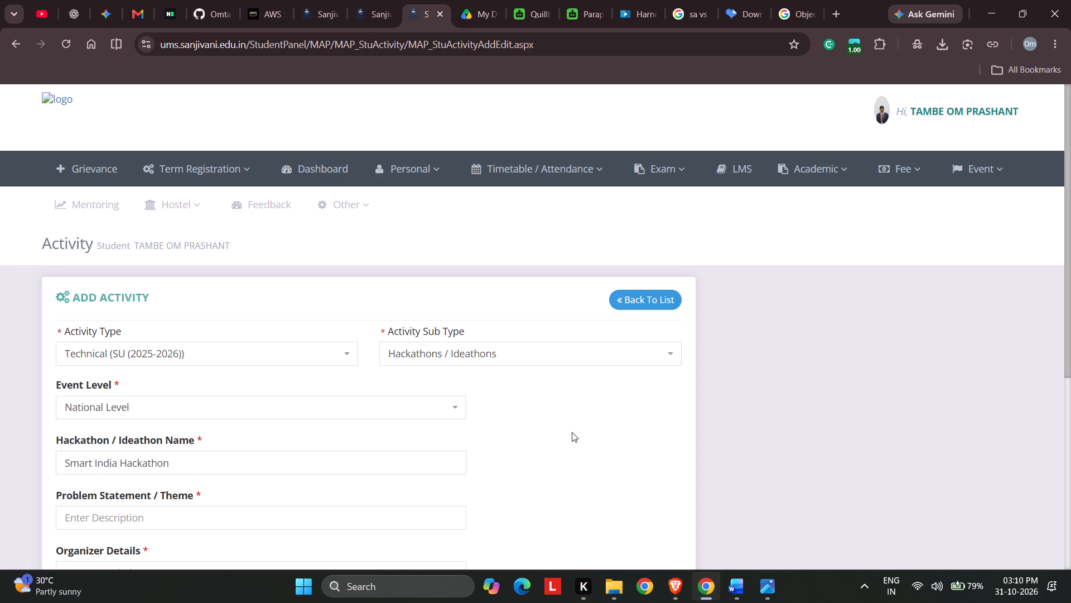
Set the result obtained to Participation.
scroll(493, 420, down, 2)
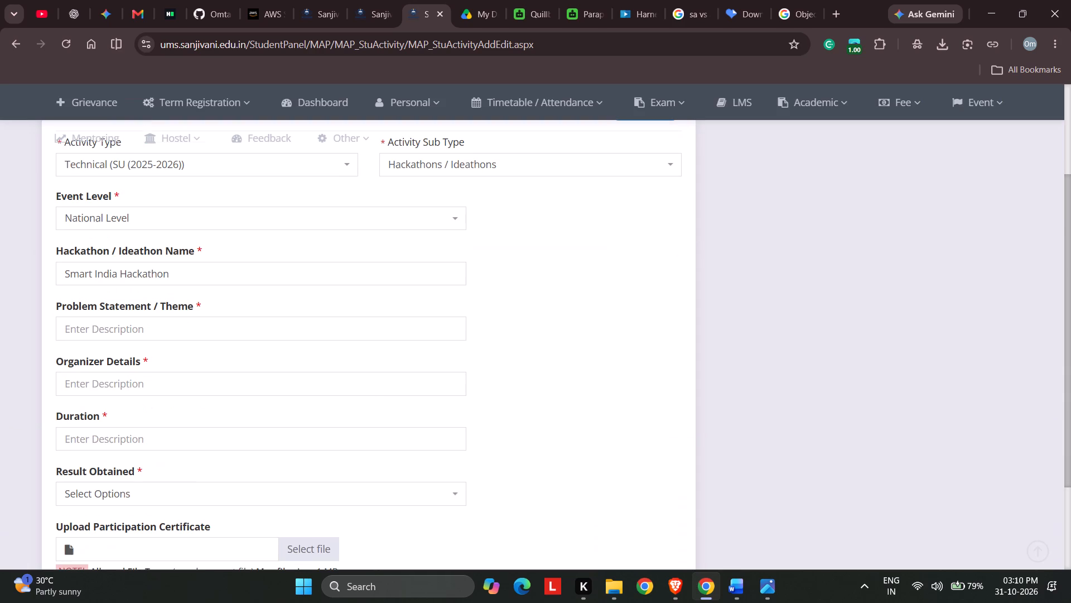
scroll(208, 327, down, 1)
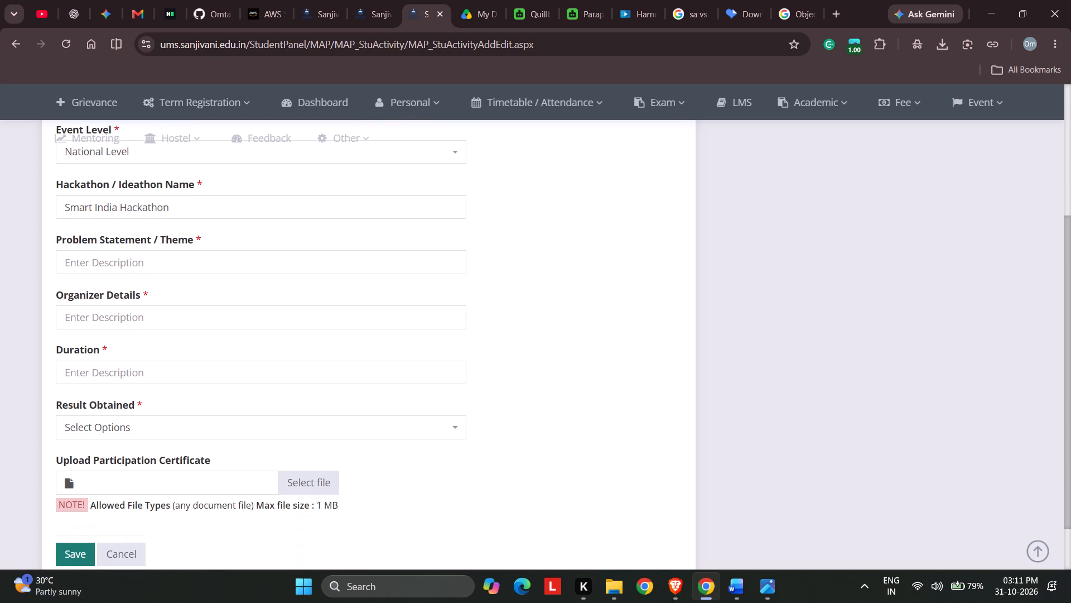
click(219, 423)
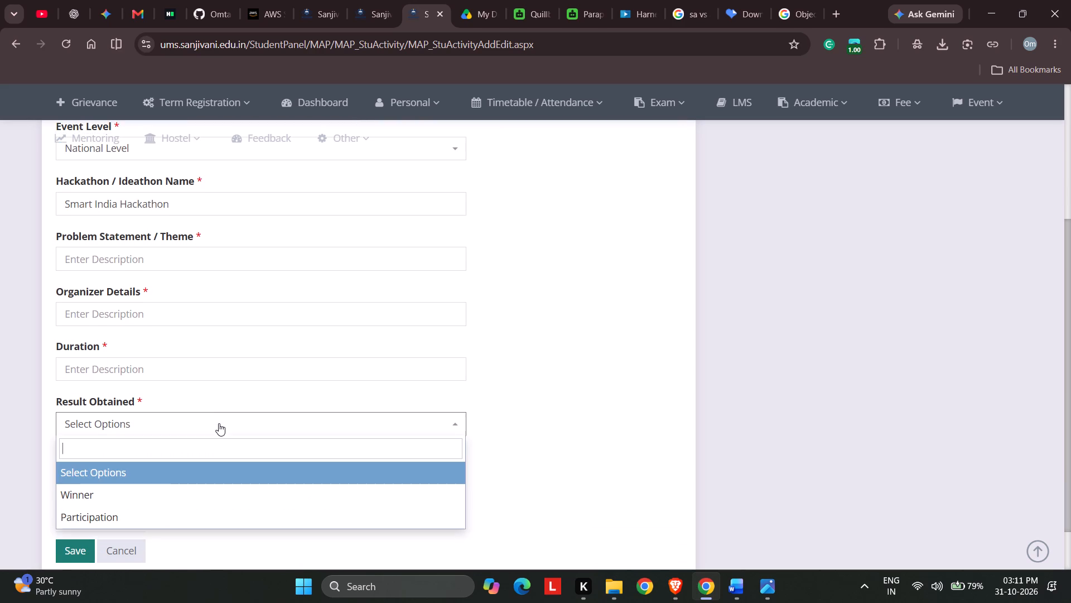
click(136, 514)
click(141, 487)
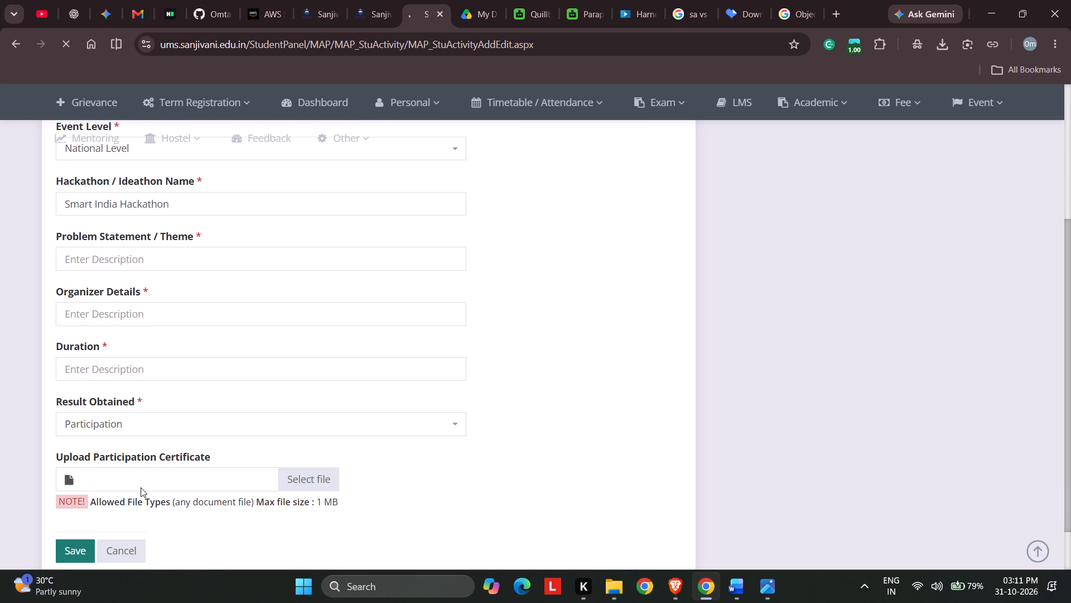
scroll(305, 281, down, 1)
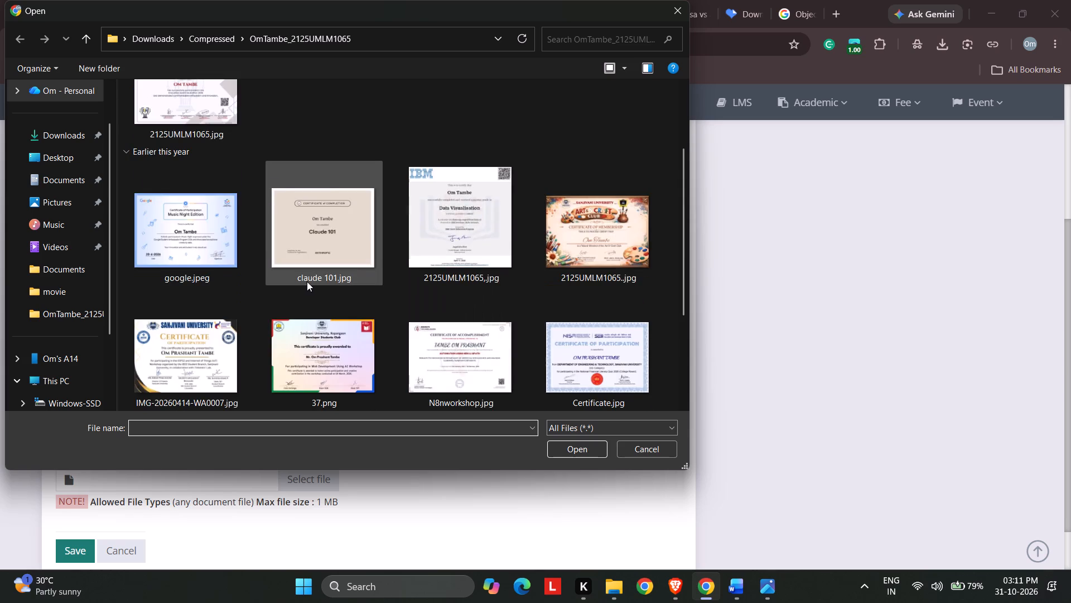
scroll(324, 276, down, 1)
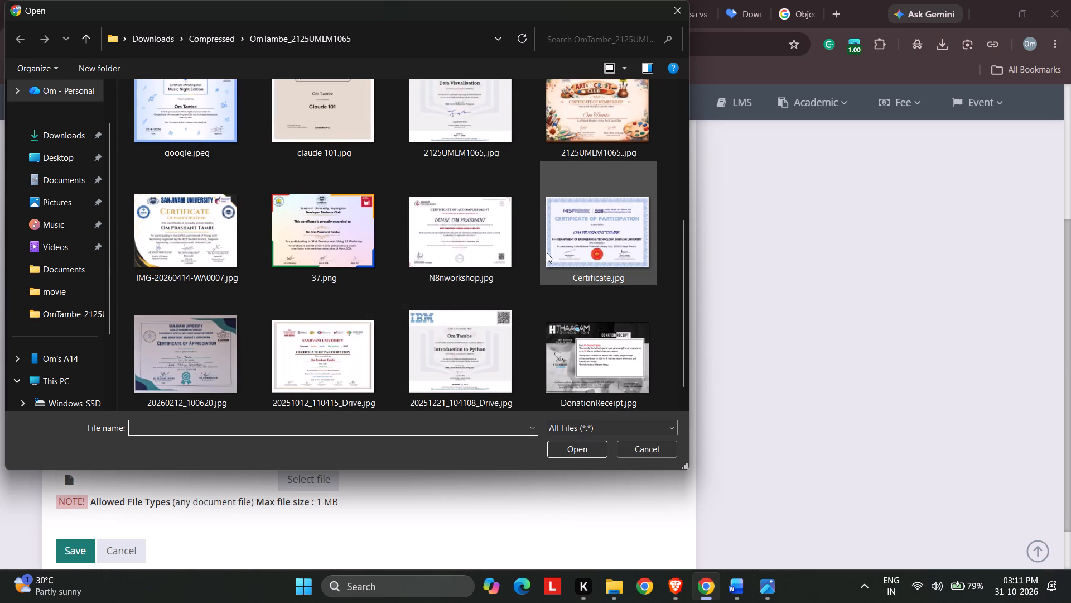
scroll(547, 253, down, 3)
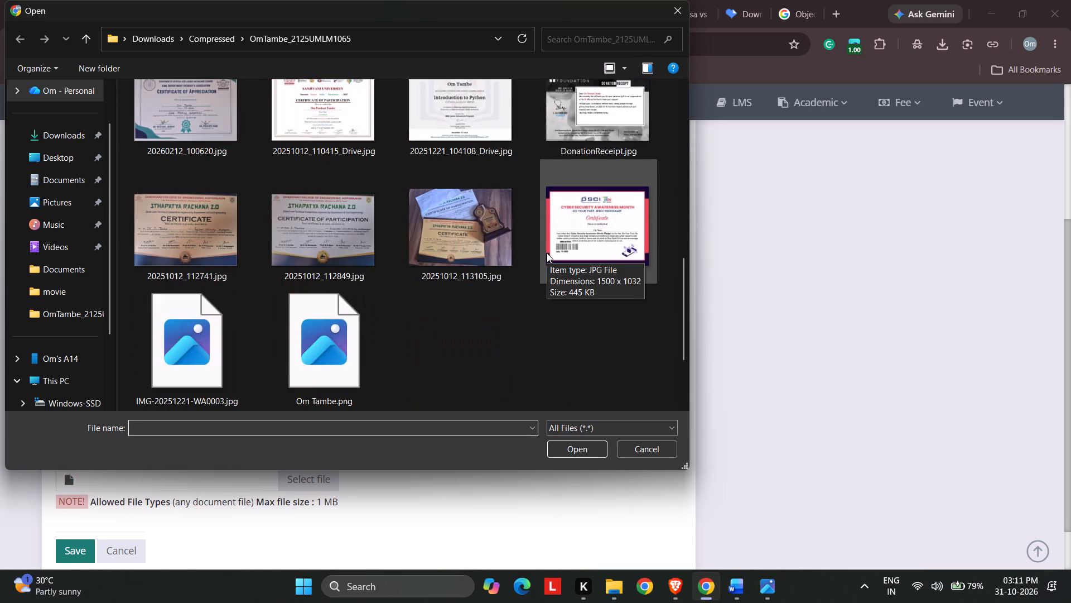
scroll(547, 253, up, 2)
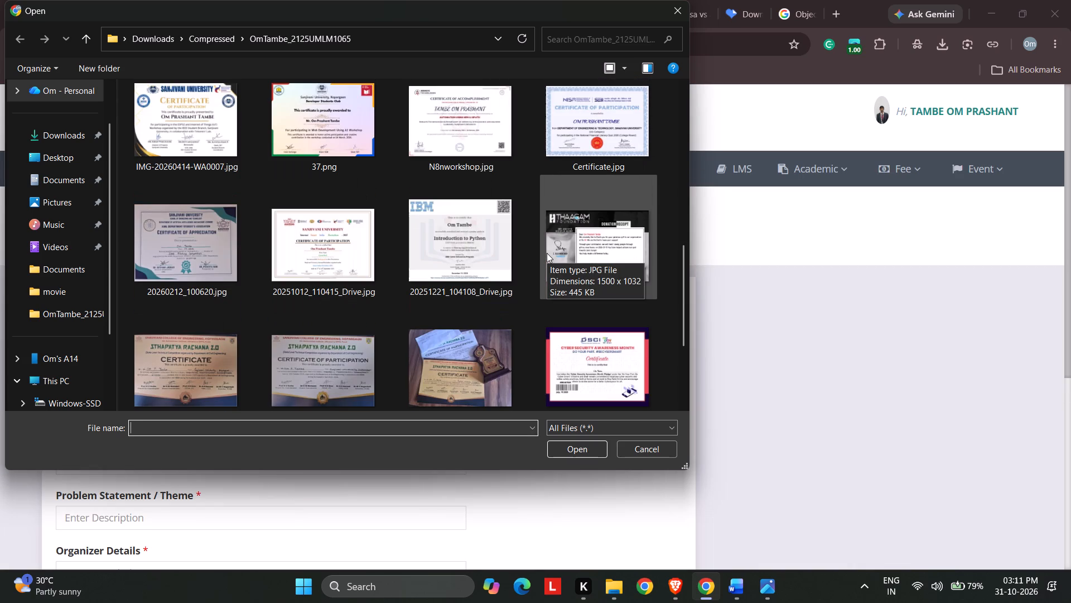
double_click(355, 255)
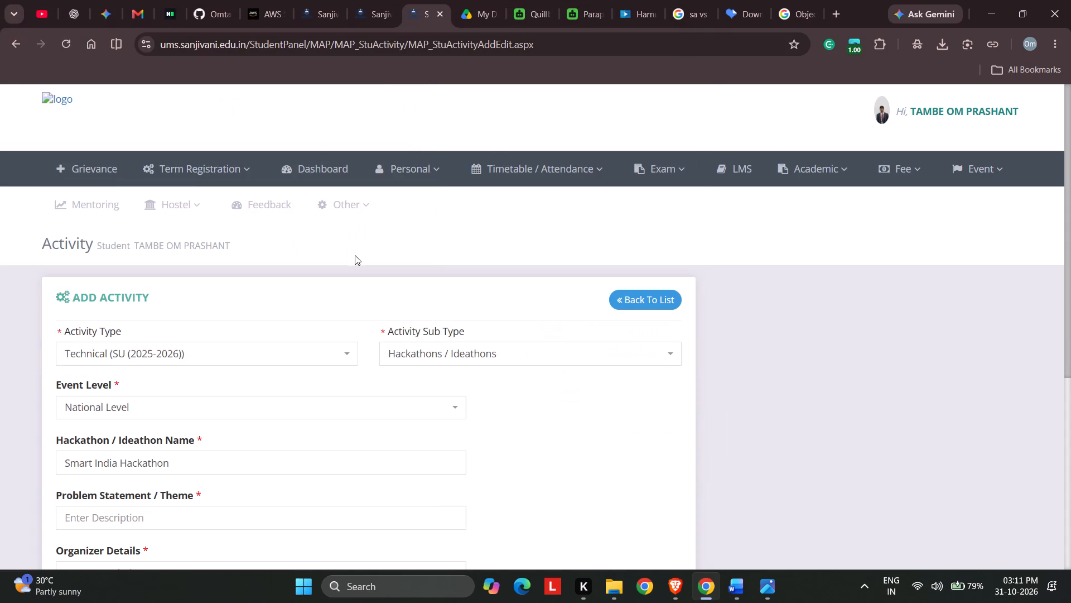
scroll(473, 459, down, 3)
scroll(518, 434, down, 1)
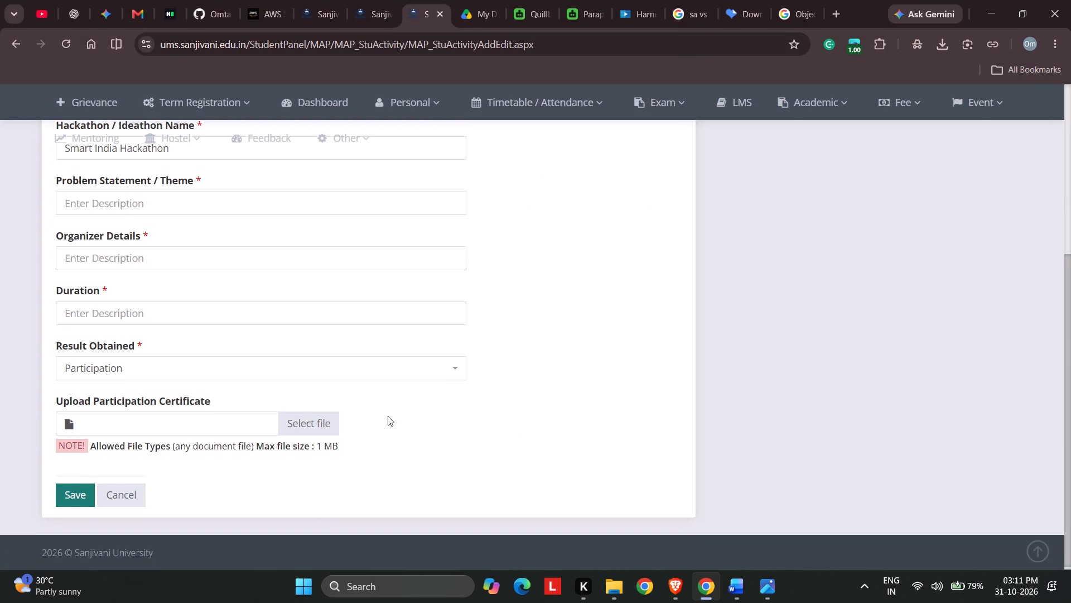
Enter "1 day" as the duration of the hackathon.
scroll(401, 411, up, 1)
click(293, 379)
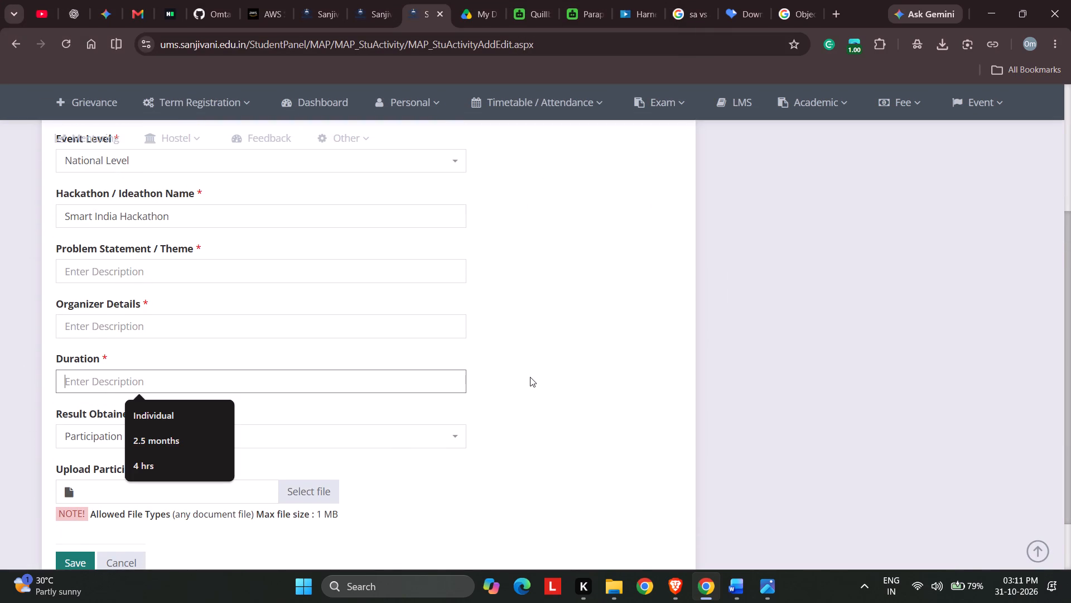
text(1)
key(space)
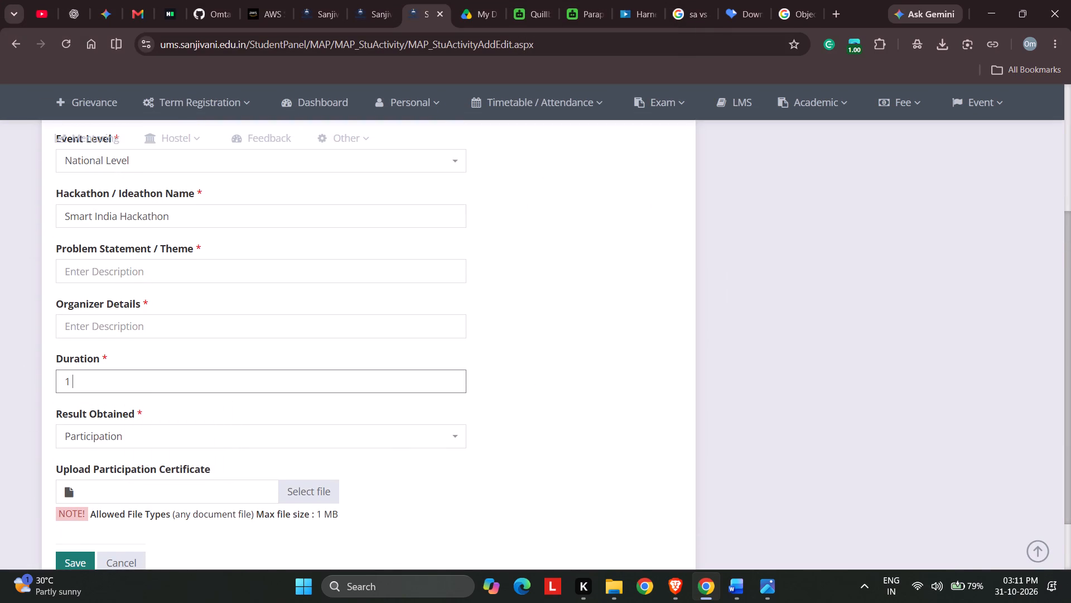
text(day)
click(613, 381)
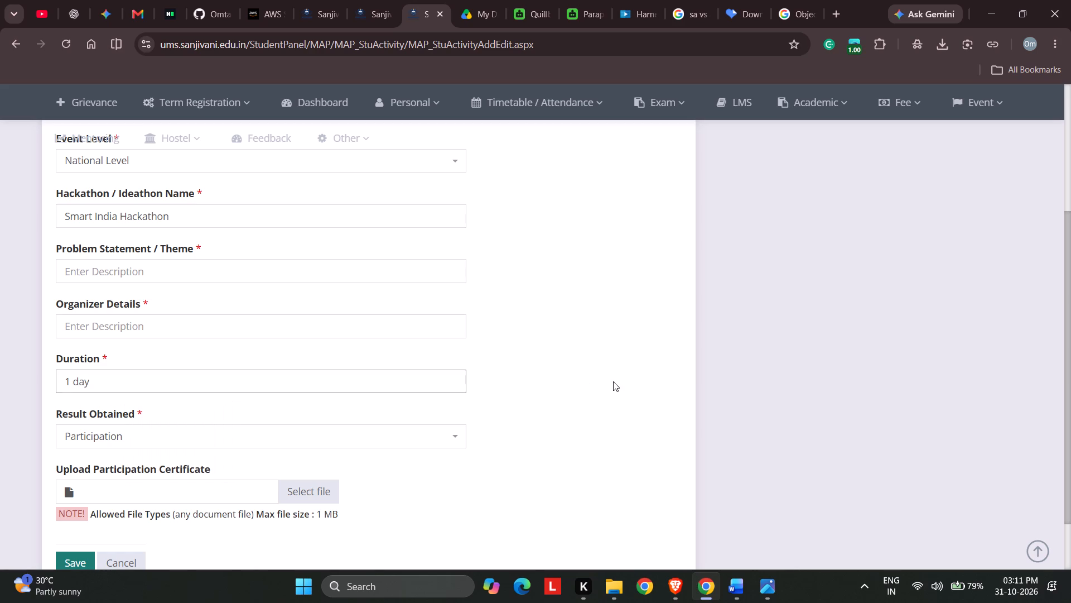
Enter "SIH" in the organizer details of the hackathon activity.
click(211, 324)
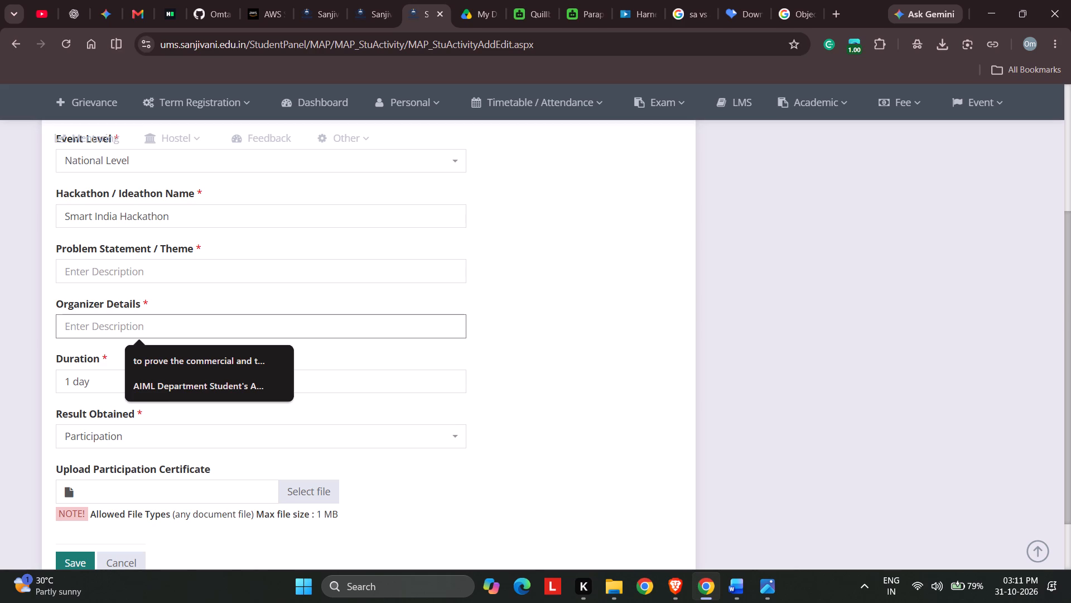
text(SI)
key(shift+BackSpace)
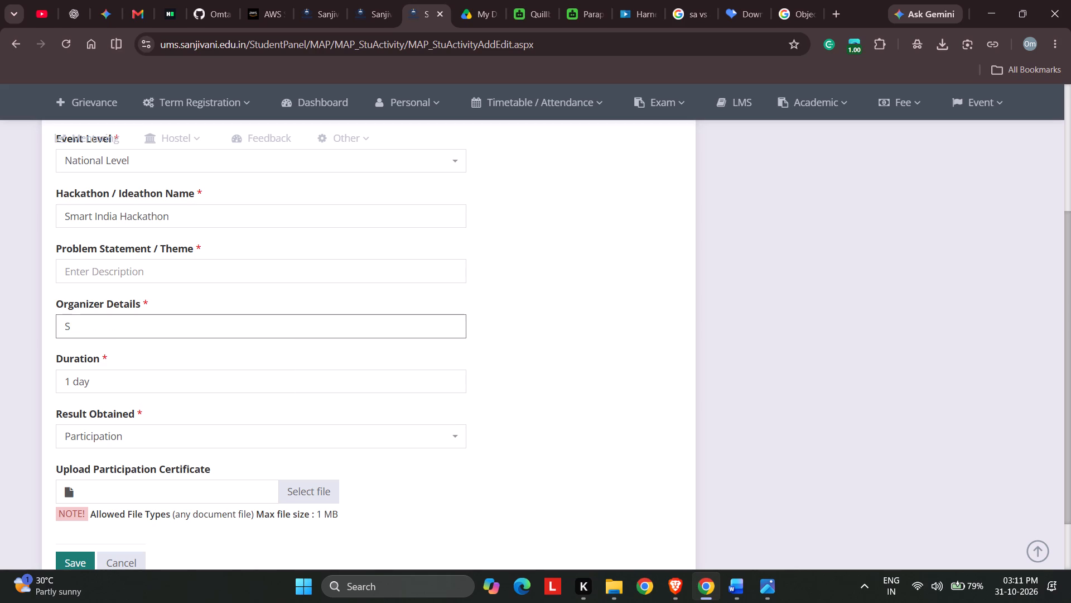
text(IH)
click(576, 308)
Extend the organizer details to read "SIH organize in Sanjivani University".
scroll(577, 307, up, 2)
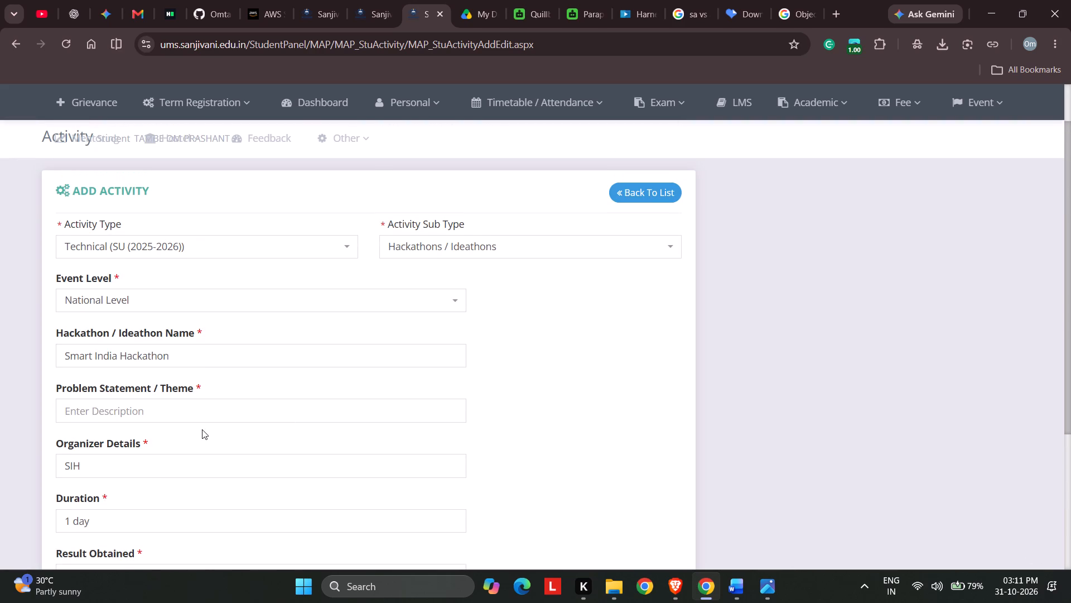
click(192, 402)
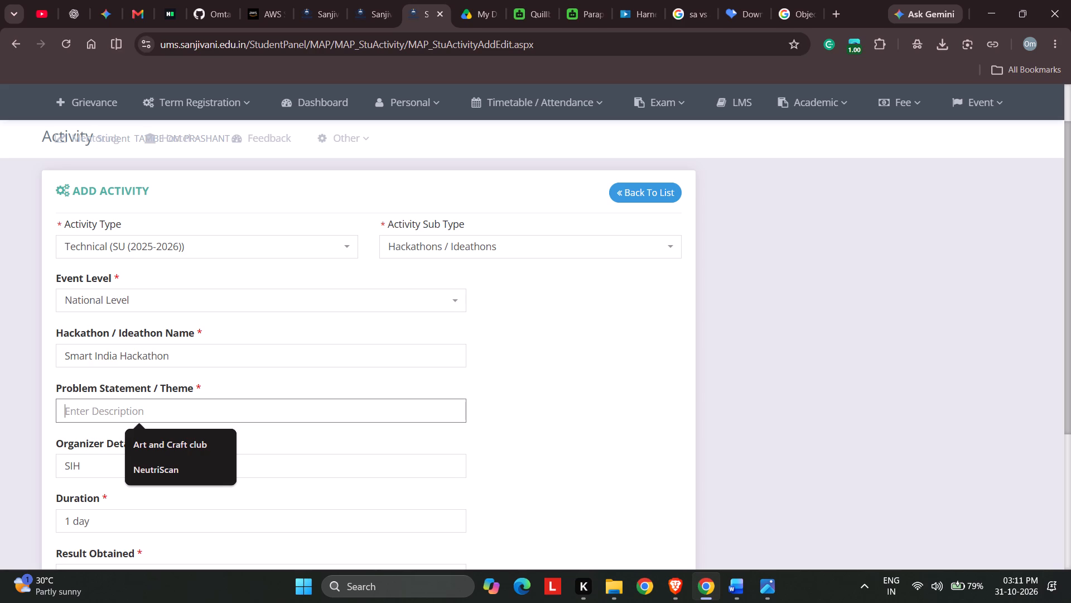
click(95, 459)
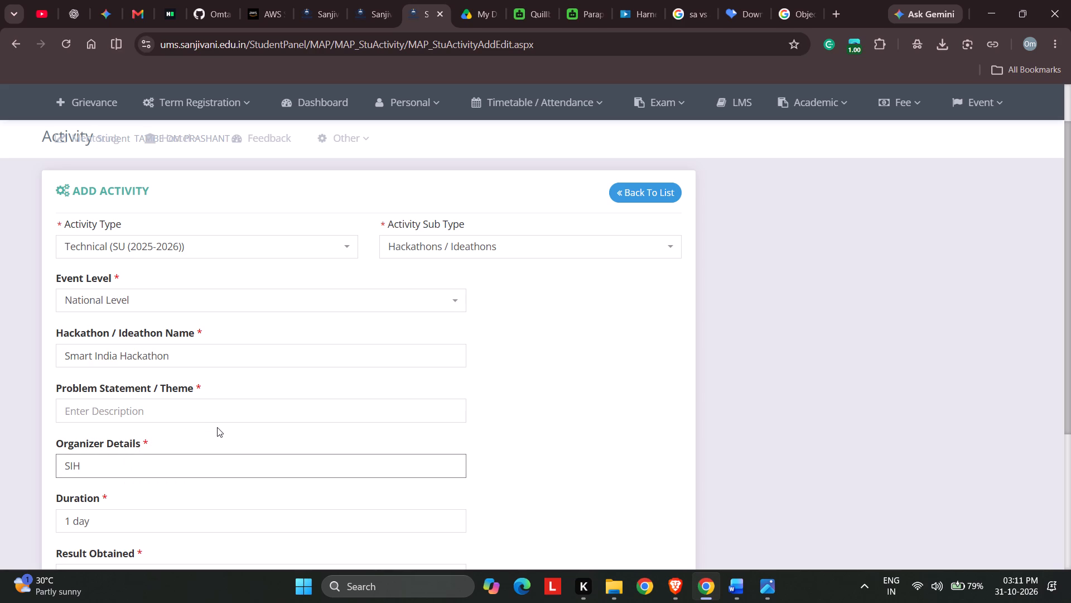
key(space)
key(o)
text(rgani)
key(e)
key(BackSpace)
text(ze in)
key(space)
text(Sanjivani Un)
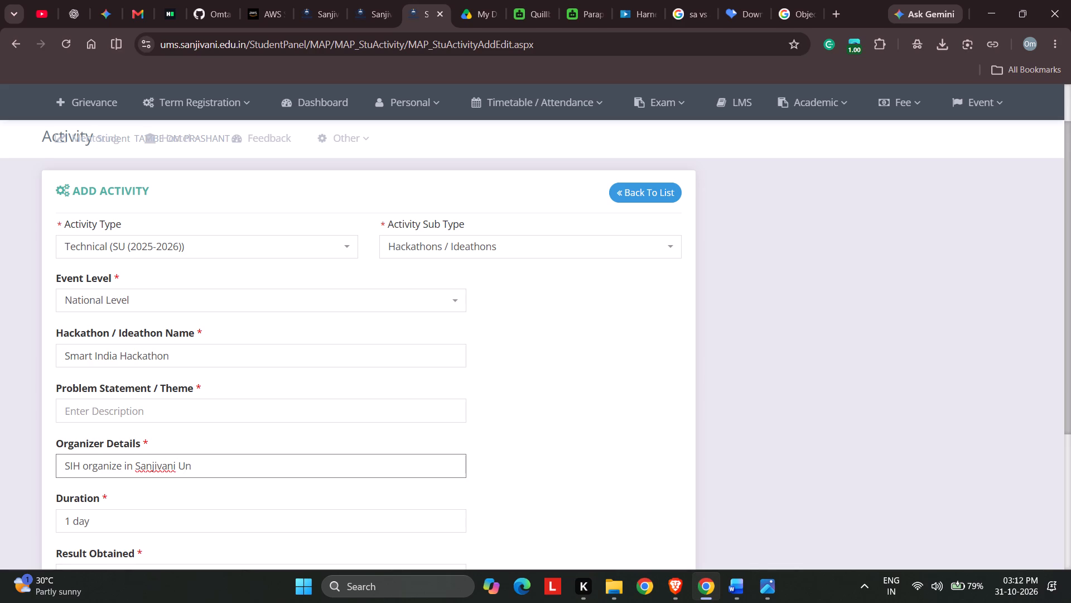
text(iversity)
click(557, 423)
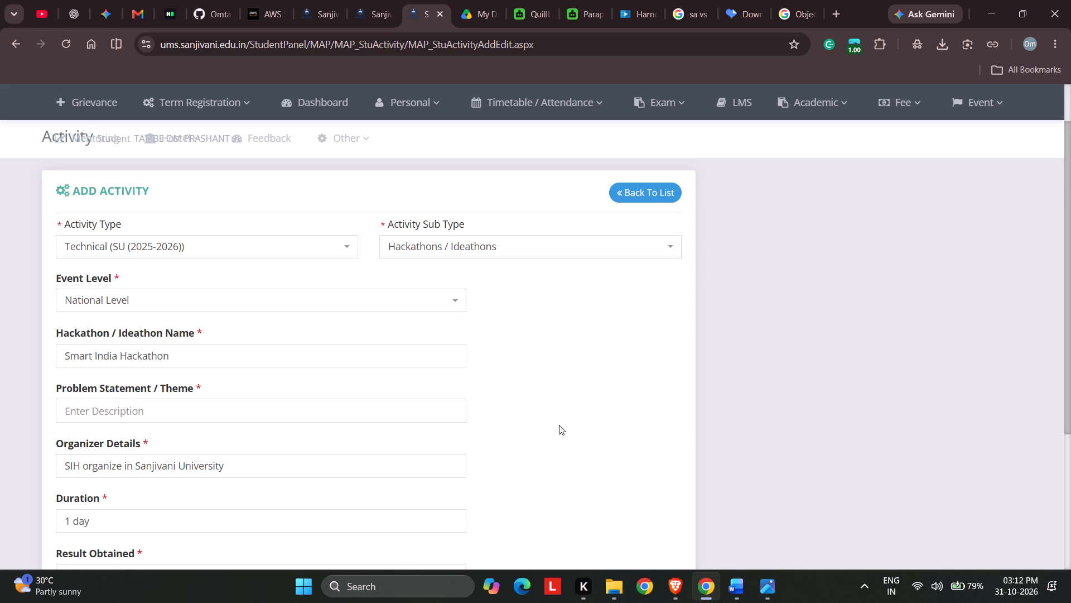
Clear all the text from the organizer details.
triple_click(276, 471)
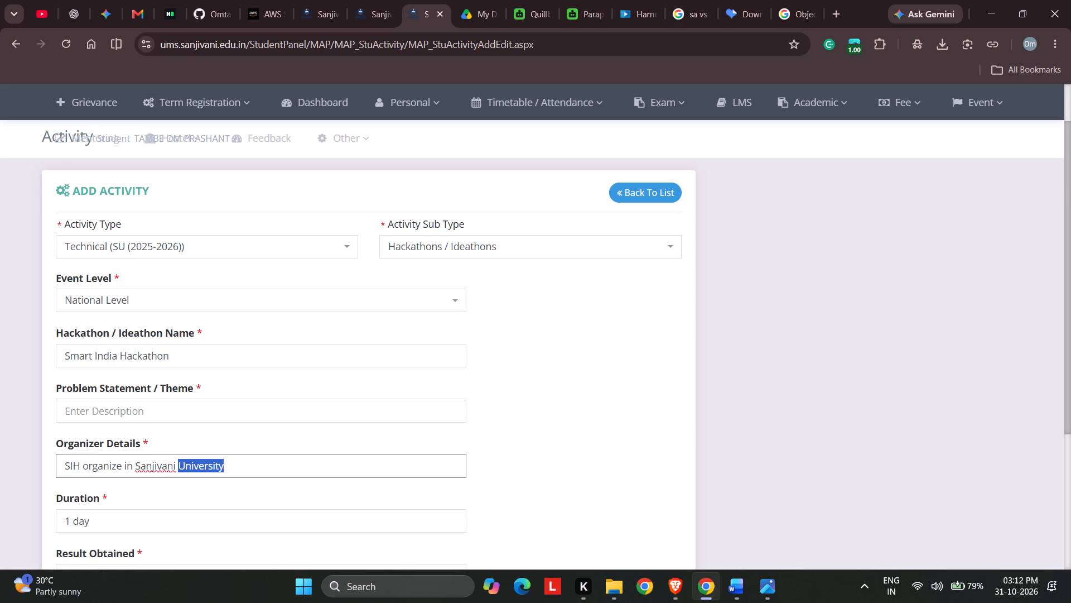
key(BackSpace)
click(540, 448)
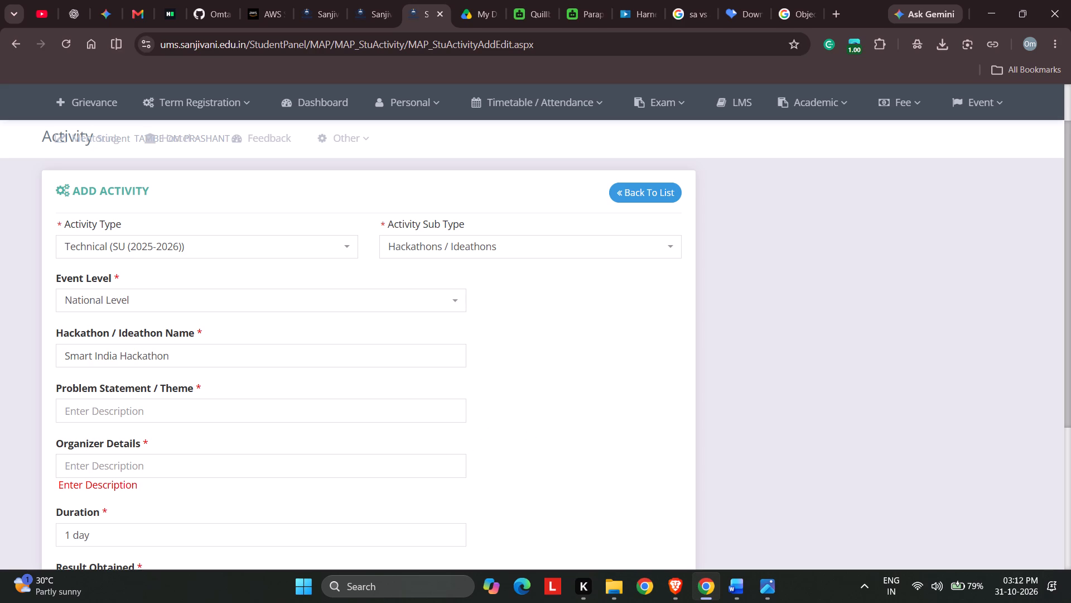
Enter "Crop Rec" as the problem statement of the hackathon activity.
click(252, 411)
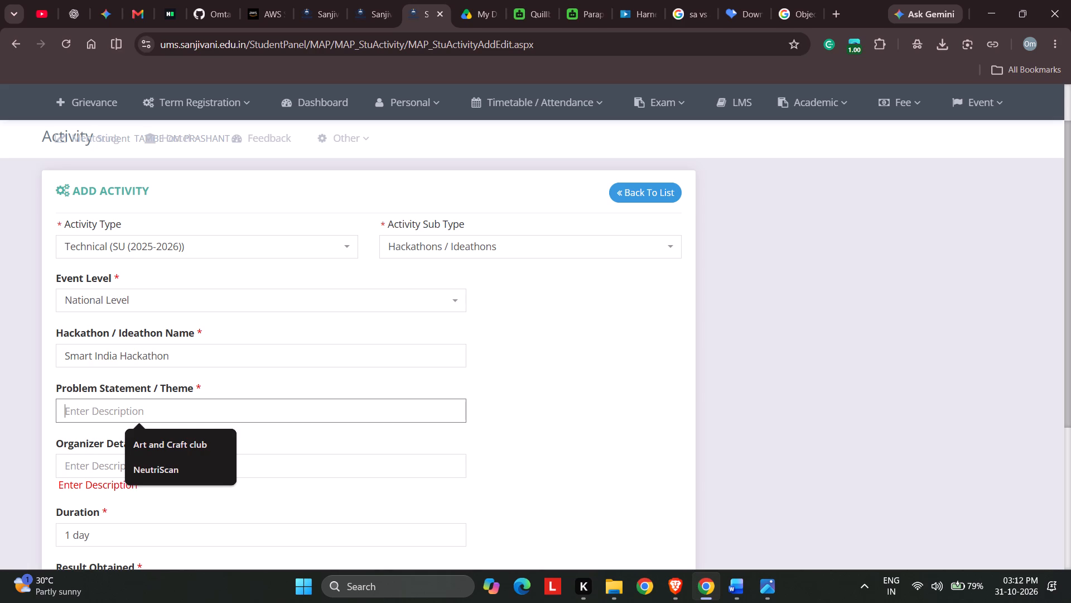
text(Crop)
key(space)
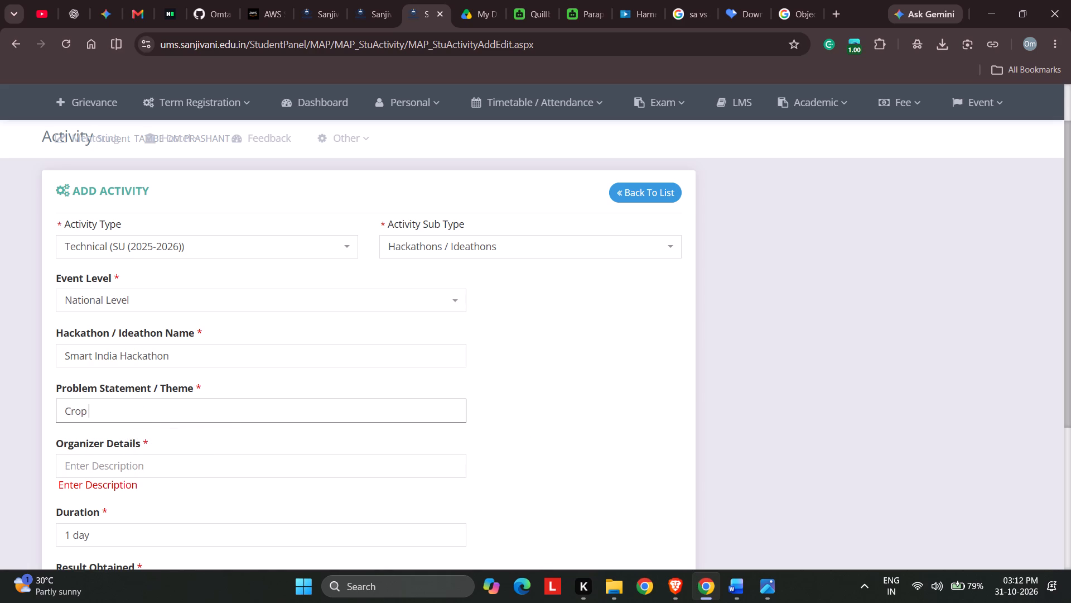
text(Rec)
Search Google for "crop recomendation" in place of the earlier paper seed query.
click(779, 18)
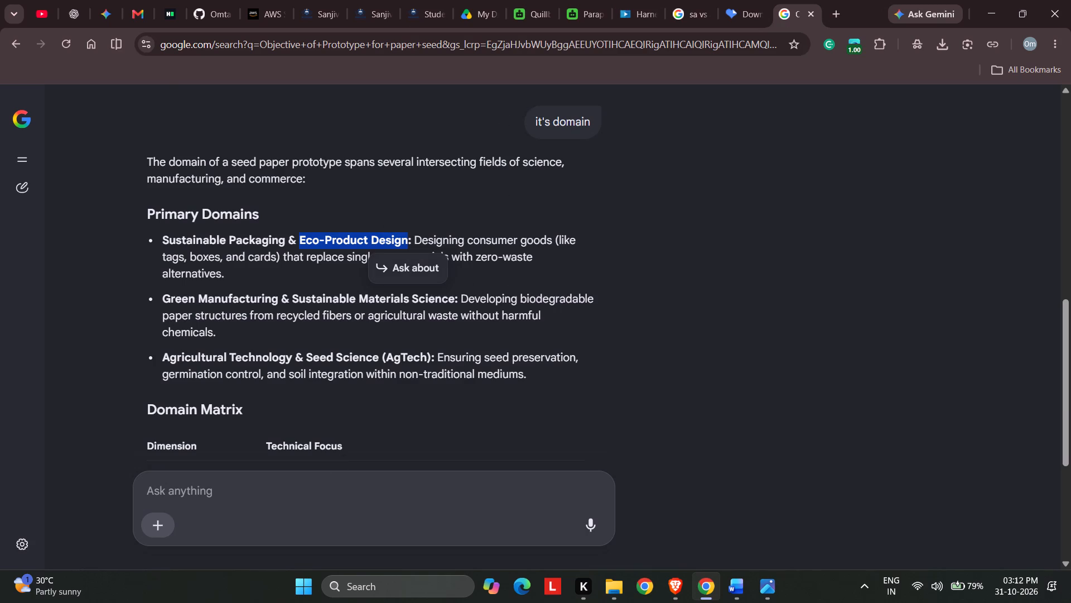
scroll(505, 286, up, 4)
scroll(503, 284, down, 1)
scroll(503, 284, up, 2)
click(16, 51)
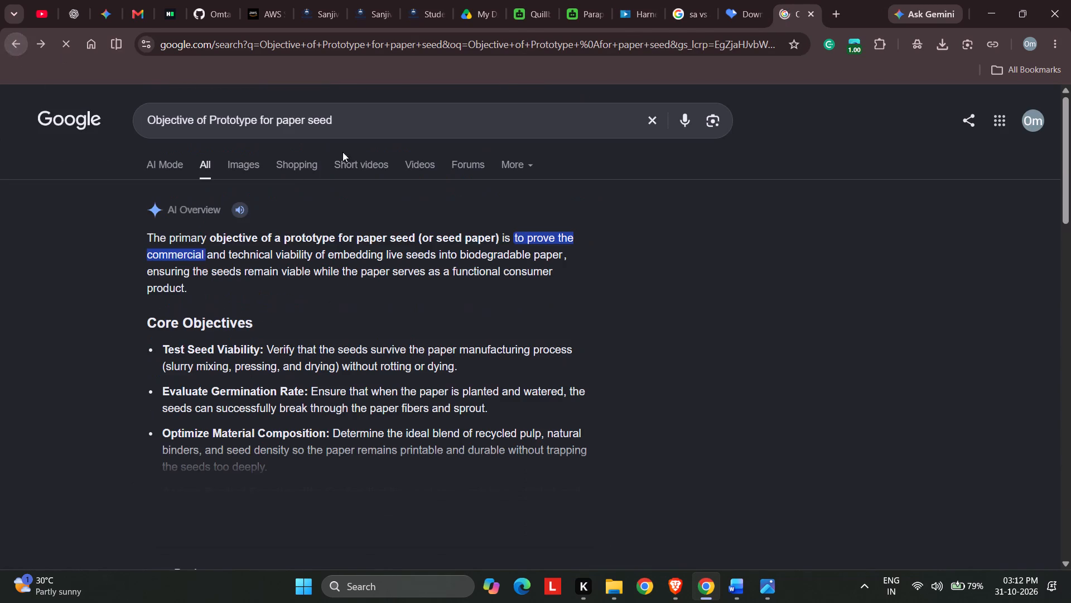
triple_click(358, 122)
click(358, 122)
text(crop)
key(space)
text(recomendation)
key(Return)
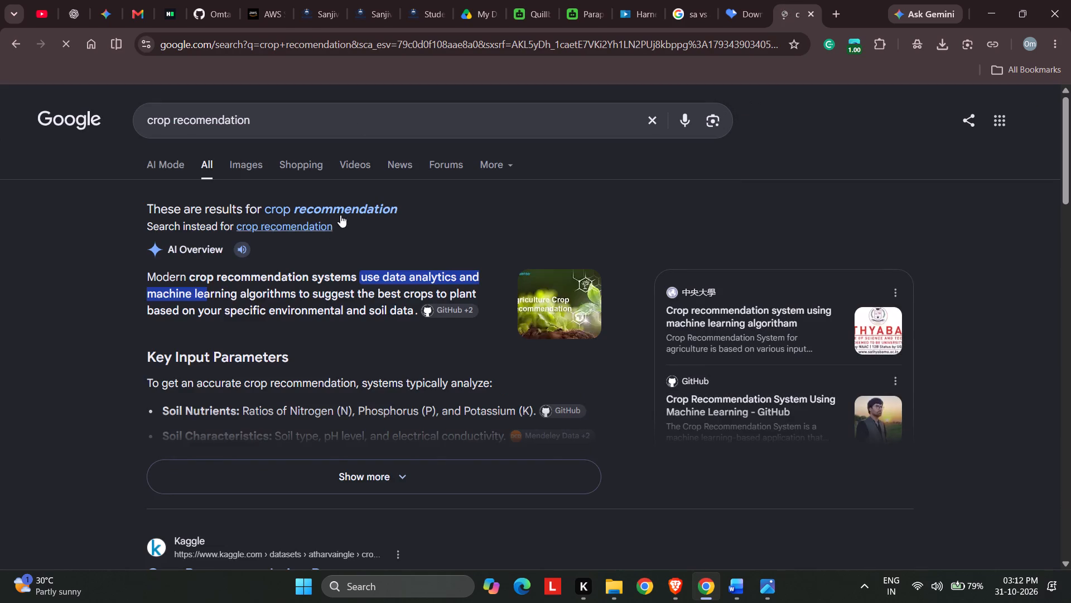
Copy the correctly spelled "crop recommendation" from the Google search and paste it as the activity's problem statement.
click(343, 211)
double_click(284, 118)
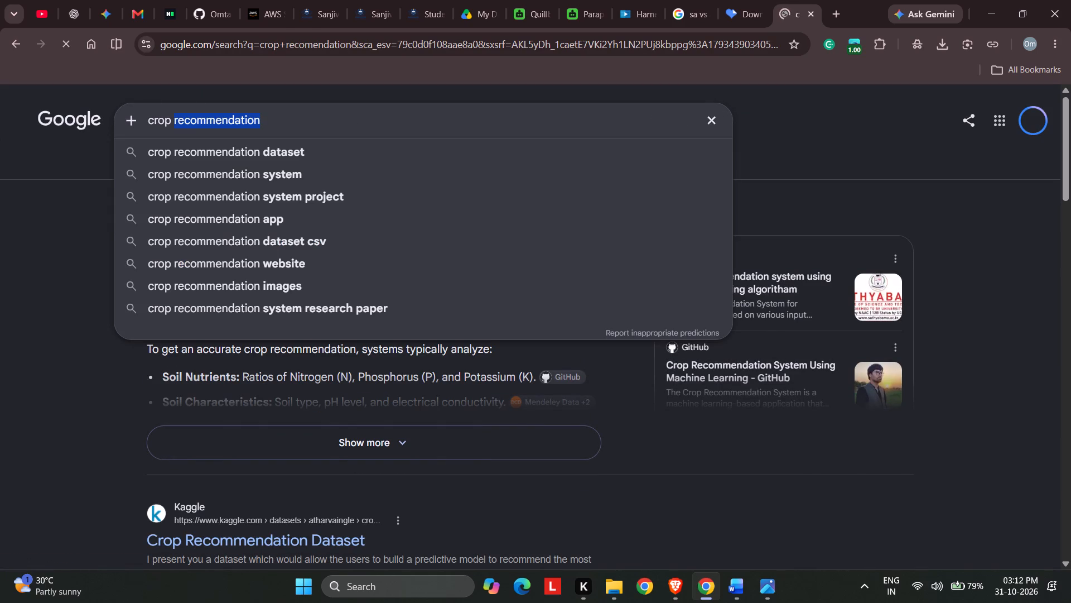
key(ctrl+c)
triple_click(264, 118)
click(264, 118)
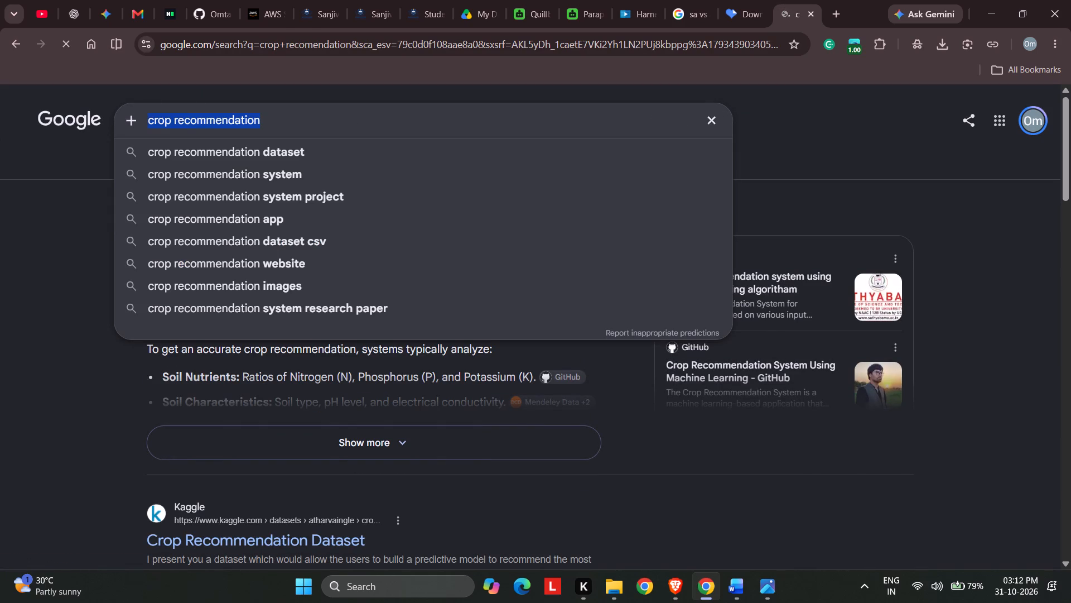
key(ctrl+c)
click(362, 24)
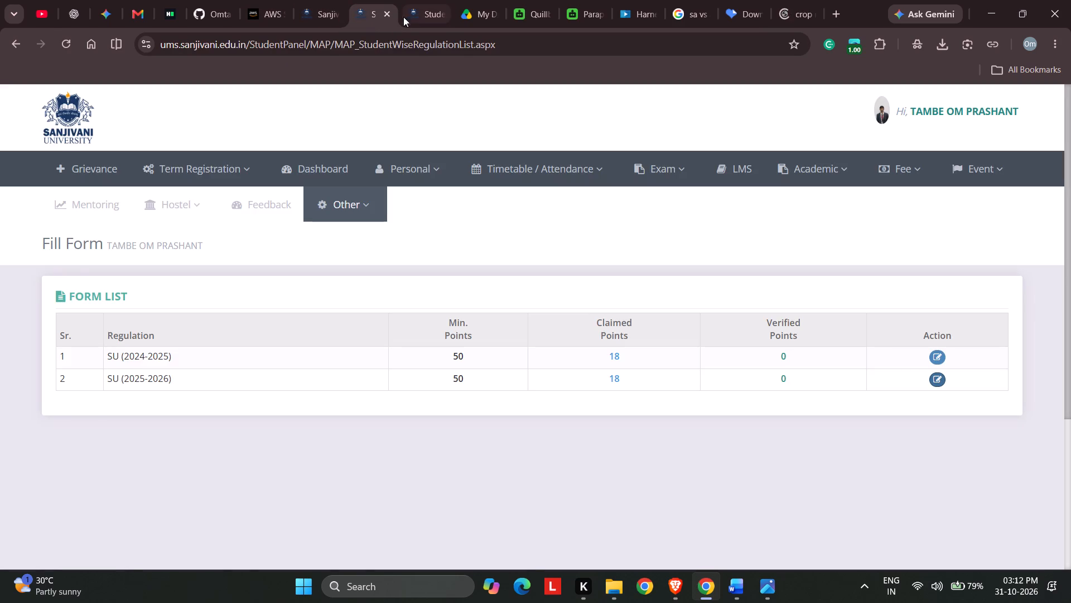
click(409, 13)
triple_click(126, 400)
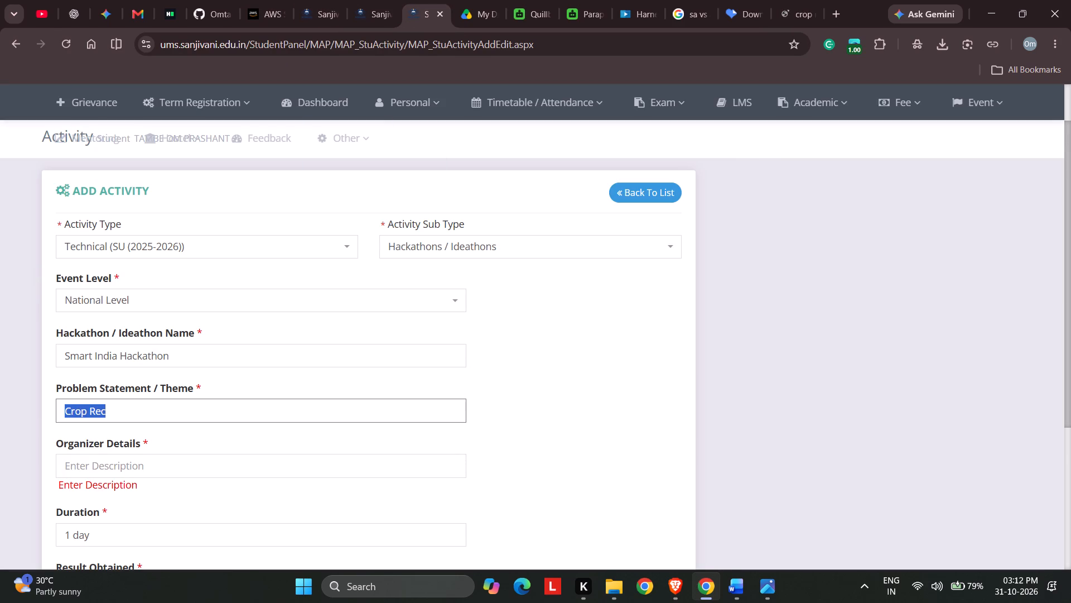
key(ctrl+v)
click(549, 386)
Enter "SIH" in the organizer details of the hackathon activity.
scroll(549, 390, down, 2)
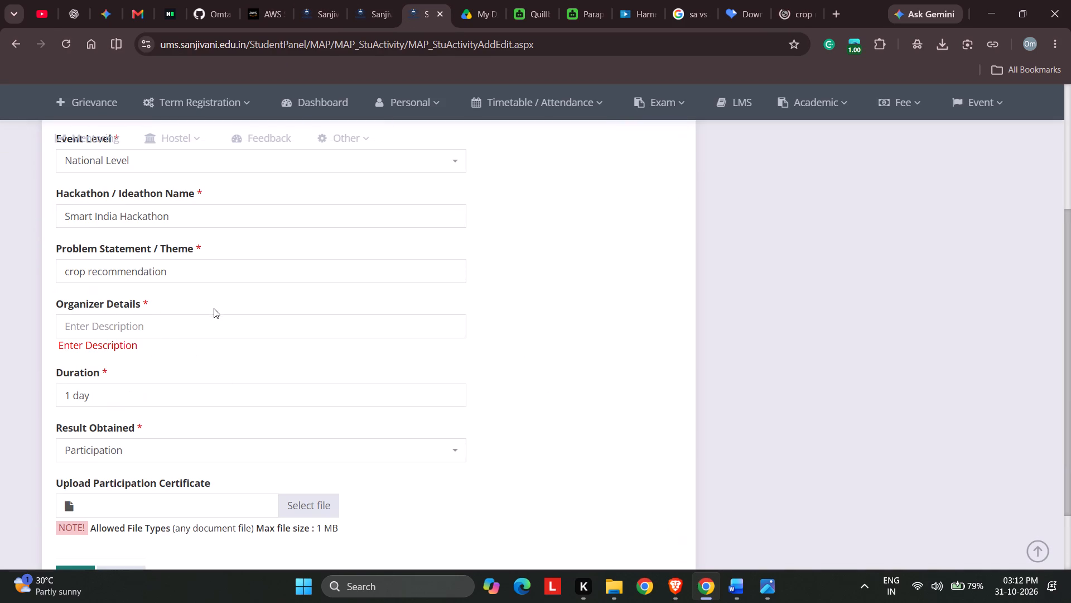
click(170, 317)
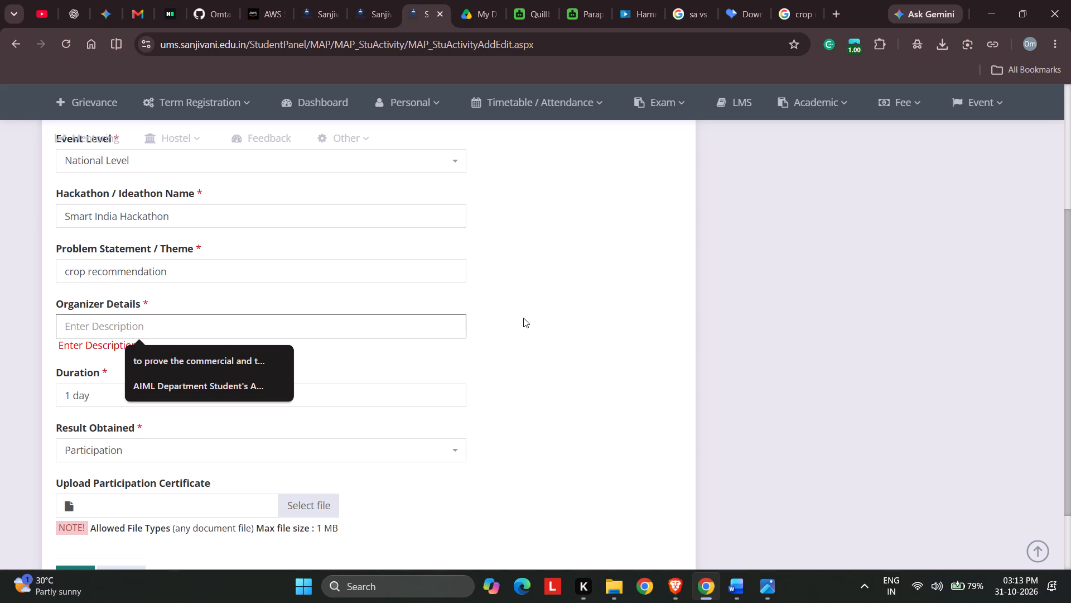
text(SIH)
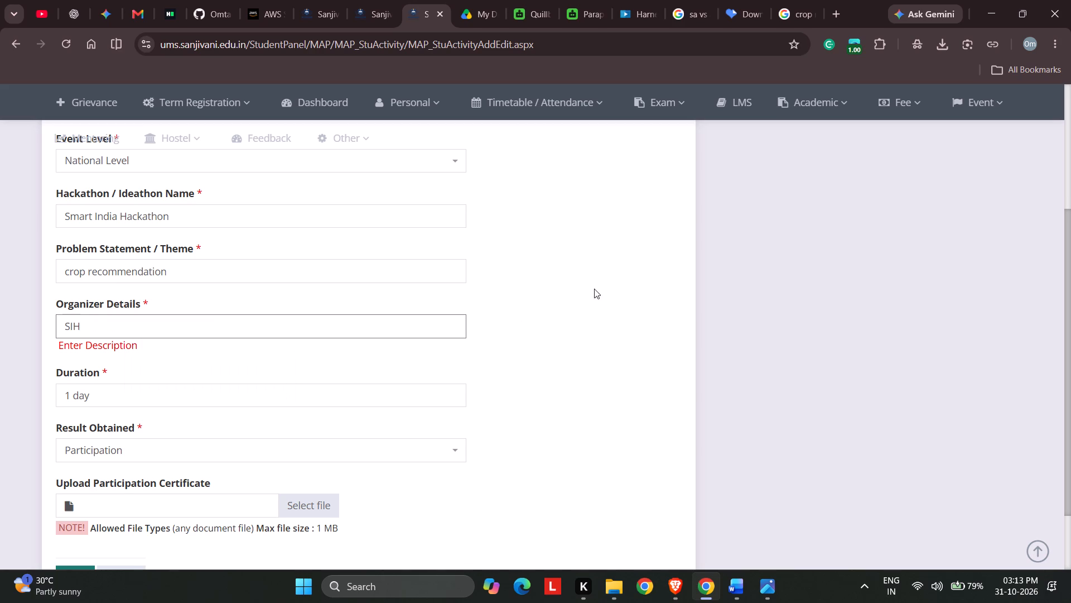
click(611, 288)
Set the duration of the hackathon activity to "7 days".
double_click(373, 383)
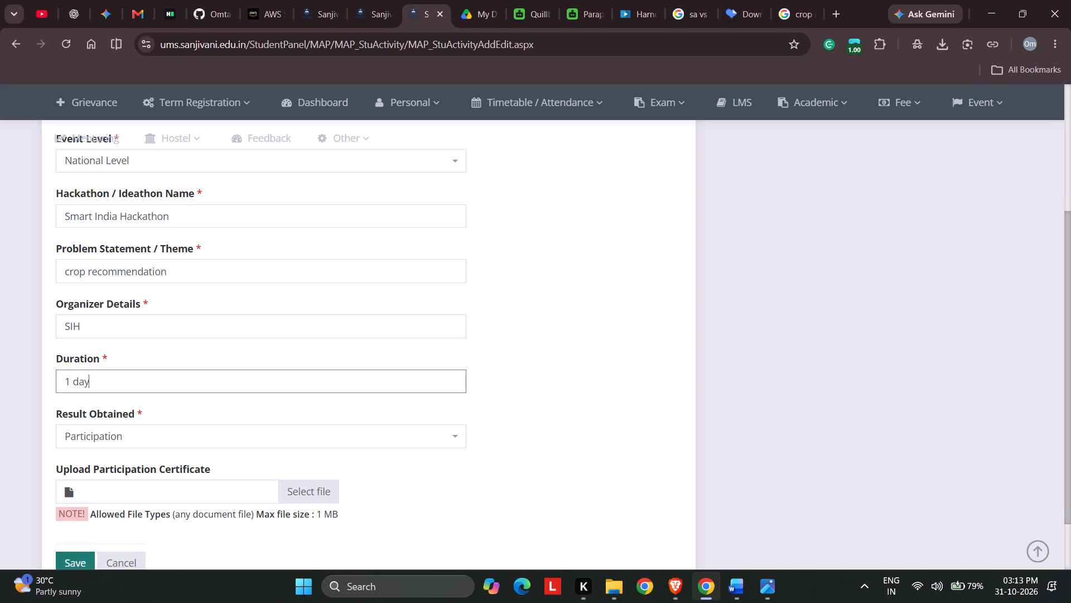
click(373, 383)
key(BackSpace)
text(7)
key(space)
text(days)
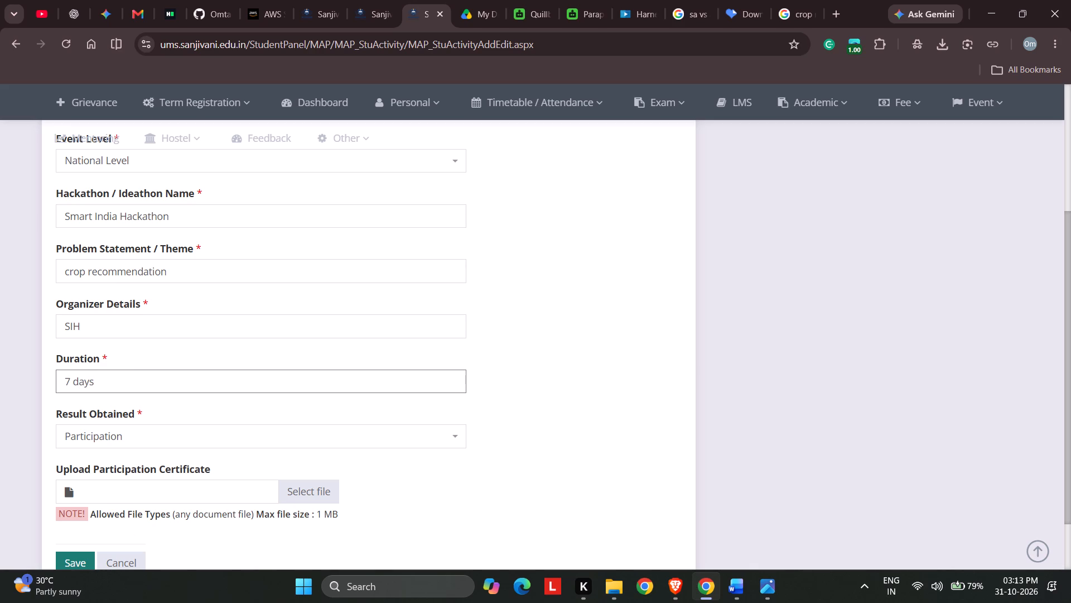
scroll(150, 515, down, 1)
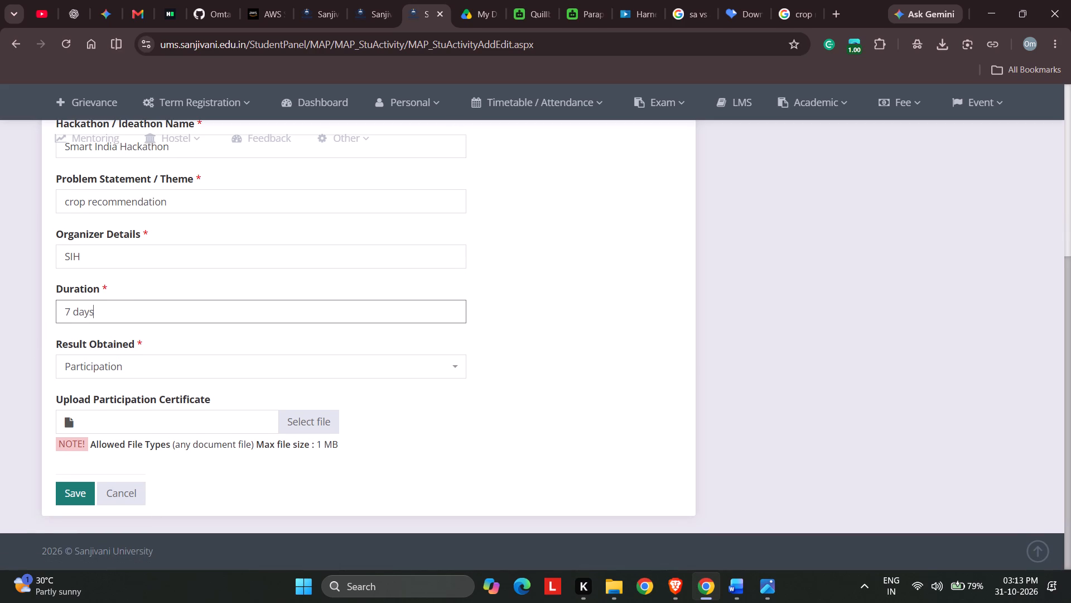
click(70, 310)
key(Right)
key(Right)
key(Right)
key(Right)
key(Right)
Save the Smart India Hackathon activity.
click(70, 494)
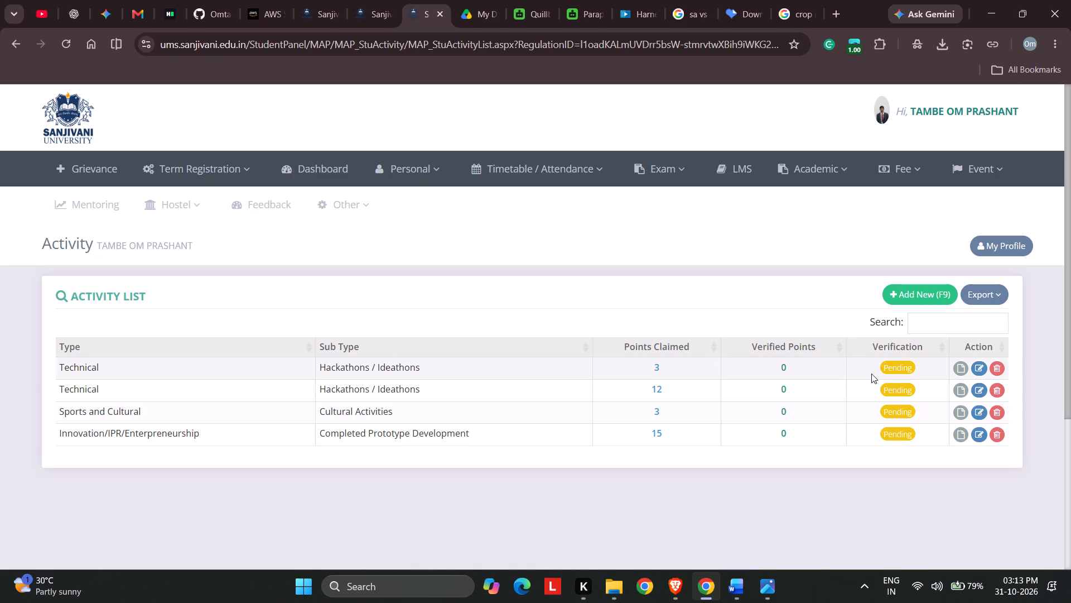
Reopen the Smart India Hackathon record, attach 20251012_110415_Drive.jpg as the participation certificate, and save it.
click(976, 390)
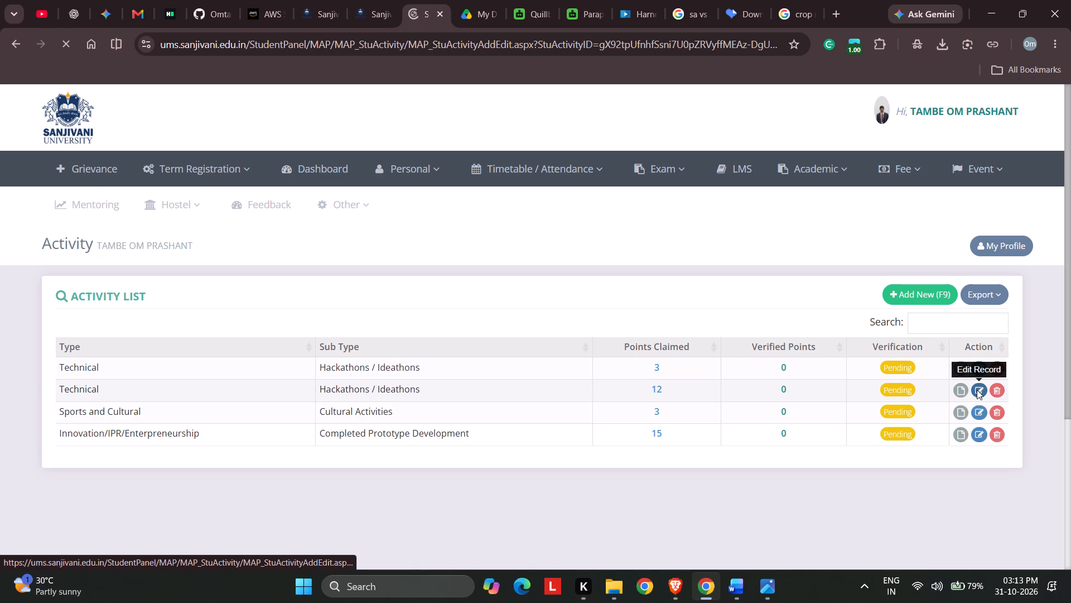
scroll(488, 311, down, 4)
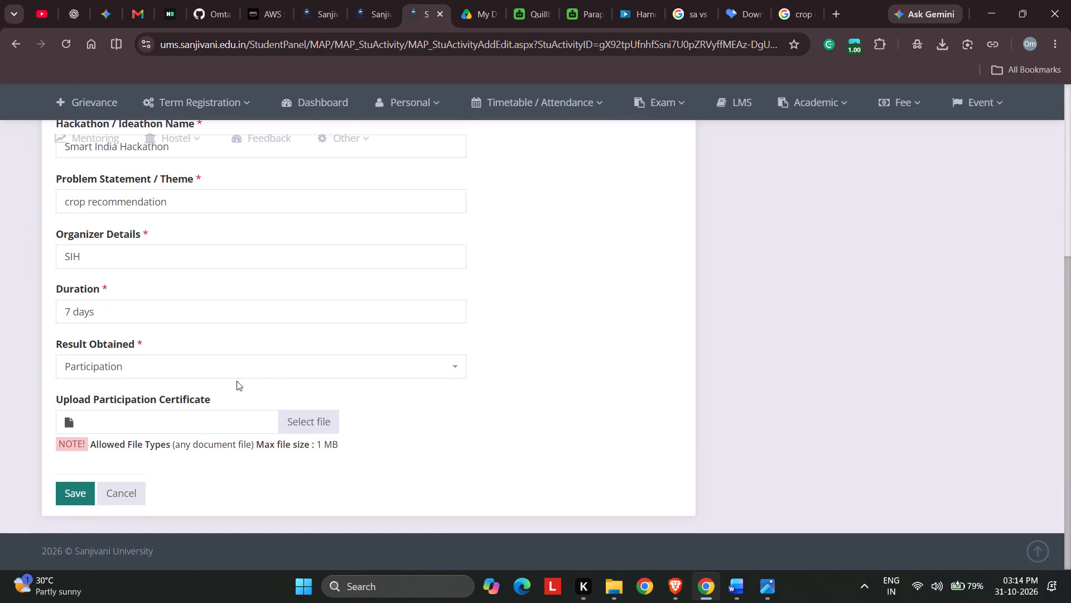
click(320, 427)
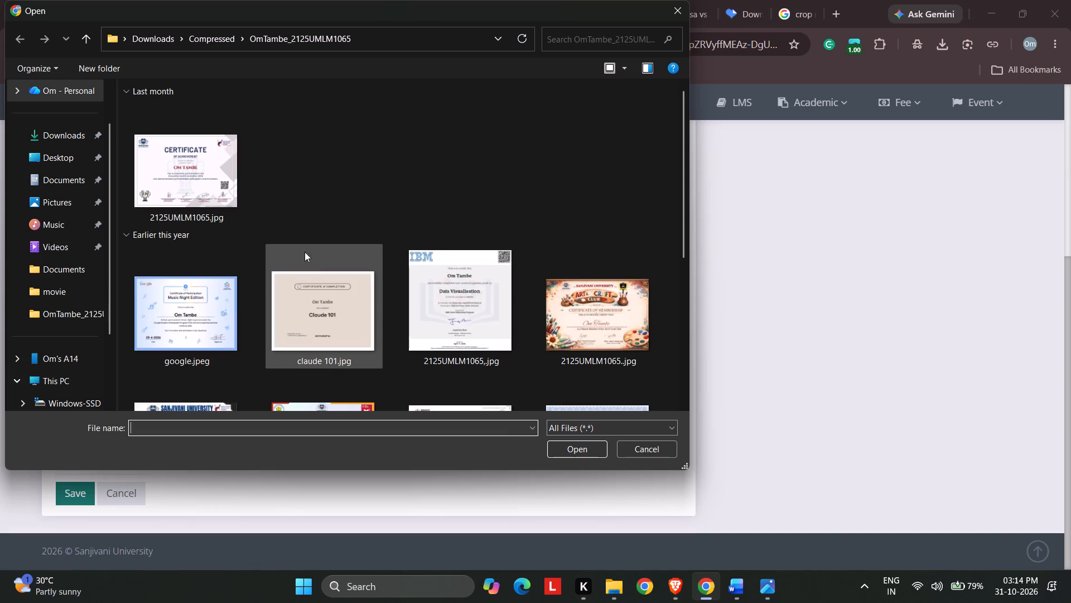
scroll(311, 228, down, 4)
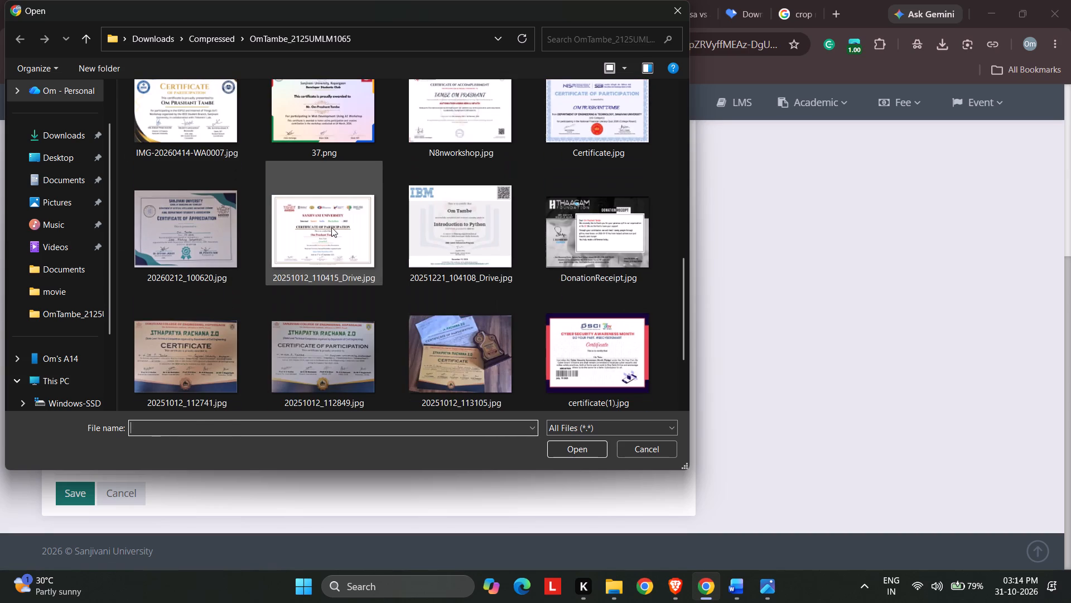
double_click(331, 227)
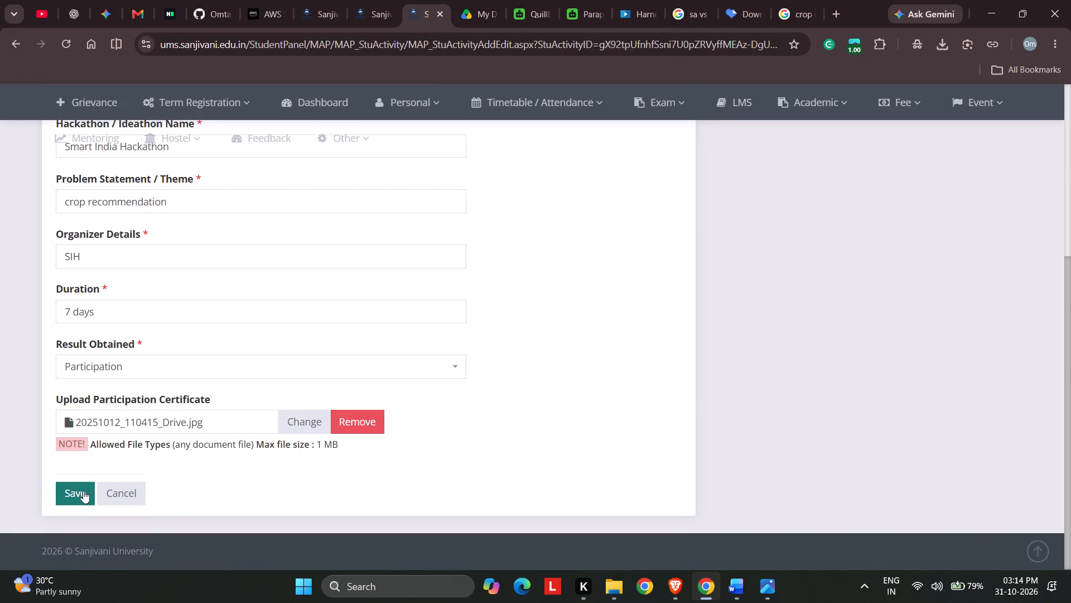
click(81, 493)
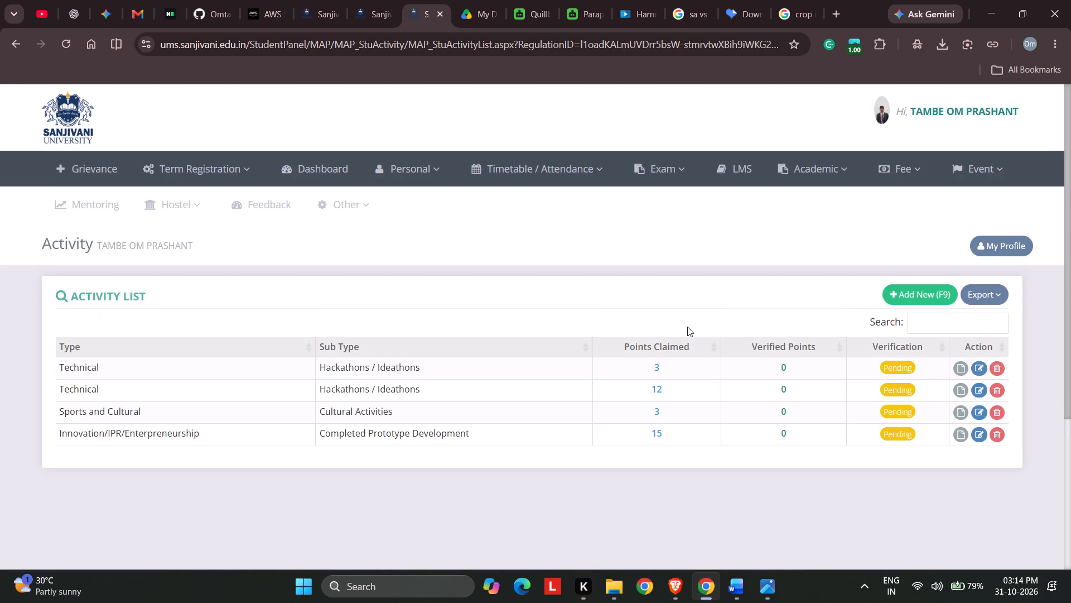
Reload the regulation form list to check the claimed points, and return to the activity list.
click(379, 0)
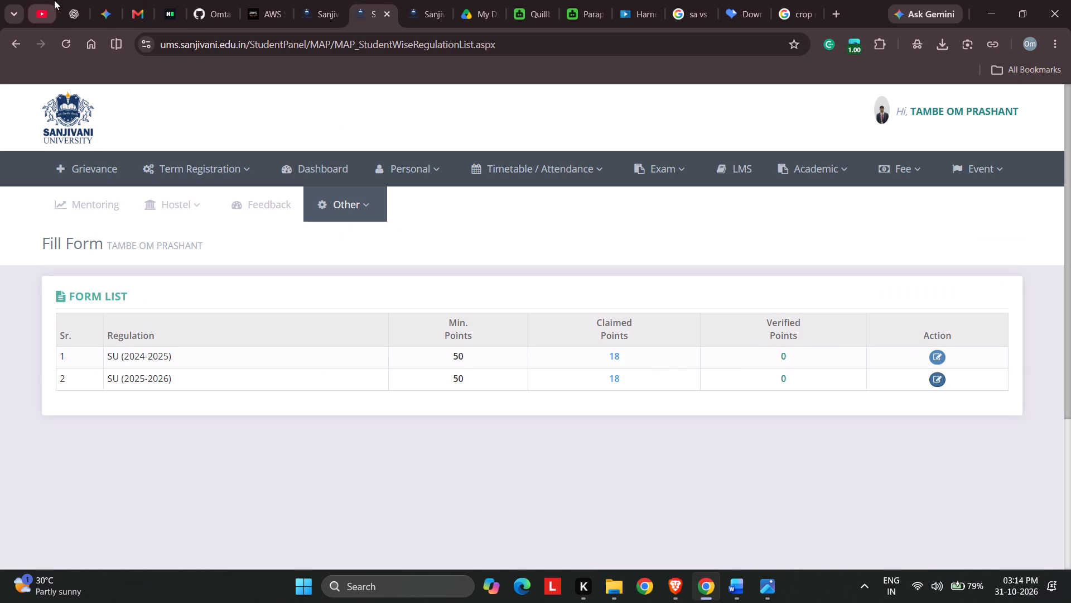
click(62, 34)
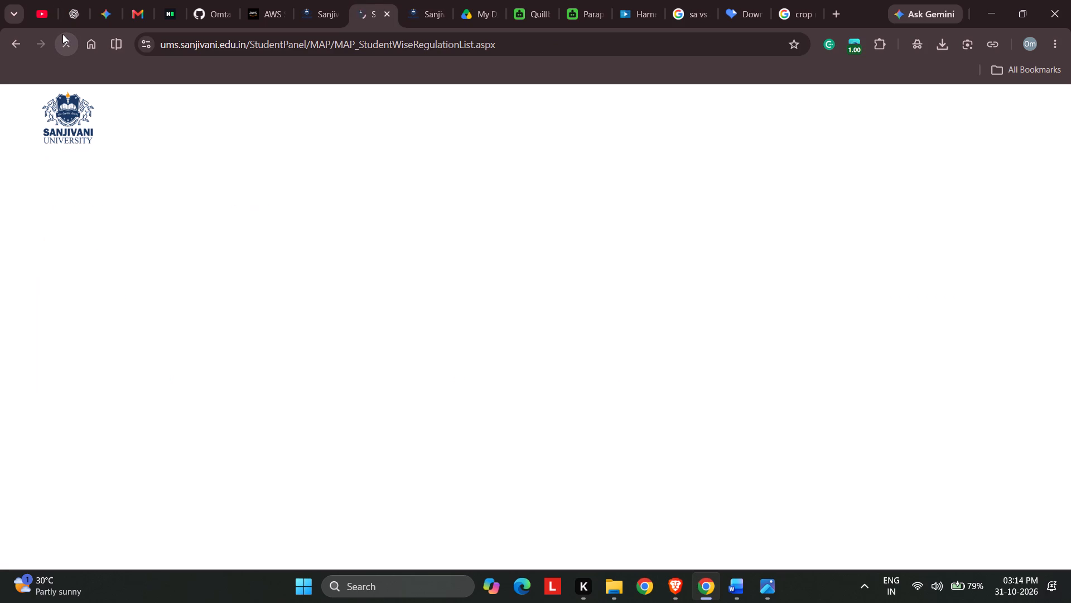
click(559, 439)
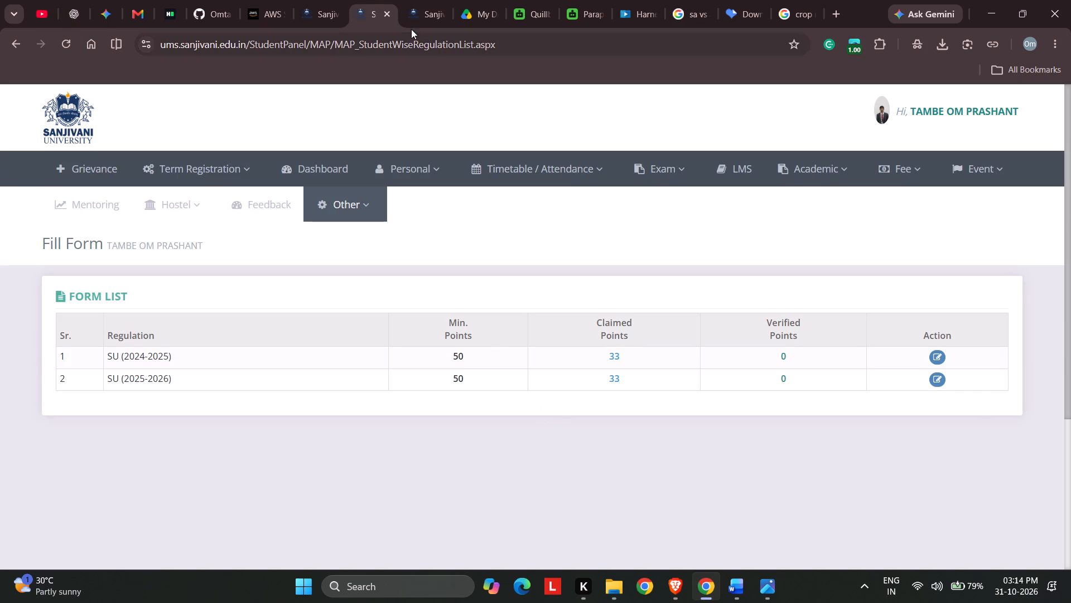
click(411, 22)
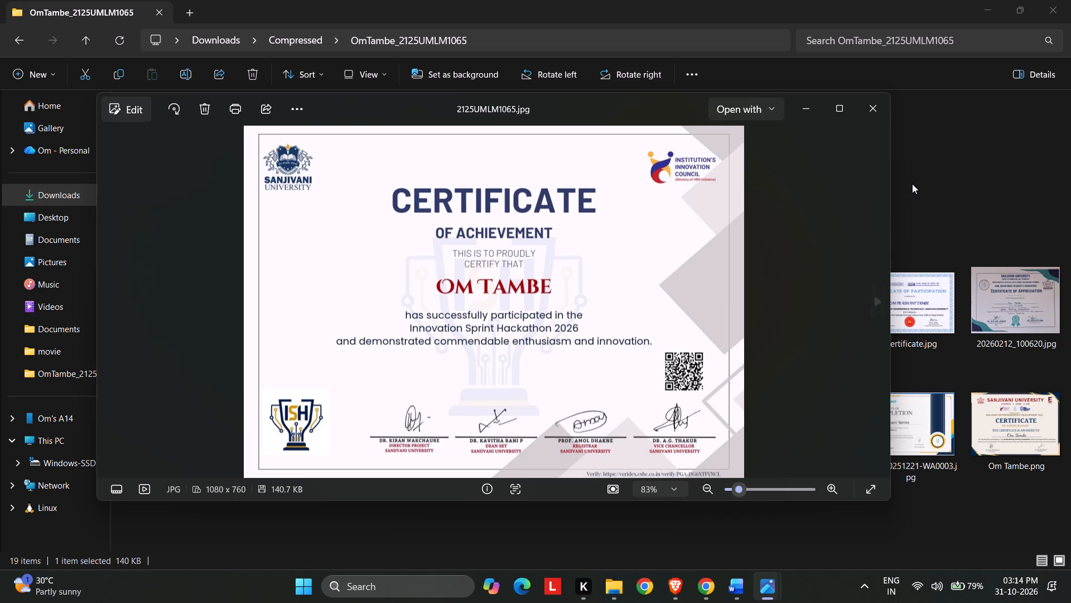
click(873, 112)
click(761, 577)
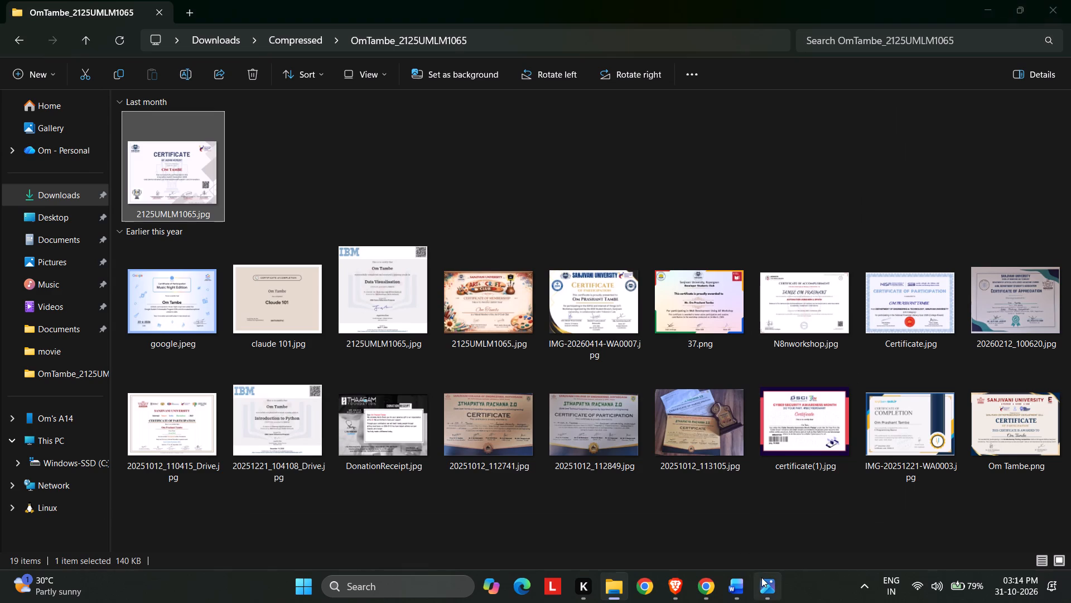
click(844, 78)
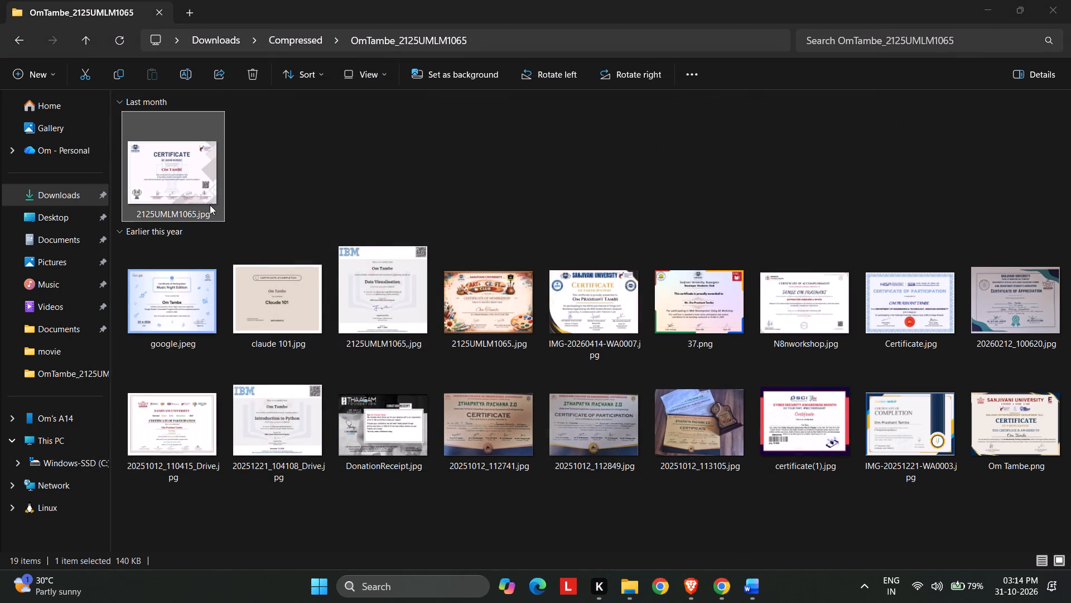
Open the Innovation Sprint Hackathon 2026 certificate for reference, minimise it and the folder, and return to the portal's activity list.
double_click(211, 196)
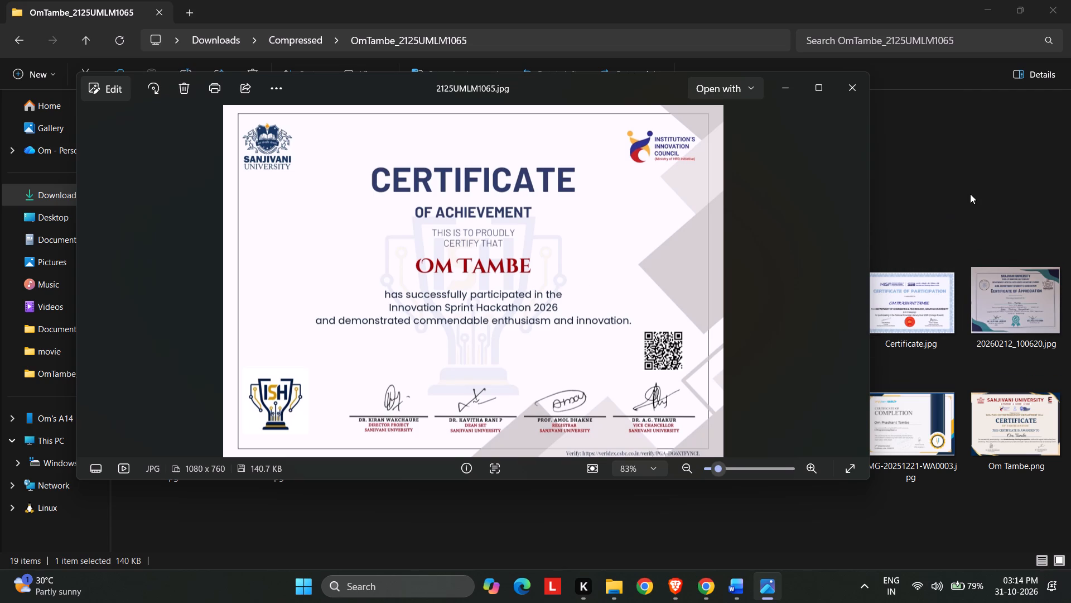
click(784, 83)
click(985, 9)
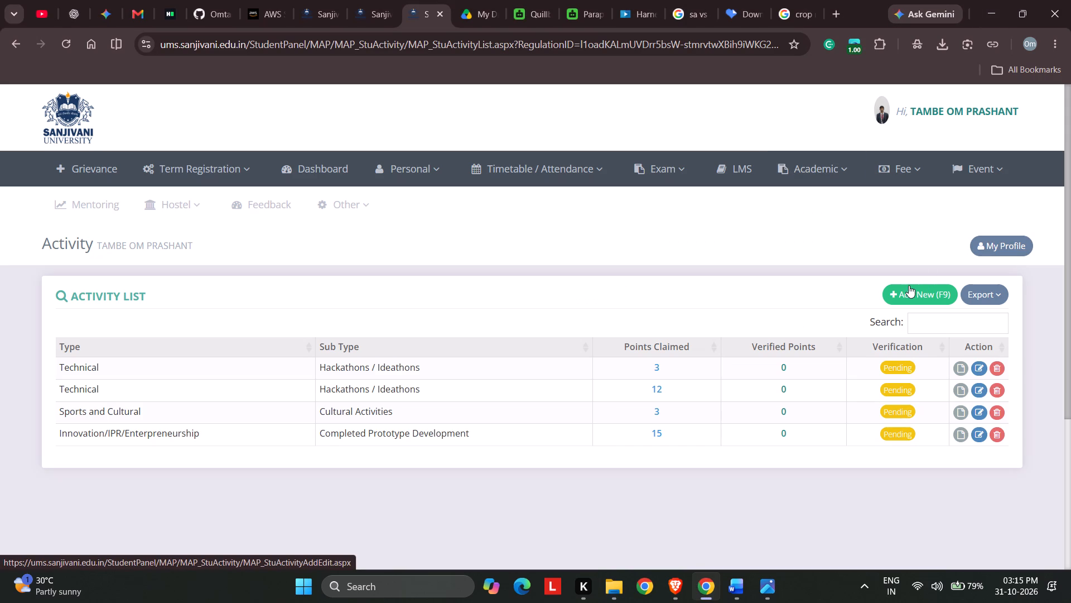
Start a new activity with type Technical (SU (2025-2026)), sub type Hackathons / Ideathons and event level College Level.
click(909, 285)
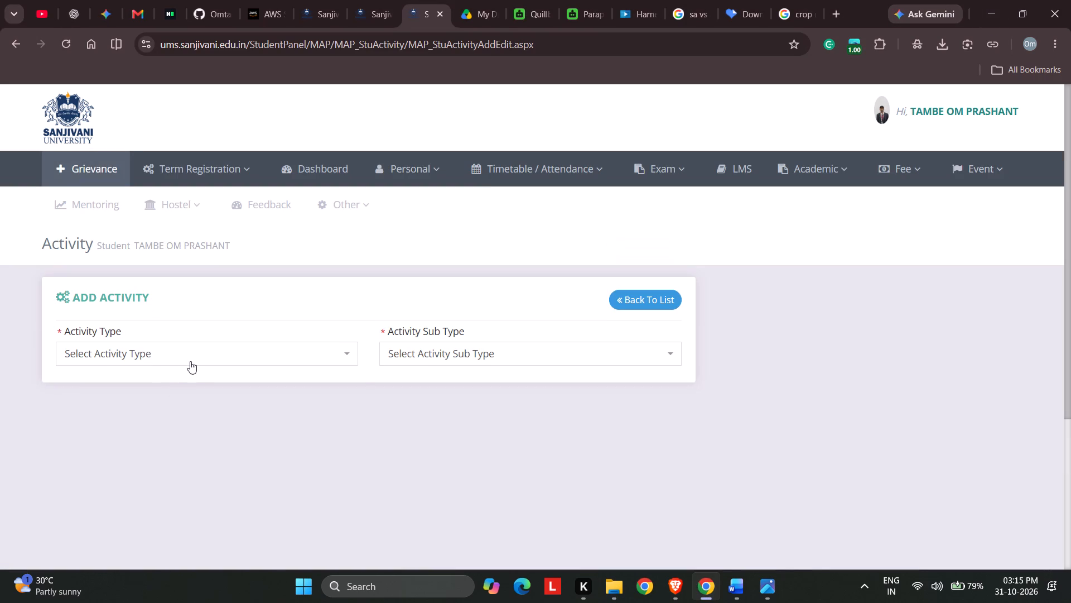
click(190, 361)
click(155, 417)
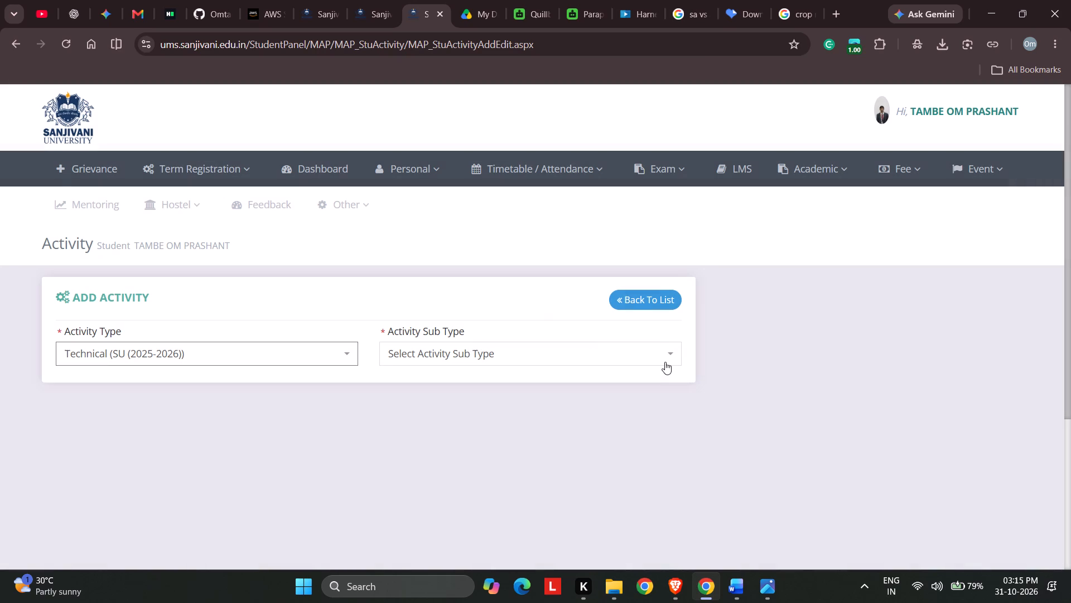
click(665, 362)
click(459, 460)
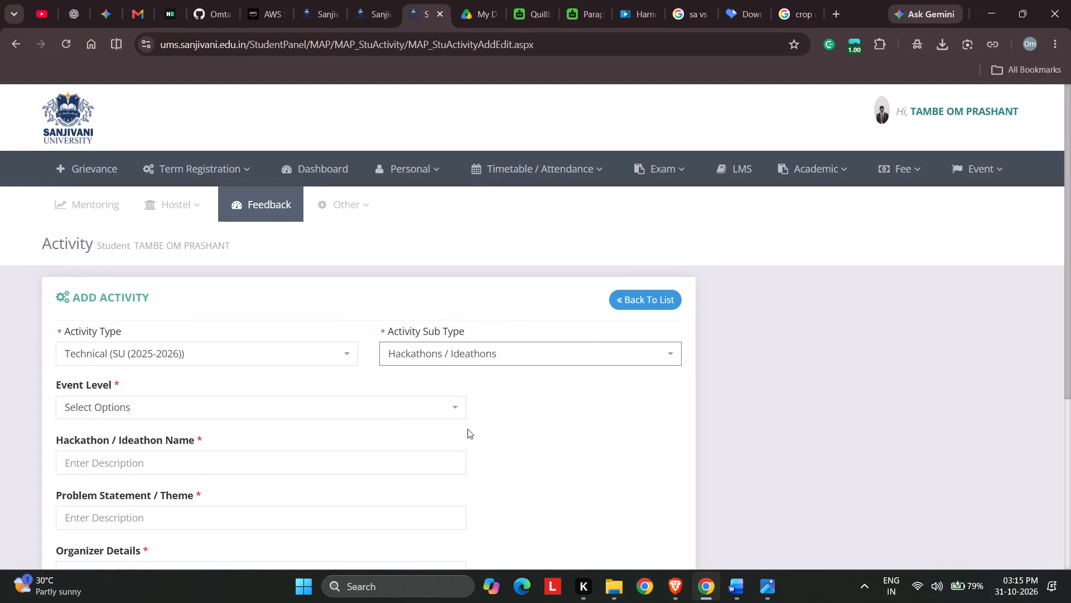
click(455, 413)
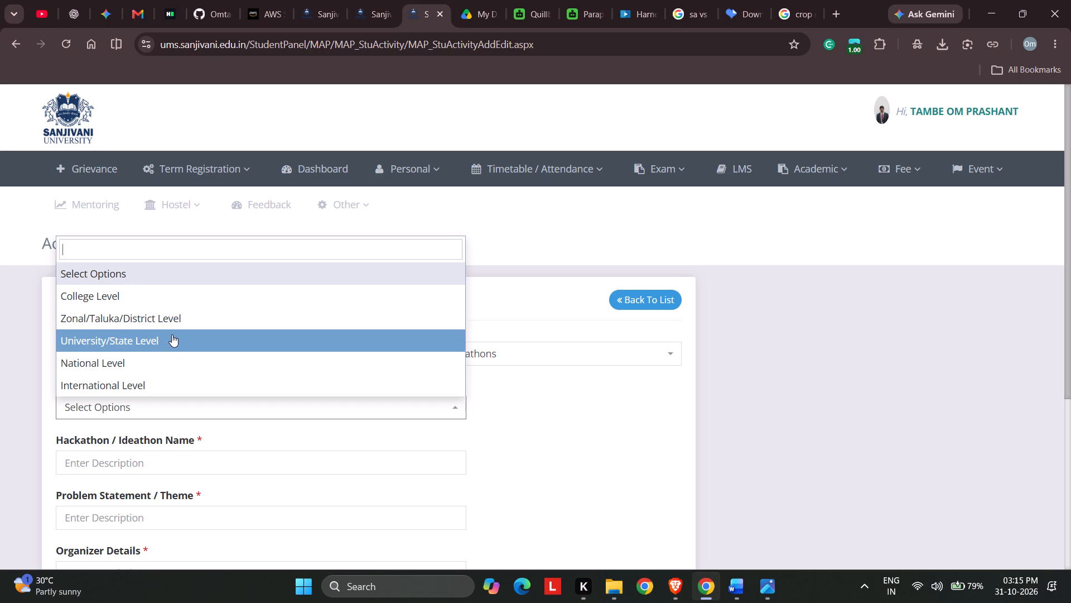
click(187, 298)
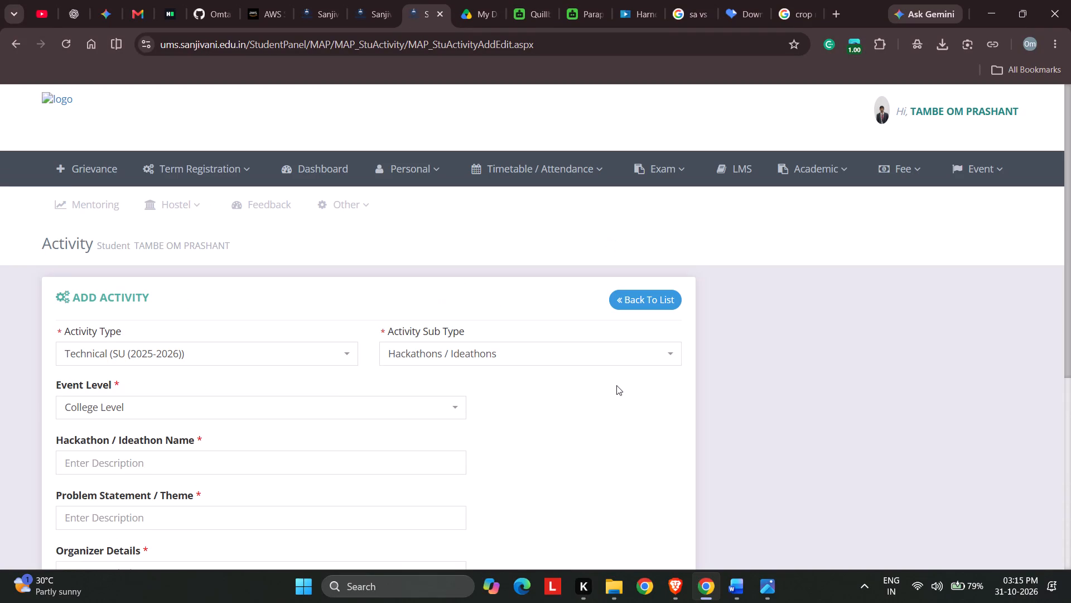
Enter Innovation Sprint Hackathon as the hackathon name, checking the wording against the certificate image.
scroll(604, 393, down, 1)
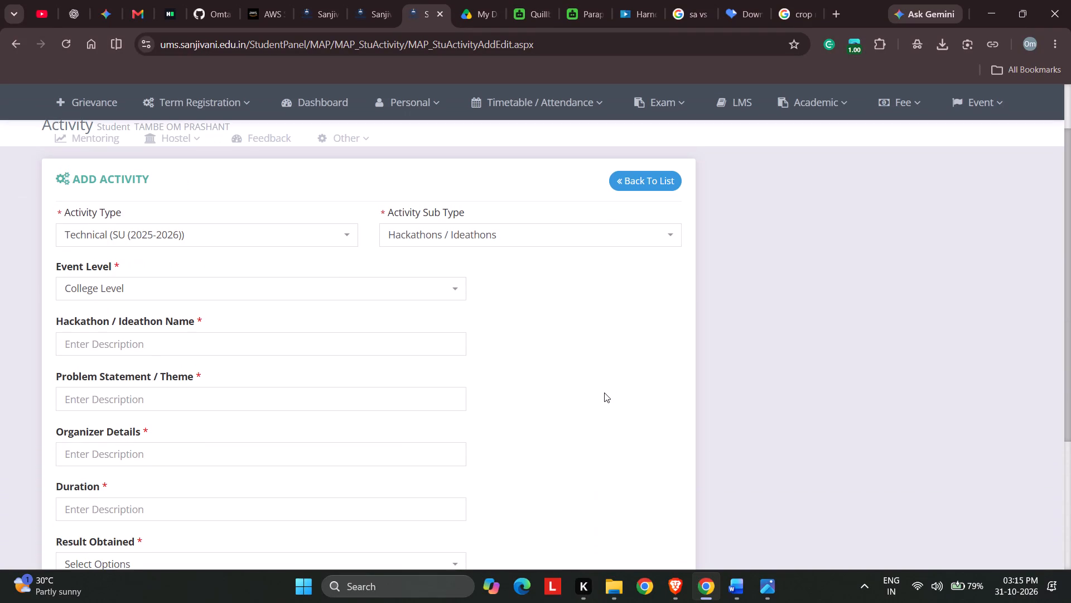
scroll(585, 361, down, 1)
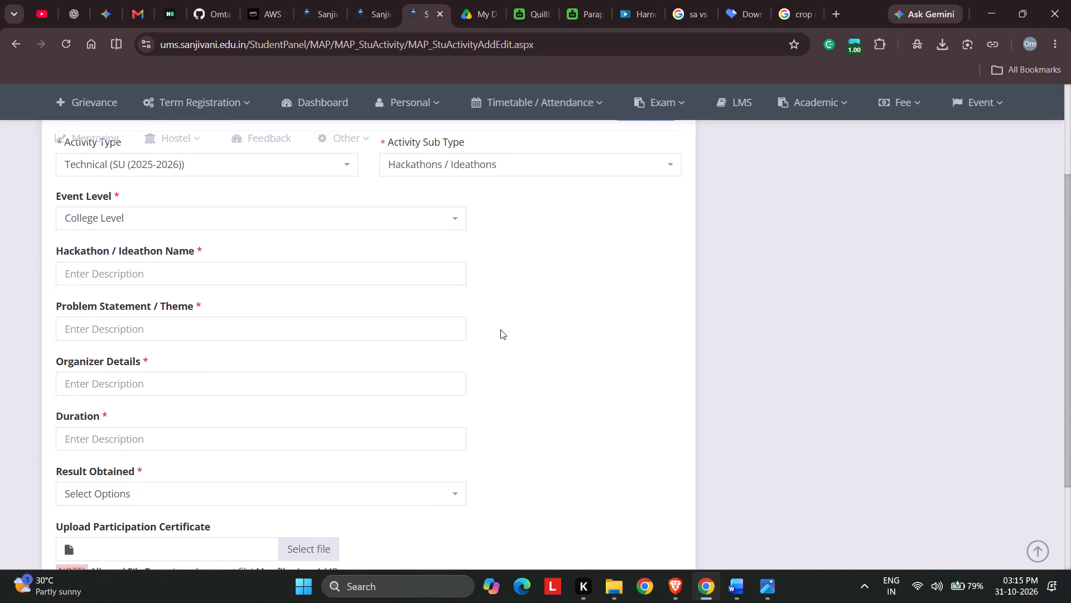
click(268, 269)
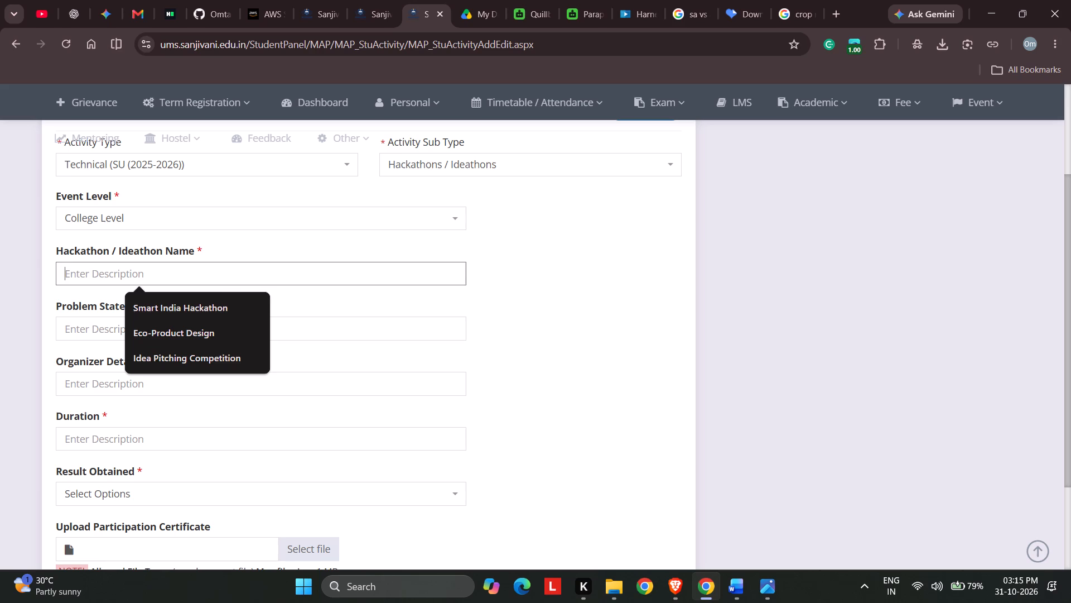
key(alt+Tab)
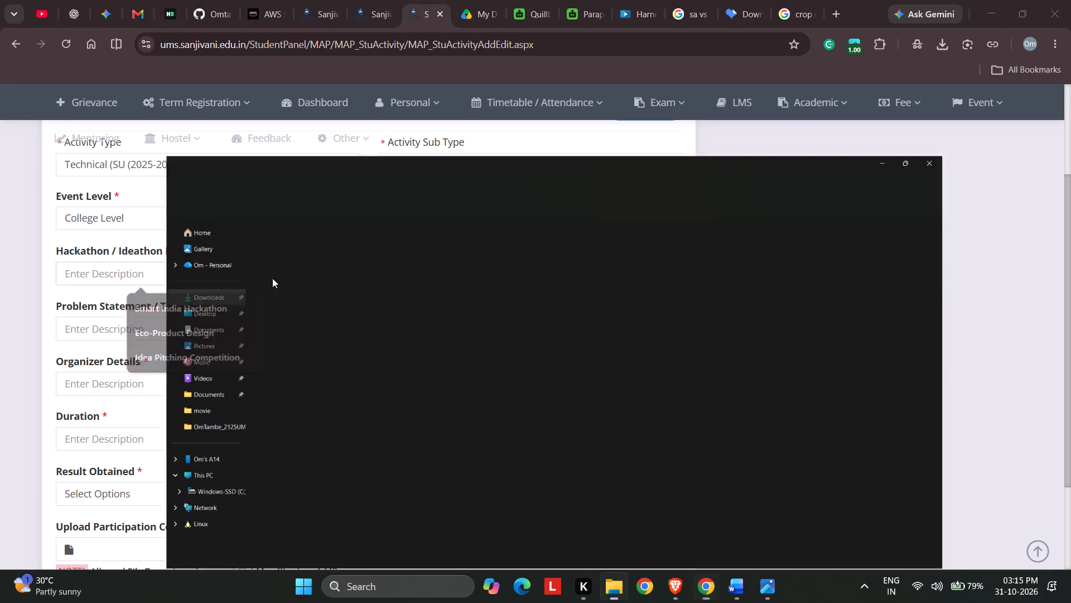
key(alt+Tab)
key(alt+Tab)
key(alt+Tab)
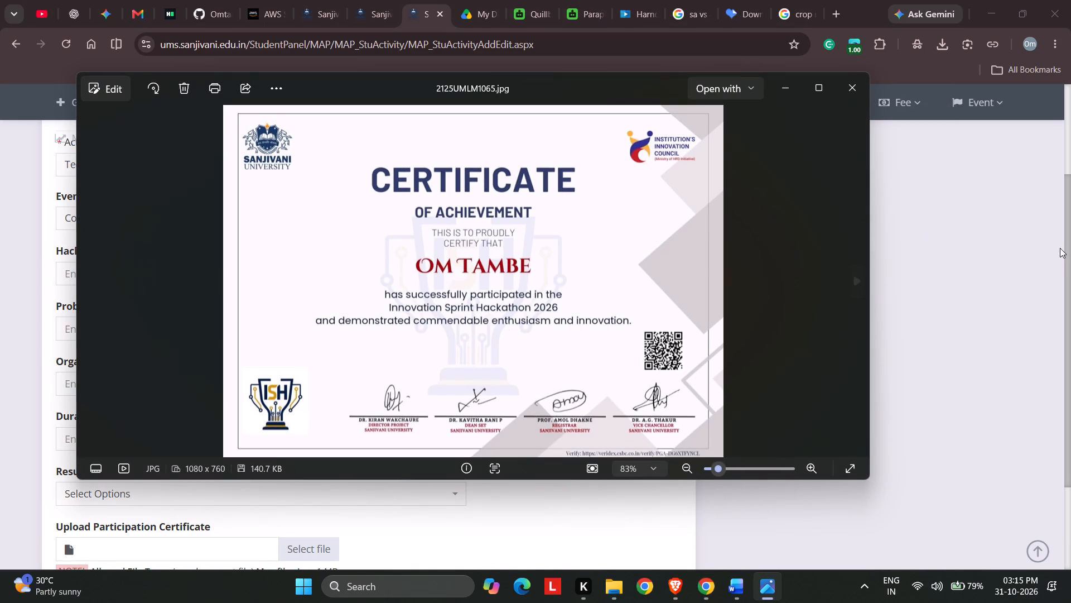
key(alt+Tab)
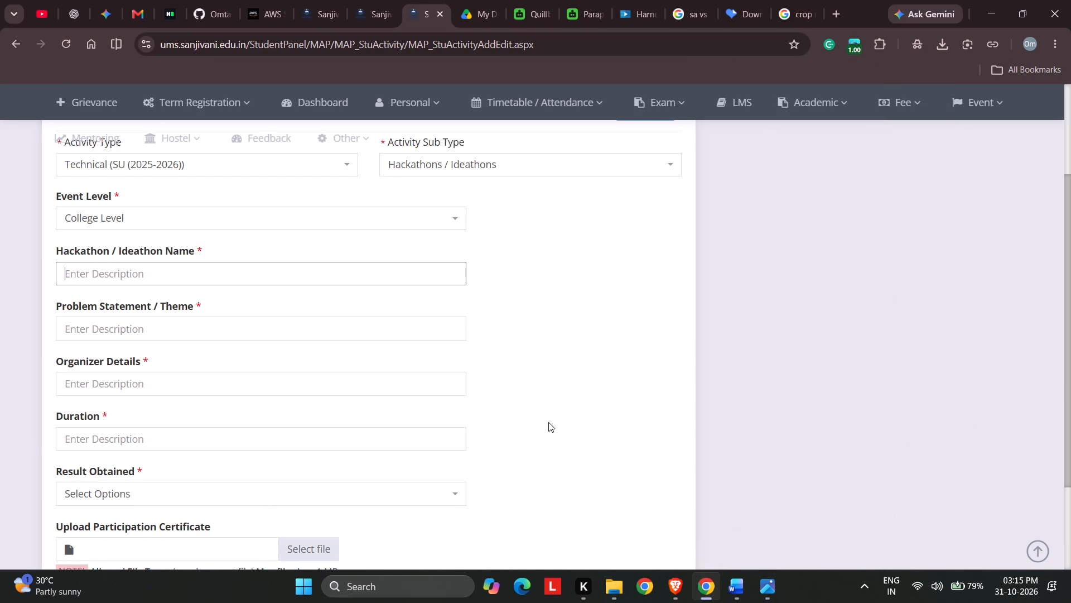
text(Innovation Spriny)
key(space)
key(BackSpace)
key(BackSpace)
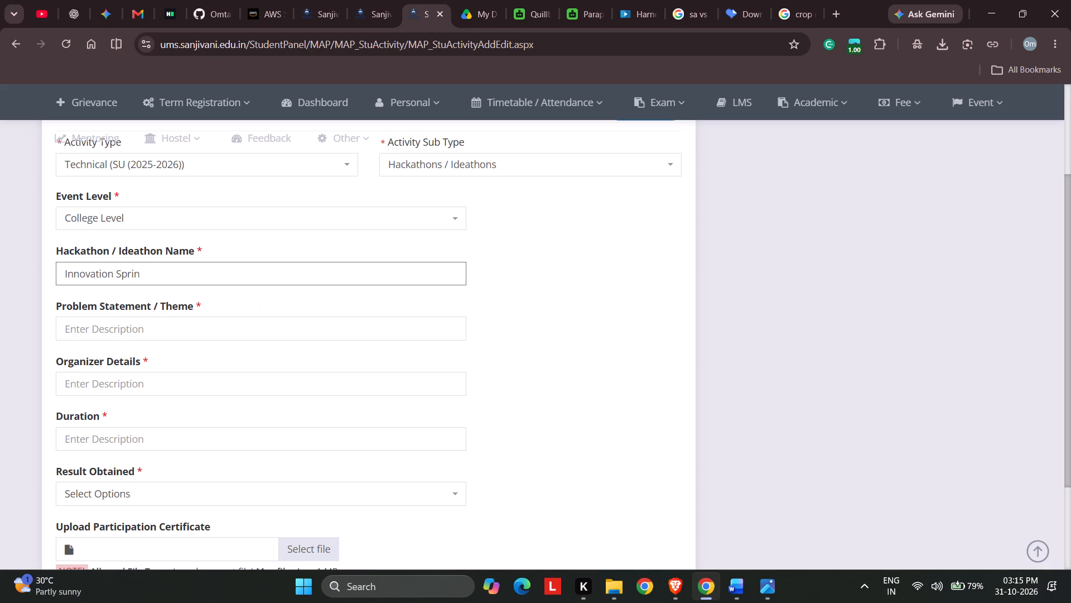
text(t Hackathon)
Check the certificate image for the remaining event details and start the Problem Statement / Theme entry.
key(alt+Tab)
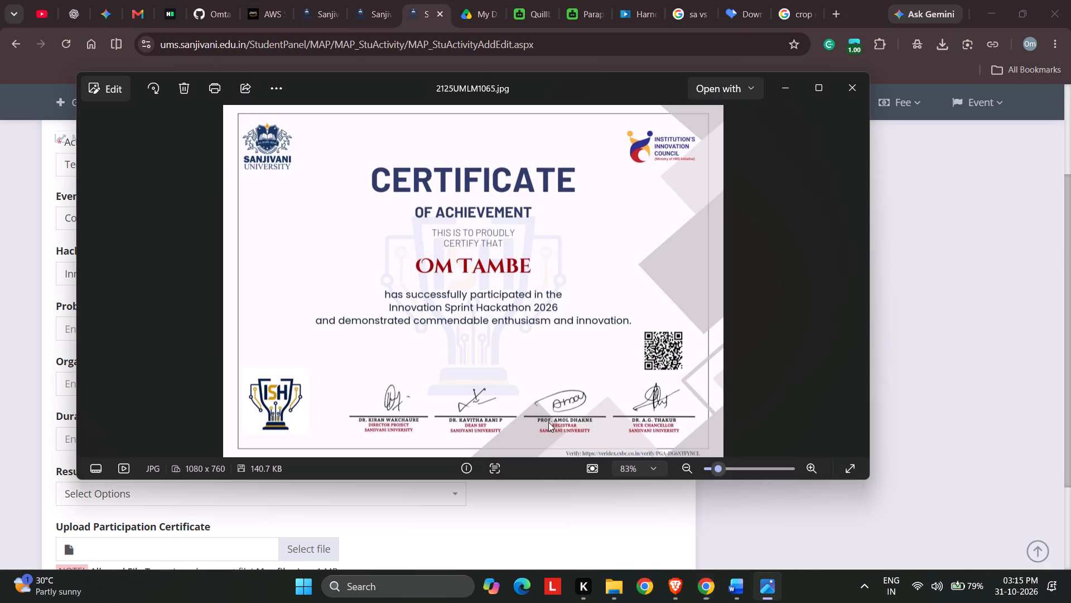
key(alt+Tab)
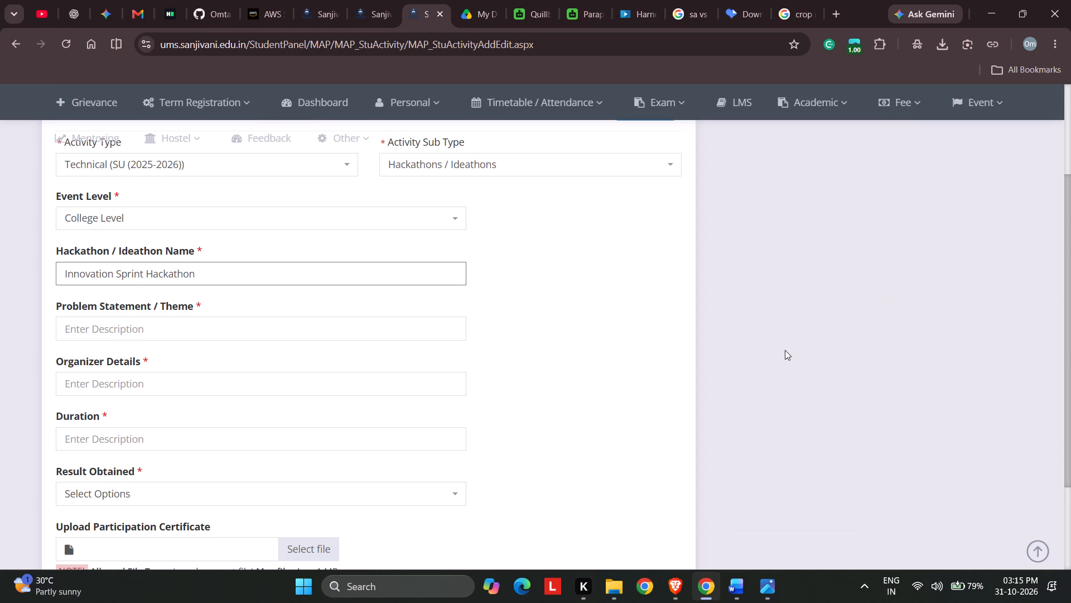
key(alt+Tab)
key(alt+Tab)
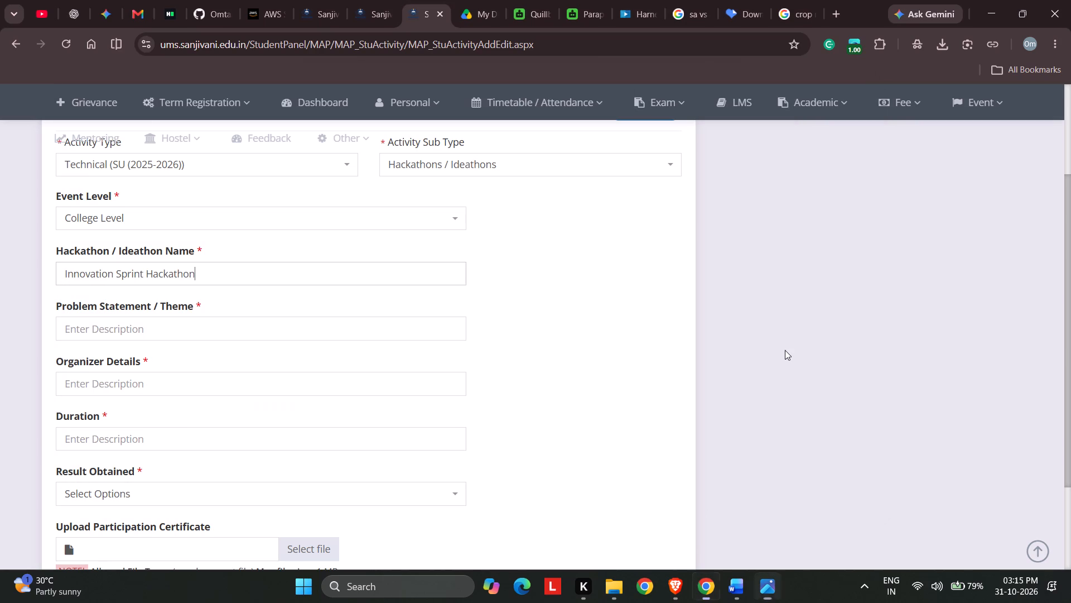
click(318, 320)
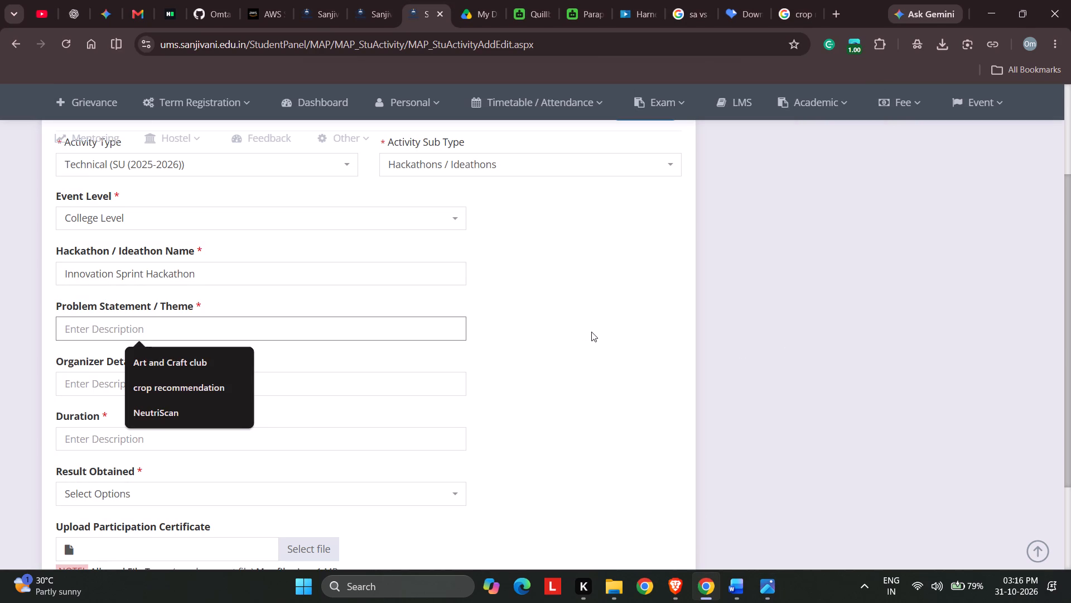
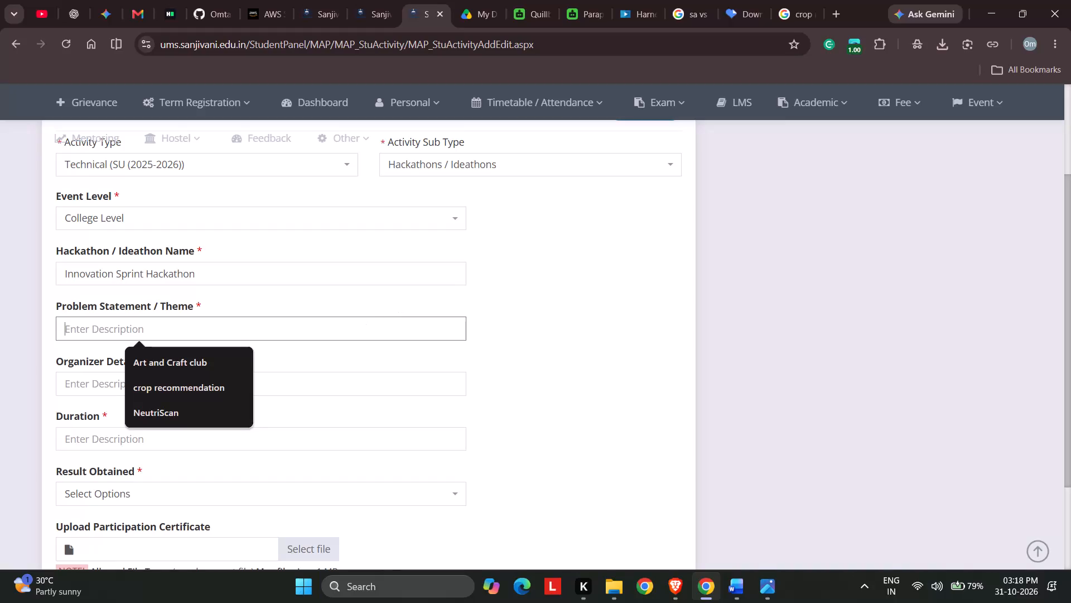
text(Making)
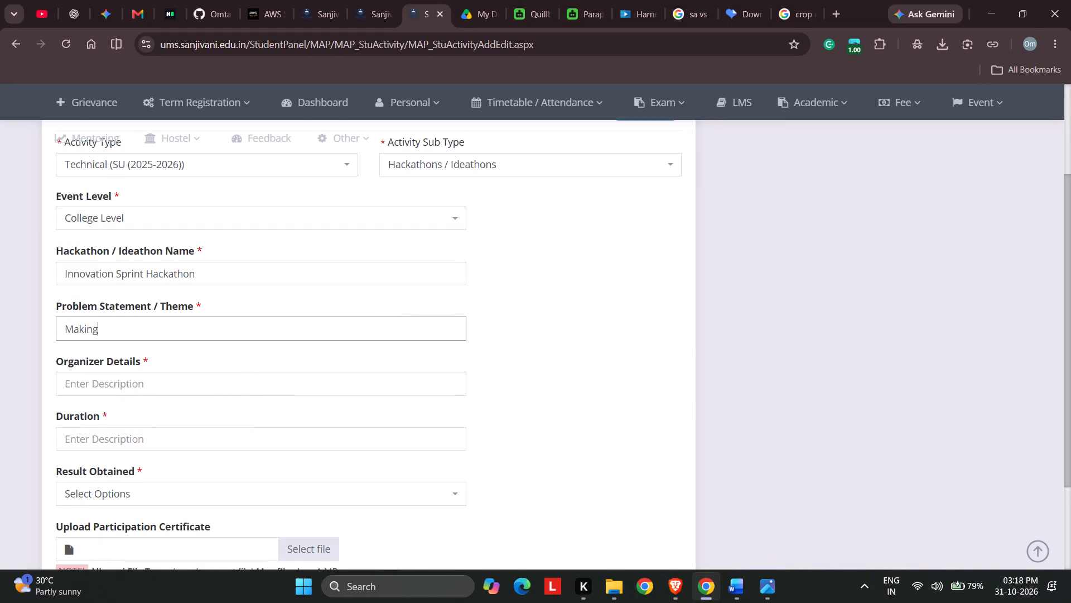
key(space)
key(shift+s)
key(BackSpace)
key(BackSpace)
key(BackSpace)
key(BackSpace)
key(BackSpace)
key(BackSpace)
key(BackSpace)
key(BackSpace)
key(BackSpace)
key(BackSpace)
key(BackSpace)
Enter Software Development using AI as the problem statement / theme.
text(Software Development)
key(space)
text(using AI)
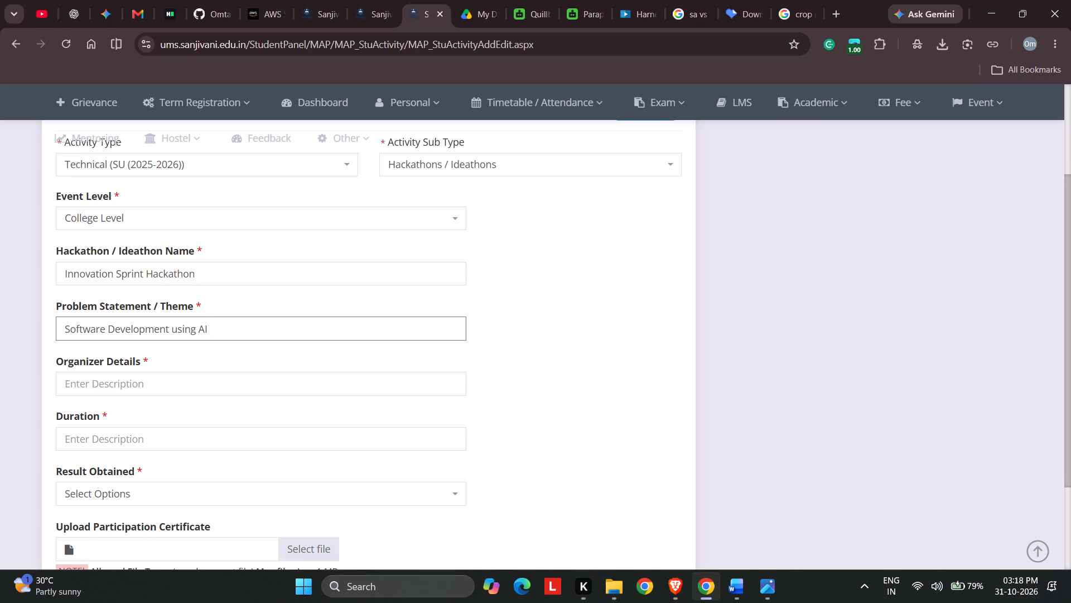
Enter ISH as the organizer details, checking the certificate image, and 6 hrs as the duration.
click(569, 374)
click(356, 376)
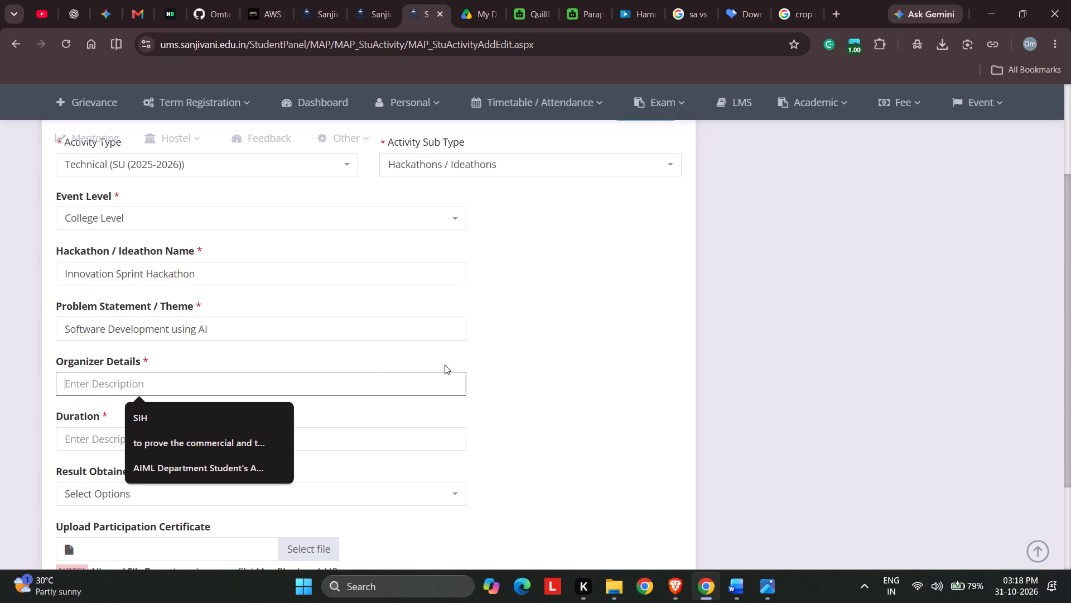
key(alt+Tab)
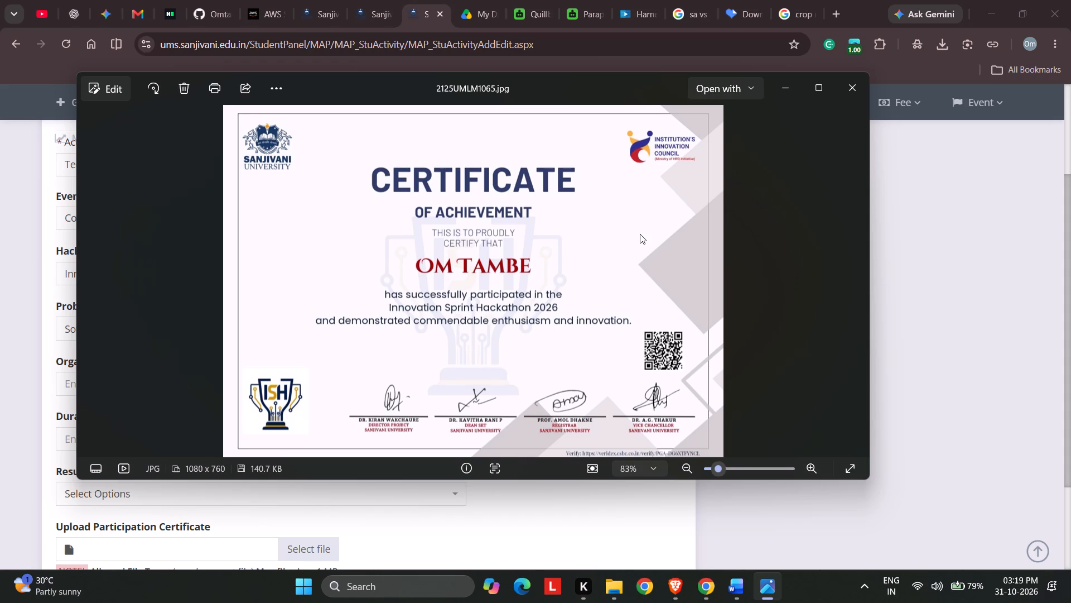
key(alt+Tab)
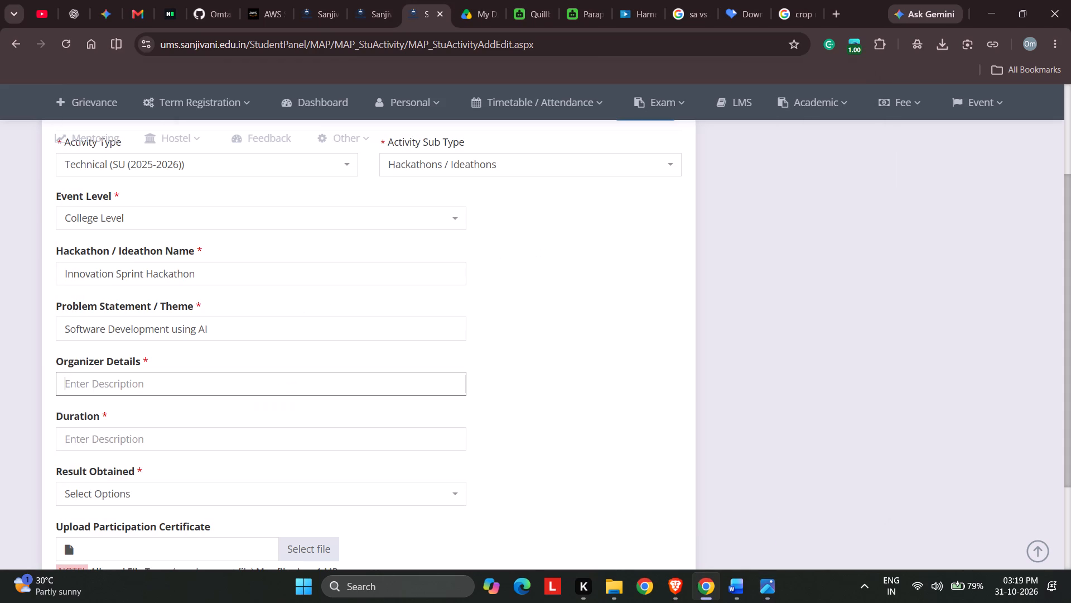
text(ISH)
click(371, 437)
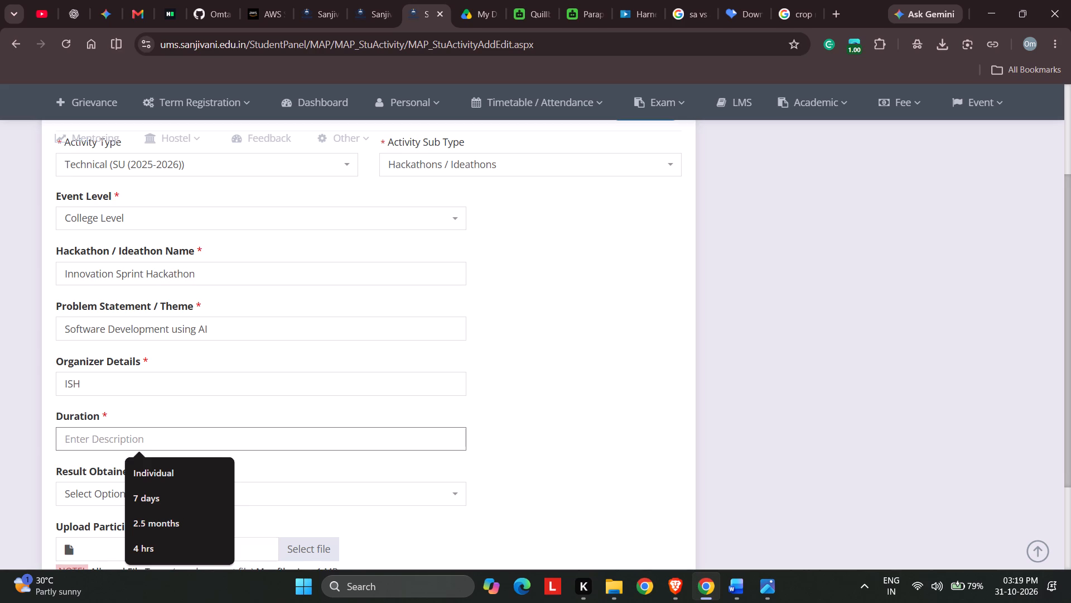
text(6 h)
text(rs)
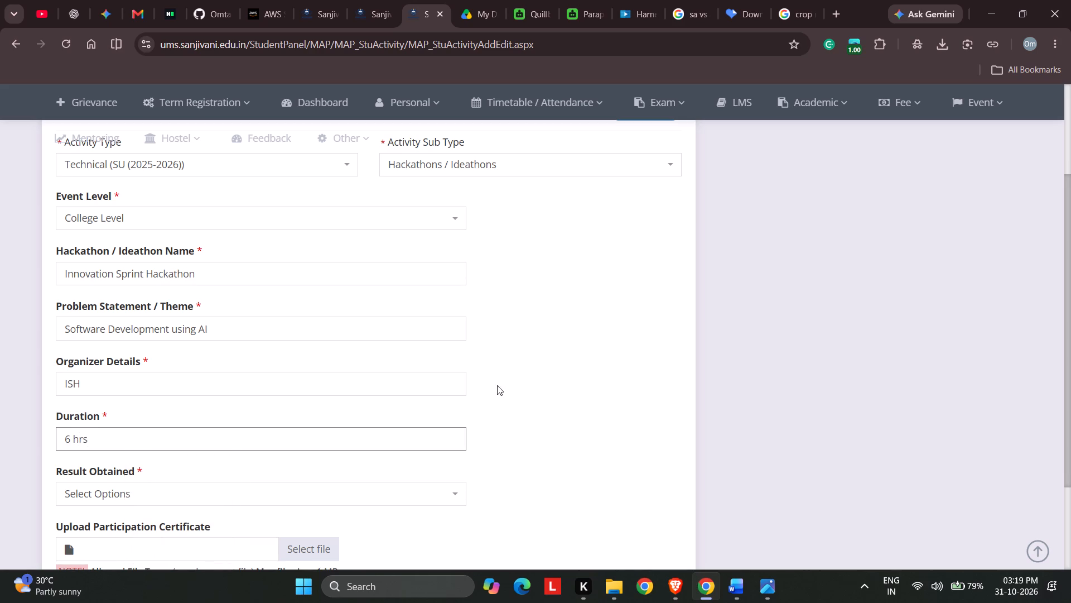
Set the result obtained to Participation.
scroll(518, 377, down, 1)
click(416, 424)
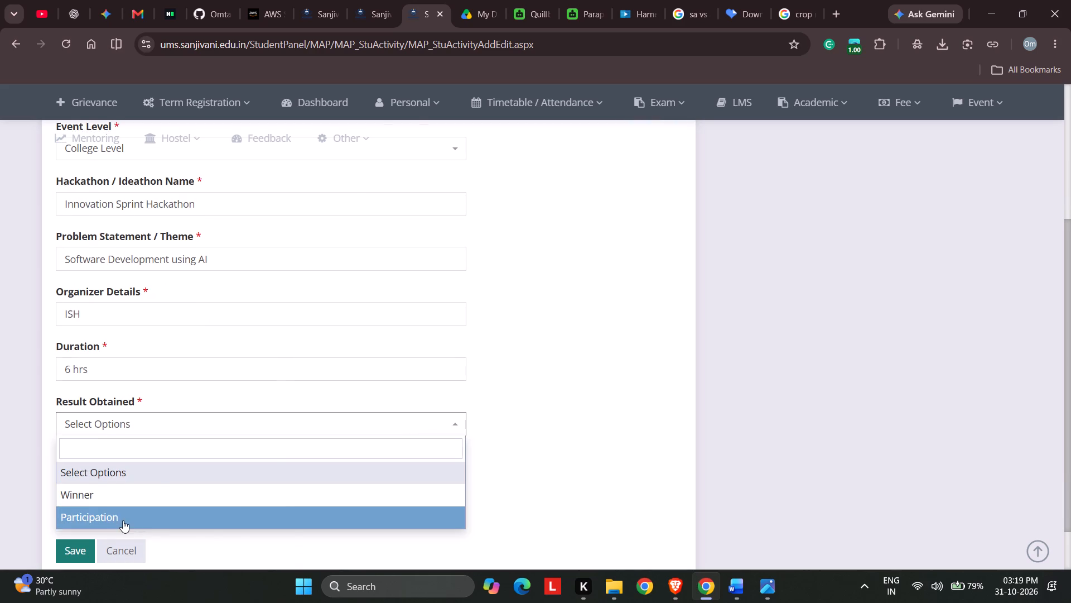
click(123, 520)
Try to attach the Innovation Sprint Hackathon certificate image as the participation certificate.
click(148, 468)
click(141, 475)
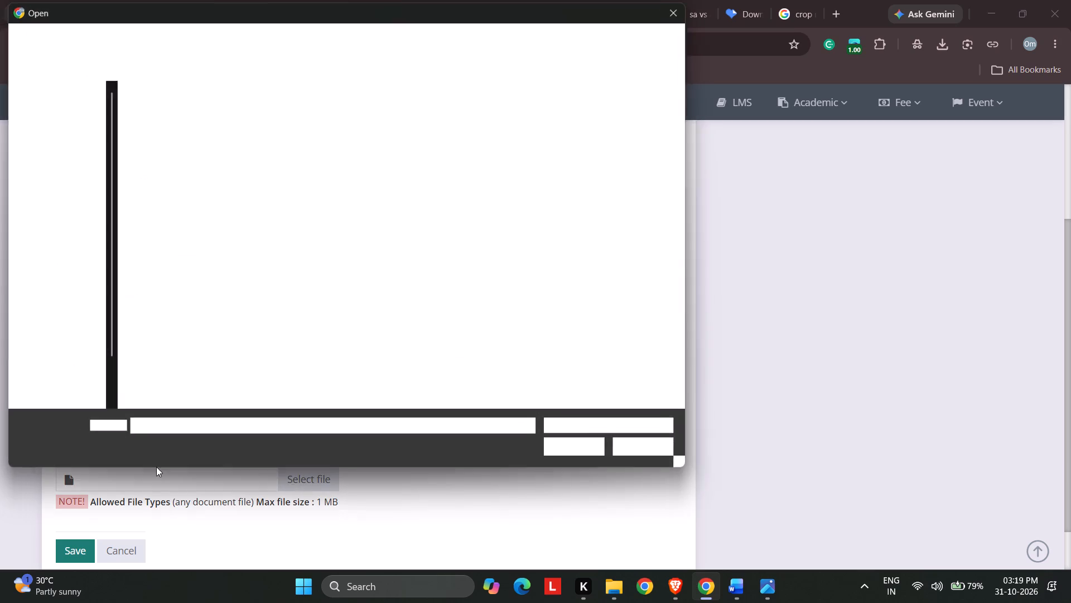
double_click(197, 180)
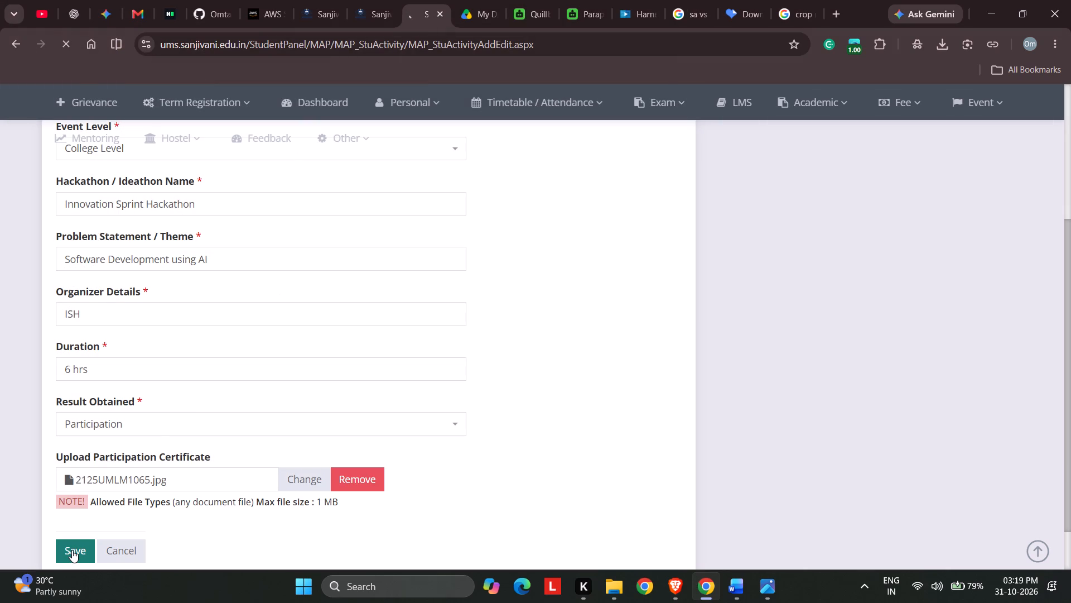
Attach the Innovation Sprint Hackathon certificate image as the participation certificate and save the activity.
scroll(241, 386, up, 6)
scroll(278, 352, down, 2)
scroll(443, 378, down, 3)
click(104, 420)
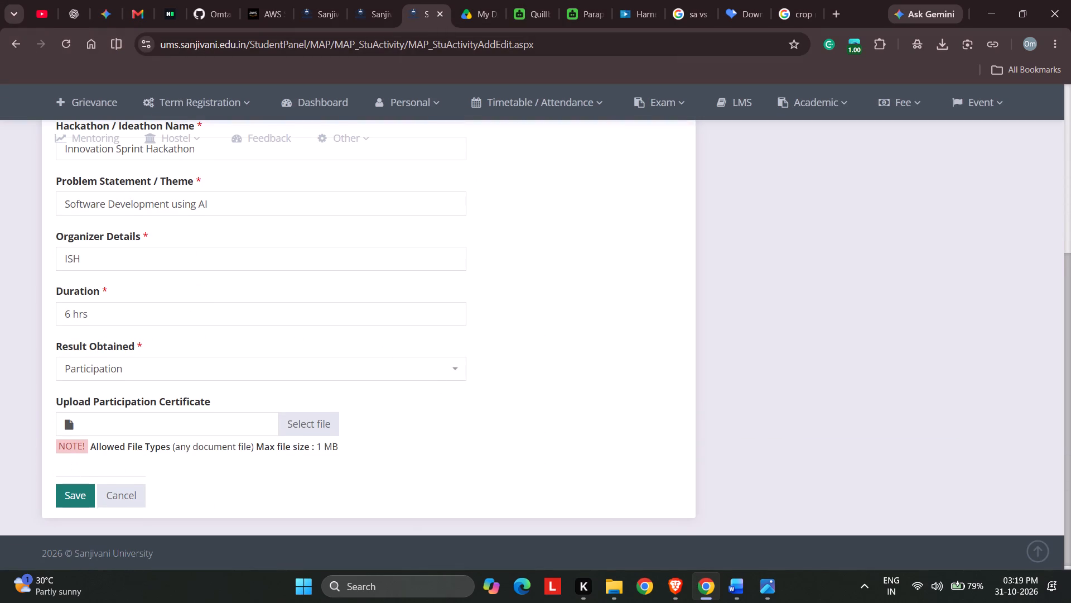
double_click(170, 167)
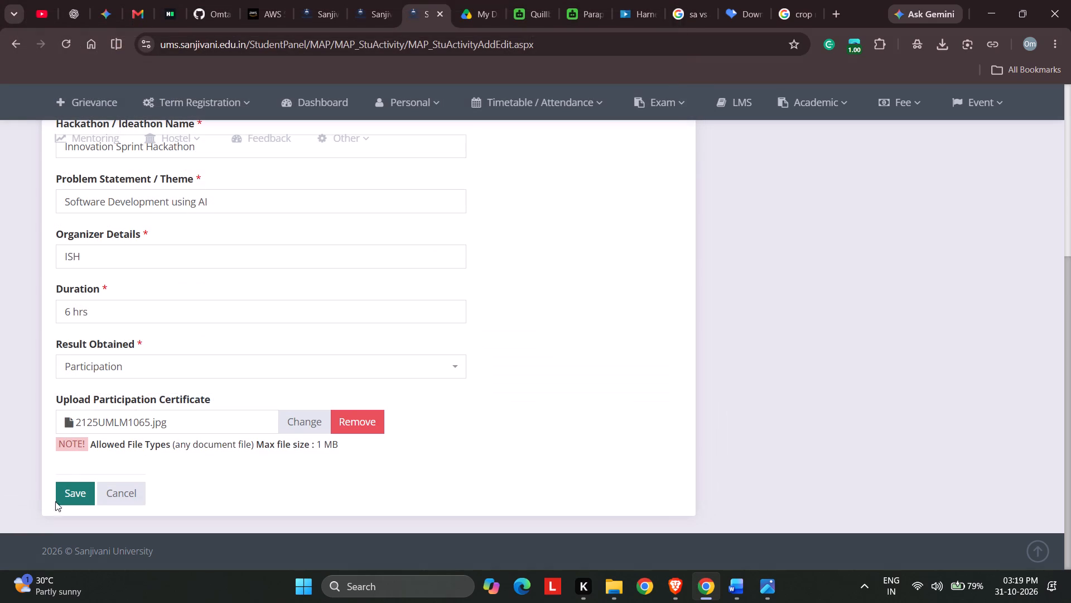
click(71, 492)
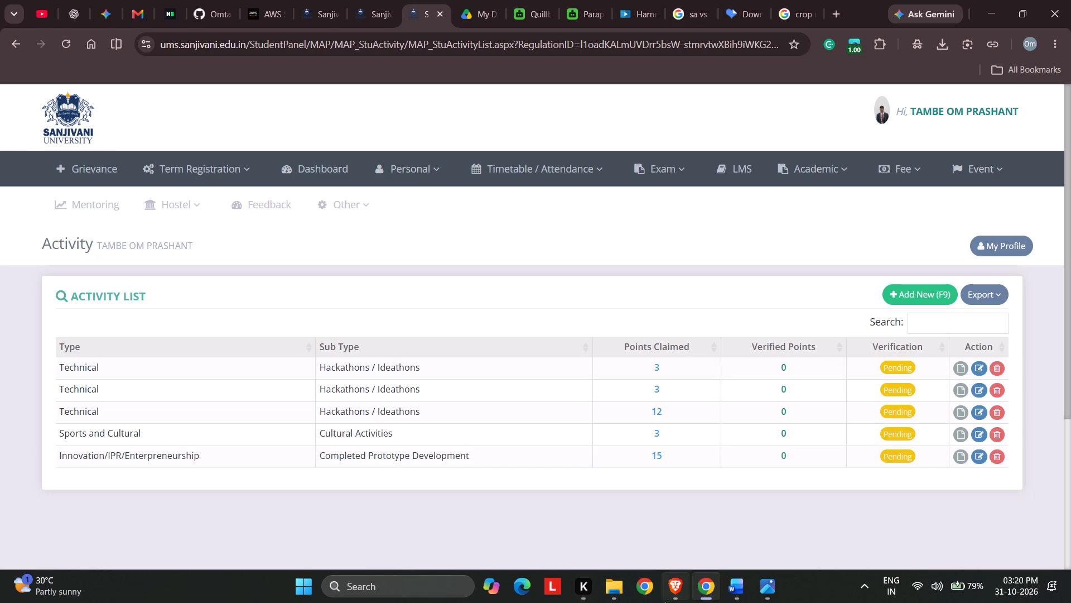
Open the Eureka Startup Pitching Competition certificate from the certificates folder for reference, minimise both windows and return to the portal.
click(605, 590)
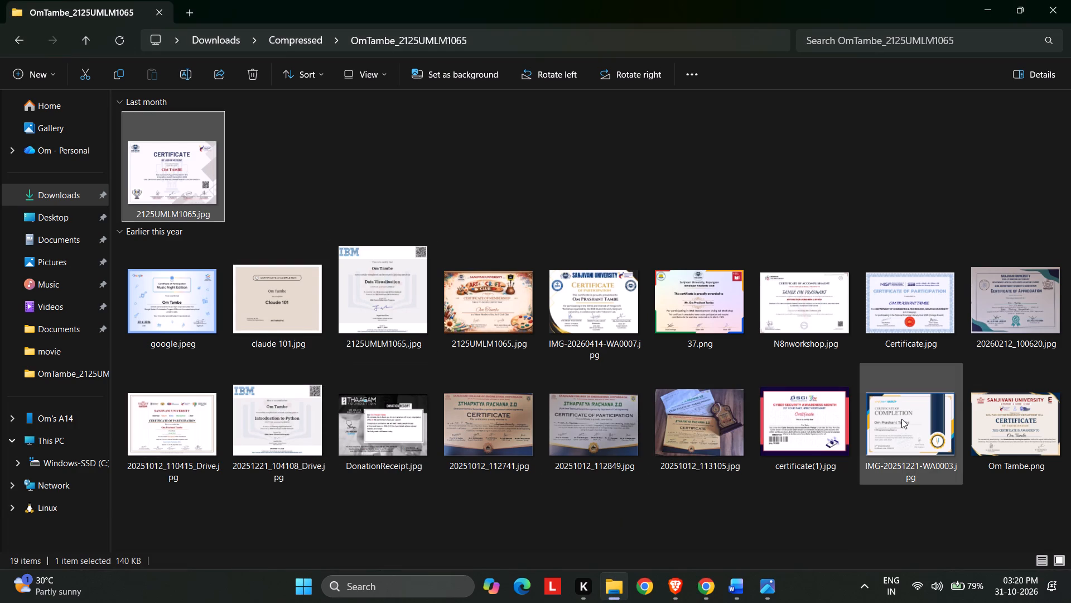
double_click(991, 417)
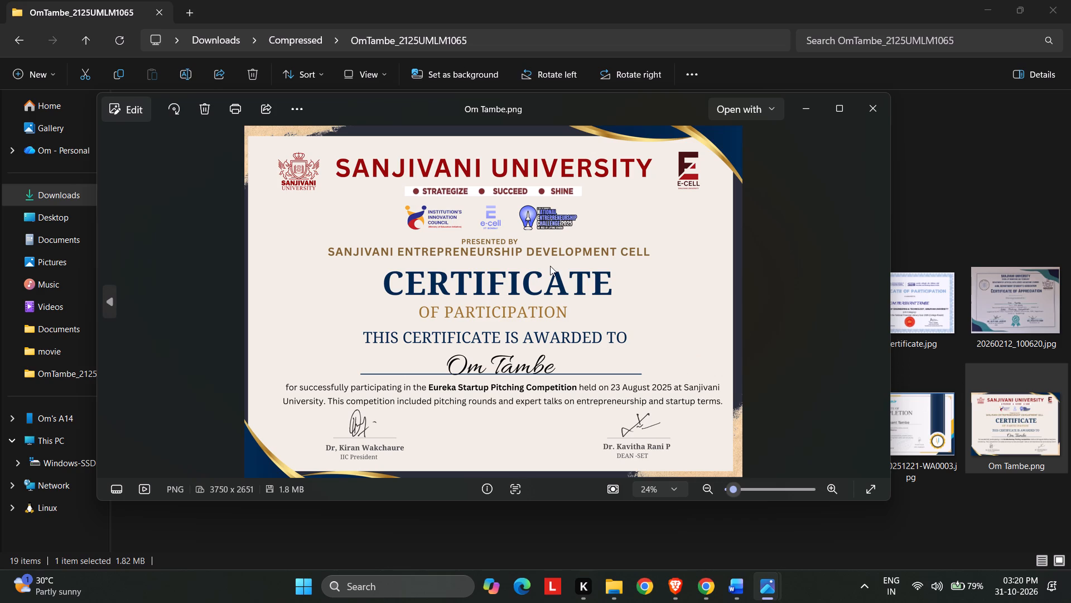
click(806, 125)
click(976, 4)
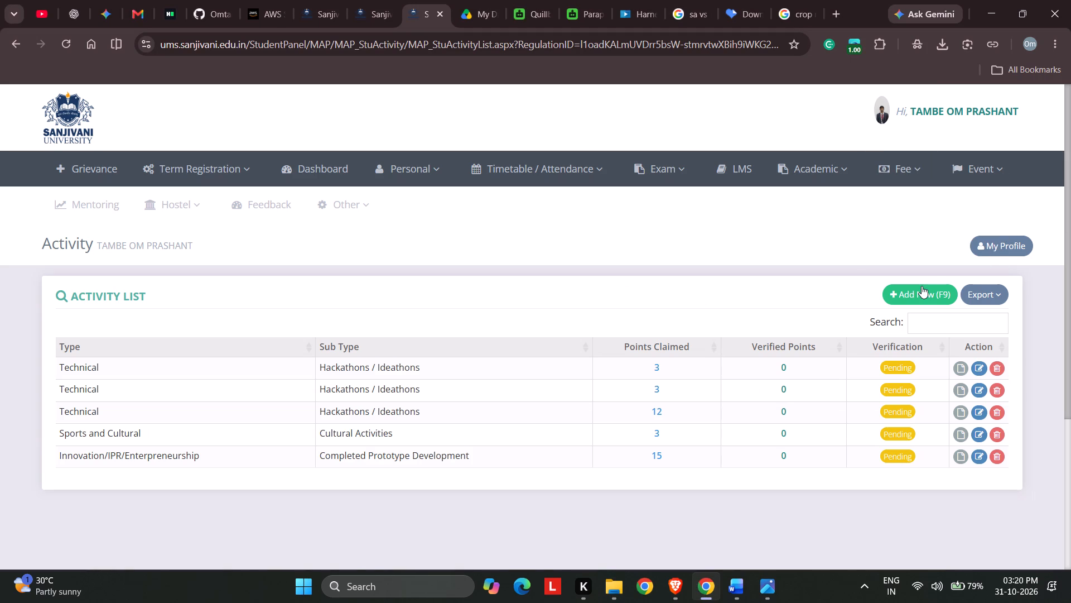
Start a new activity with type Technical (SU (2025-2026)), sub type Hackathons / Ideathons and event level College Level.
click(919, 289)
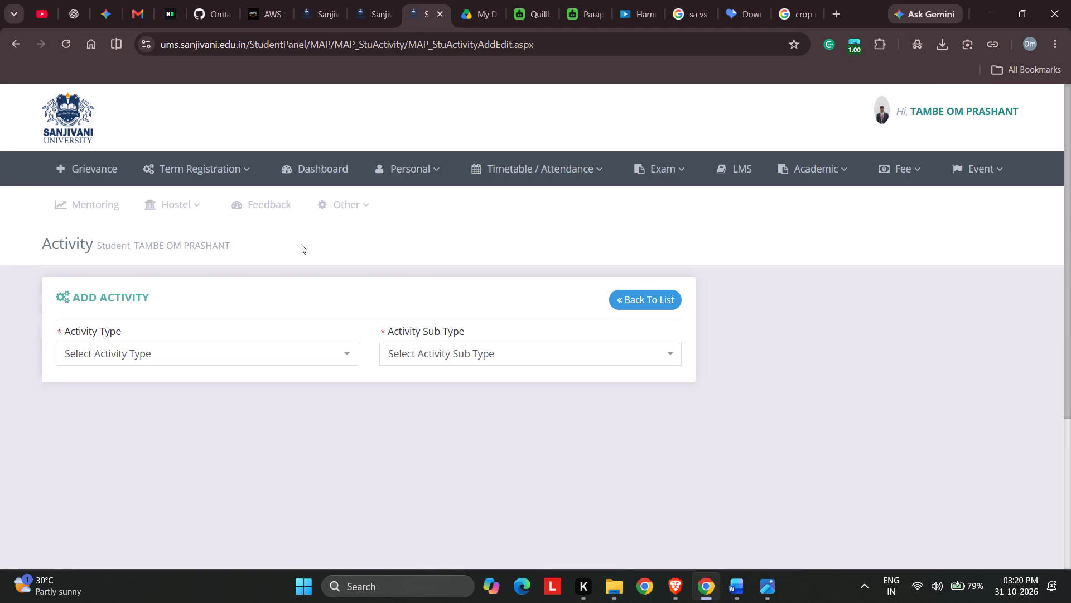
click(271, 357)
click(240, 429)
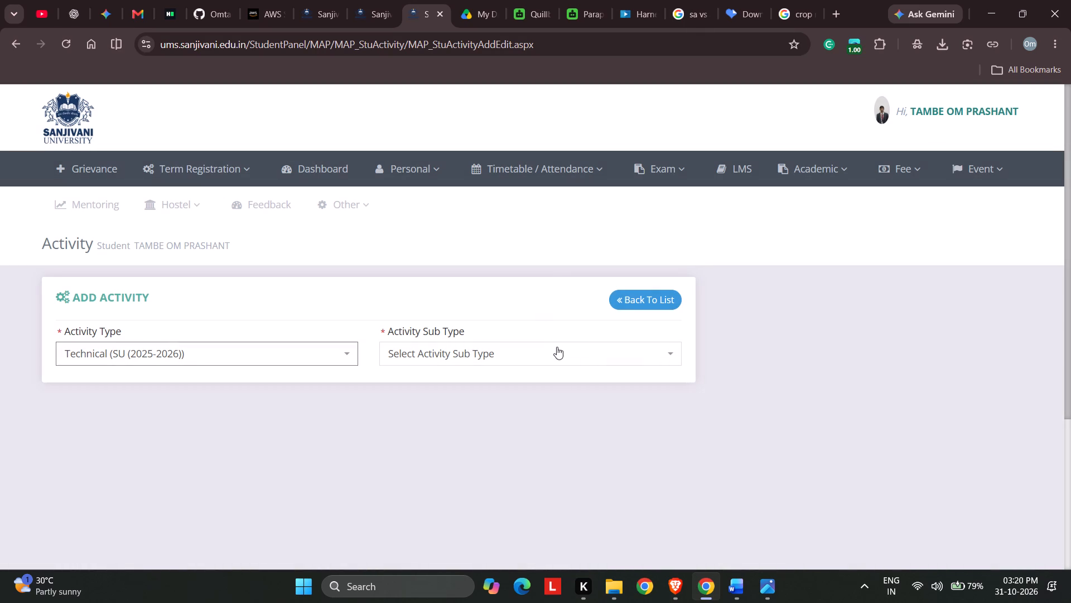
click(557, 347)
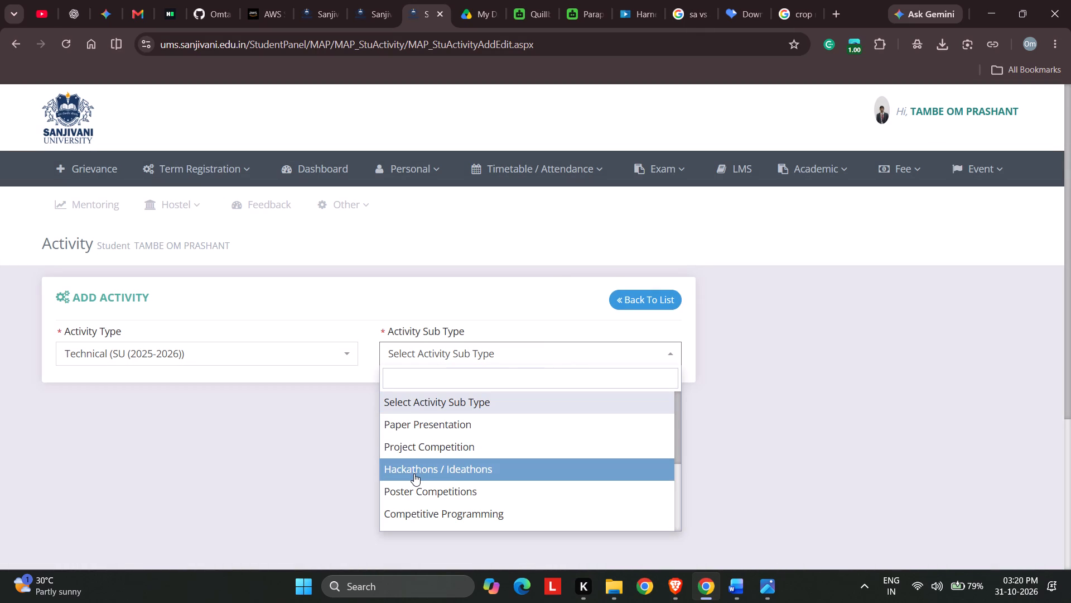
click(414, 473)
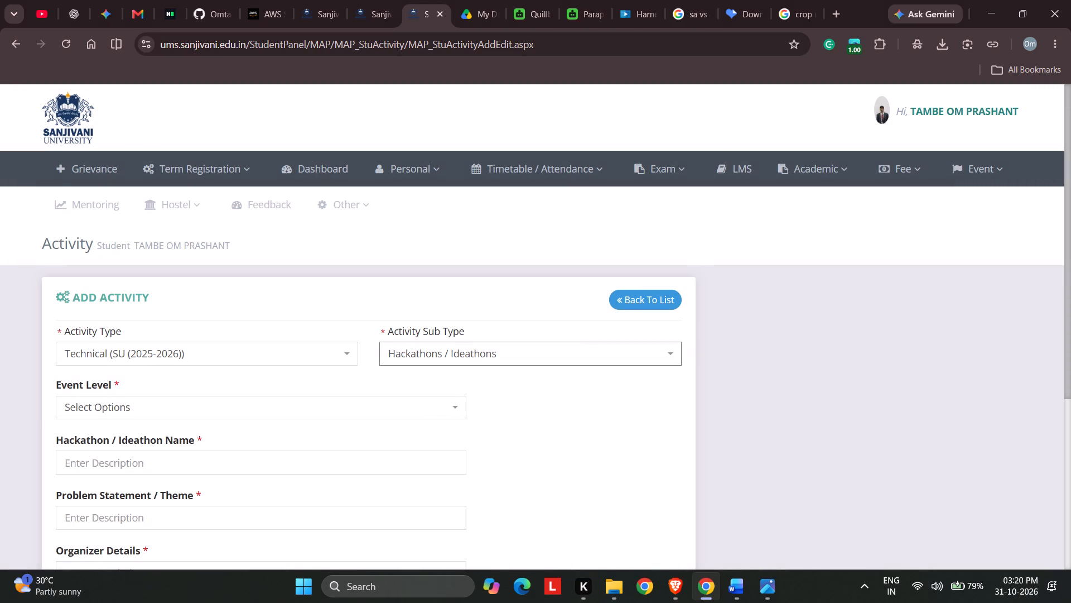
click(428, 408)
click(187, 301)
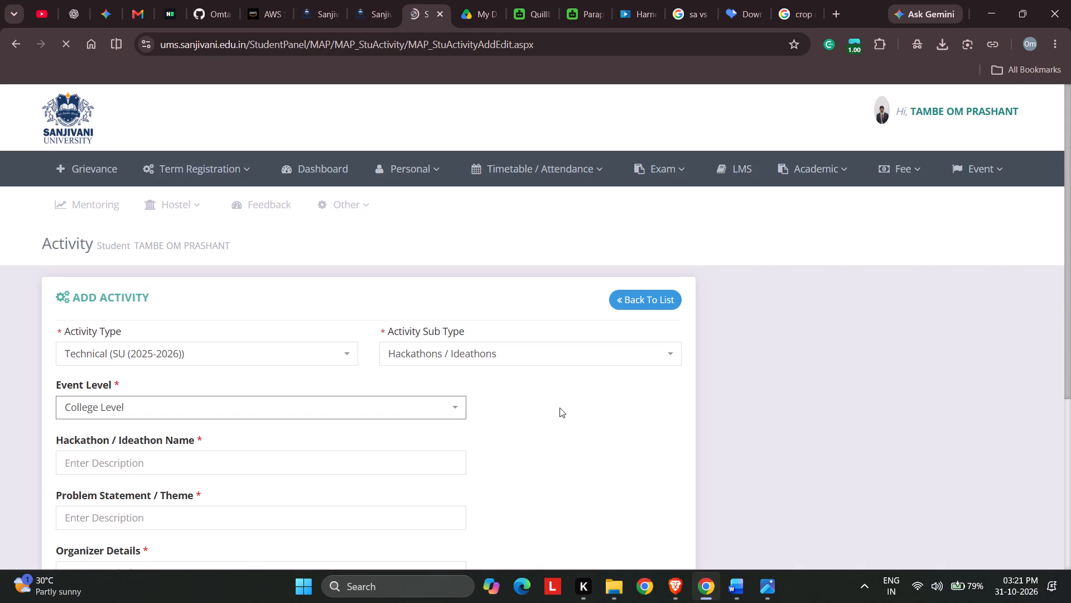
Reopen the Eureka Startup Pitching Competition certificate over the activity form, closing the other certificate images and minimising the folder.
scroll(559, 408, down, 3)
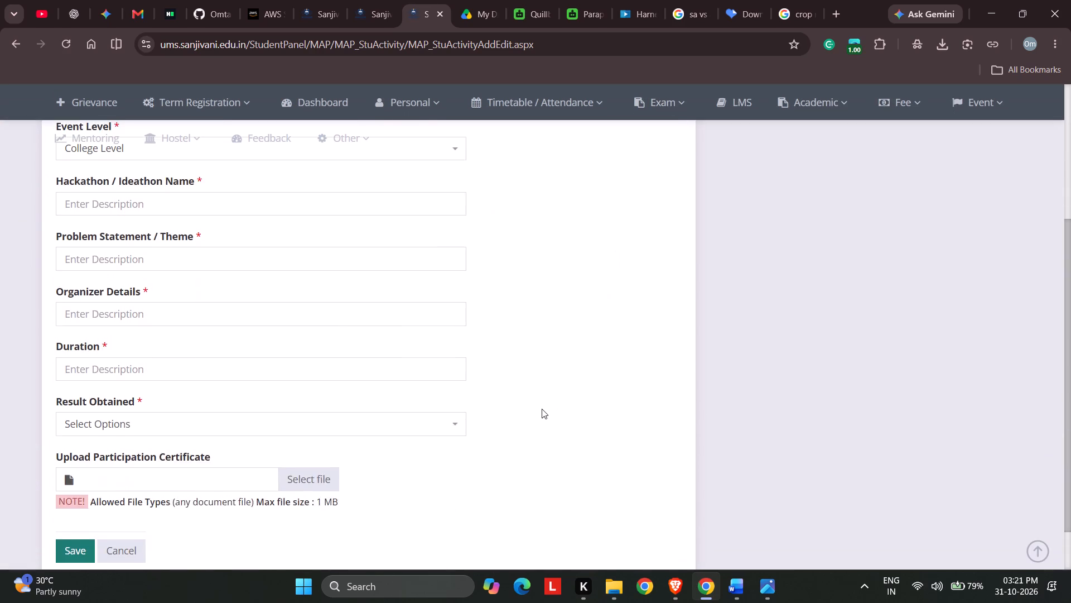
scroll(542, 409, up, 1)
click(311, 271)
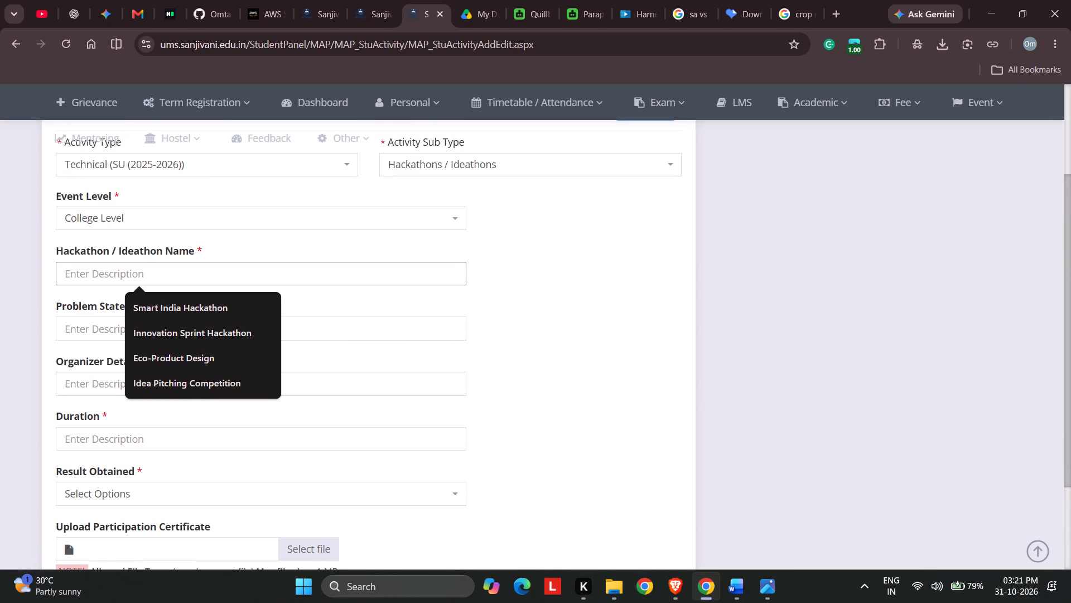
key(alt+Tab)
key(alt+Tab)
key(alt+Tab)
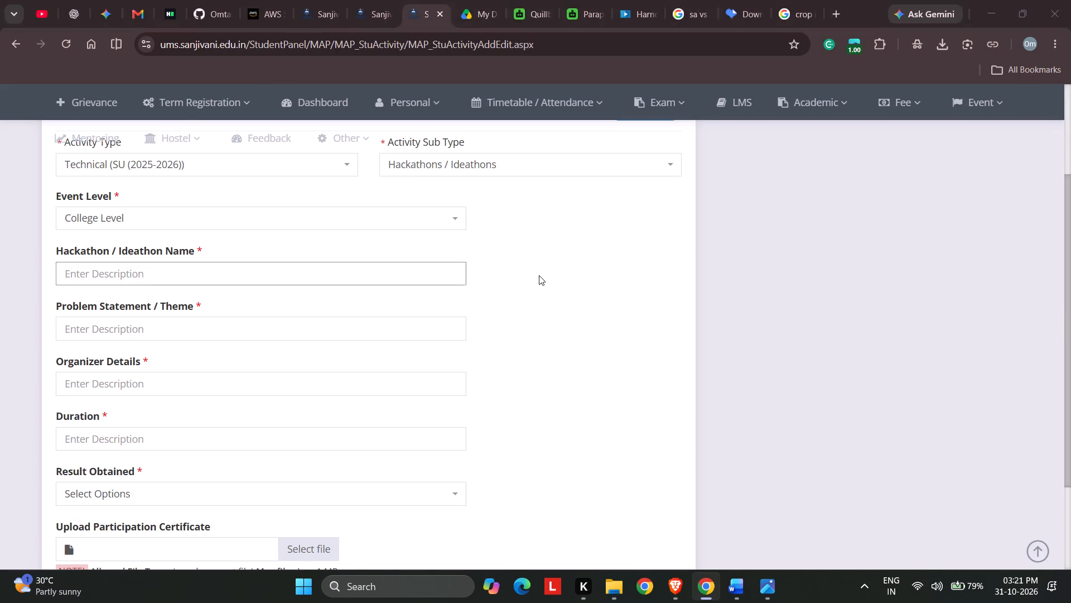
double_click(1041, 439)
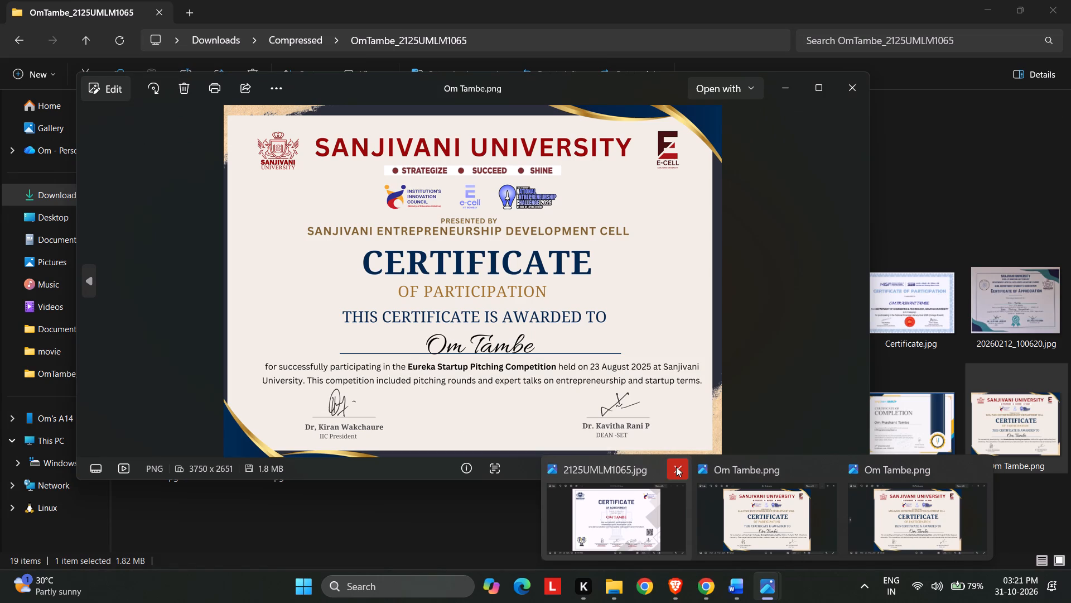
click(676, 467)
click(757, 471)
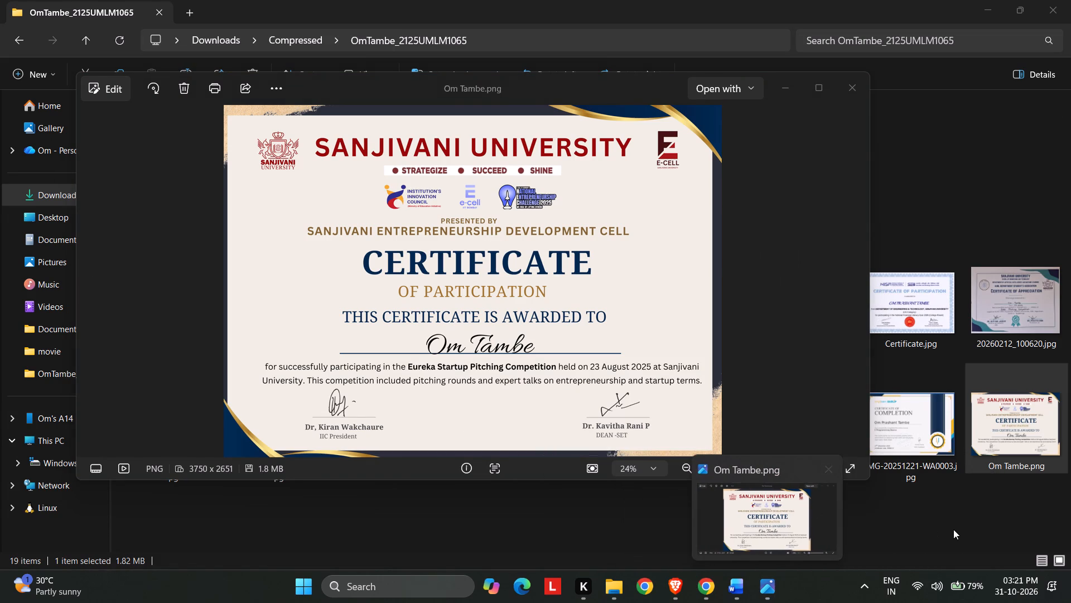
click(953, 529)
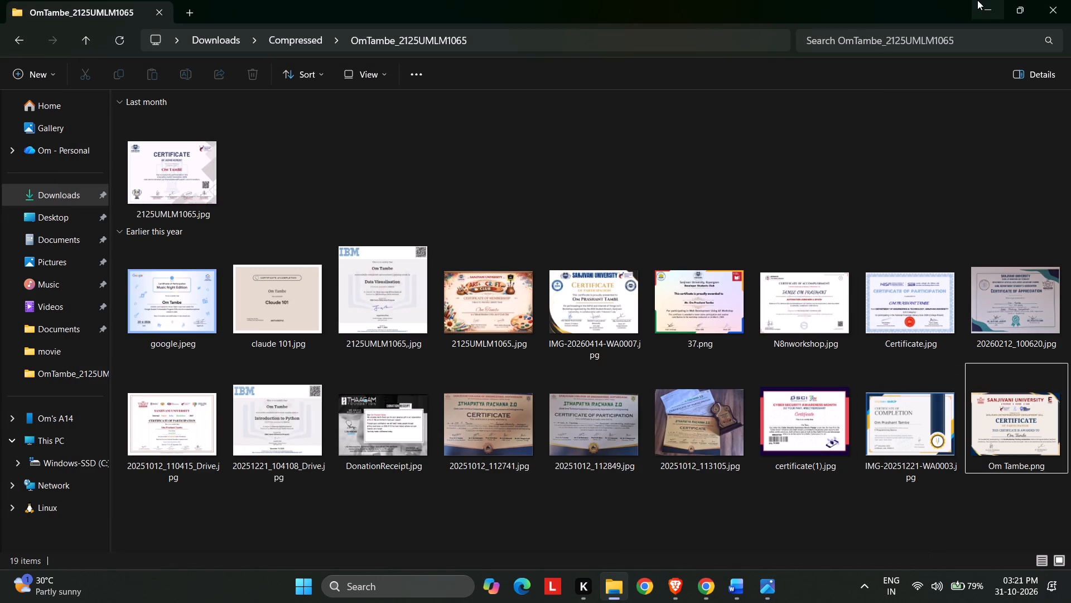
click(977, 0)
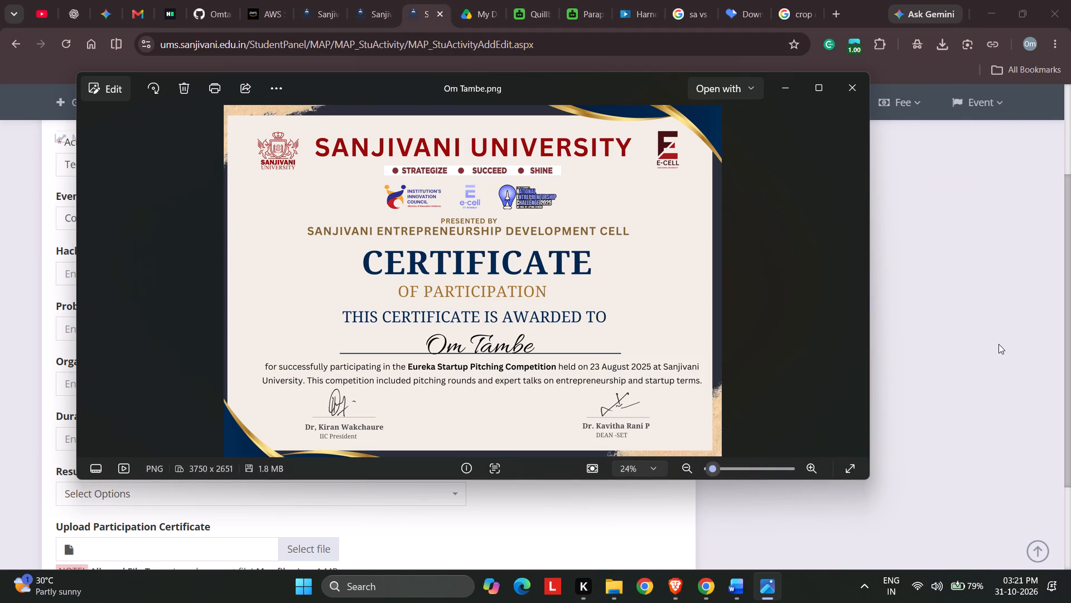
Return to the activity form and enter Eureka Startup Pitching Competition as the hackathon name, checking the wording against the certificate.
key(alt+Tab)
key(alt+Tab)
key(alt+Tab)
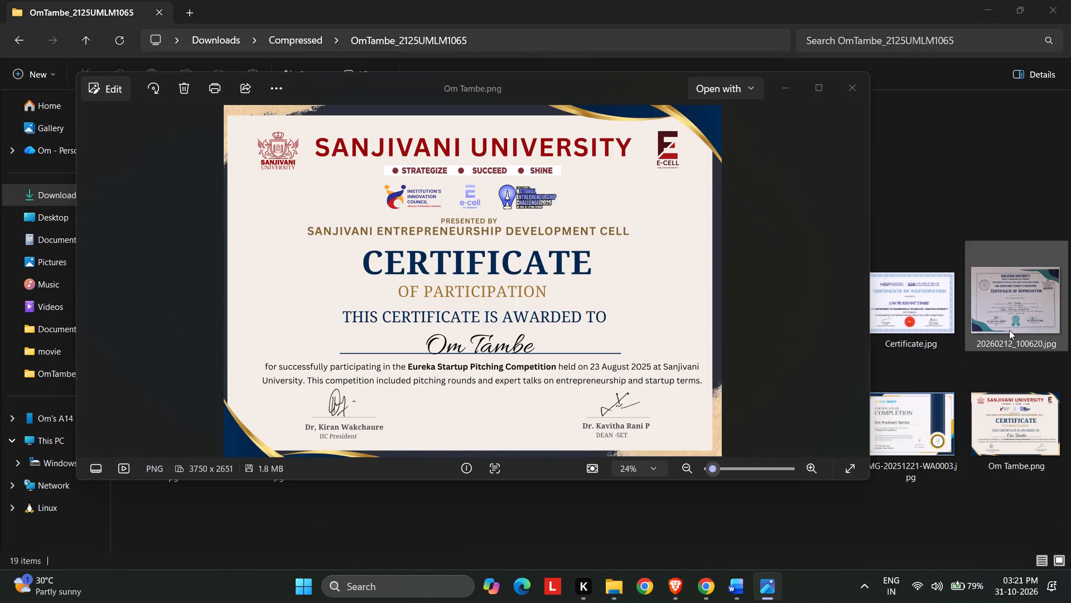
key(alt+Tab)
key(alt+Tab)
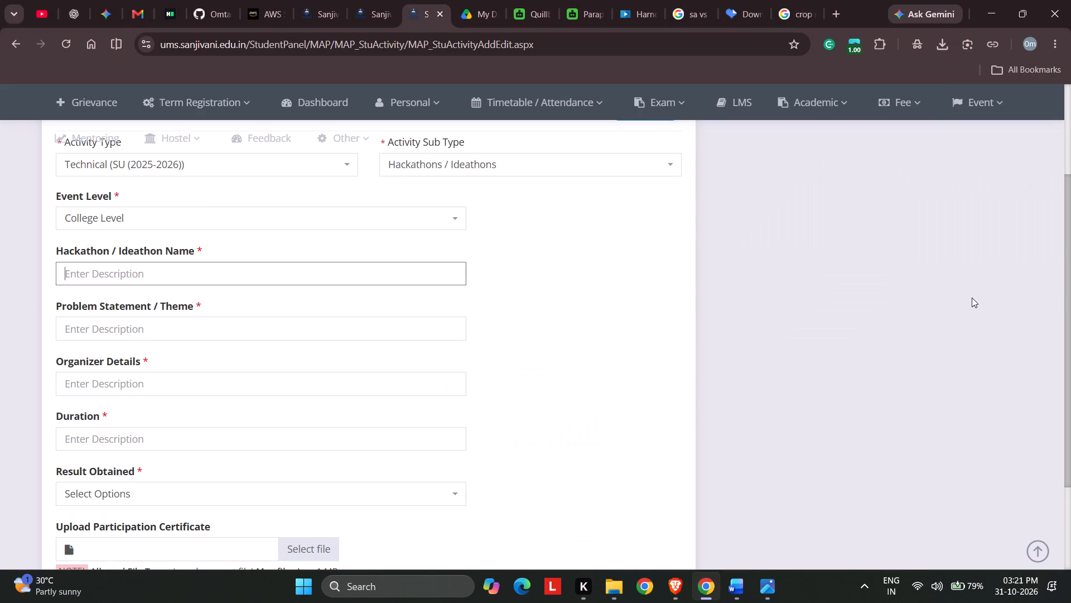
key(alt+Tab)
key(alt+Tab)
key(alt+Tab)
text(Eureka)
key(space)
text(Starup)
key(space)
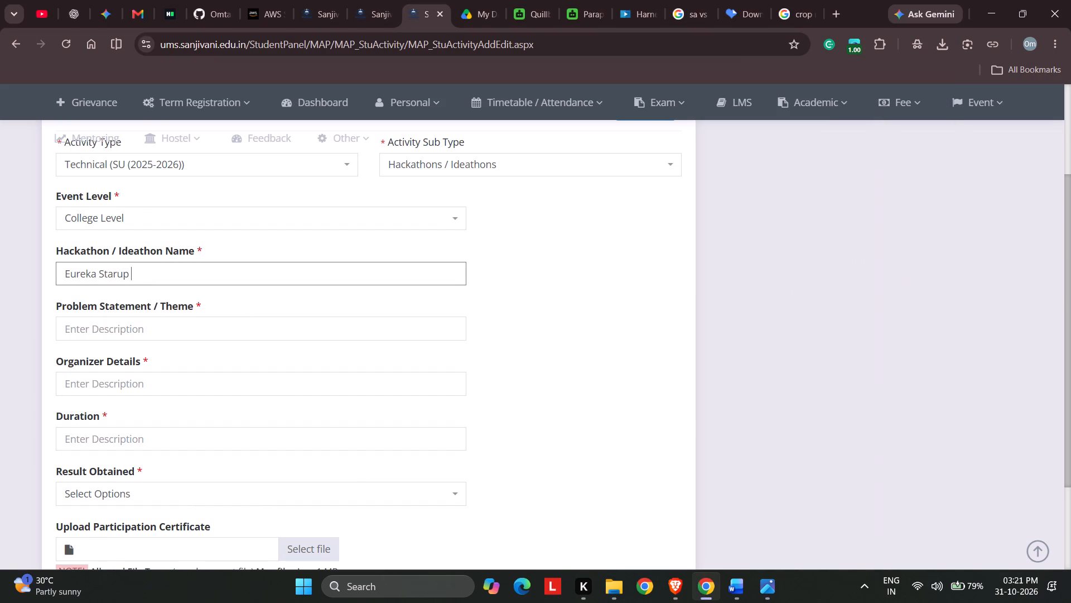
key(alt+Tab)
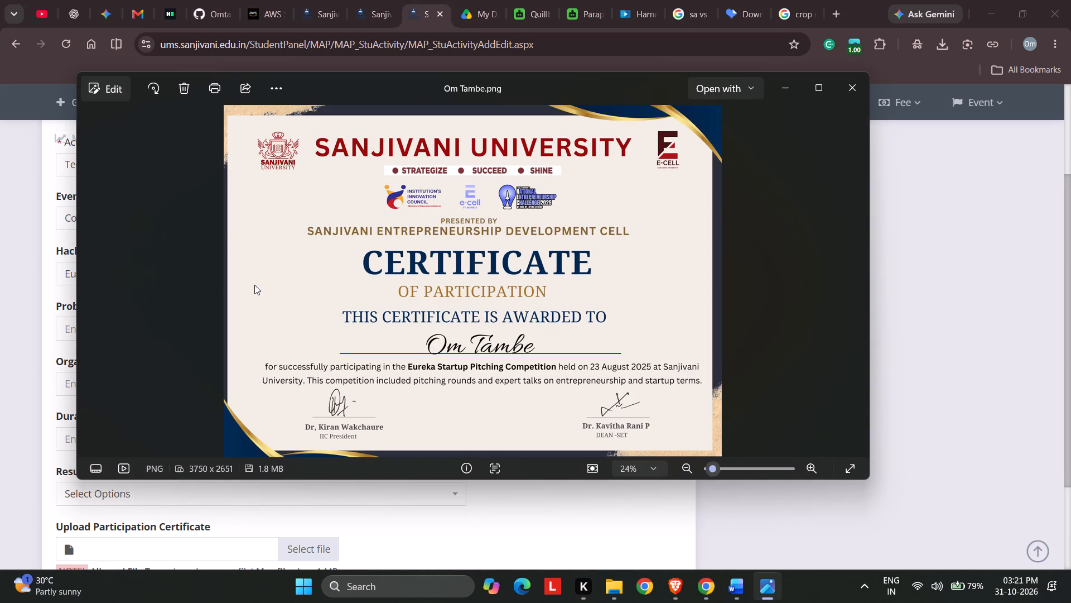
key(alt+Tab)
key(Left)
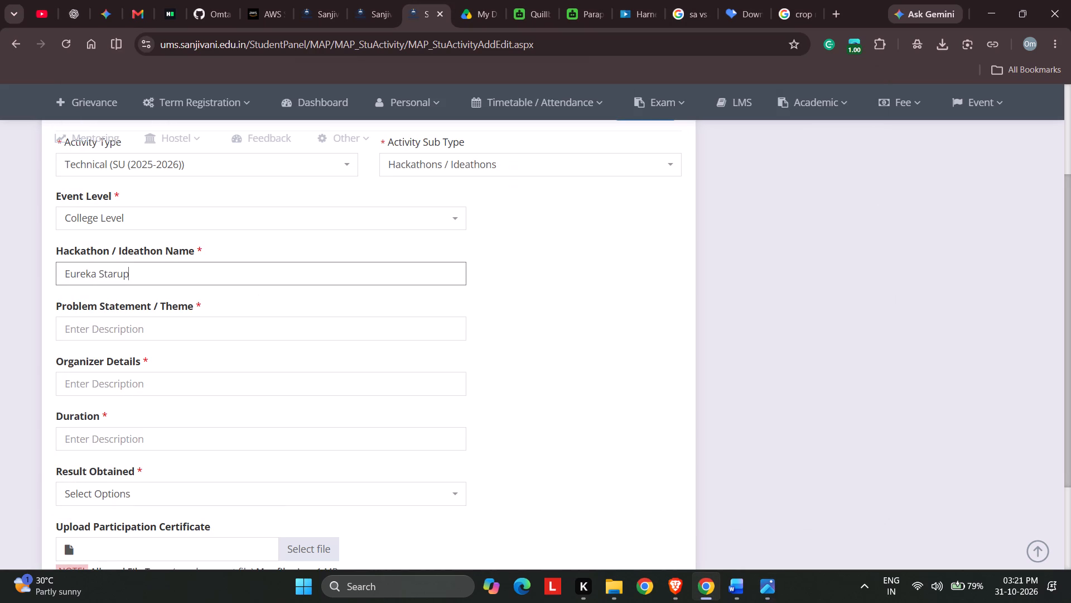
key(Left)
key(Left)
key(t)
key(Right)
key(Right)
key(Right)
key(alt+Tab)
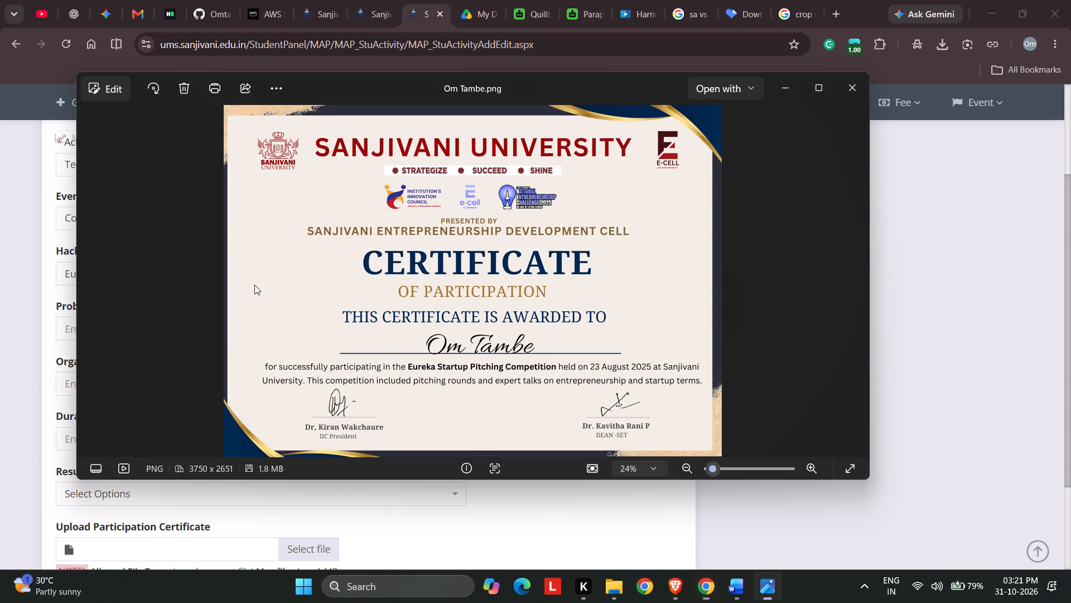
key(alt+Tab)
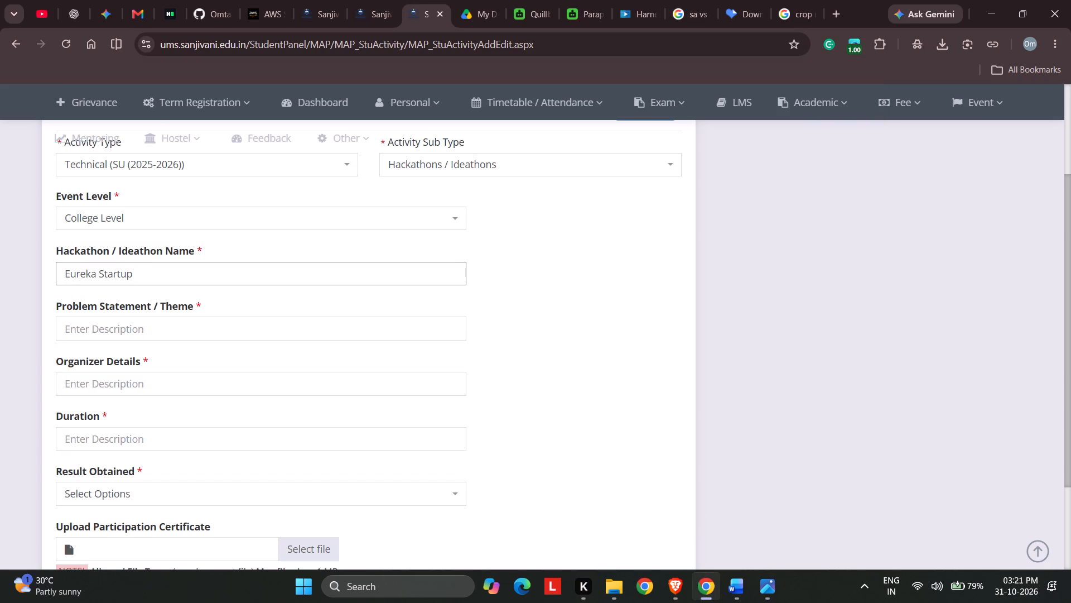
text(Pitching)
key(space)
text(Competition)
click(510, 266)
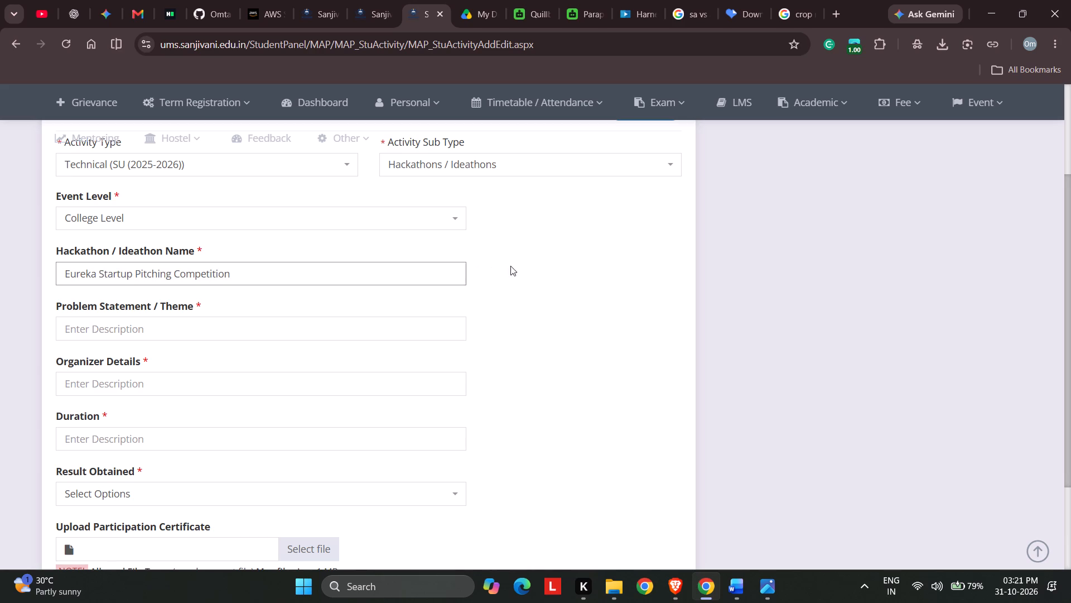
Fill in Paper Seed as the problem statement and E-Cell as the organizer, consulting the certificate image.
click(406, 333)
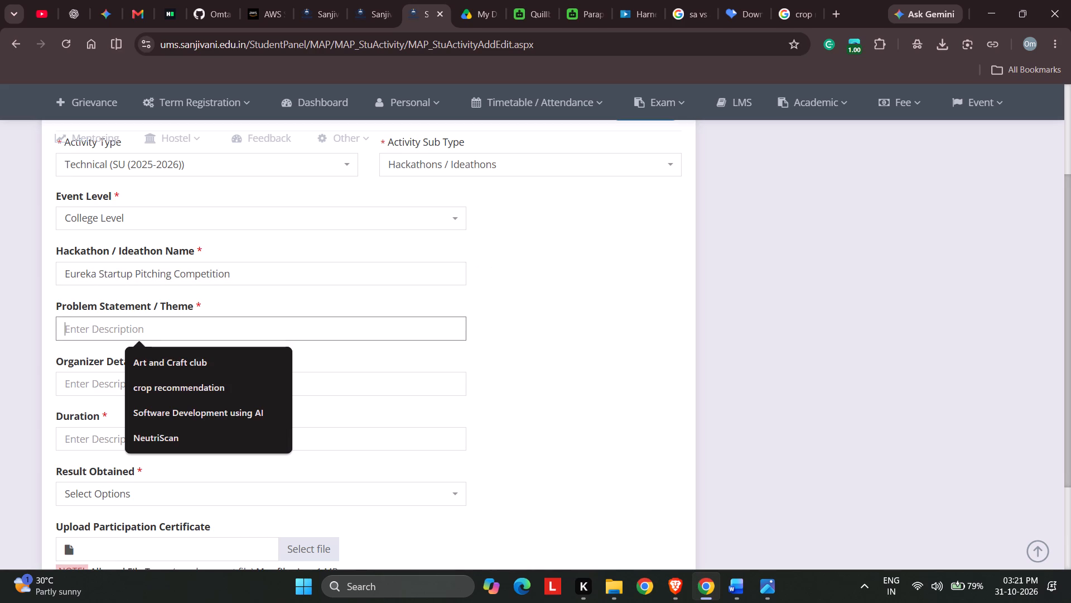
text(Pa)
text(per Seed)
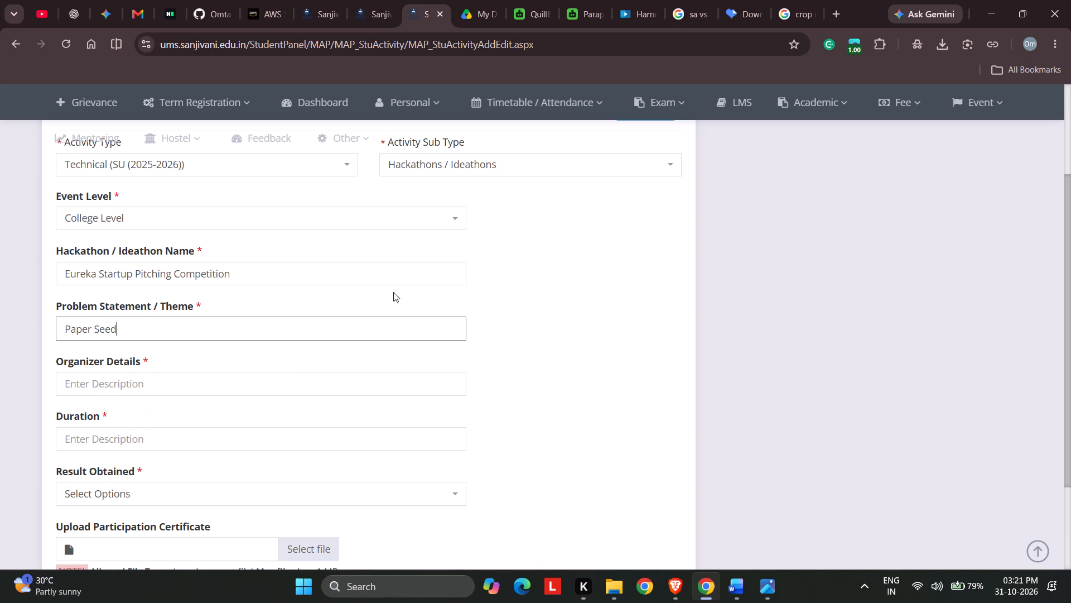
click(533, 283)
scroll(528, 349, down, 1)
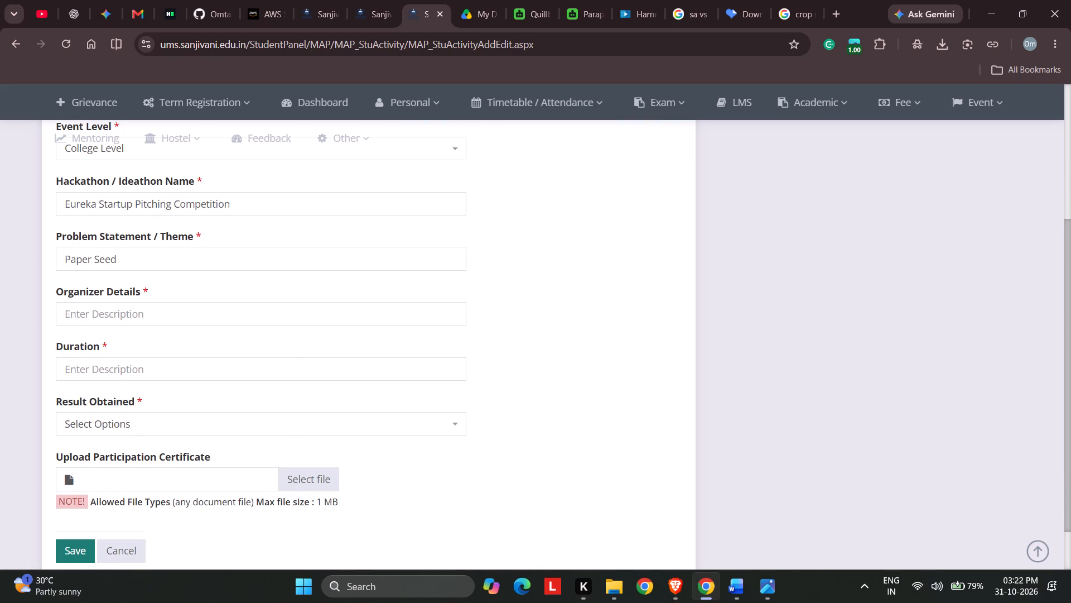
click(279, 304)
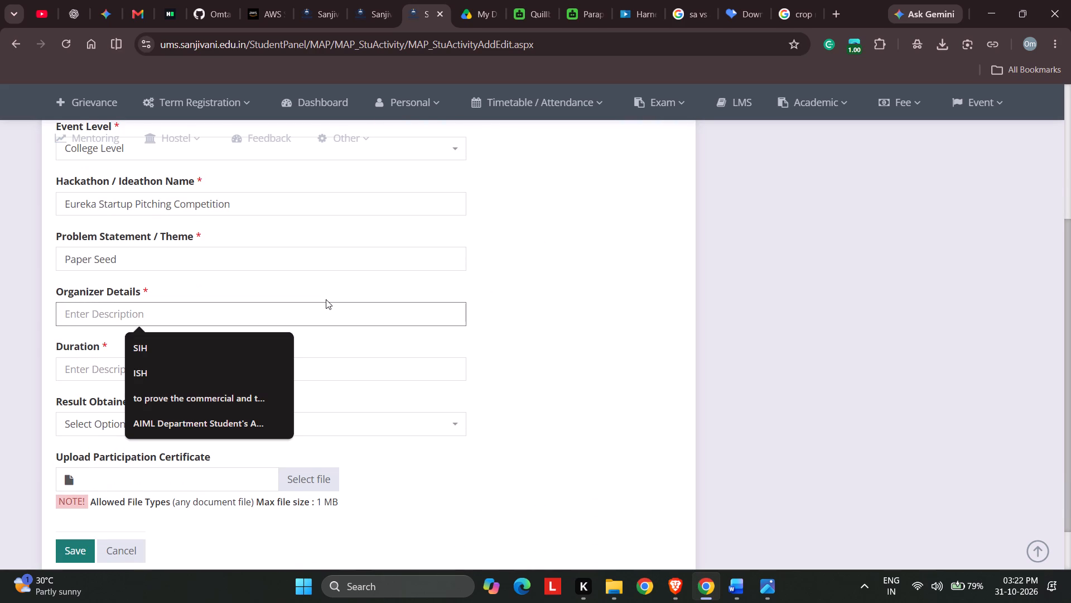
key(shift+e)
text(-c)
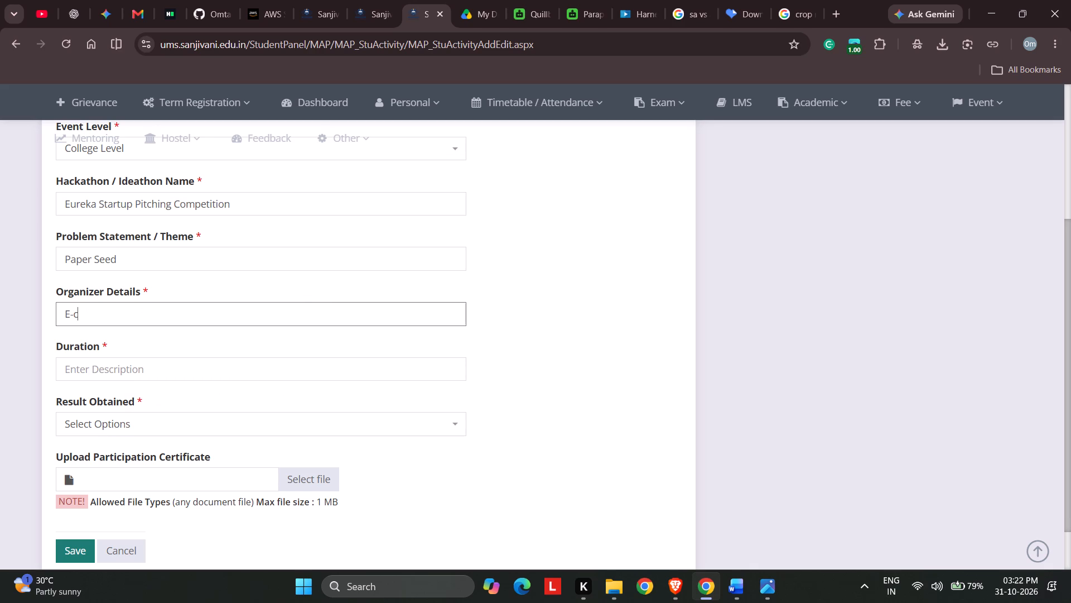
key(BackSpace)
text(Cell)
key(alt+Tab)
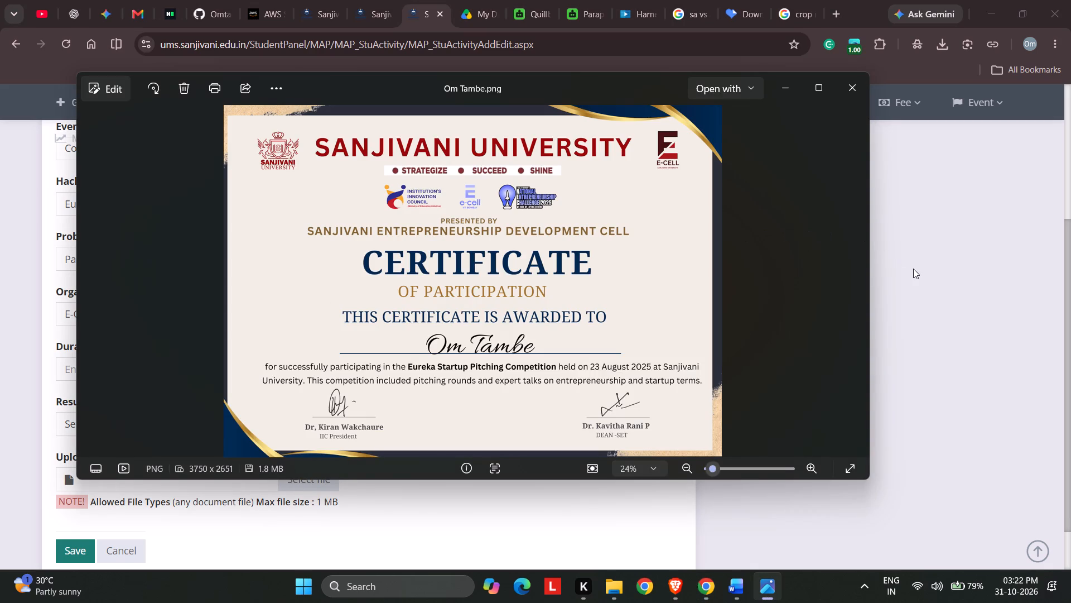
key(alt+Tab)
Set the activity's duration to 5 hrs and its result obtained to Participation.
click(312, 377)
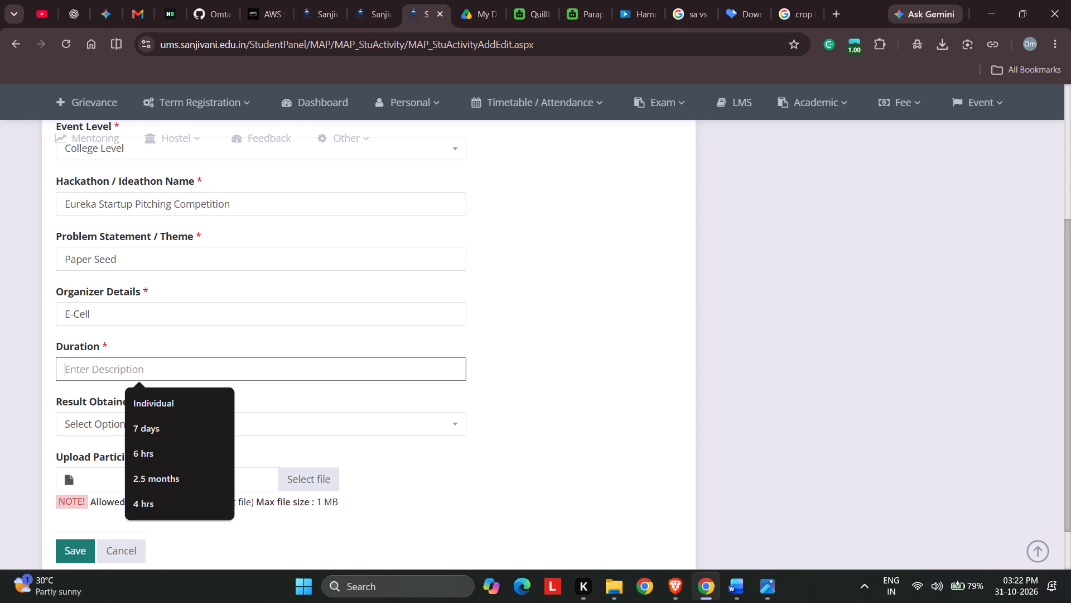
key(5)
key(space)
text(hrs)
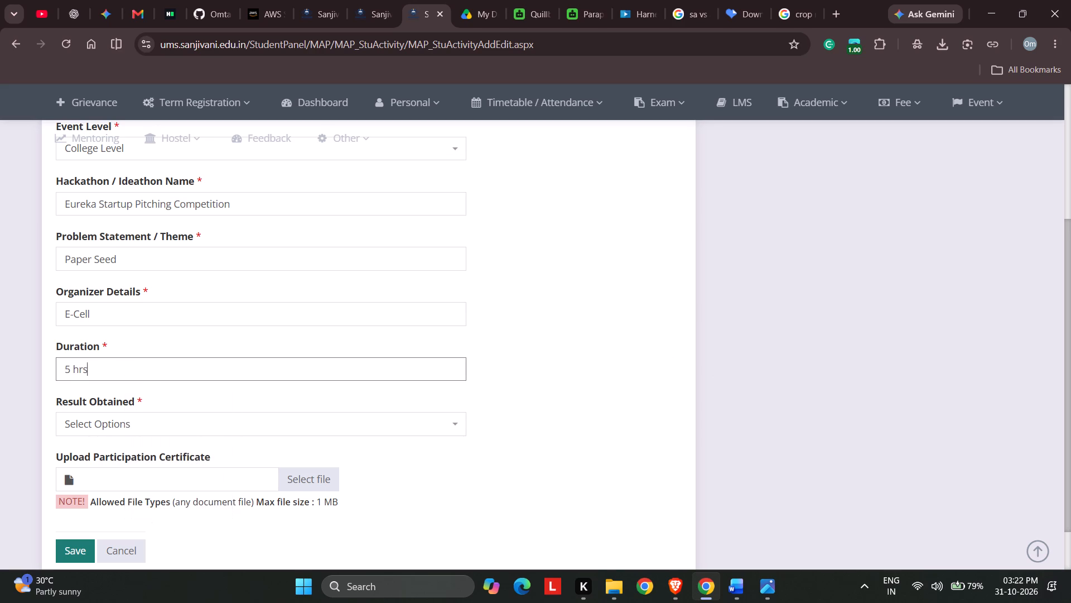
click(201, 429)
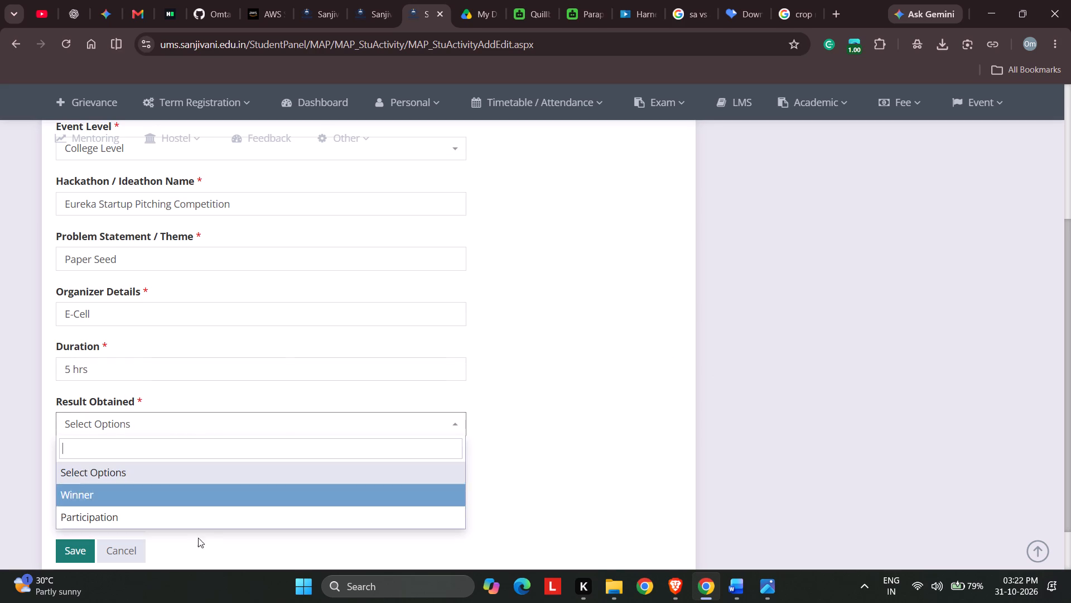
click(183, 523)
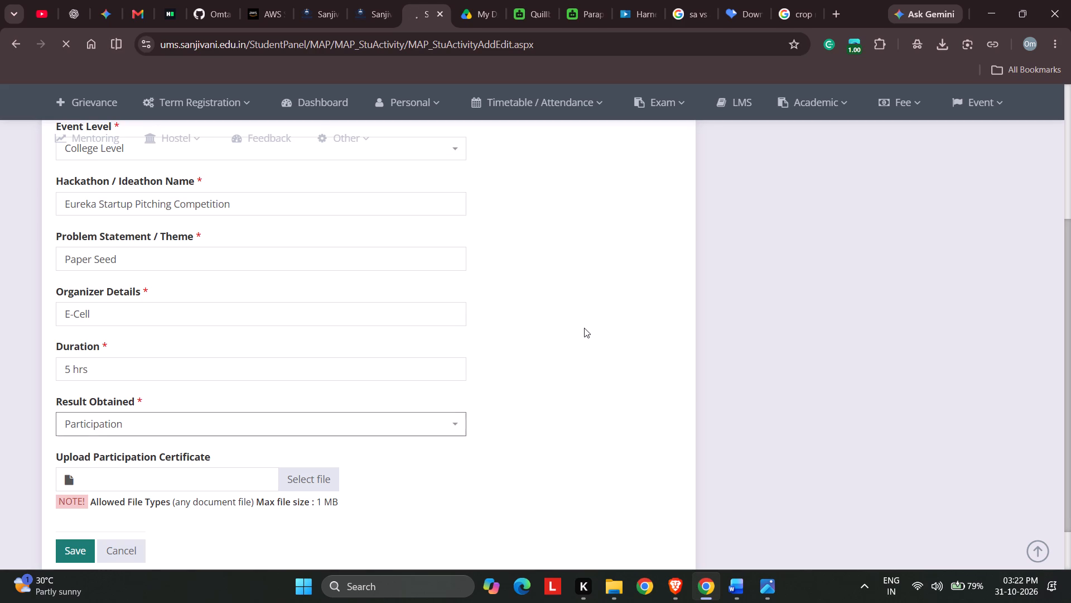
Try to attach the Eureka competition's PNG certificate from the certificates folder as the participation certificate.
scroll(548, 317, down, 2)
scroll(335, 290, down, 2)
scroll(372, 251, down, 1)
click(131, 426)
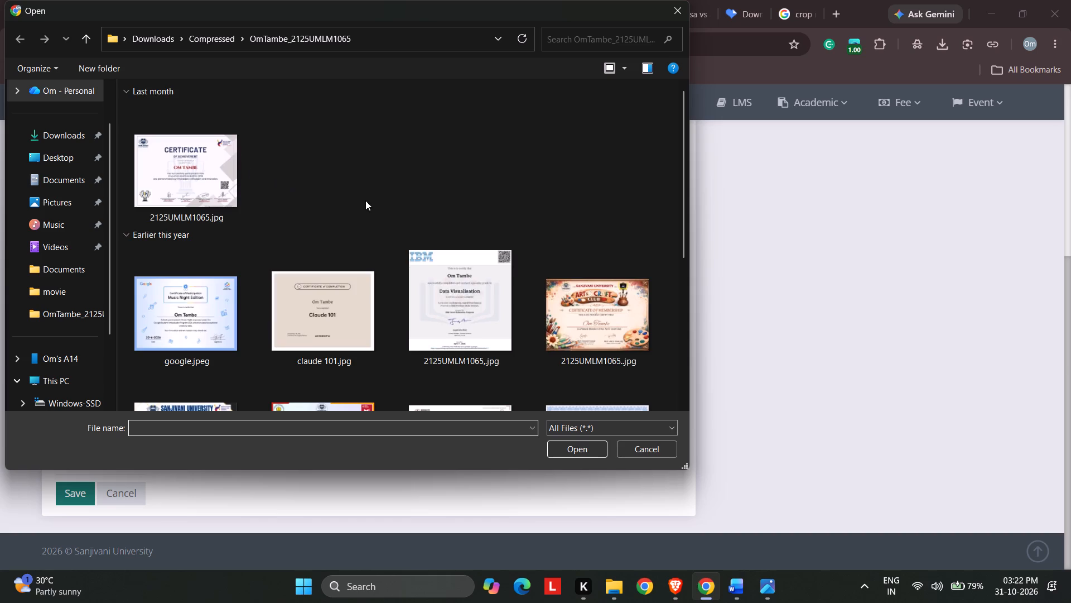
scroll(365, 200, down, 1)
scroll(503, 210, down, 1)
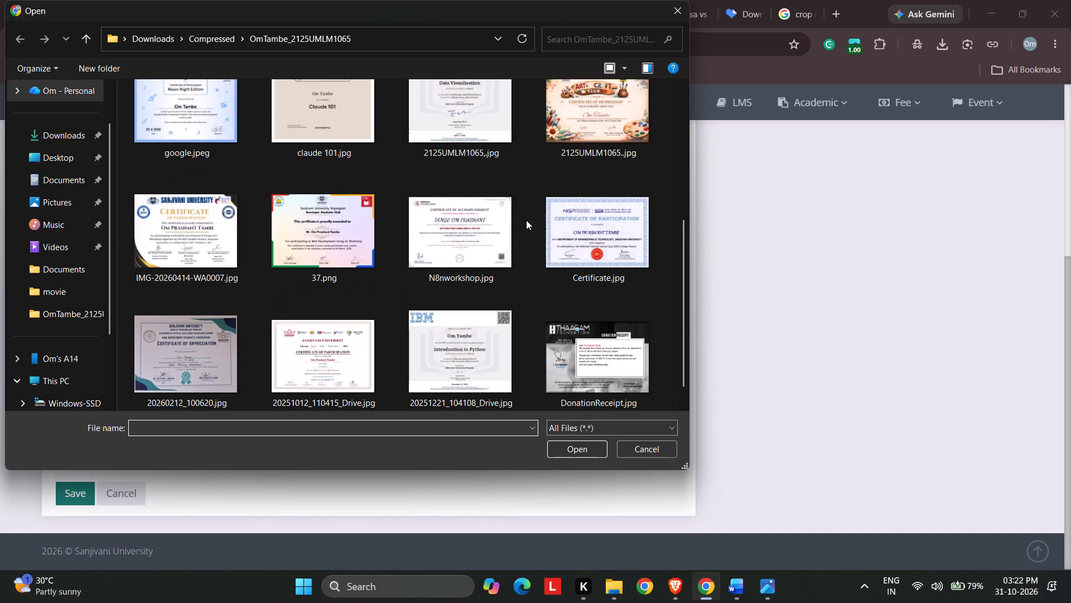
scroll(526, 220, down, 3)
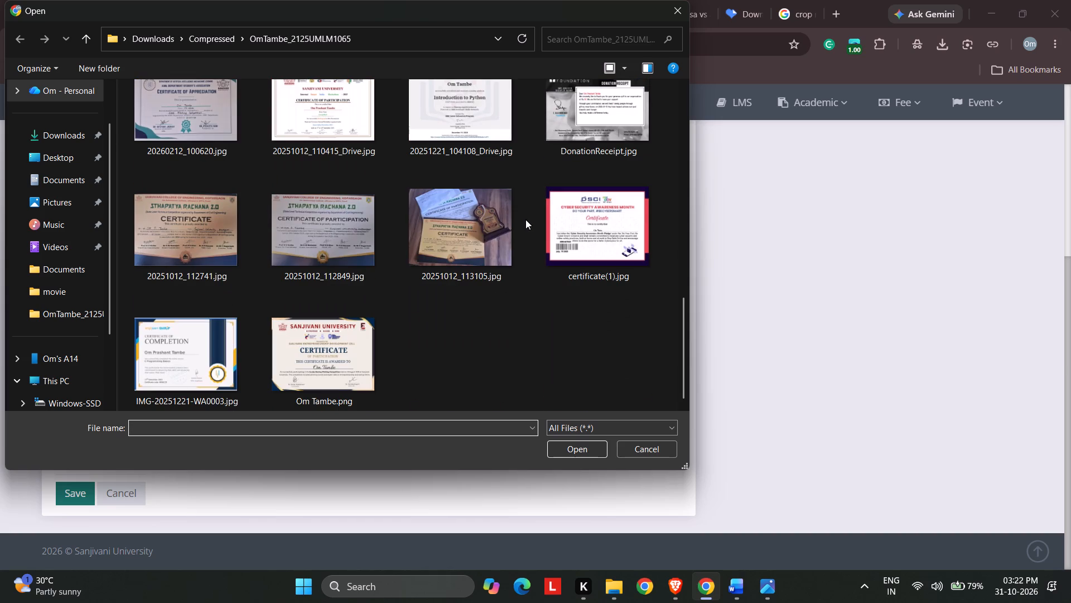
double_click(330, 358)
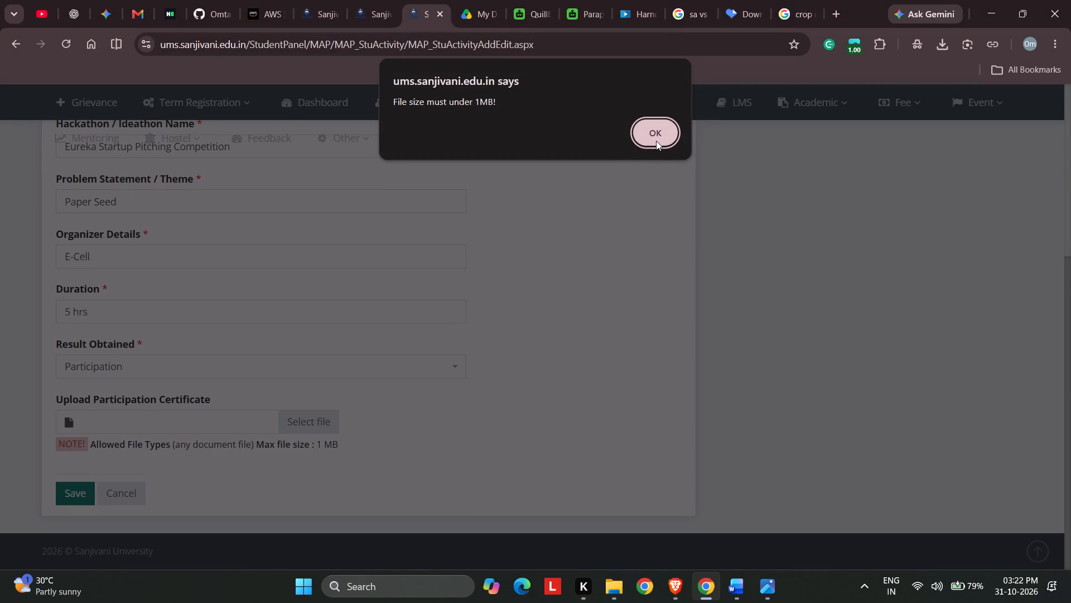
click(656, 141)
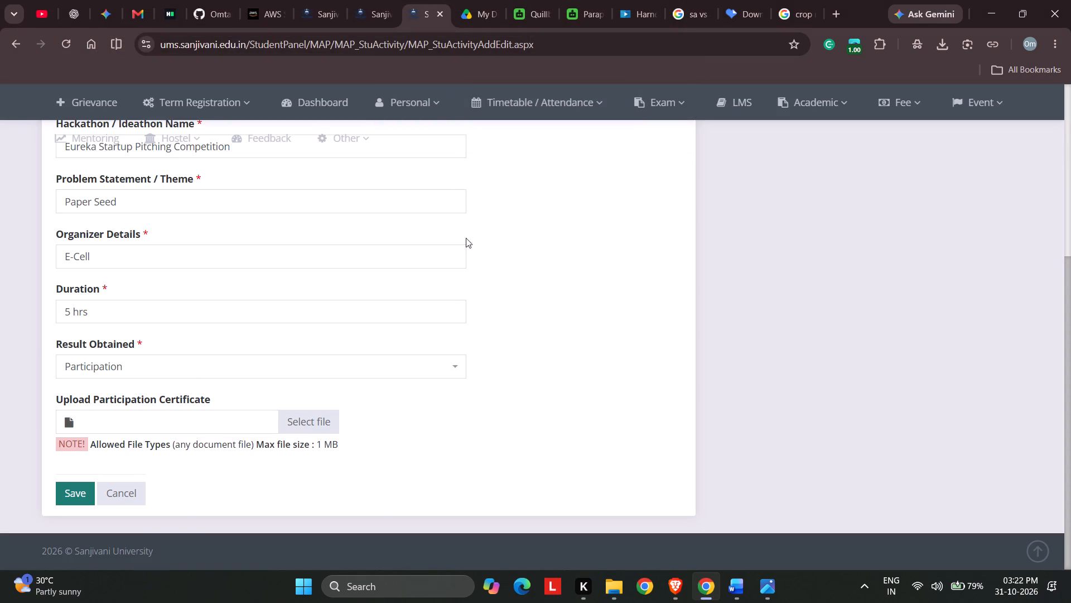
Switch to the iLoveIMG page and return to its Compress JPG tool to start a new image compression.
click(733, 0)
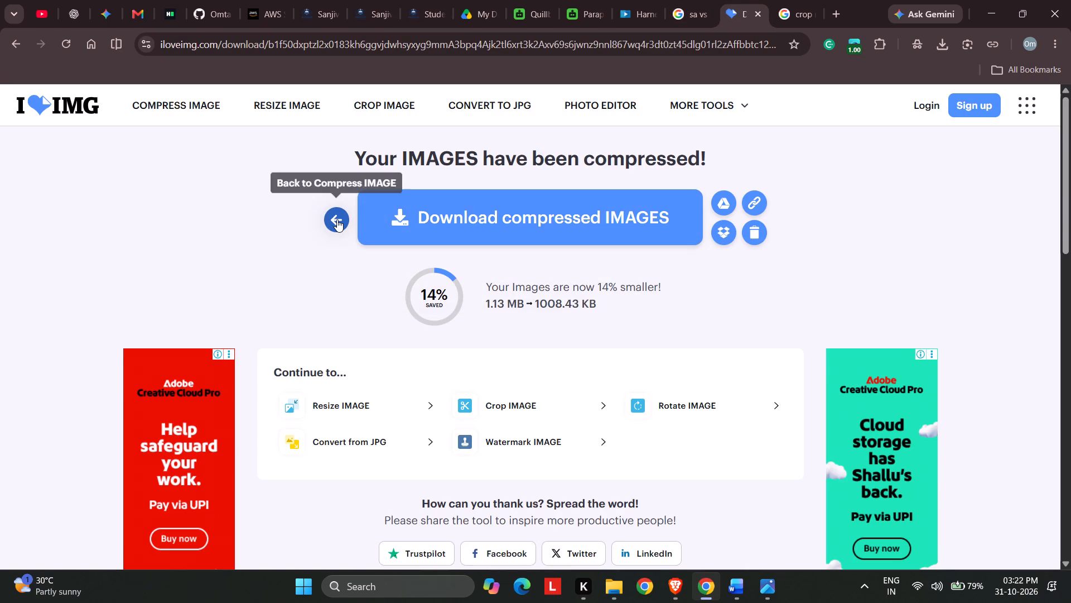
click(337, 219)
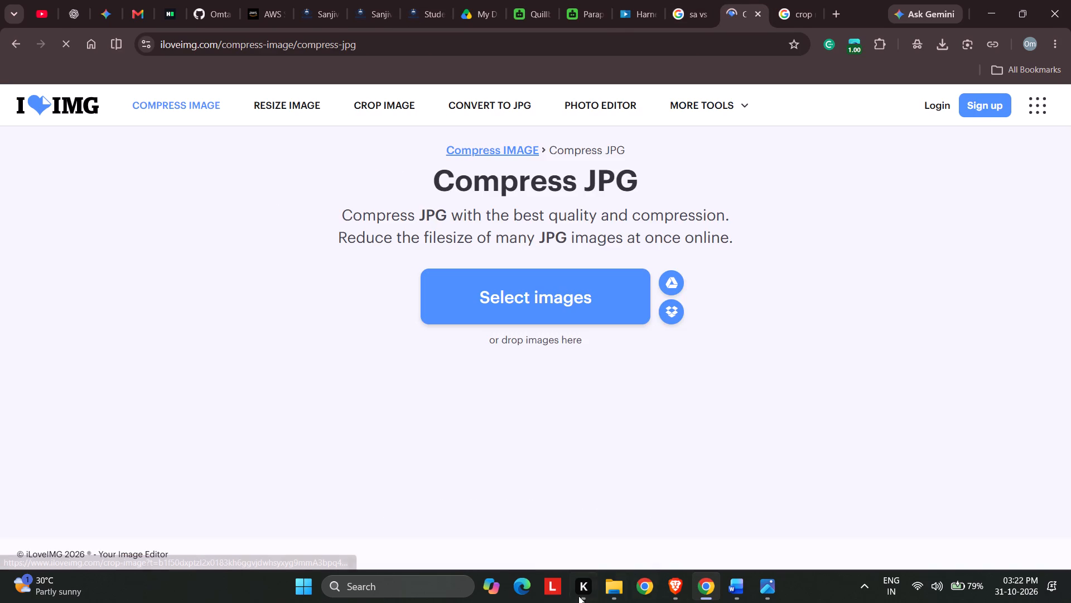
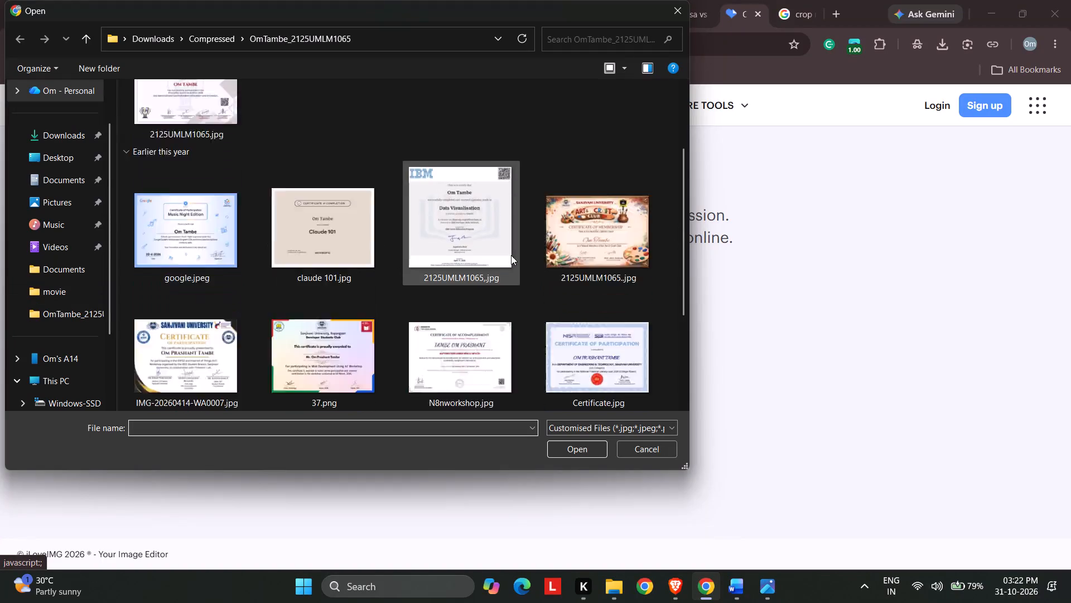
Compress the Eureka competition's PNG certificate from the certificates folder and download the compressed image.
scroll(512, 254, down, 3)
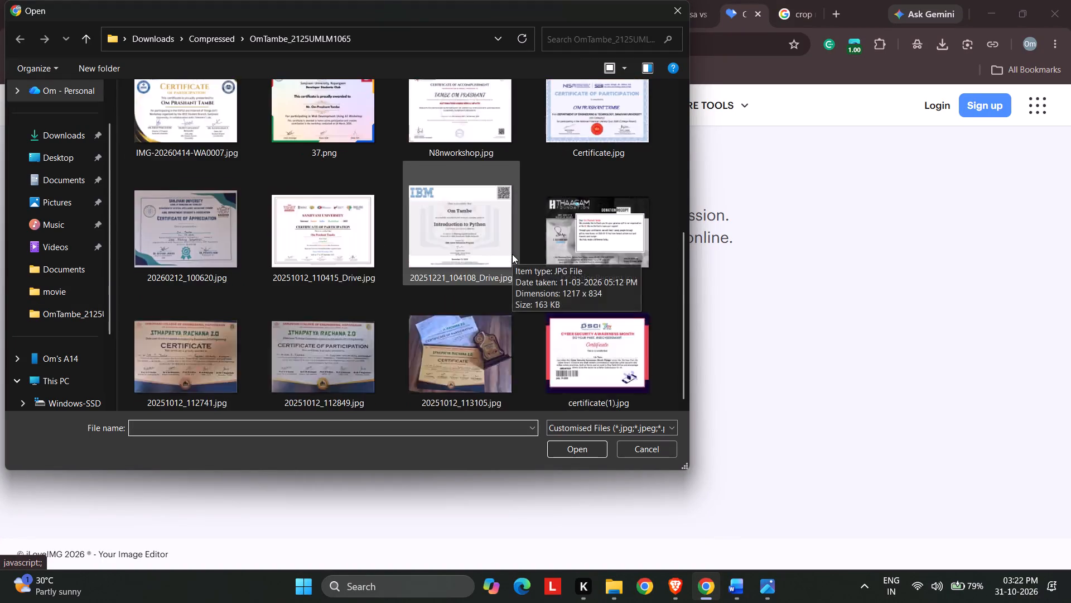
double_click(346, 364)
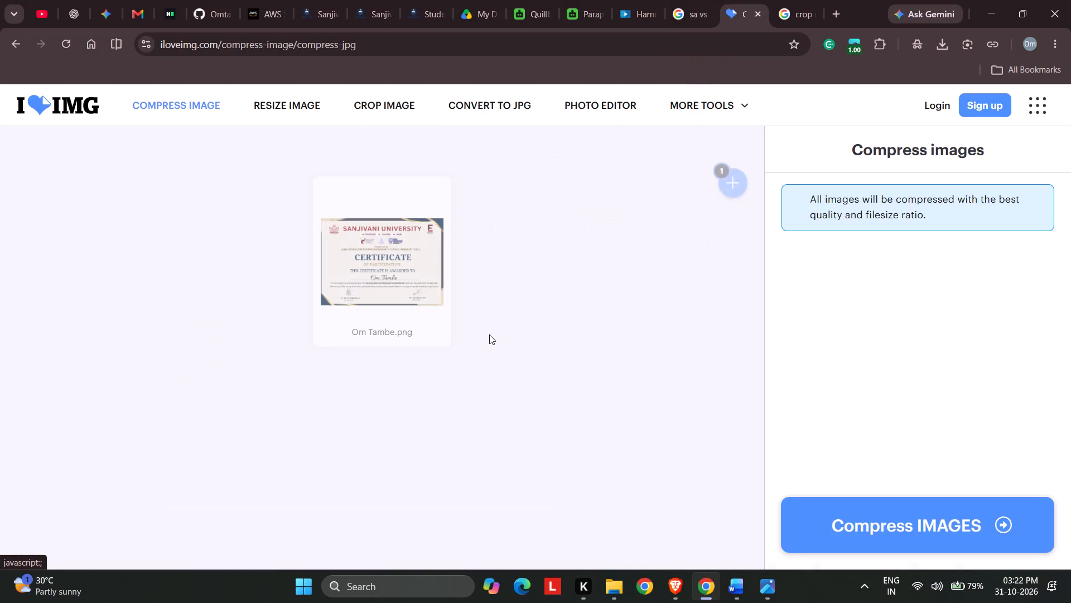
click(966, 514)
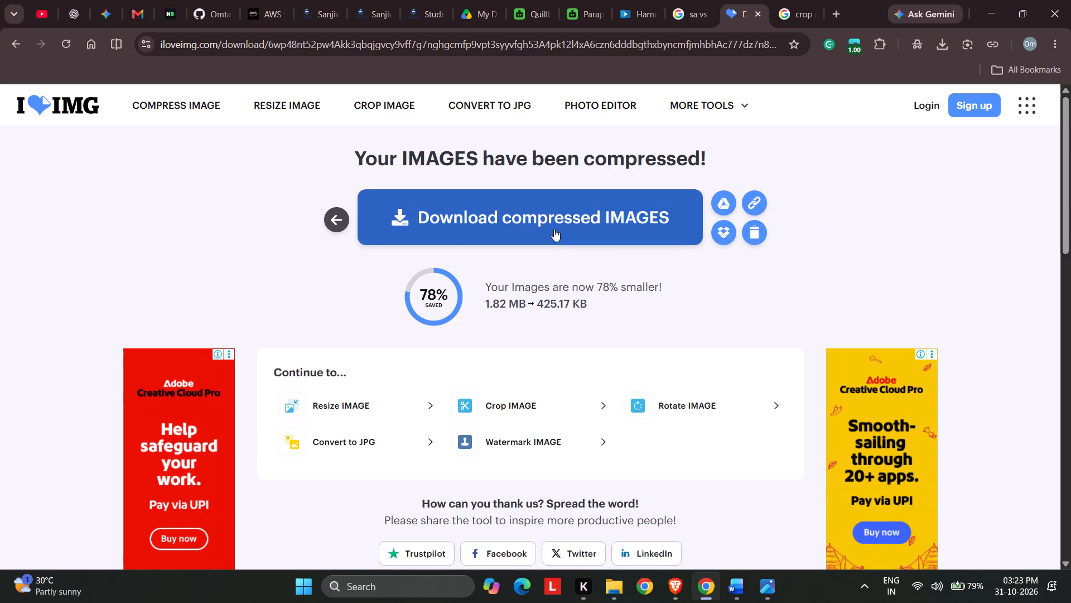
click(555, 226)
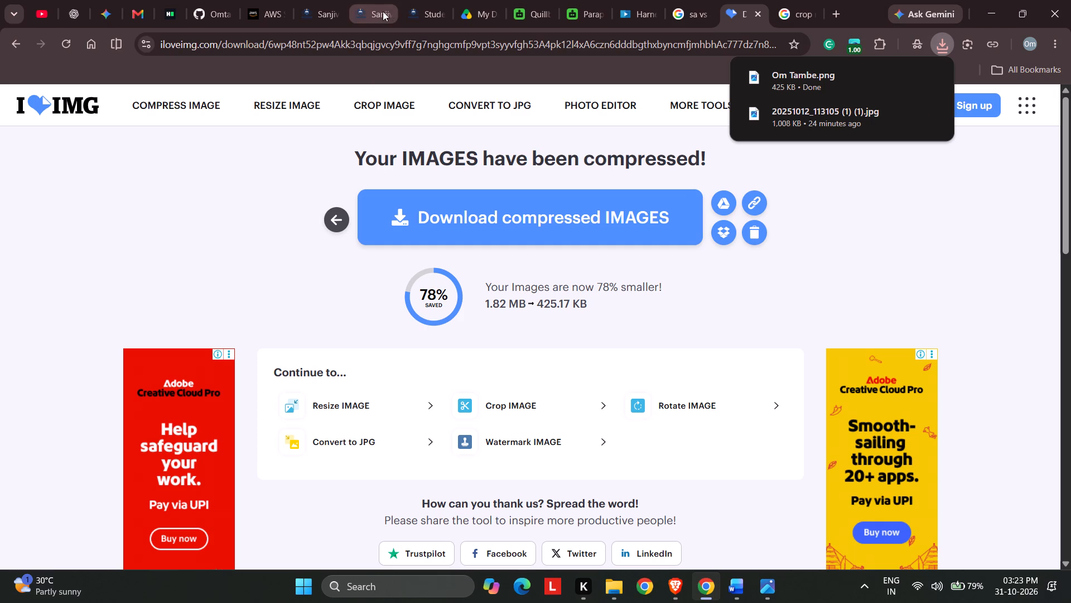
Check the compressed certificate's file properties in Downloads in File Explorer, reopen the certificates folder, and return to the portal's activity form.
click(417, 9)
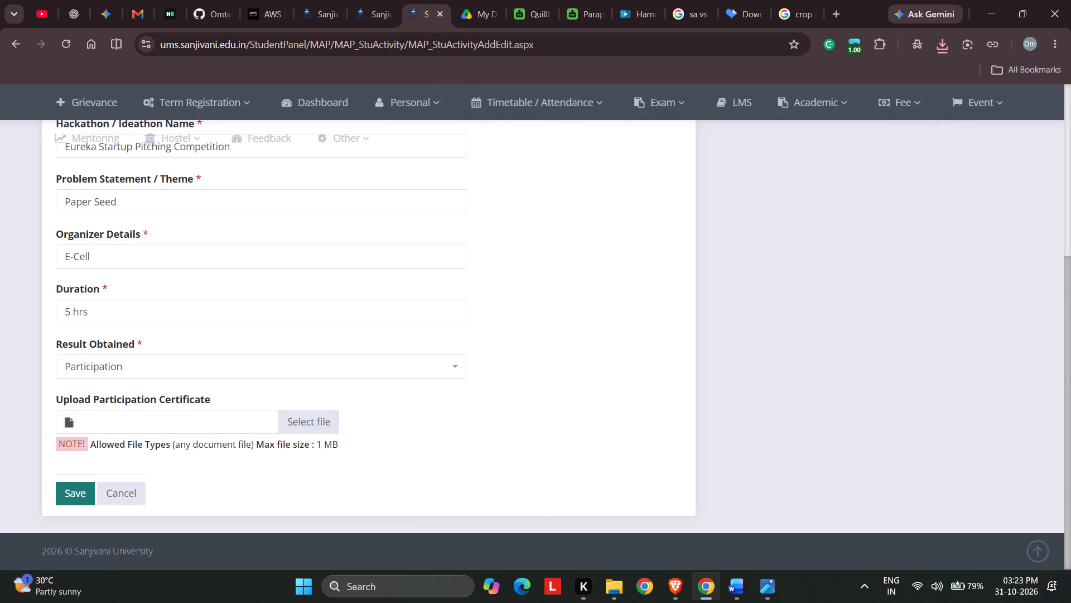
click(614, 591)
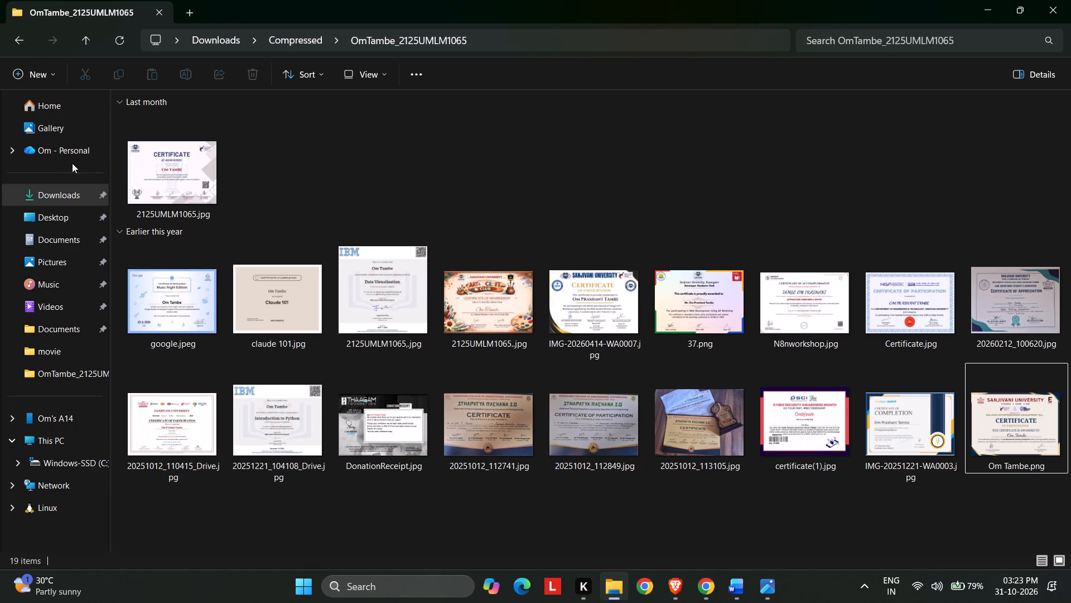
click(54, 205)
click(117, 30)
click(117, 30)
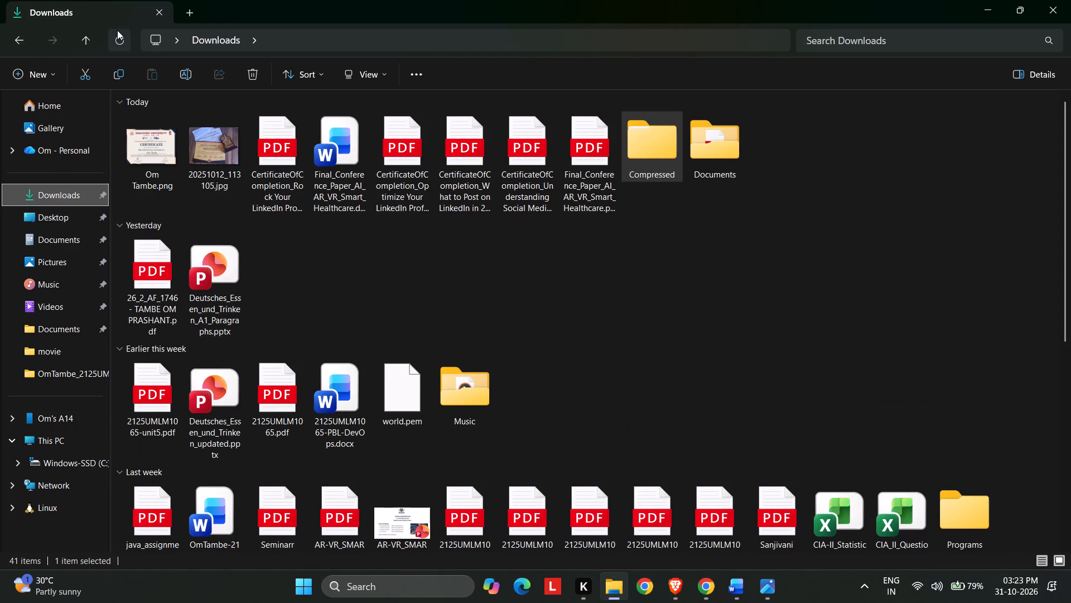
click(135, 149)
key(alt+Return)
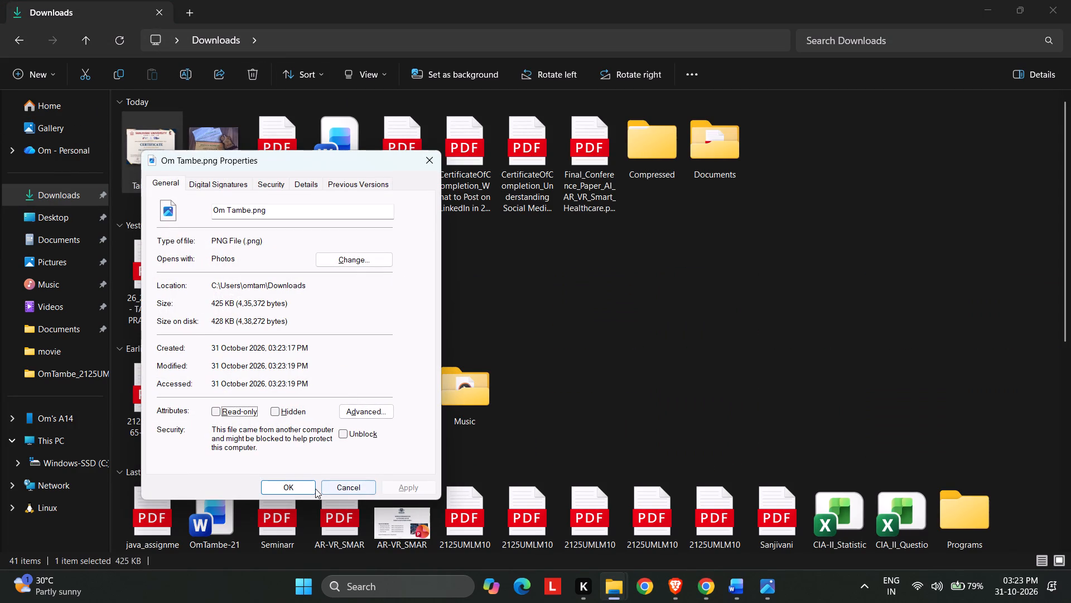
click(313, 489)
double_click(631, 149)
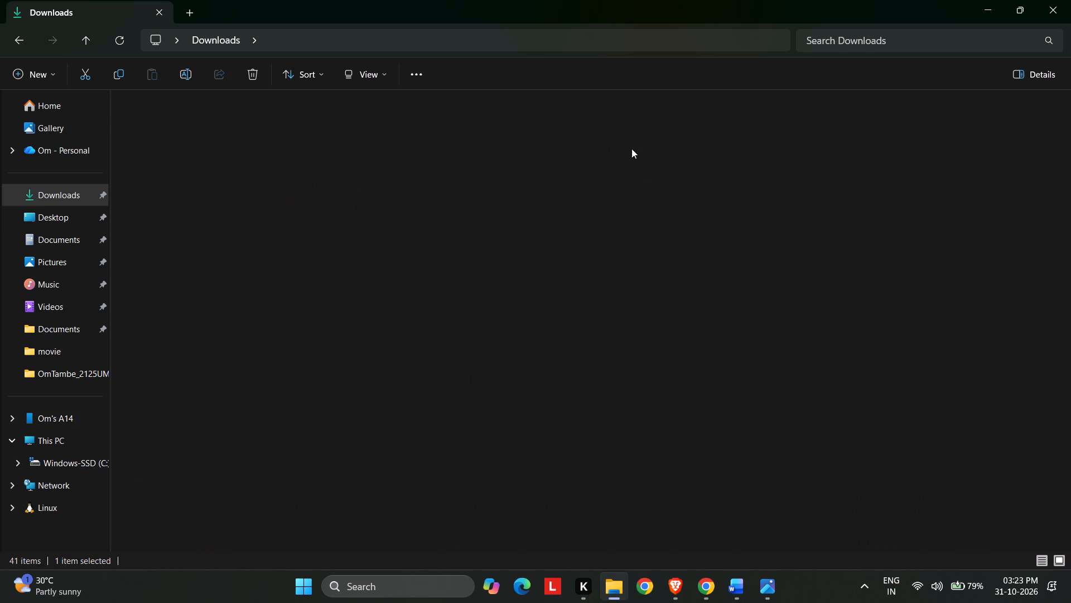
double_click(170, 156)
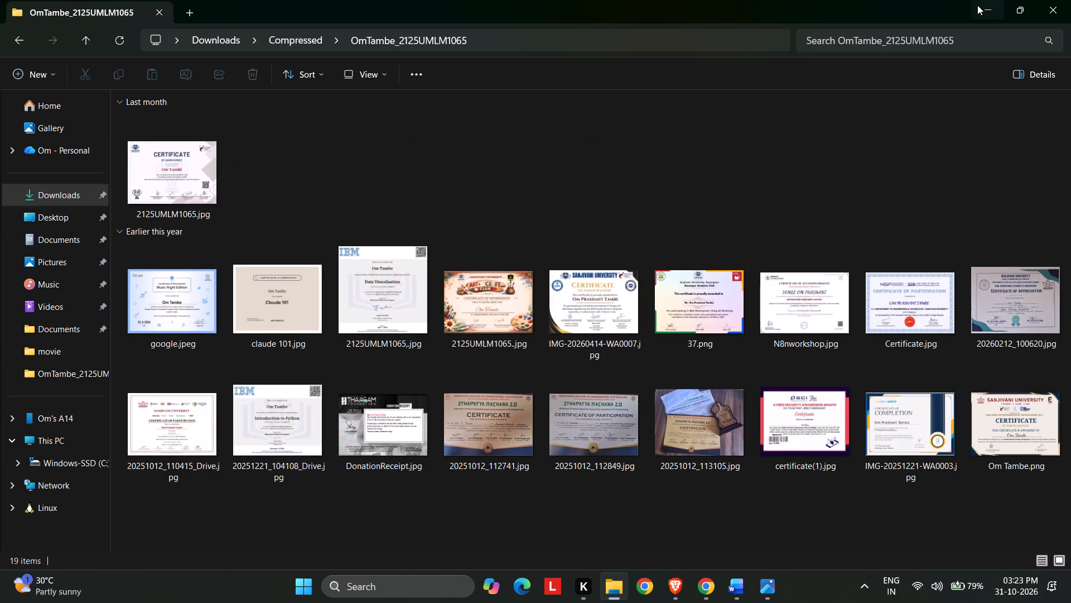
click(977, 5)
Attach the compressed Eureka certificate from Downloads as the participation certificate, review the form and save the activity.
click(109, 427)
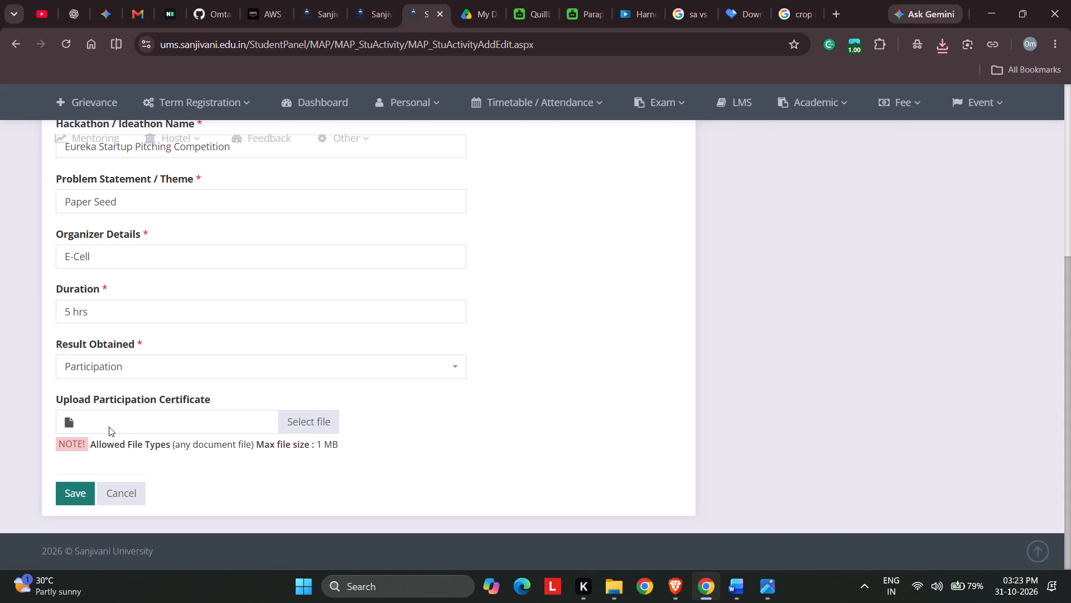
click(66, 141)
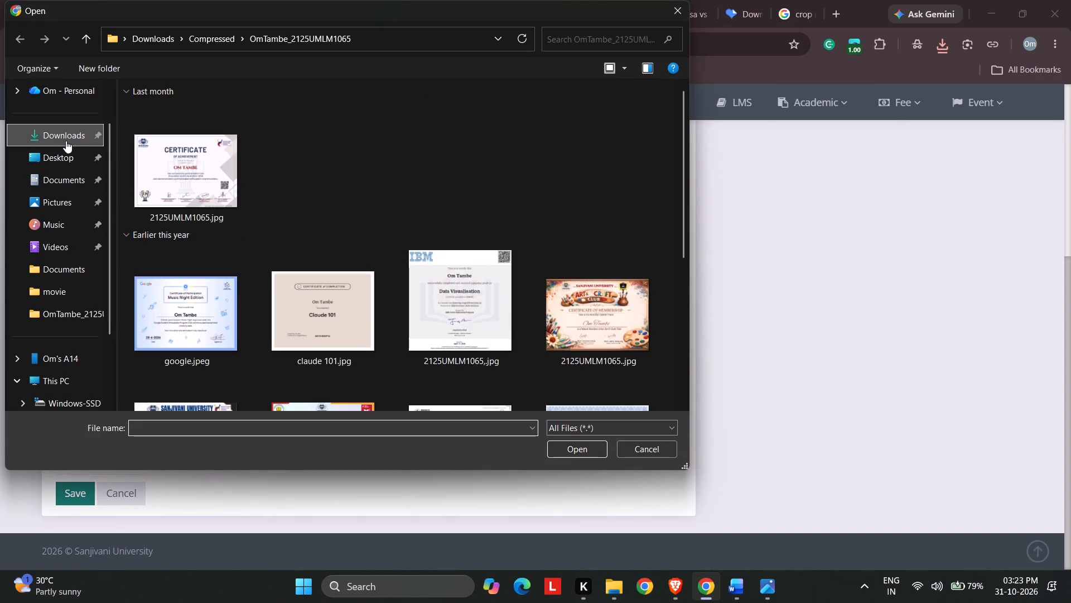
double_click(177, 167)
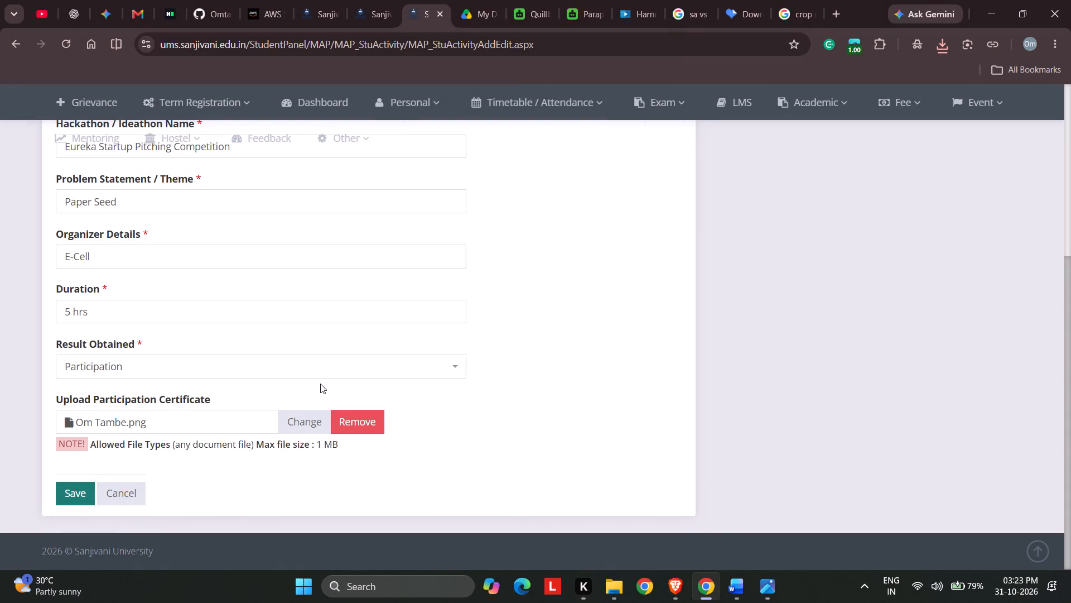
scroll(512, 276, up, 5)
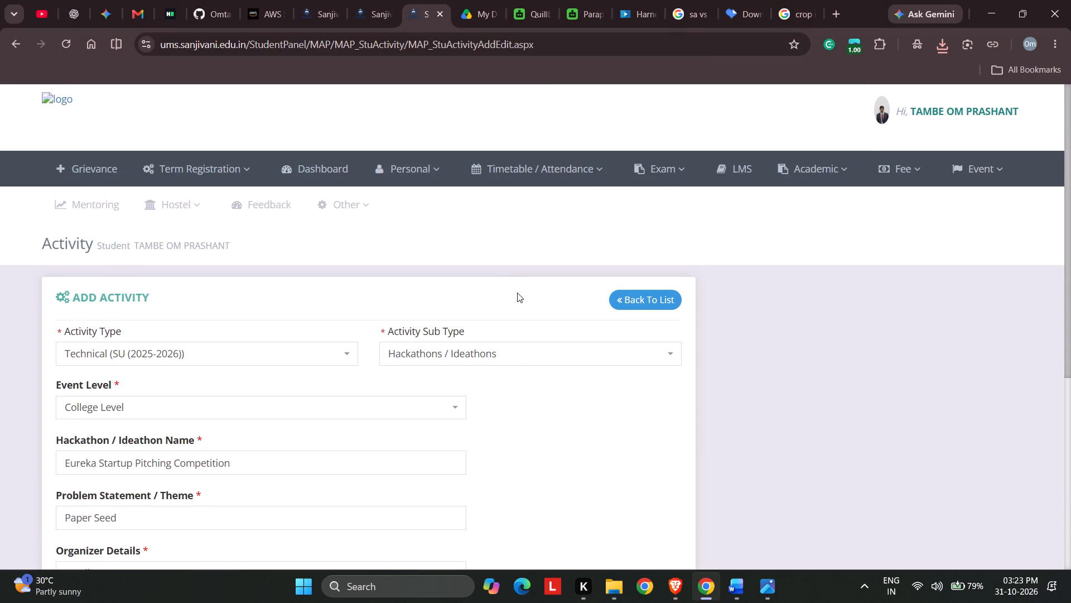
scroll(514, 388, down, 2)
scroll(539, 351, down, 2)
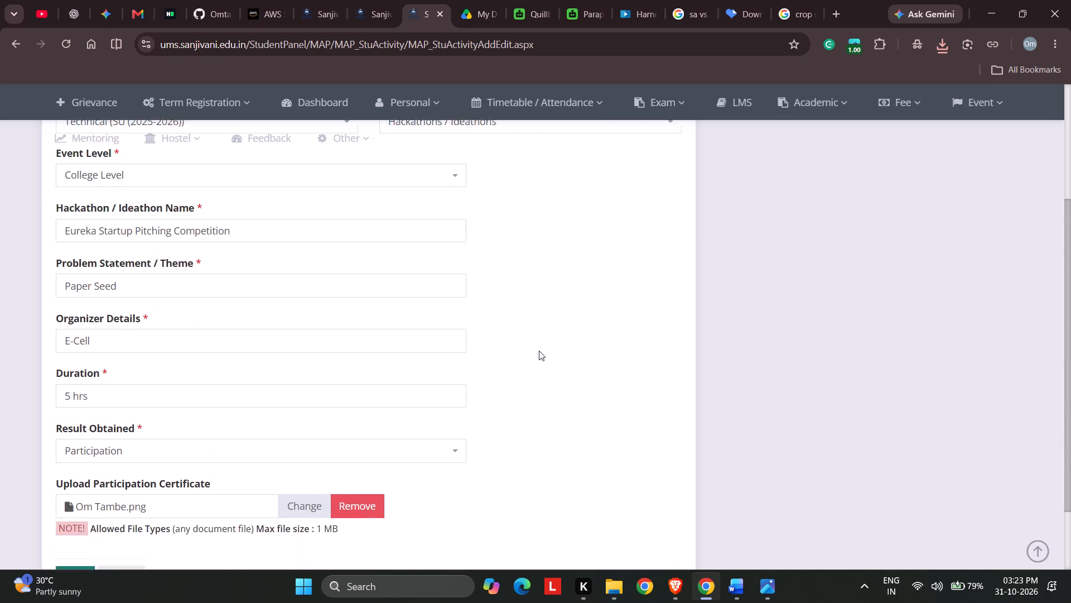
click(74, 494)
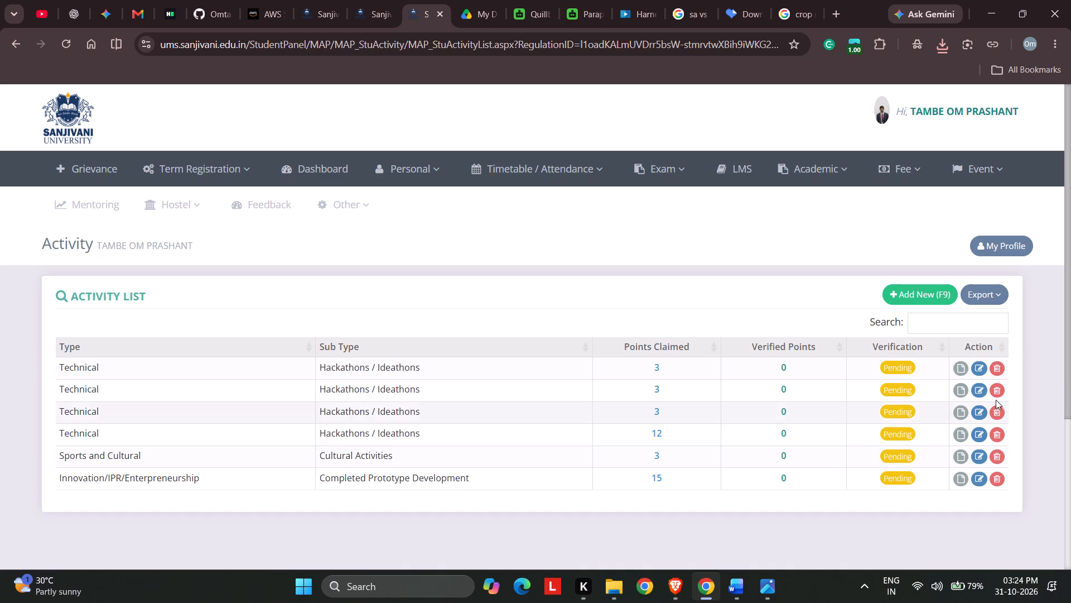
Start a new activity of type Technical (SU (2025-2026)), sub type Hackathons / Ideathons, with event level College Level.
click(935, 290)
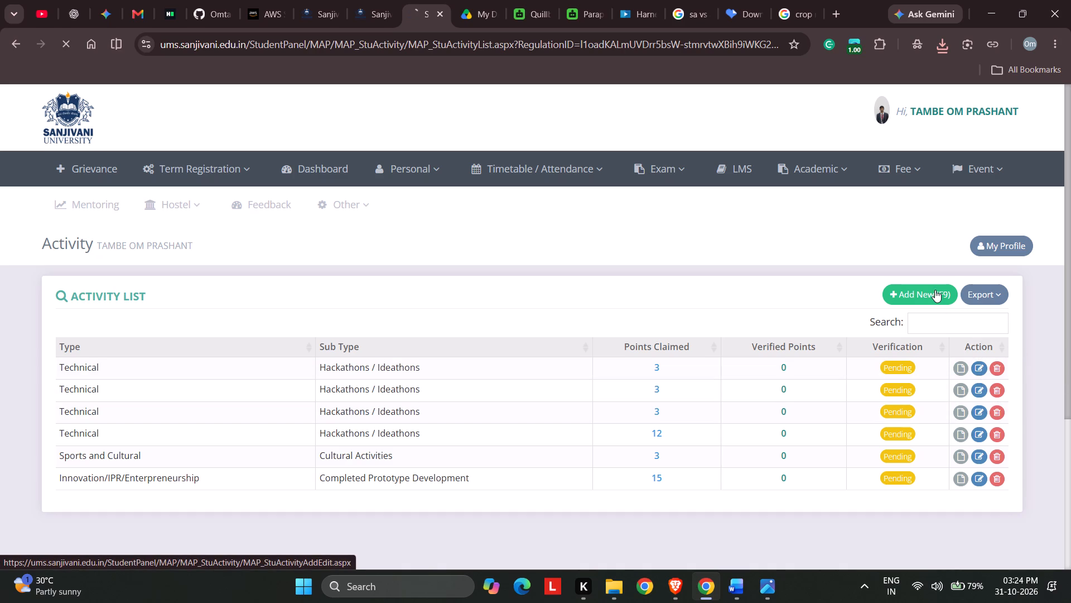
click(315, 352)
click(209, 429)
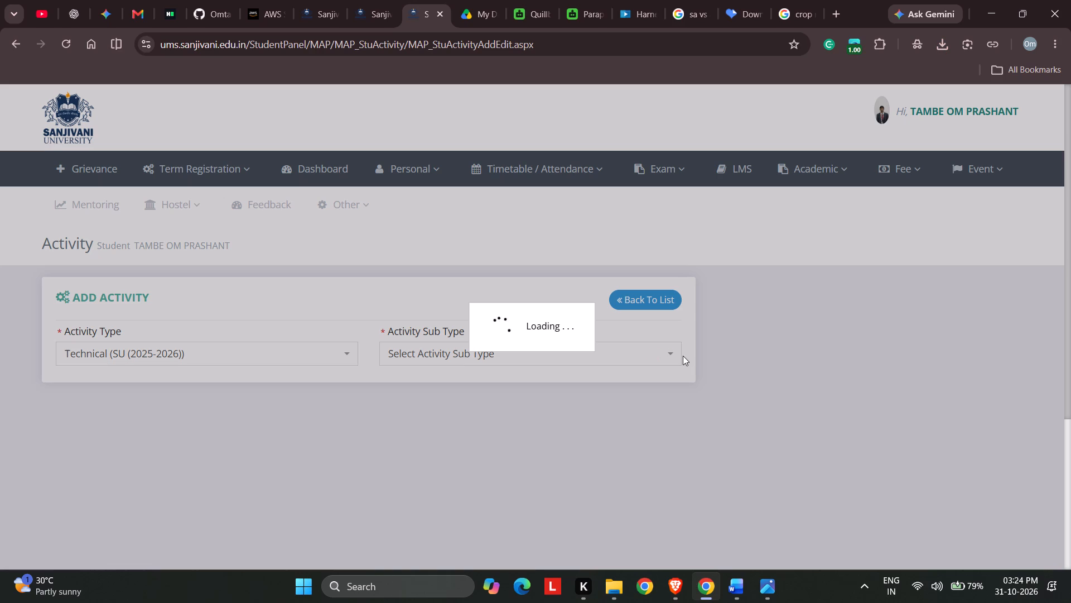
click(672, 356)
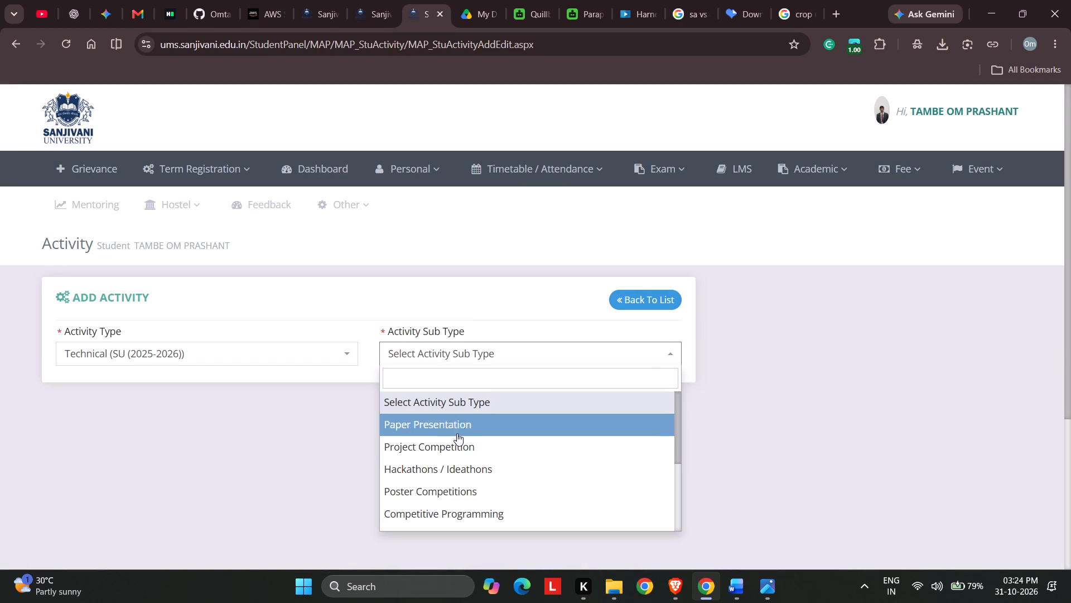
click(457, 467)
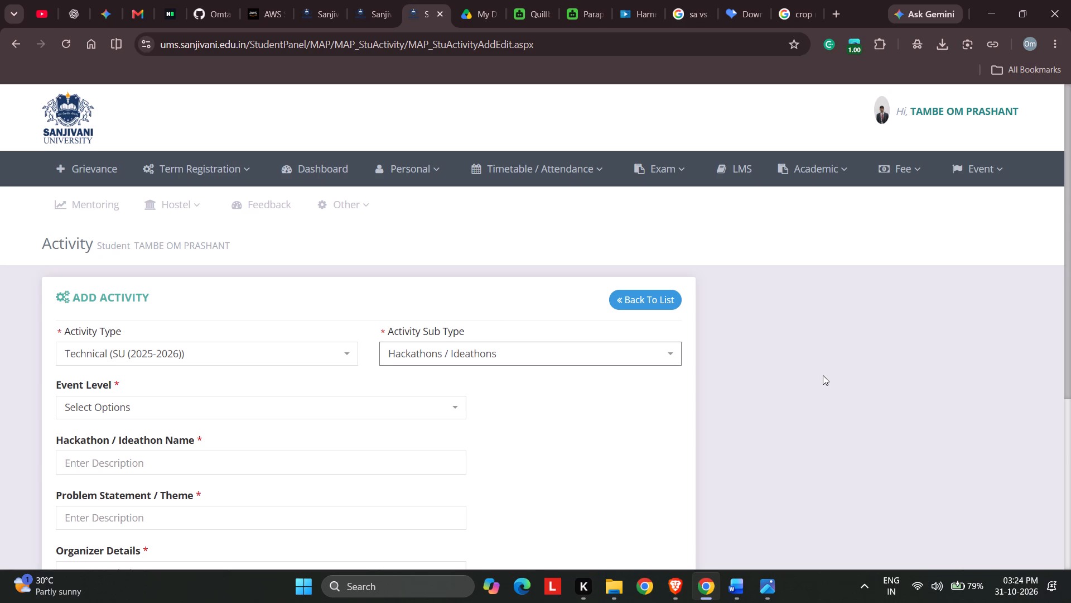
click(448, 402)
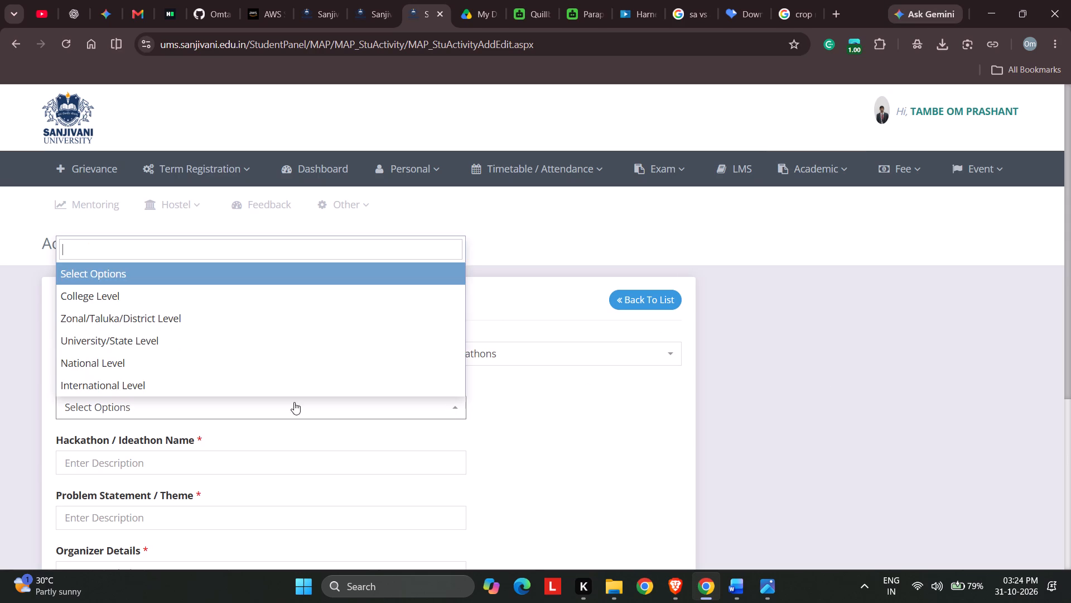
click(133, 301)
scroll(332, 426, down, 1)
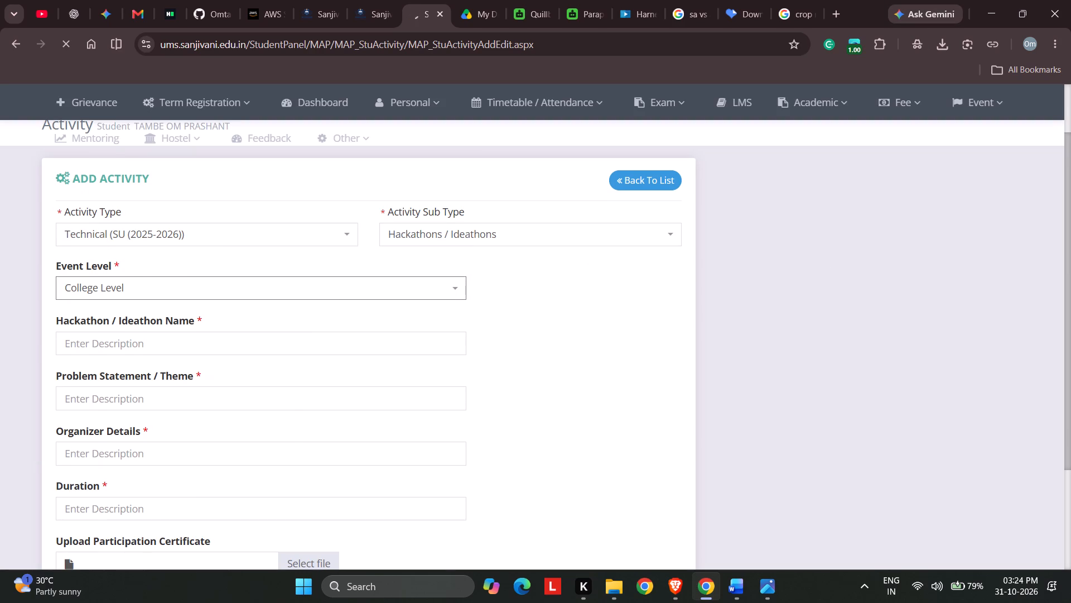
Bring up the Eureka certificate image in Photos and close it.
click(214, 341)
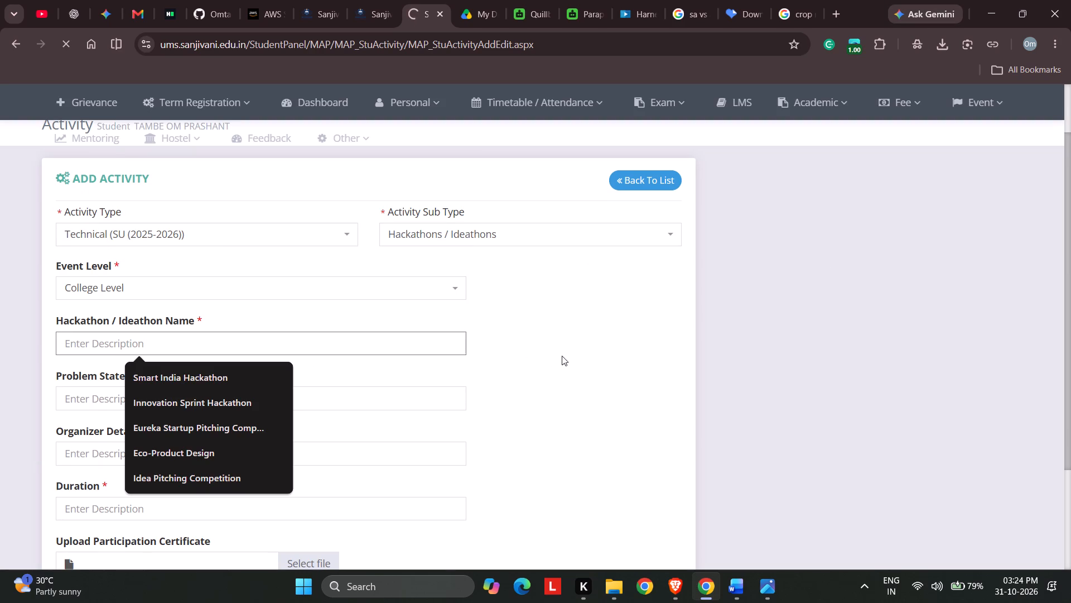
click(562, 356)
click(773, 584)
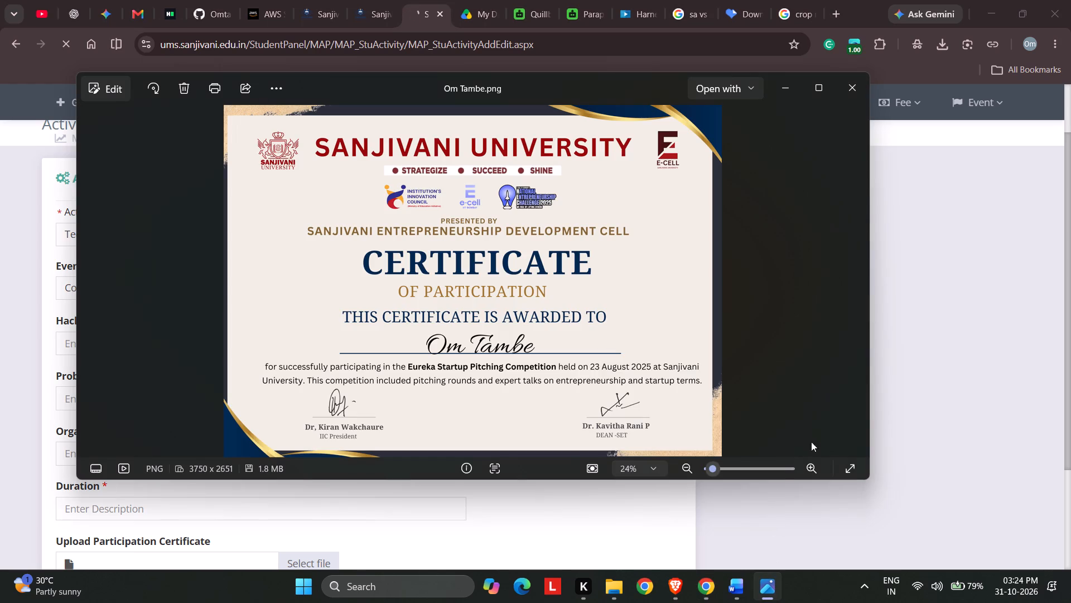
click(843, 84)
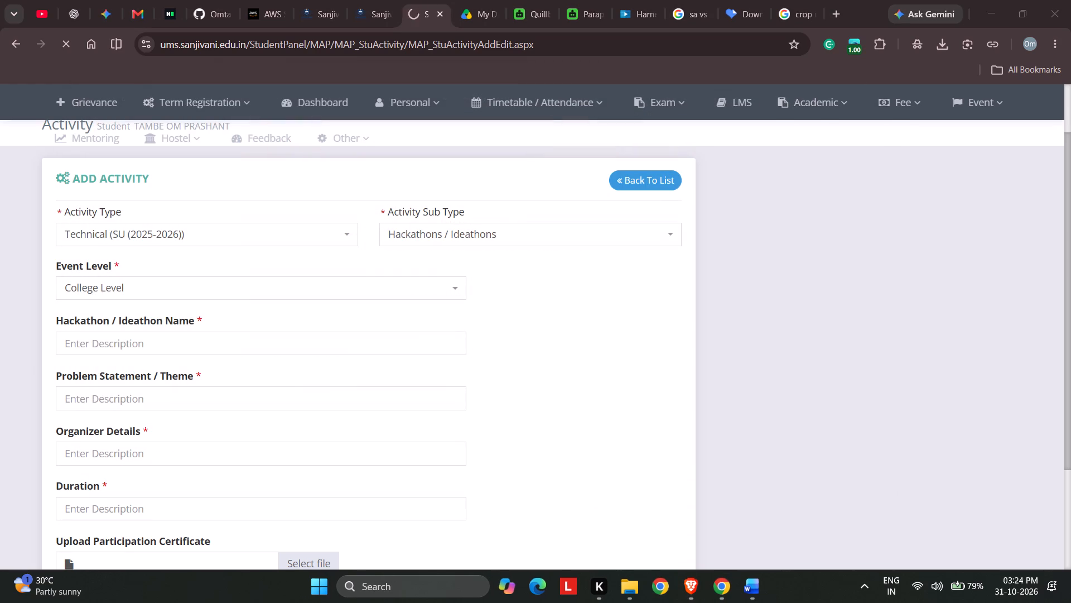
Open the Sthapatya Rachana 2.0 certificate photo 20251012_113105.jpg from the certificates folder for reference and return to the activity form.
scroll(557, 498, down, 2)
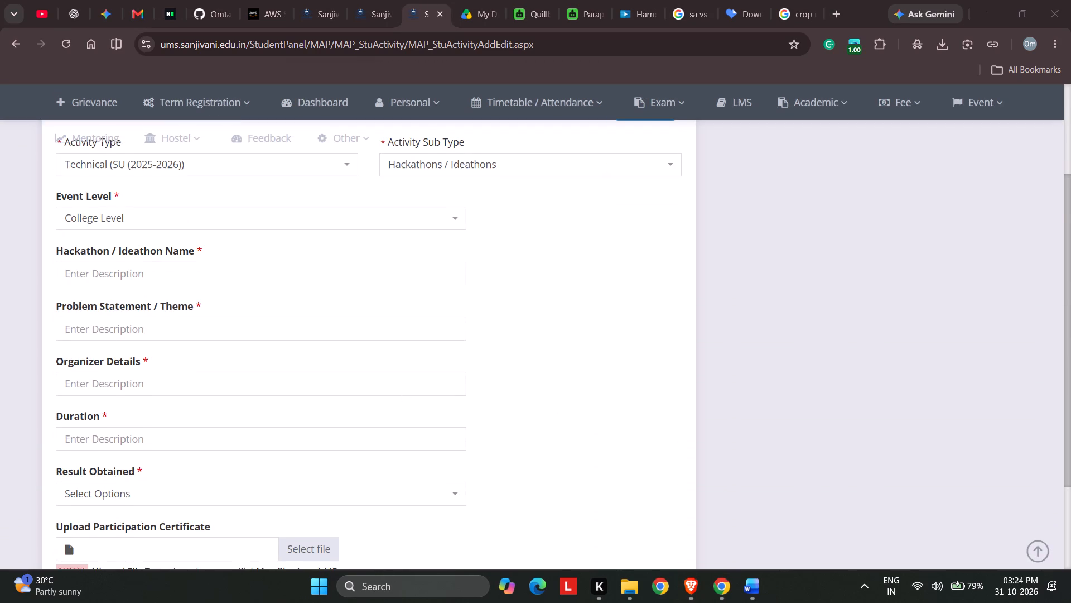
scroll(444, 329, down, 1)
scroll(580, 387, up, 1)
click(631, 592)
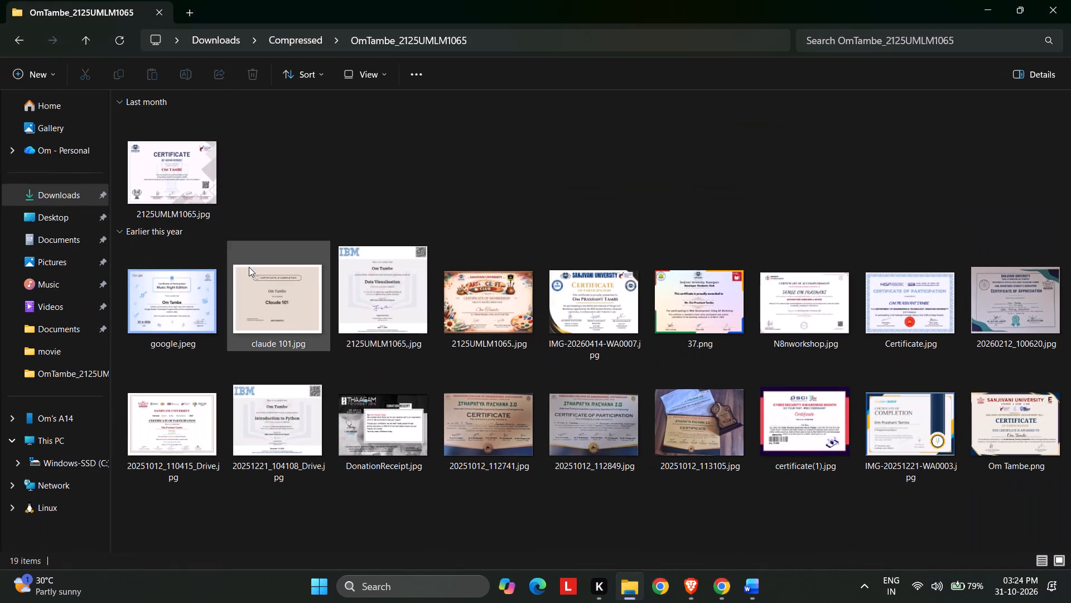
double_click(721, 412)
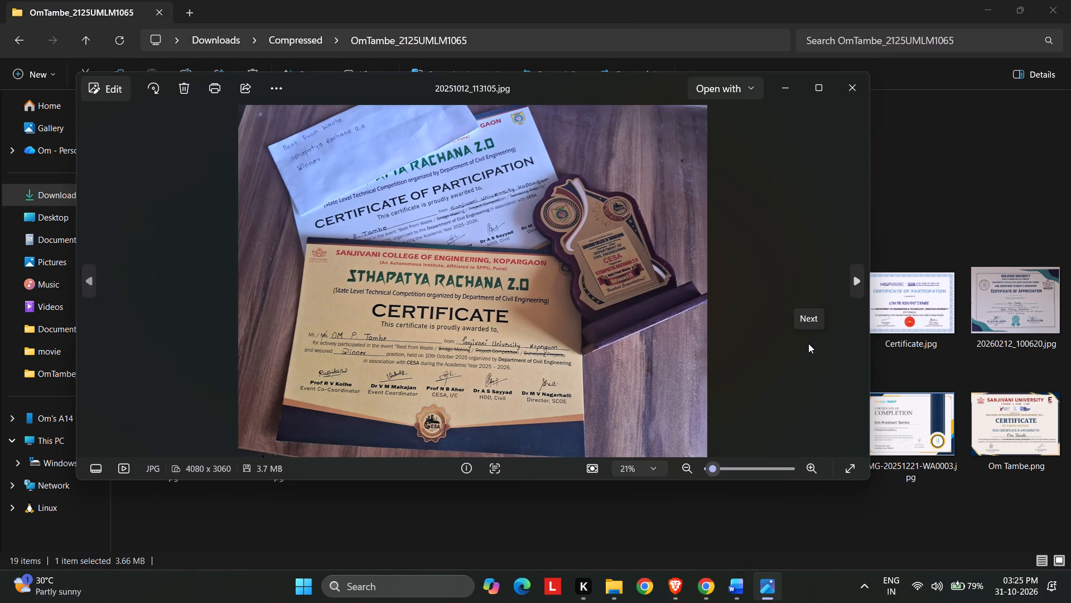
key(alt+Tab)
key(alt+Tab)
key(alt+Tab)
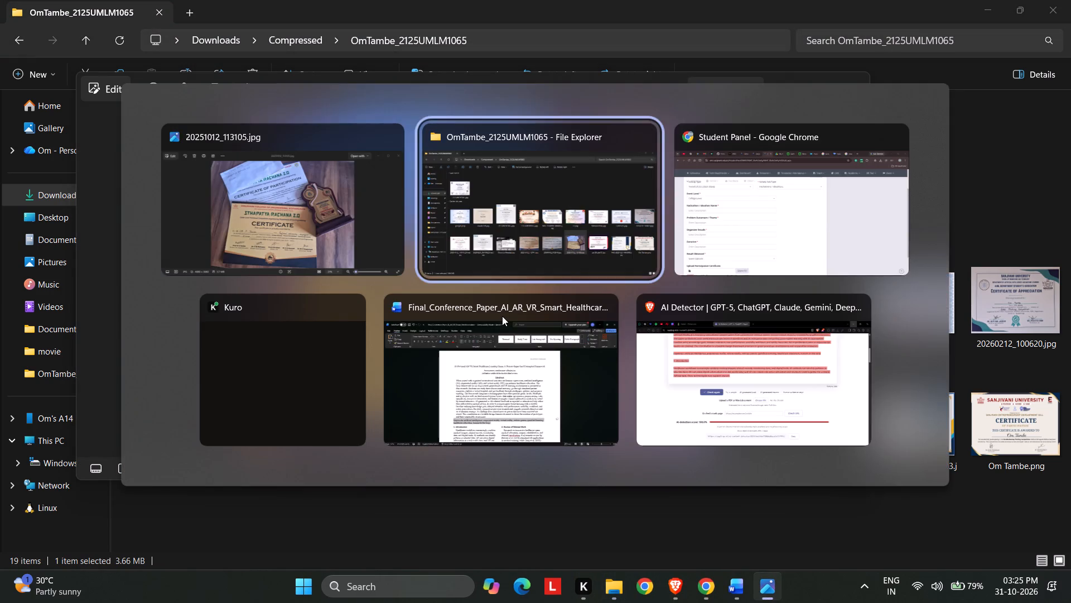
key(alt+Tab)
key(alt+Tab)
key(alt+Tab)
key(alt+Tab)
key(alt+Tab)
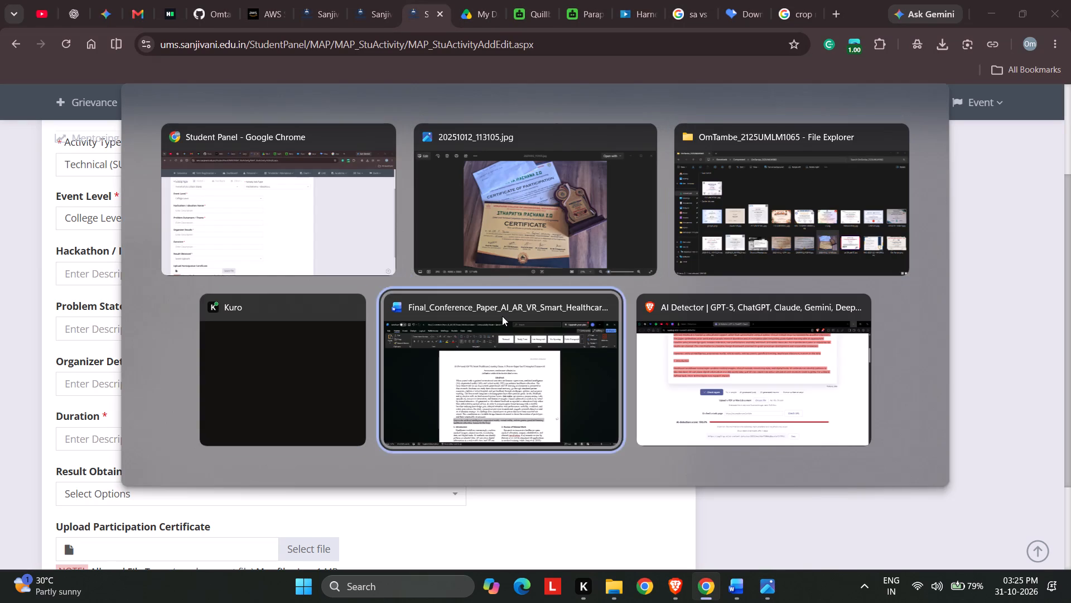
key(alt+Tab)
key(alt+Tab)
key(alt+Tab)
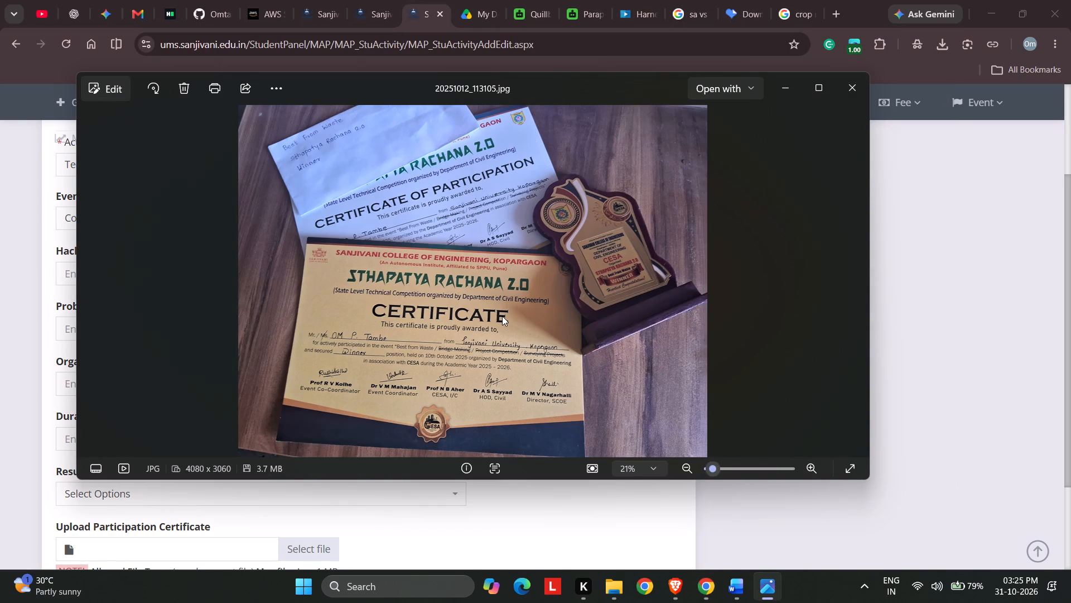
key(alt+Tab)
Enter "Sthapatya Rachana 2.O" as the hackathon / ideathon name, checking the spelling against the certificate photo.
click(131, 283)
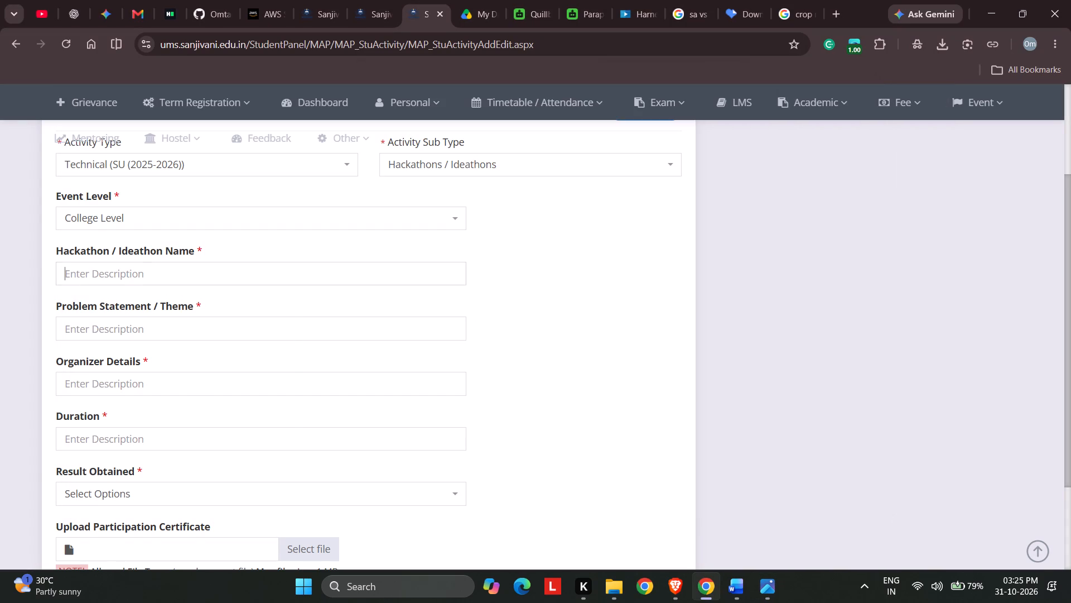
text(Sta)
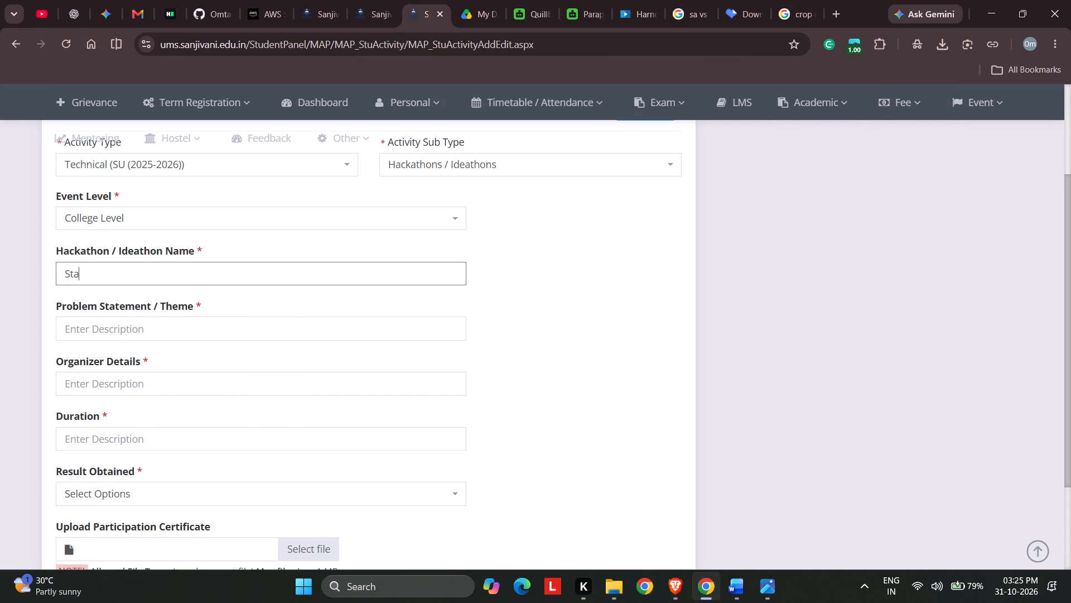
key(alt+Tab)
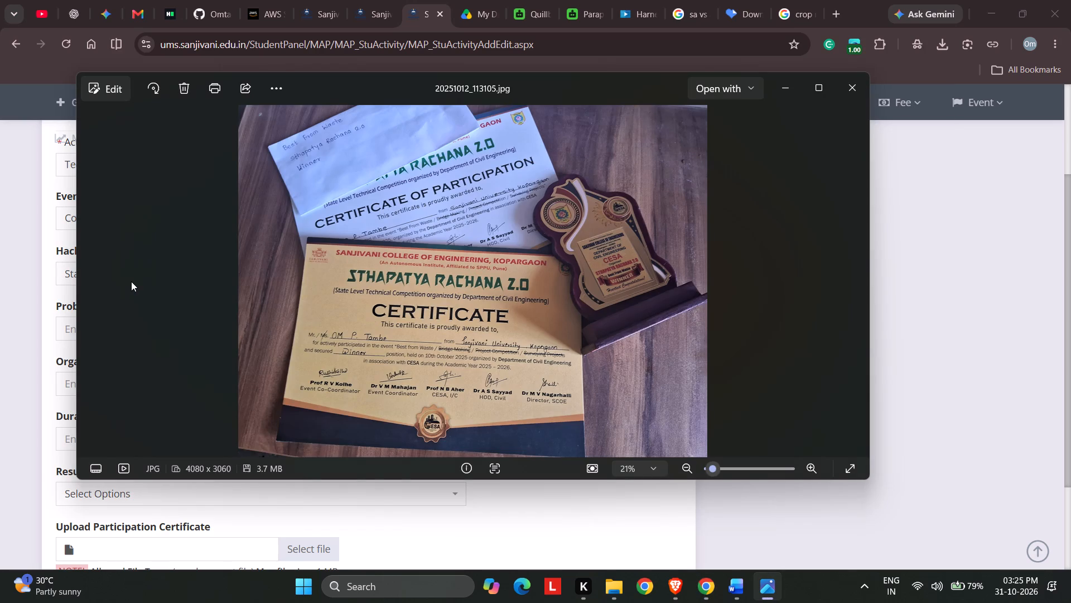
key(alt+Tab)
key(BackSpace)
text(ha)
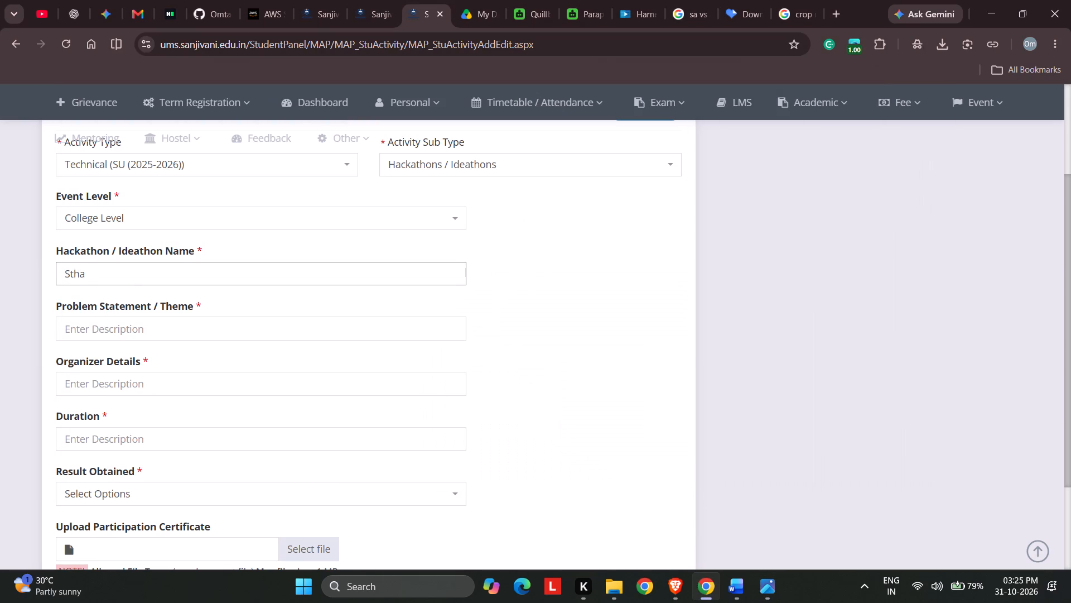
key(alt+Tab)
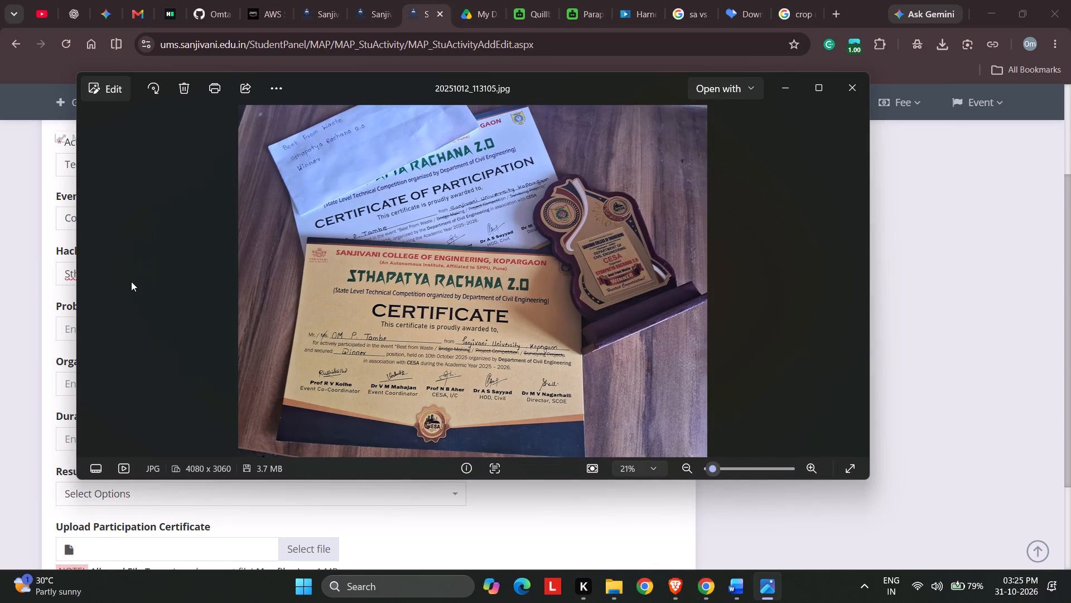
key(alt+Tab)
text(patya)
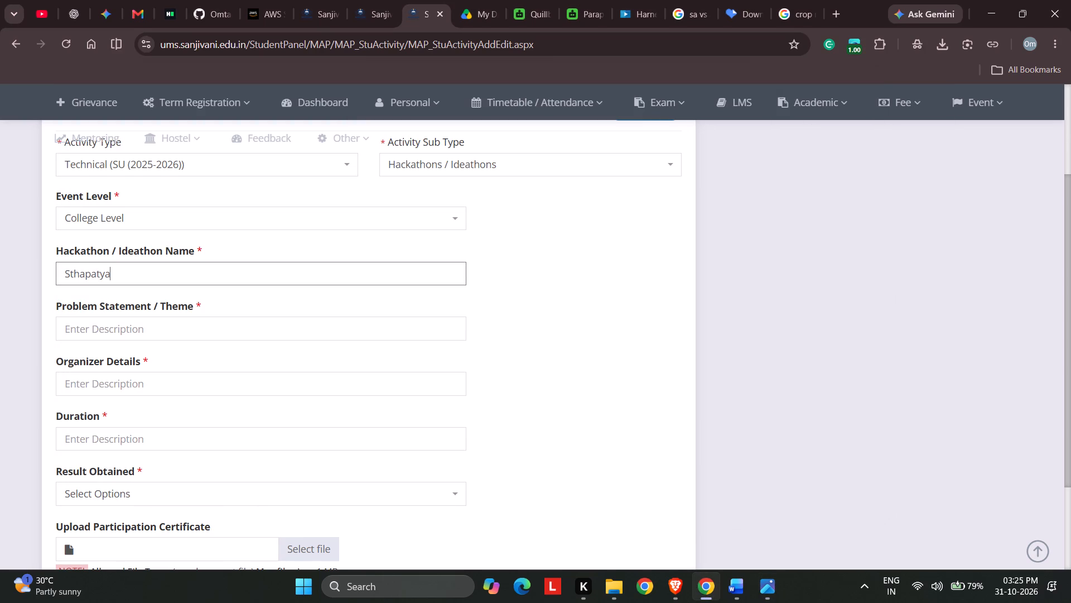
key(space)
key(alt+Tab)
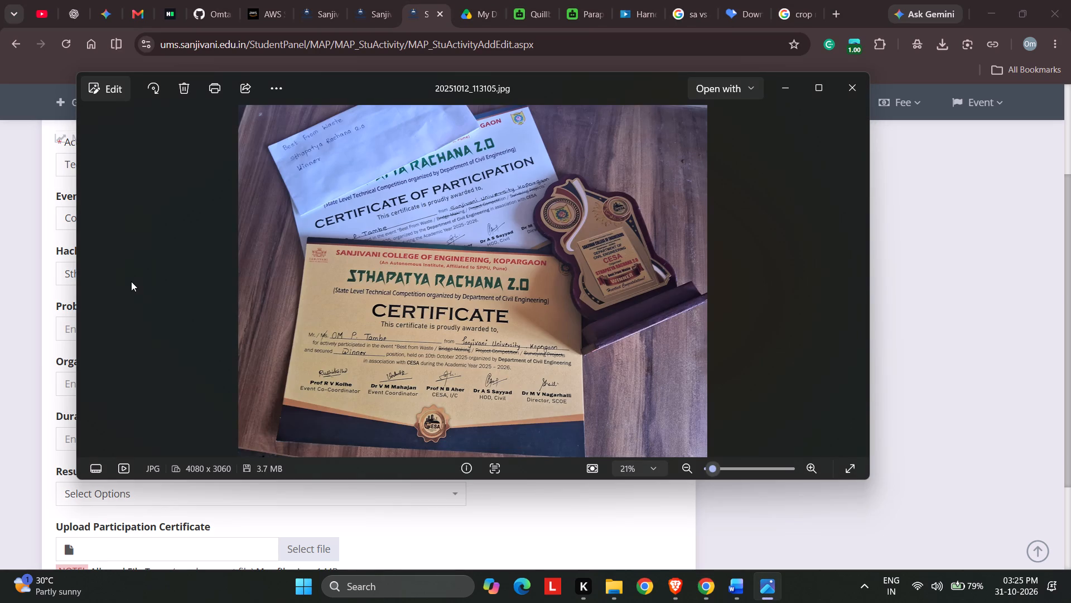
key(alt+Tab)
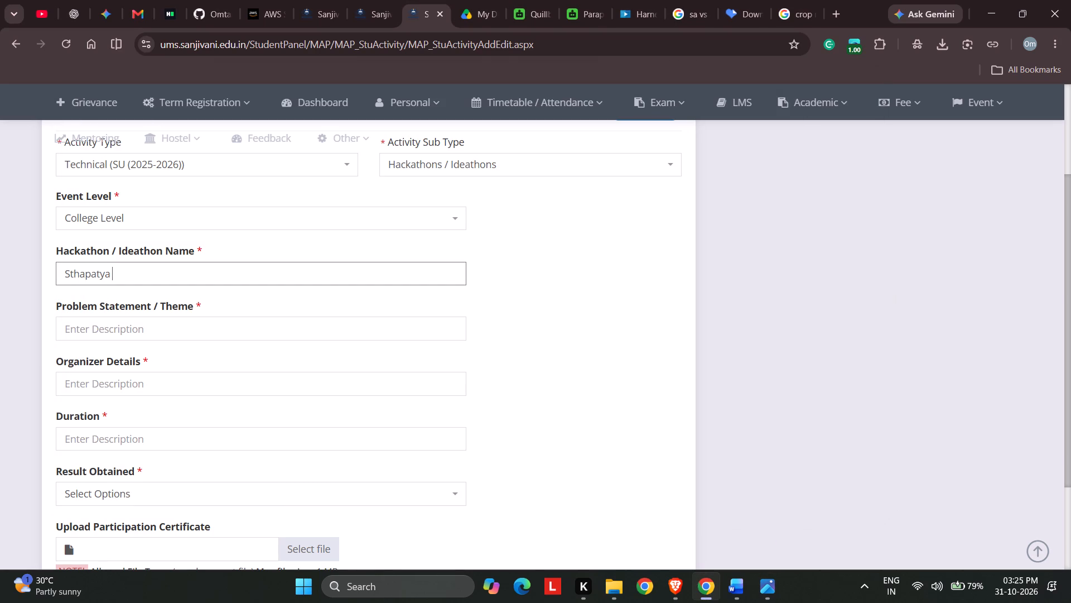
key(alt+Tab)
key(alt+Tab)
text(Rachana)
key(alt+Tab)
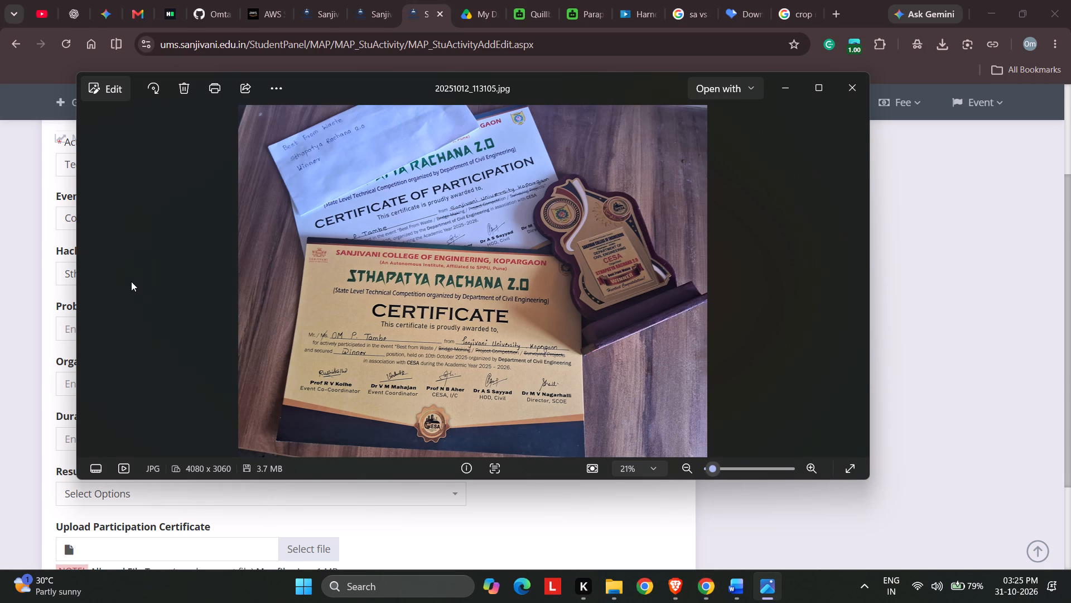
key(alt+Tab)
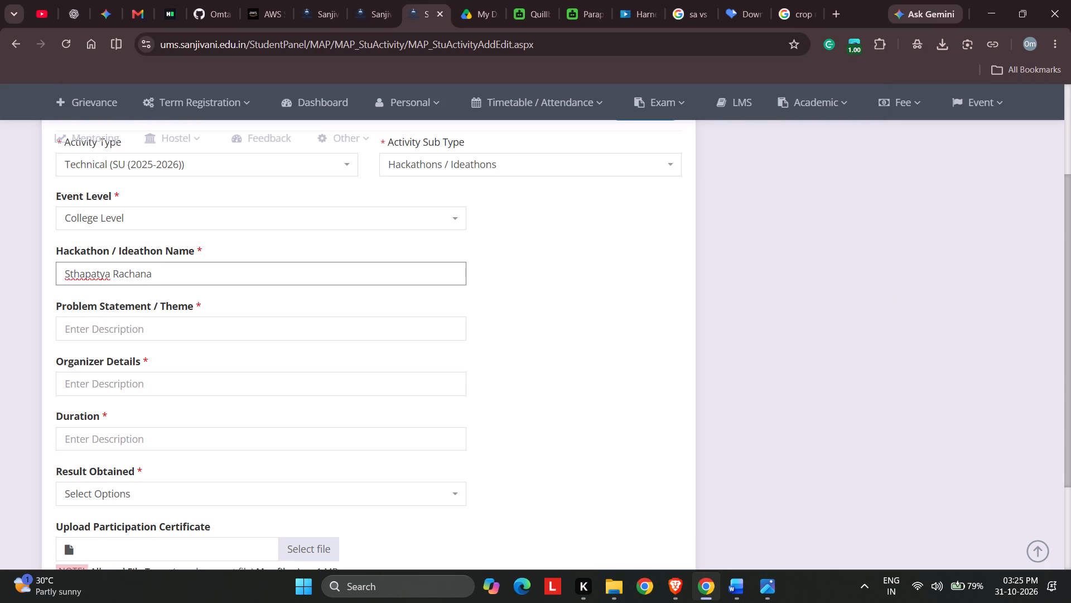
key(space)
key(shift+at)
key(BackSpace)
key(2)
key(period)
key(shift+o)
key(alt+Tab)
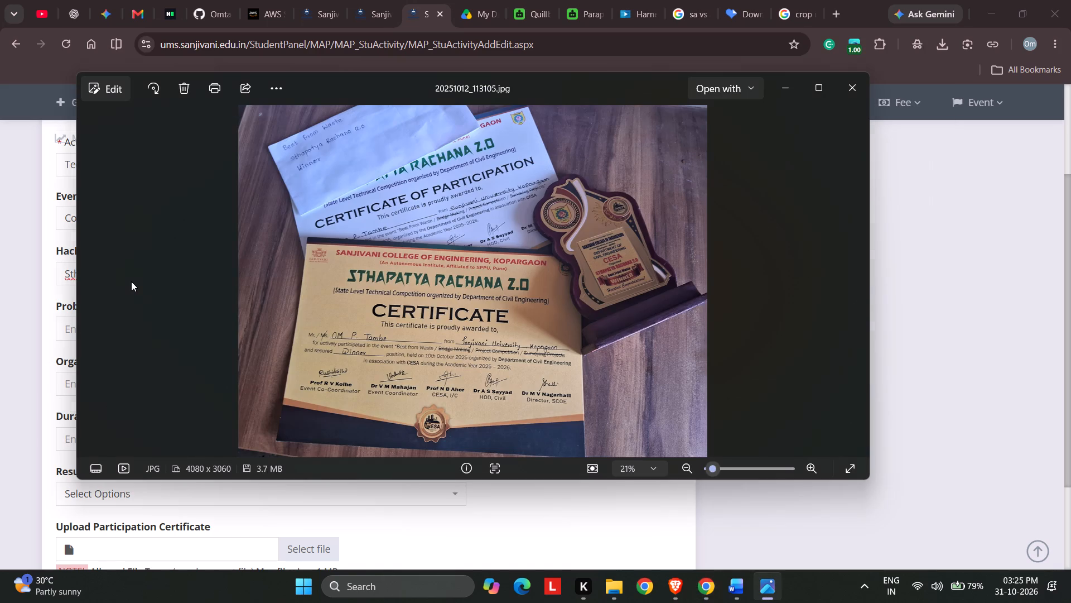
key(alt+Tab)
Fill in the problem statement / theme with the previously used entry "Paper Seed".
click(219, 315)
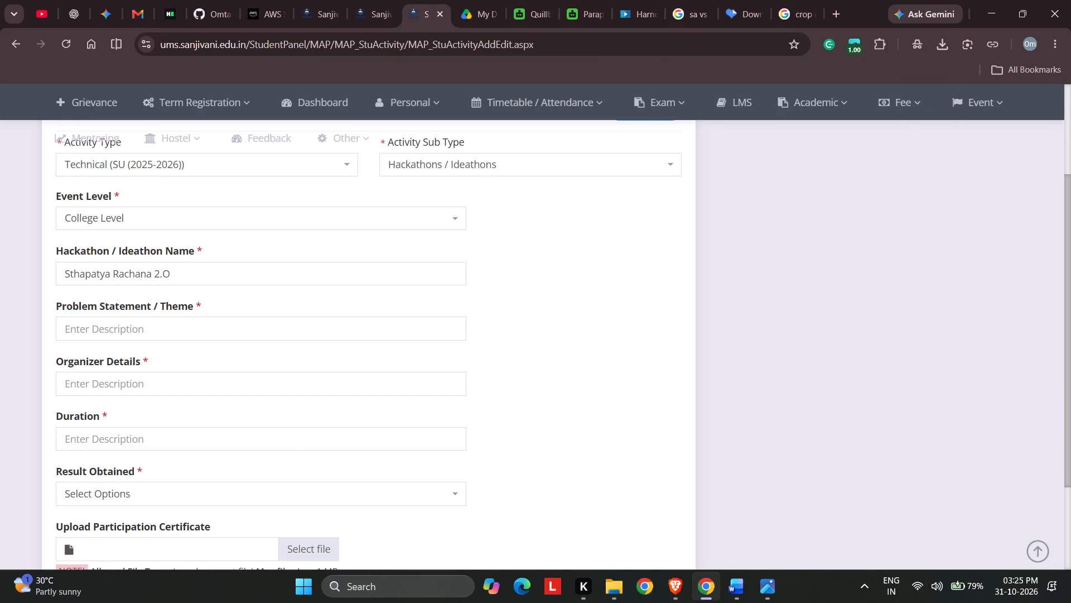
click(214, 337)
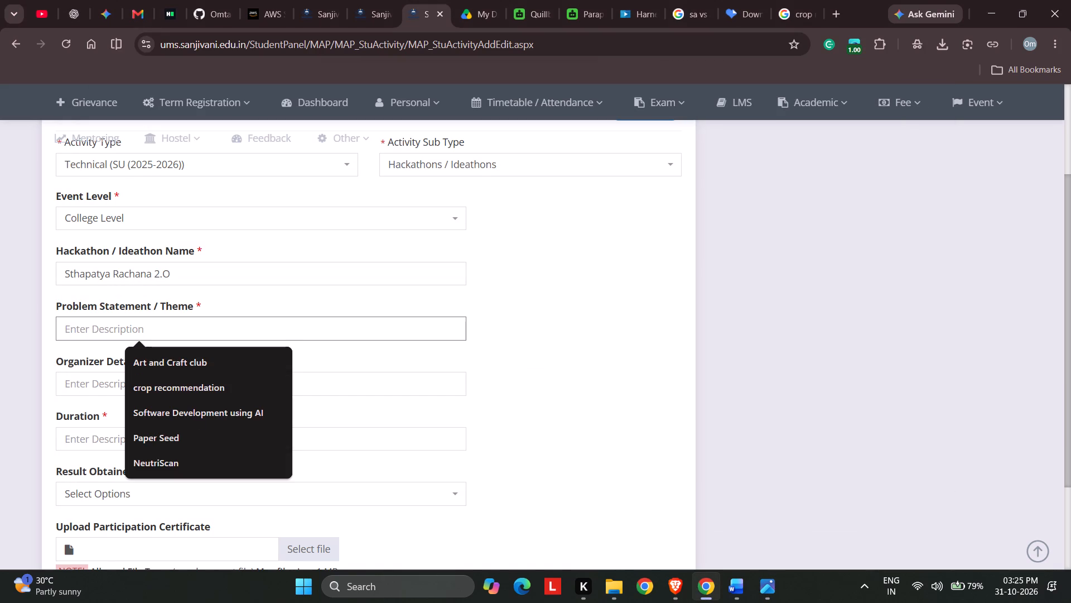
click(169, 436)
click(372, 351)
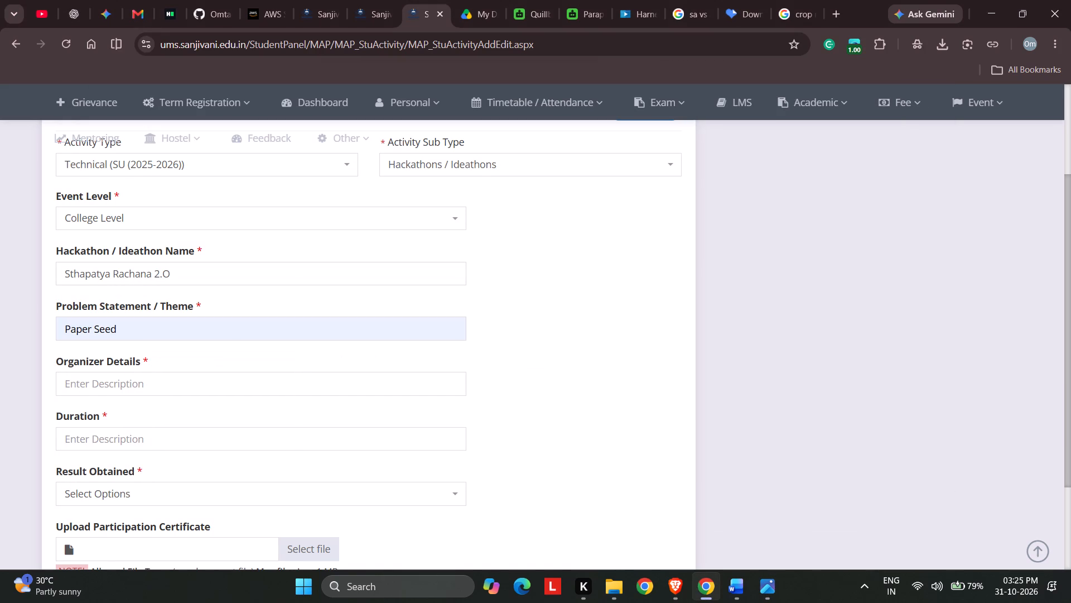
Enter "Sanjivani College of Engineering" as the organizer details, consulting the certificate photo for the wording.
click(243, 384)
key(alt+Tab)
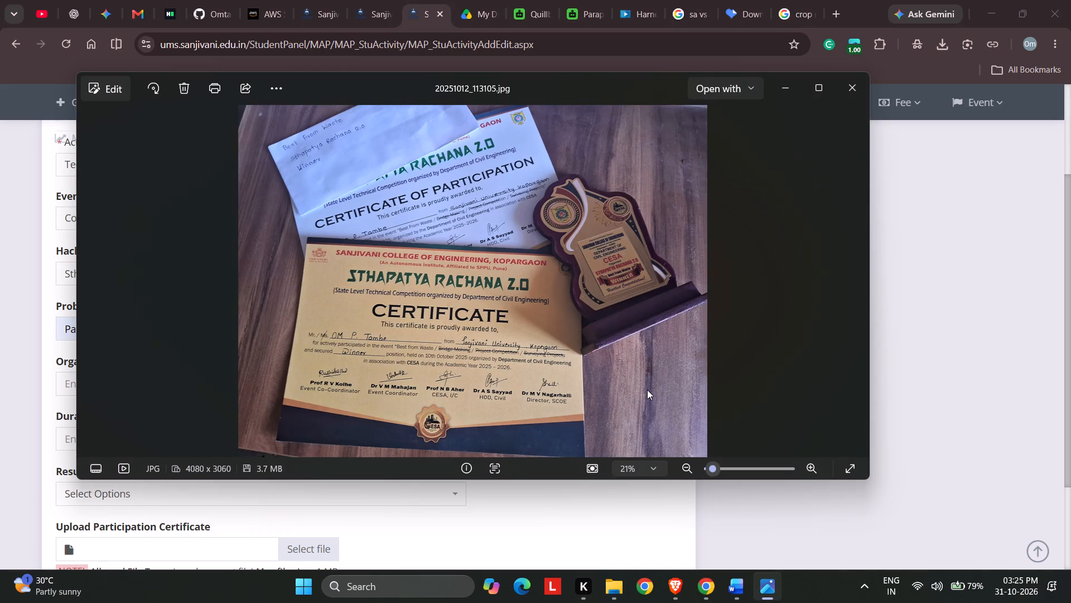
key(alt+Tab)
text(Sanjivani)
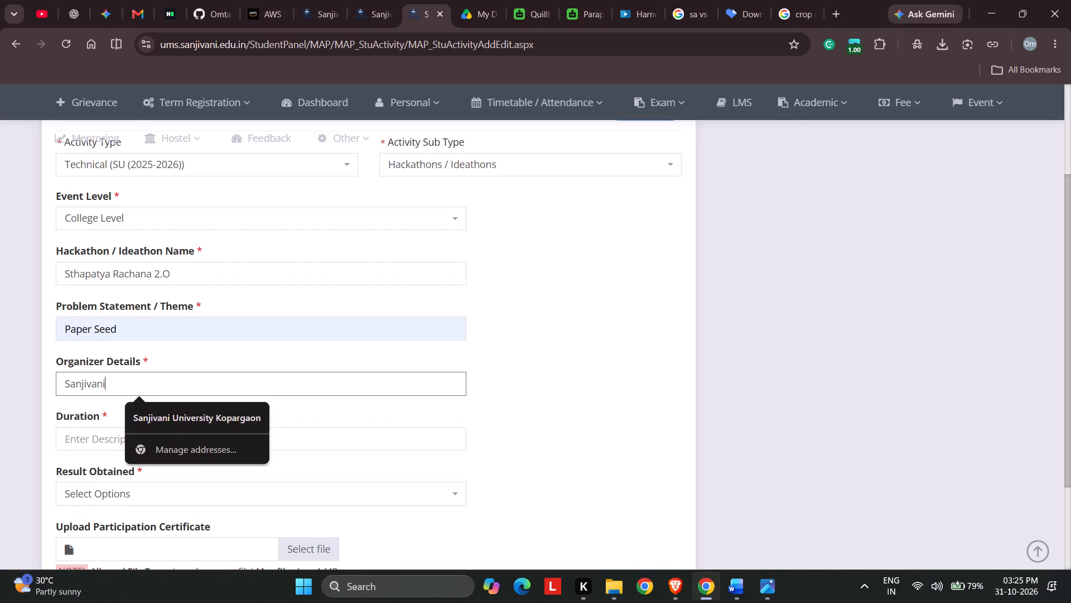
key(space)
key(shift+c)
text(ollege O)
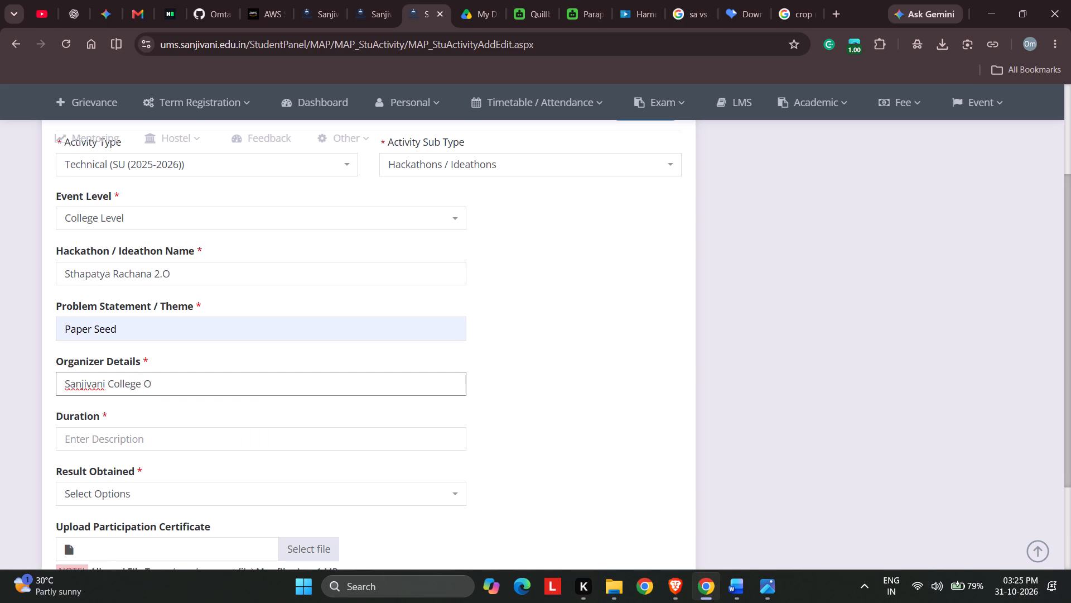
key(BackSpace)
text(of Eng)
key(alt+Tab)
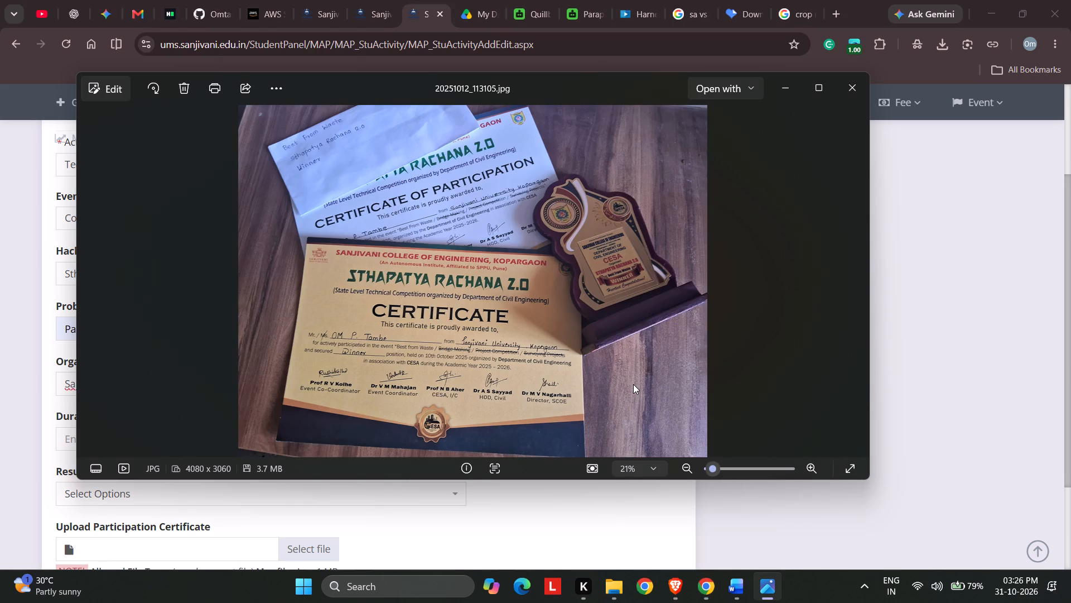
key(alt+Tab)
key(i)
key(alt+Tab)
key(alt+Tab)
text(nee)
key(alt+Tab)
key(alt+Tab)
text(ring)
click(557, 374)
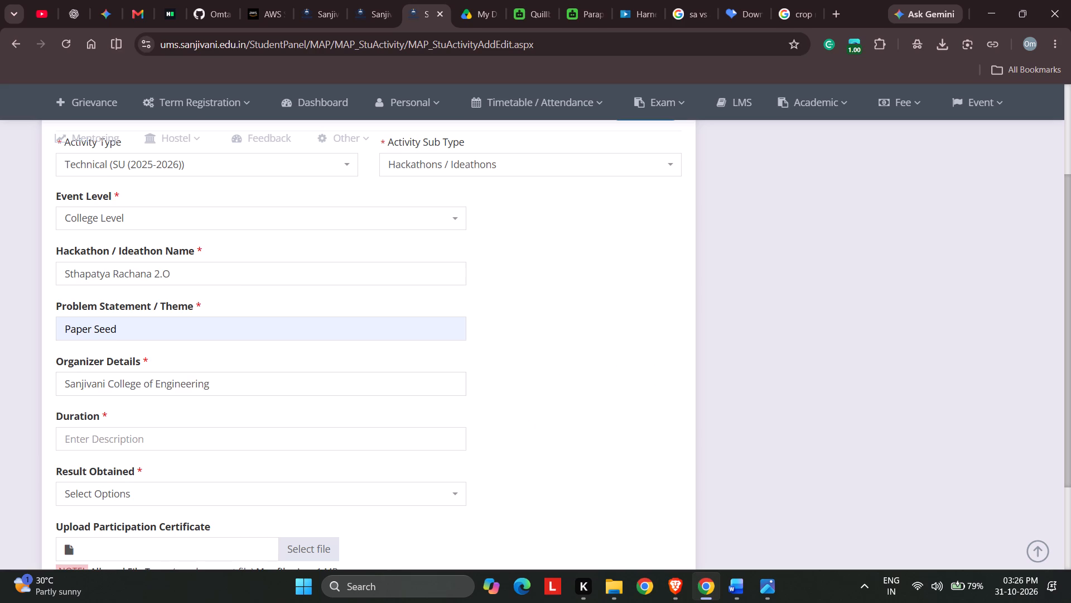
Set the activity's duration to 5 hrs and the result obtained to Winner.
click(375, 438)
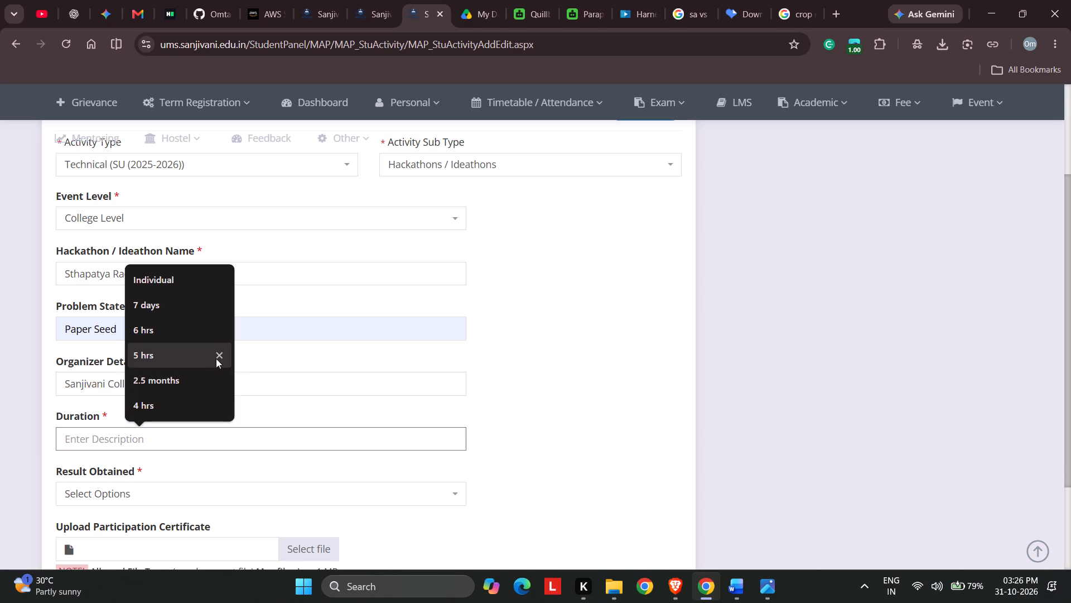
click(196, 356)
click(568, 418)
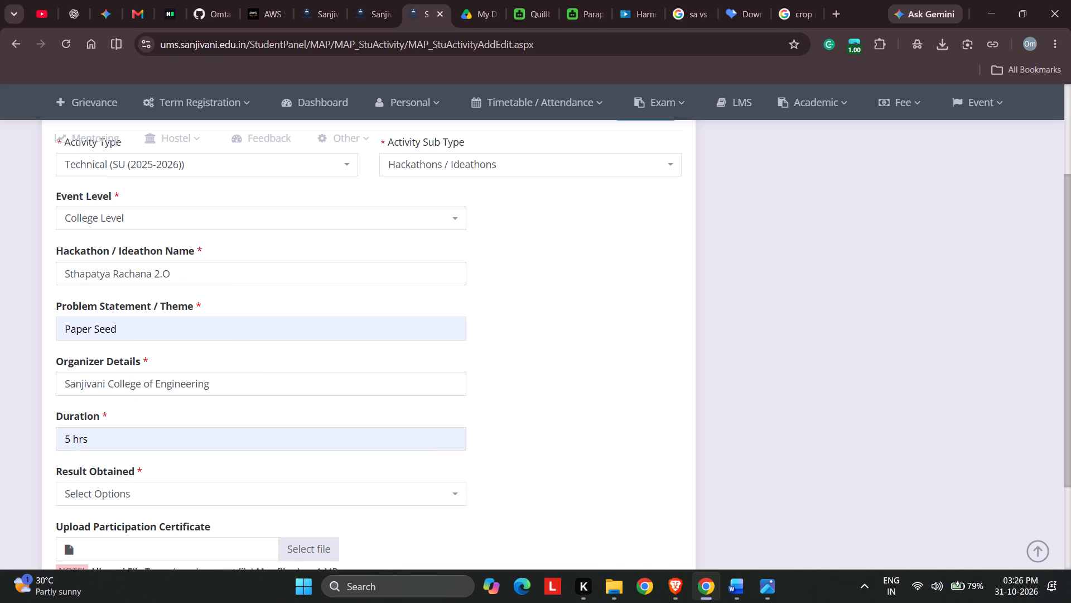
click(453, 499)
click(164, 457)
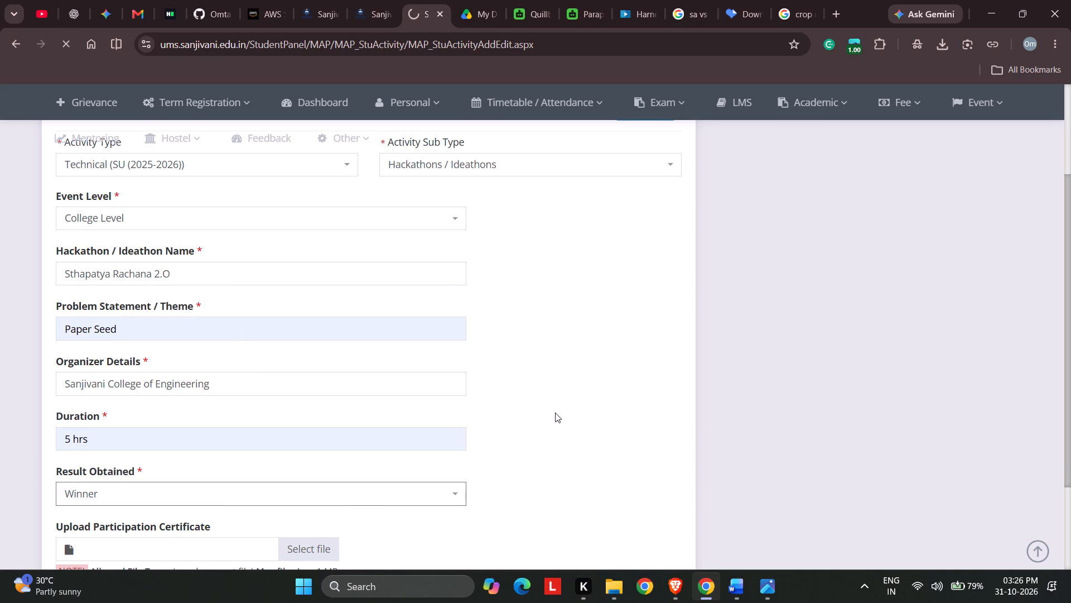
Attach the certificate photo 20251012_113105.jpg from Downloads as the participation certificate.
click(187, 551)
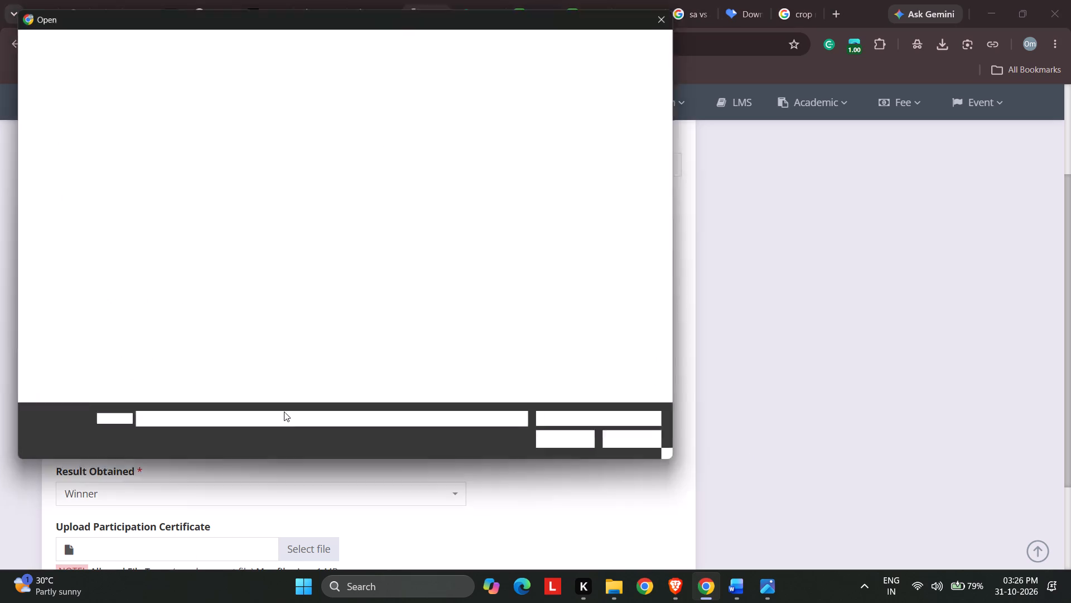
click(641, 449)
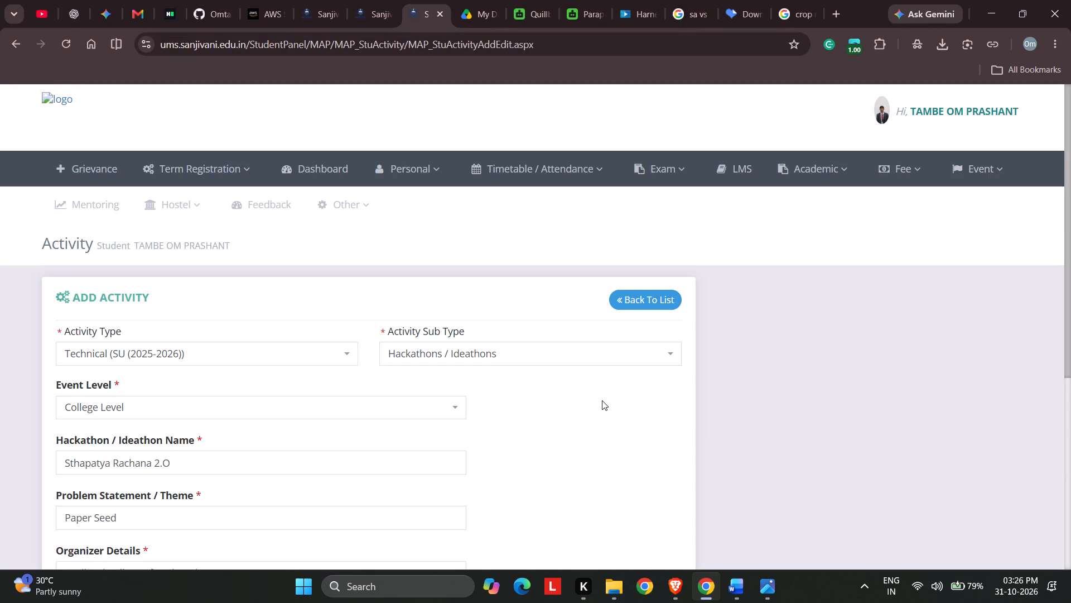
scroll(602, 400, down, 4)
click(151, 428)
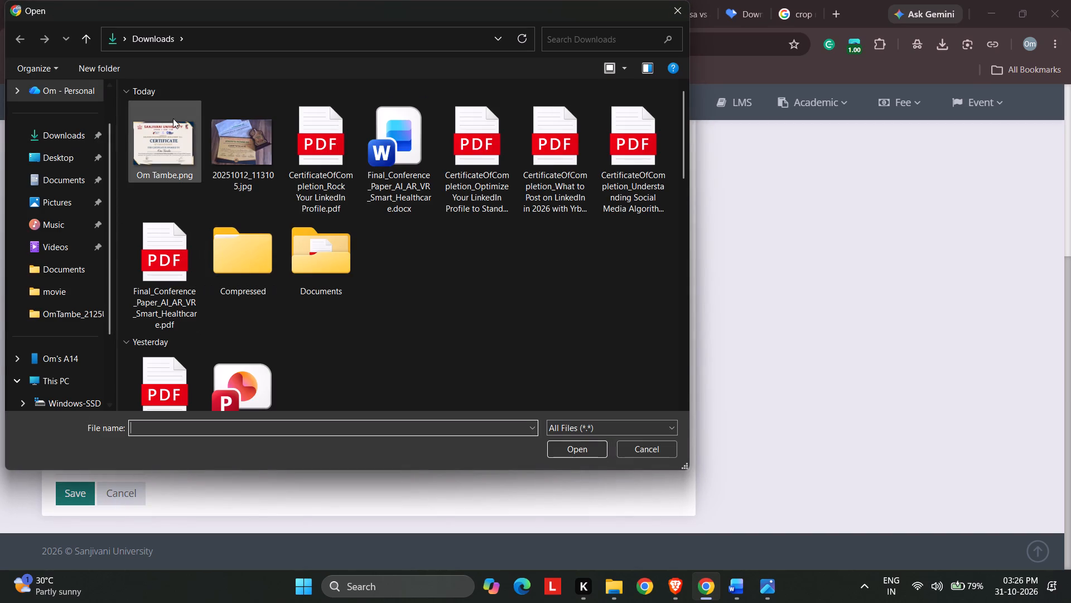
double_click(230, 128)
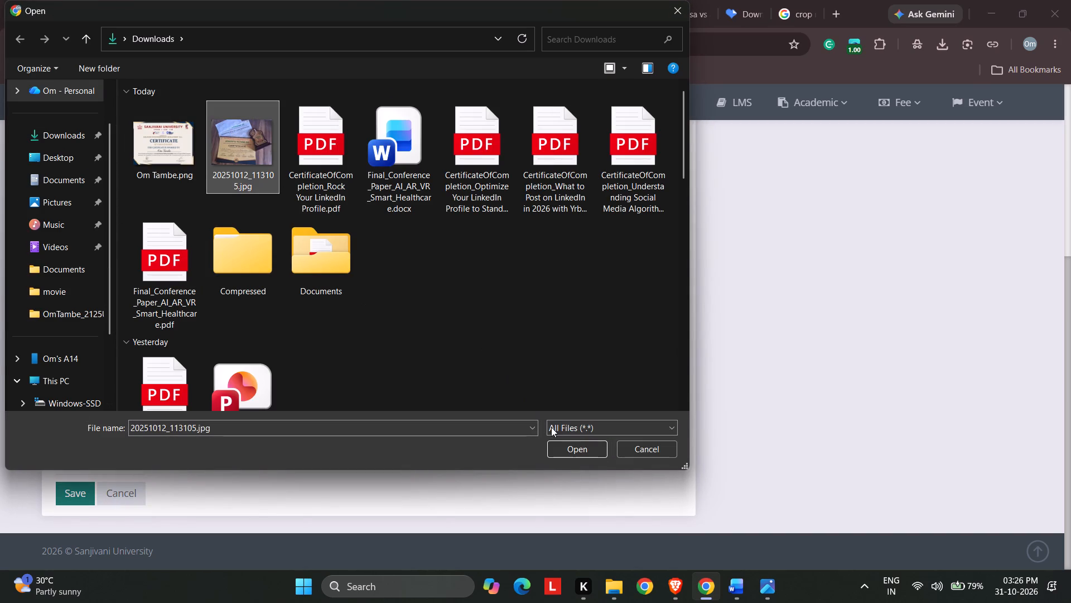
click(558, 450)
Change the activity's event level to Zonal/Taluka/District Level.
scroll(533, 372, up, 1)
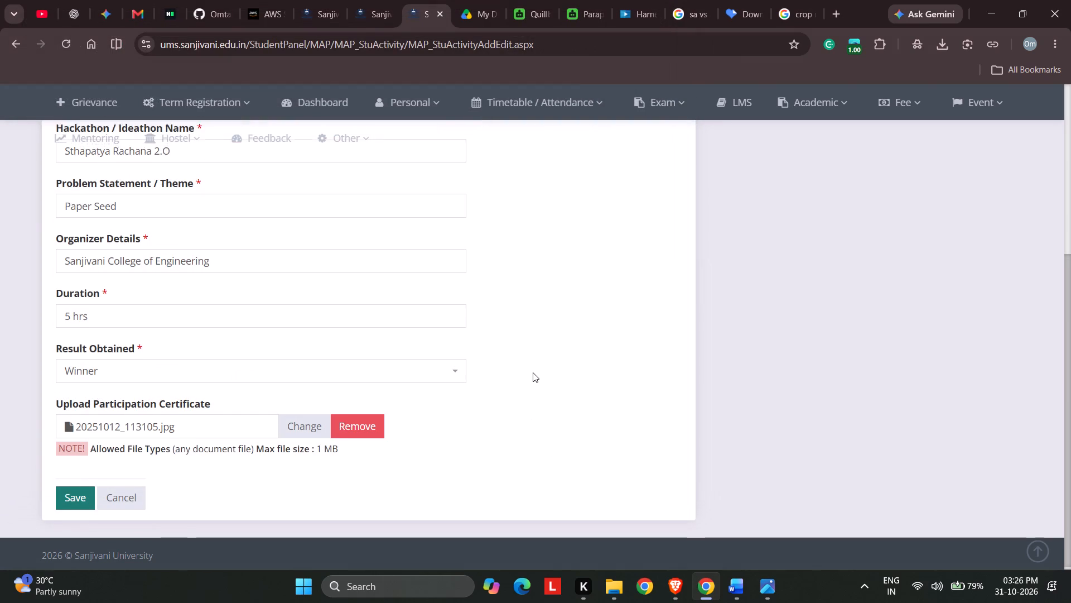
scroll(473, 356, up, 2)
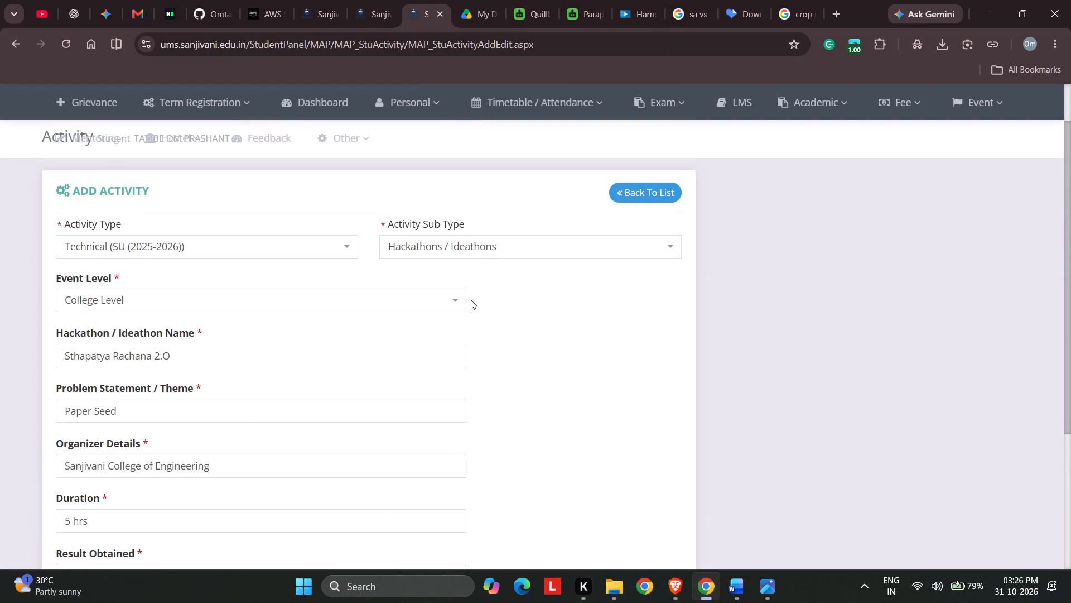
click(453, 298)
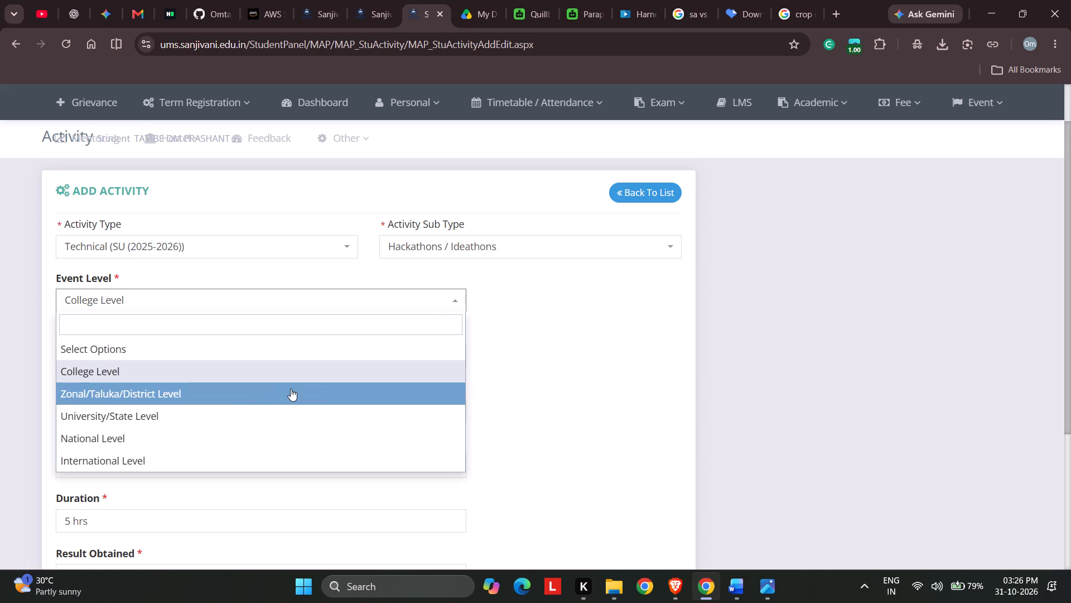
click(237, 395)
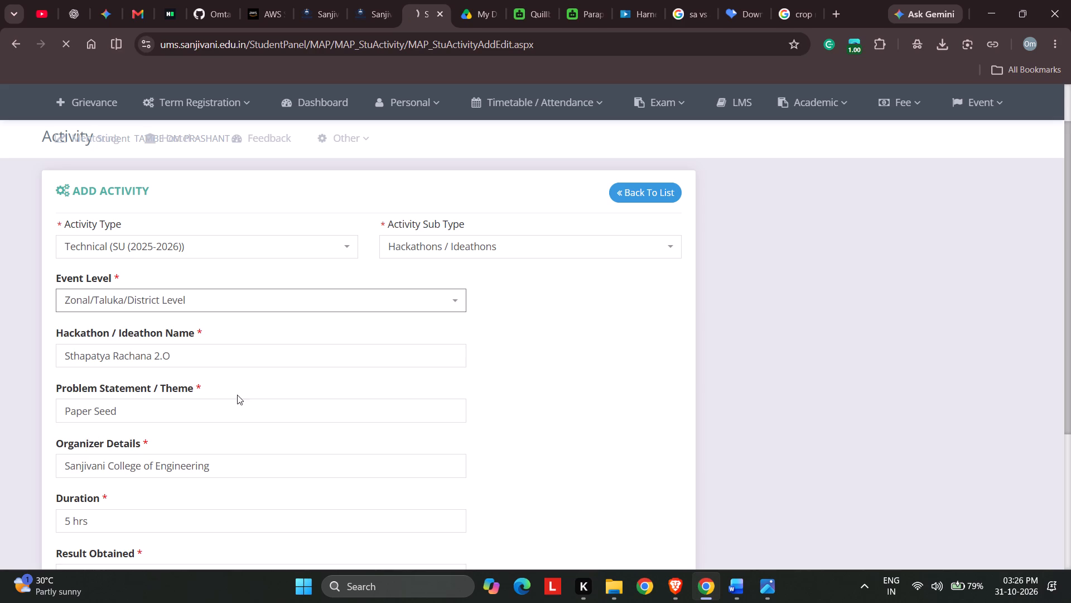
Set the activity's result obtained to Winner again after the event level change.
click(532, 352)
scroll(532, 352, down, 2)
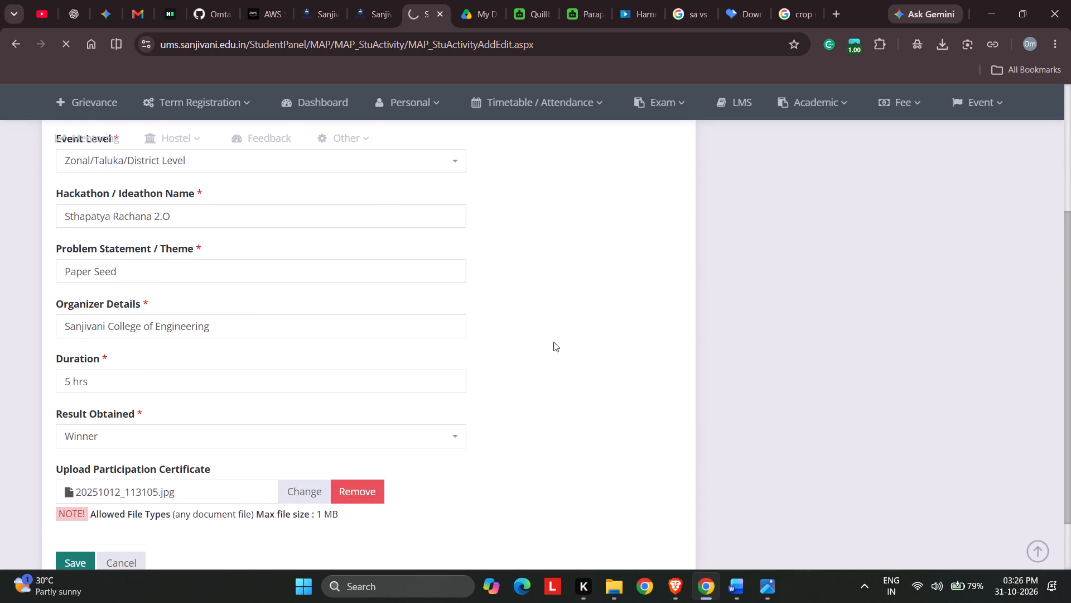
scroll(555, 342, up, 2)
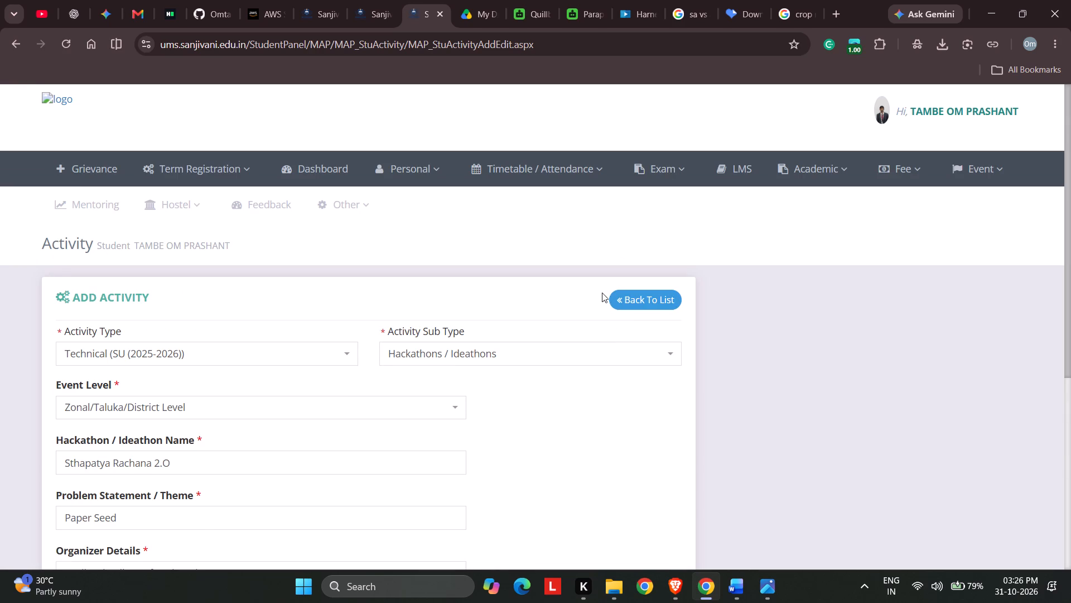
scroll(541, 405, down, 1)
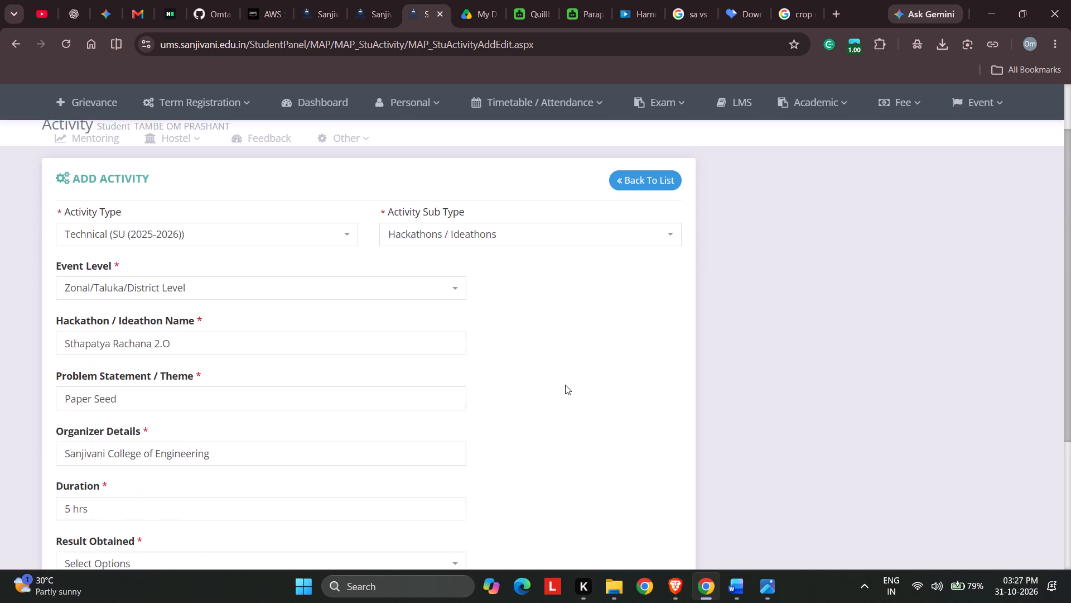
scroll(565, 385, down, 3)
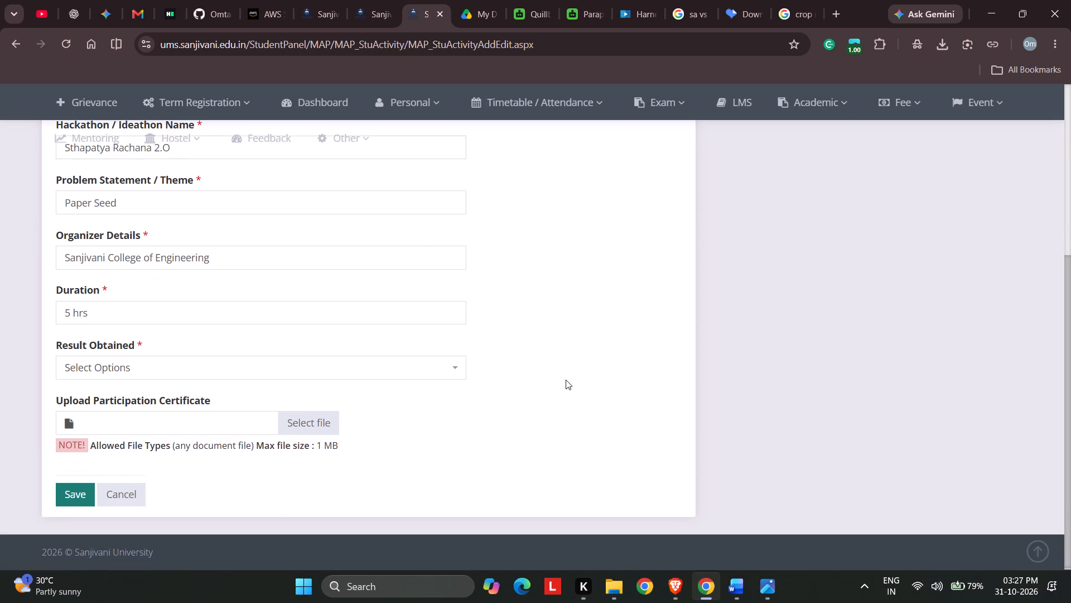
click(416, 369)
click(124, 427)
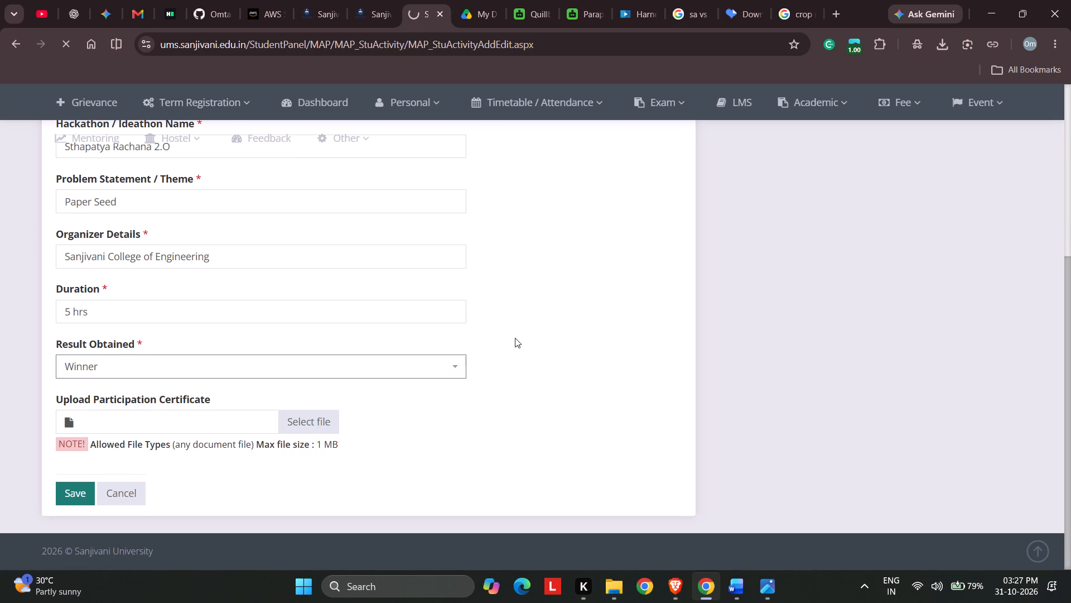
click(569, 370)
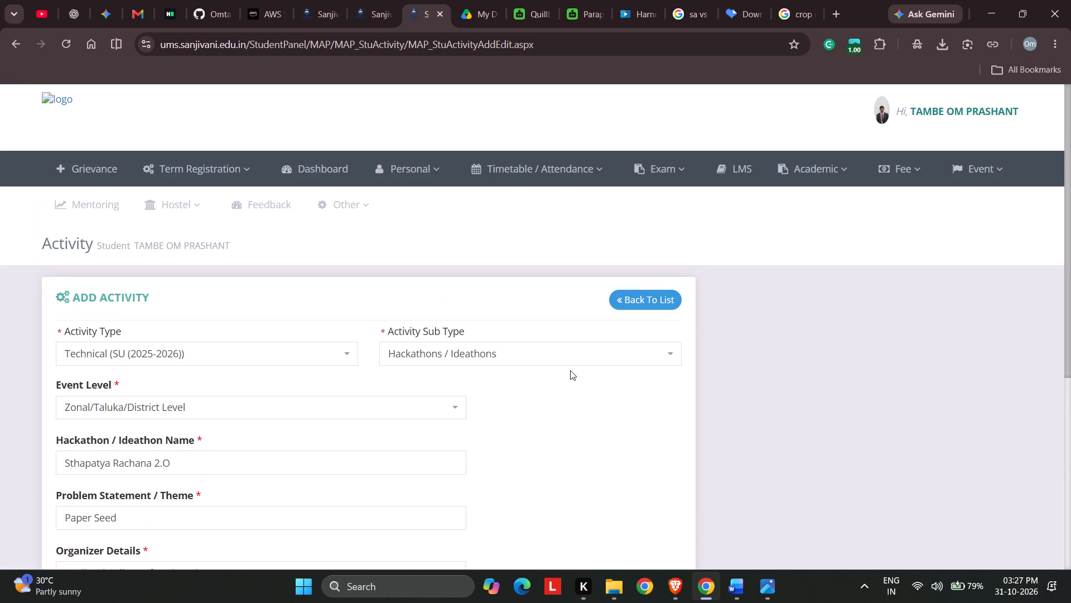
Attach 20251012_113105.jpg from Downloads as the participation certificate again and save the activity.
scroll(570, 370, down, 1)
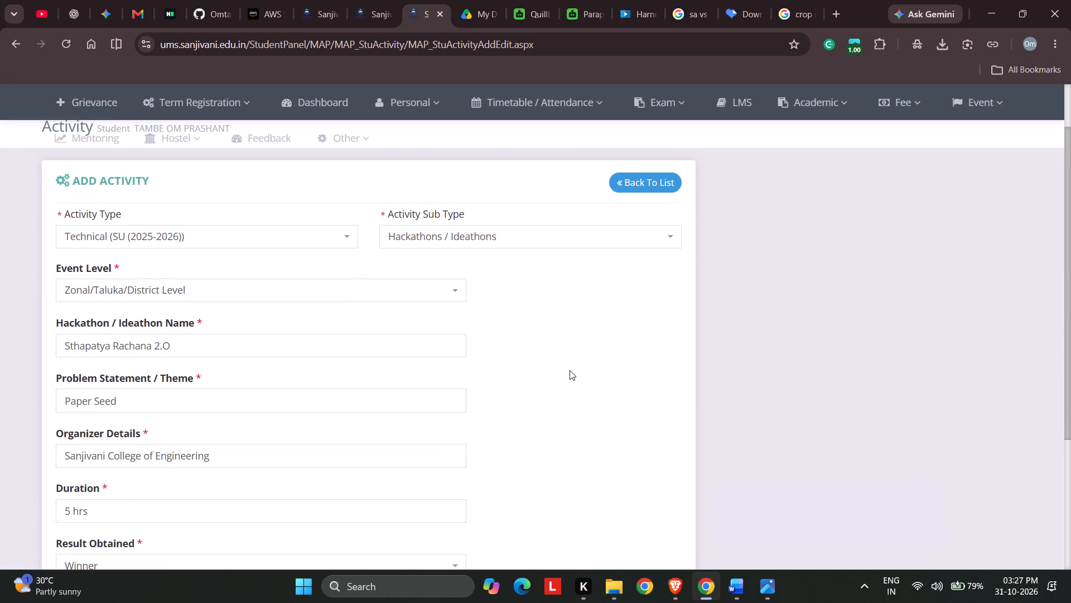
scroll(567, 370, down, 3)
click(150, 422)
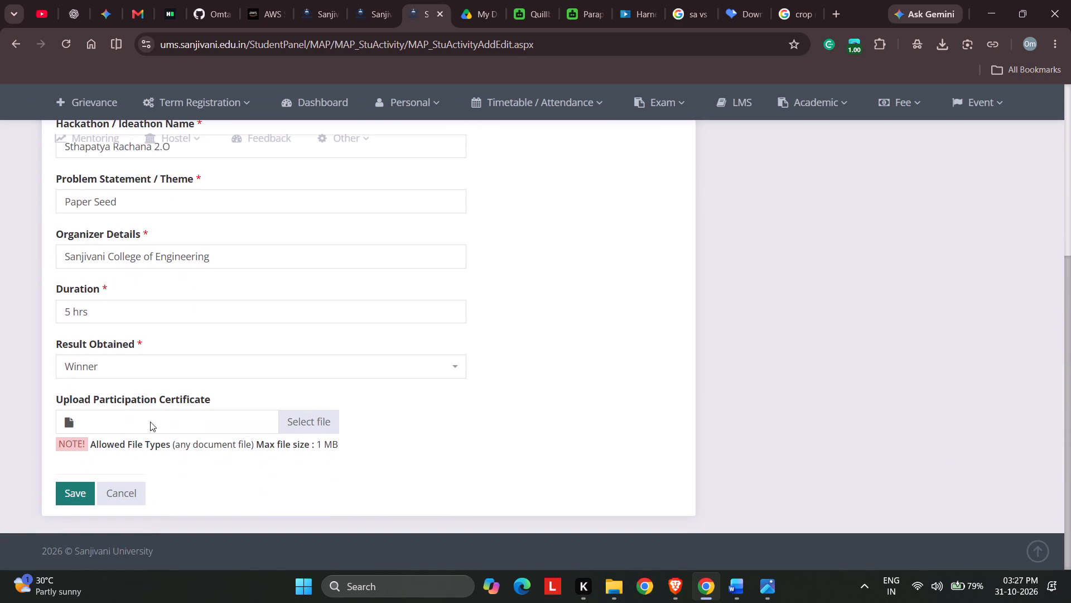
click(66, 136)
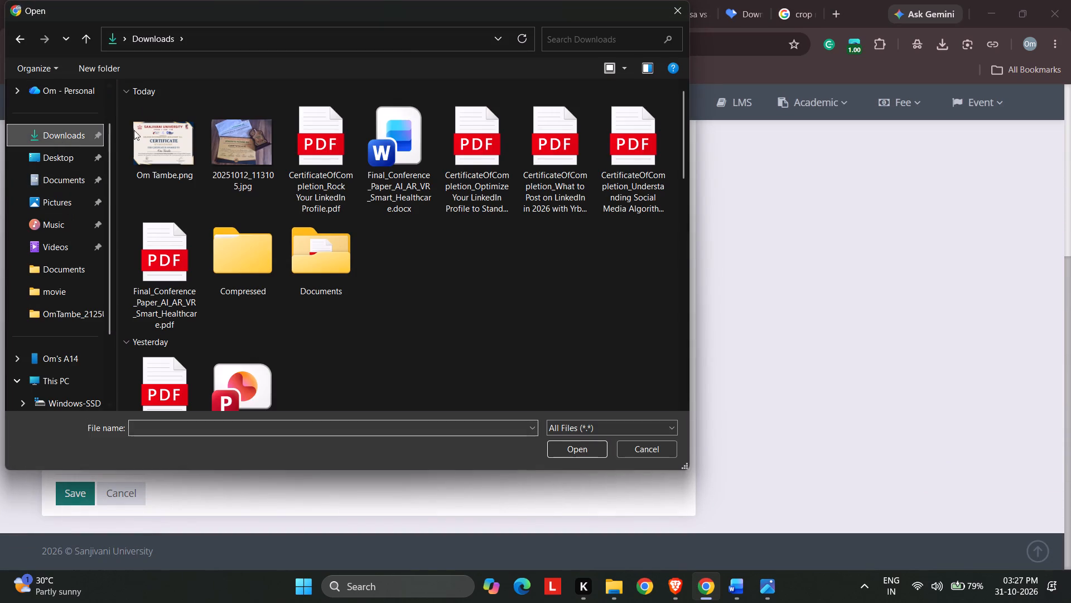
double_click(240, 127)
click(72, 494)
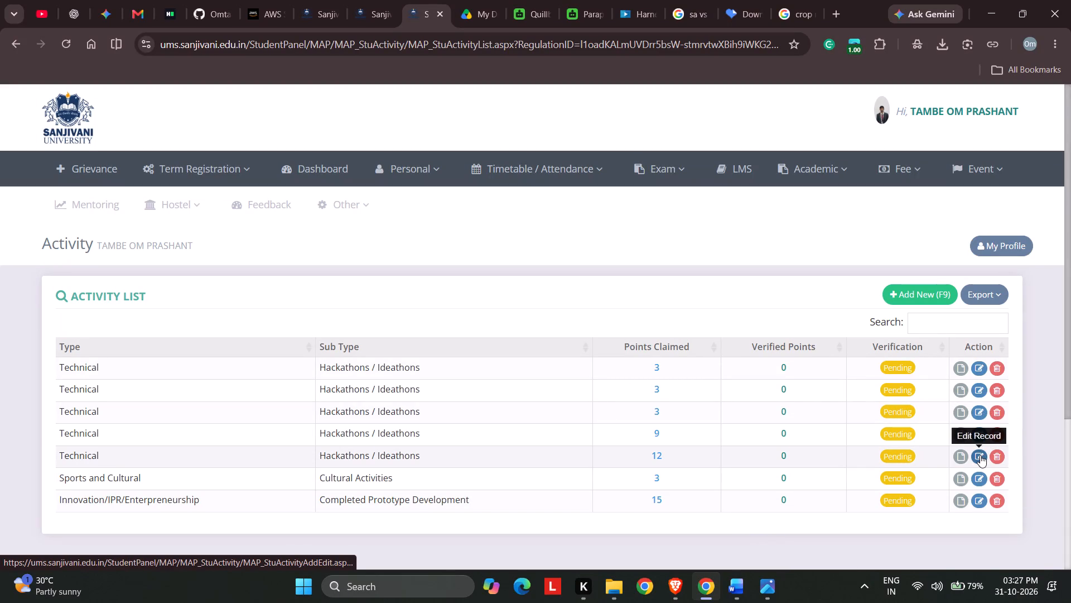
Review the saved details of the Smart India Hackathon and Sthapatya Rachana 2.O entries in the SU (2025-2026) activity list.
click(982, 433)
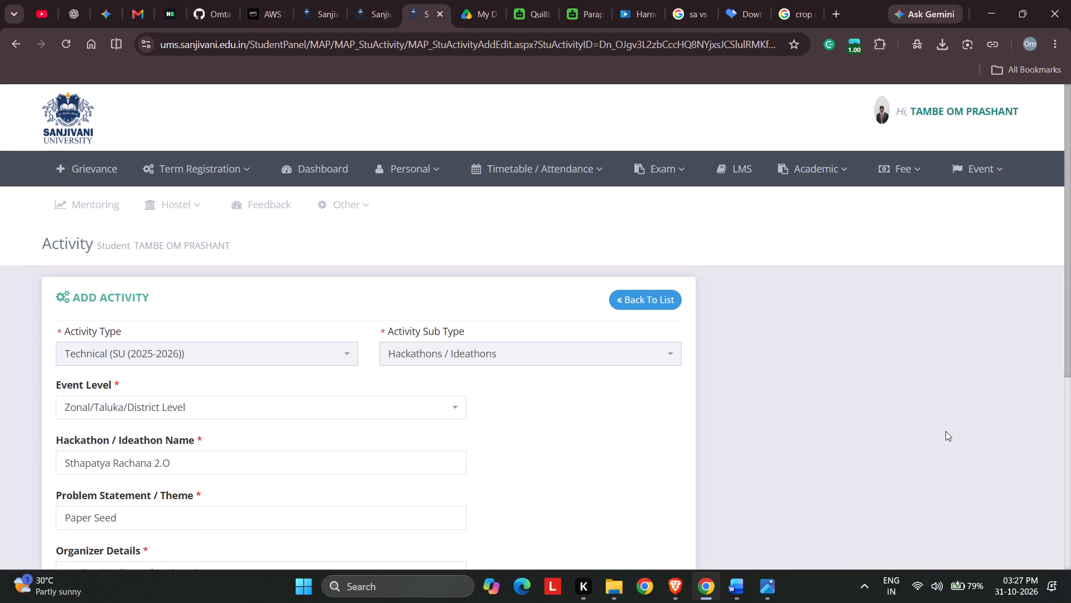
click(438, 11)
click(385, 12)
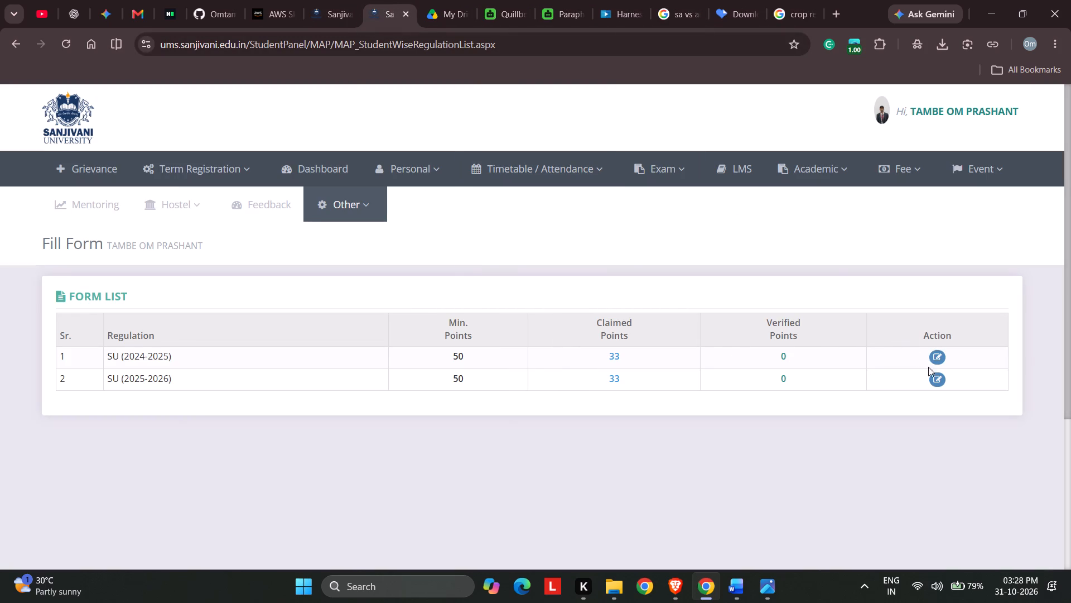
click(935, 379)
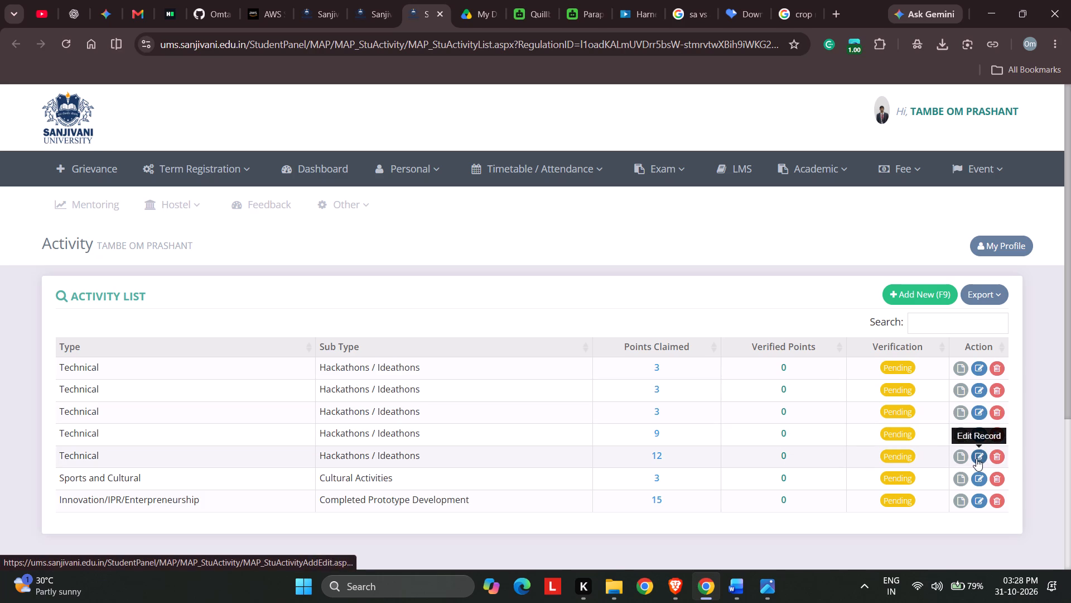
click(962, 461)
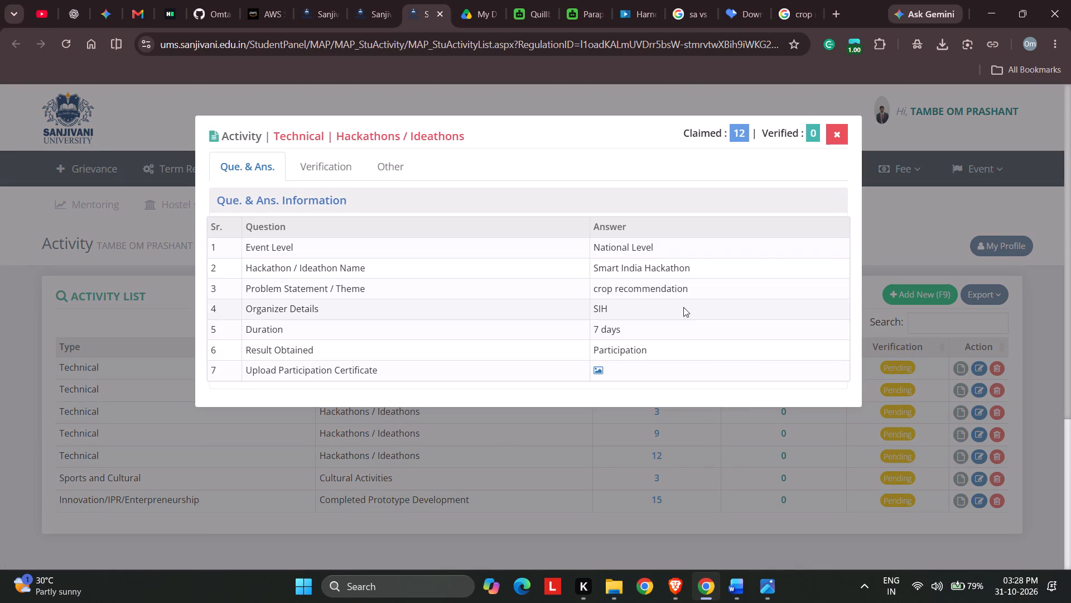
click(1035, 359)
click(957, 435)
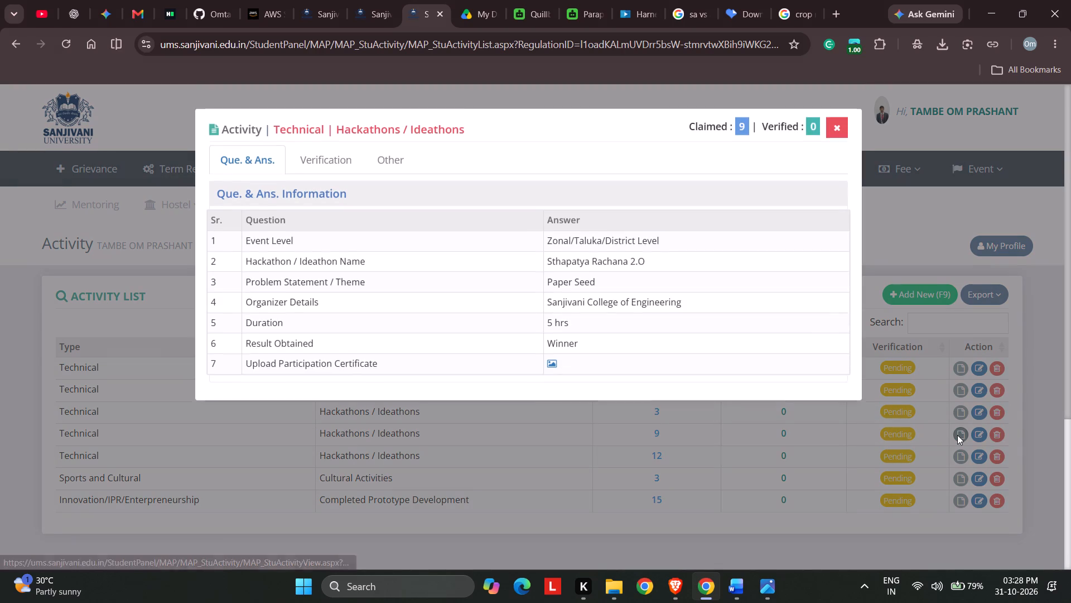
click(1053, 368)
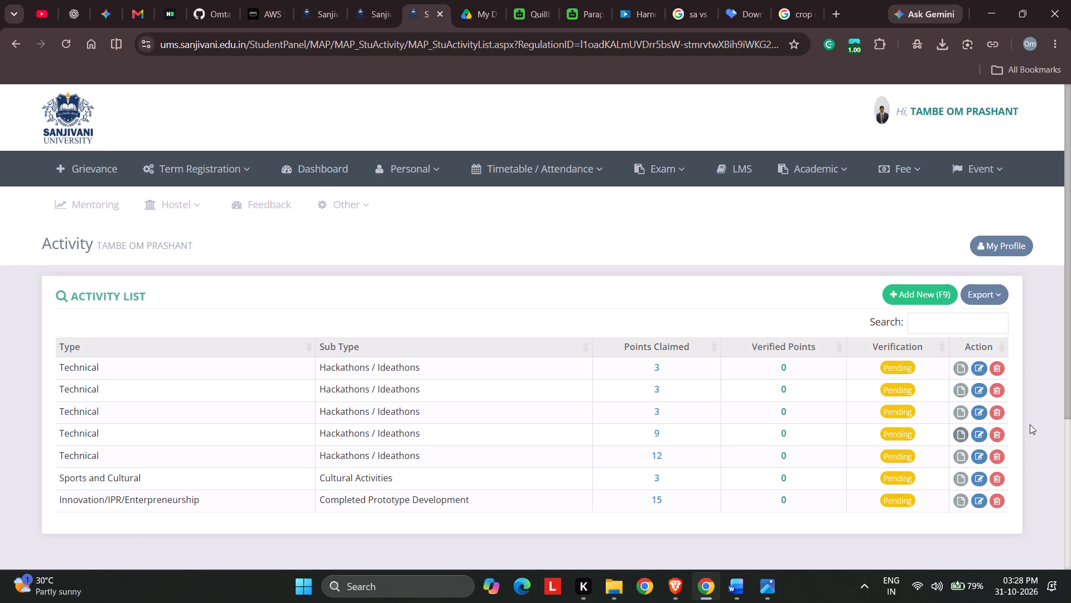
click(631, 591)
click(626, 588)
click(649, 587)
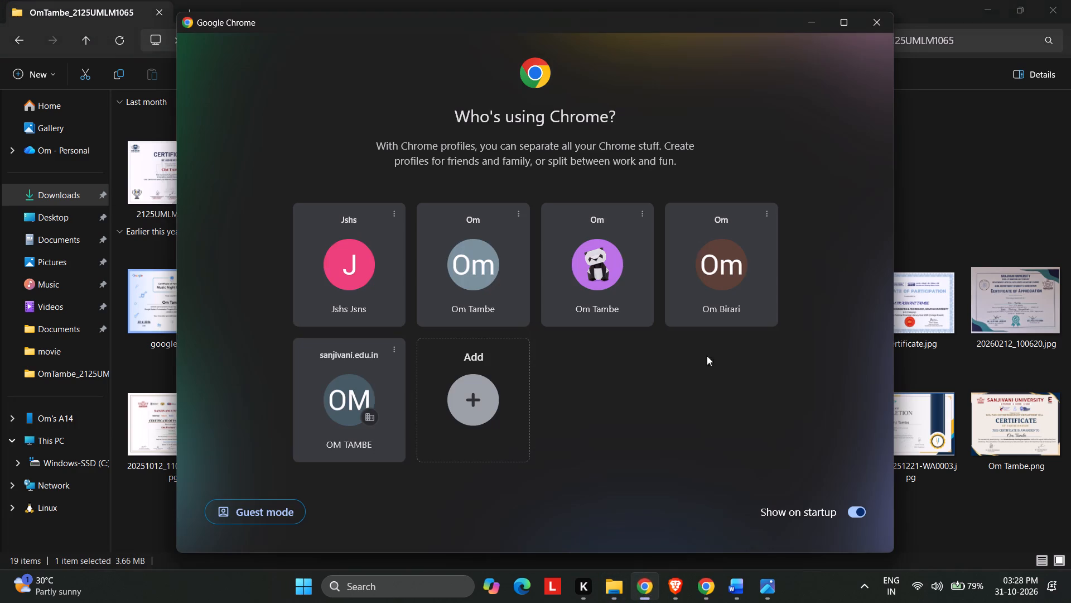
click(877, 18)
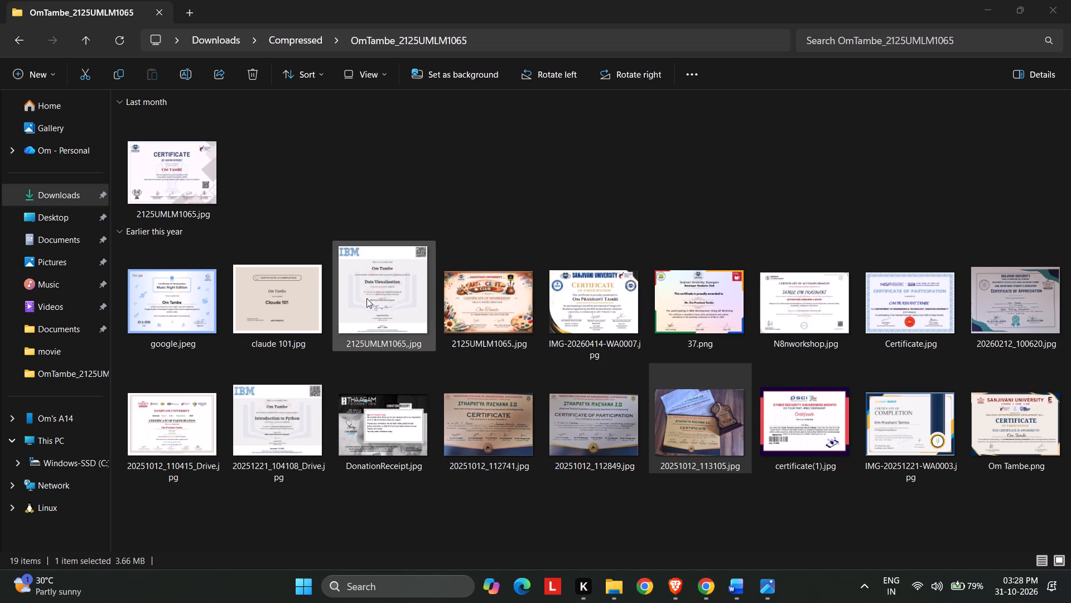
double_click(599, 282)
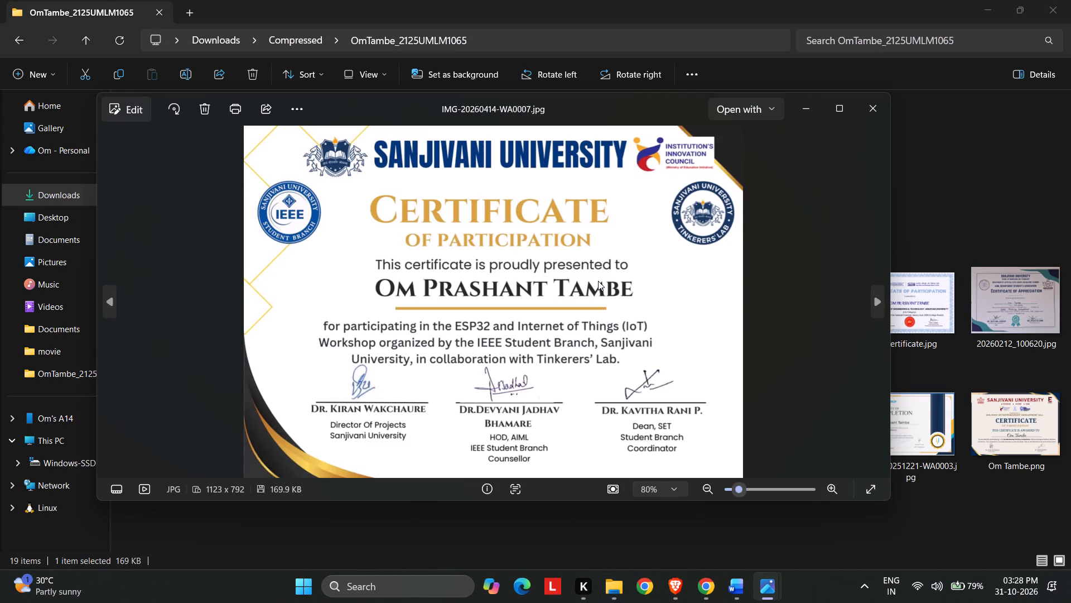
click(863, 95)
click(976, 1)
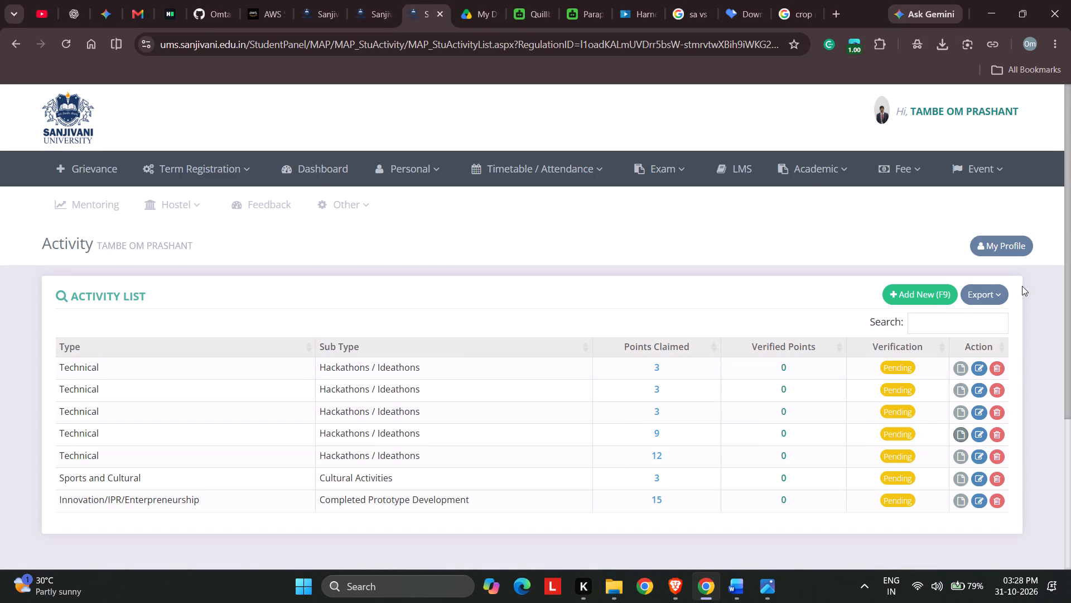
Start a new activity with the type Innovation/IPR/Enterpreneurship (SU (2025-2026)).
click(938, 297)
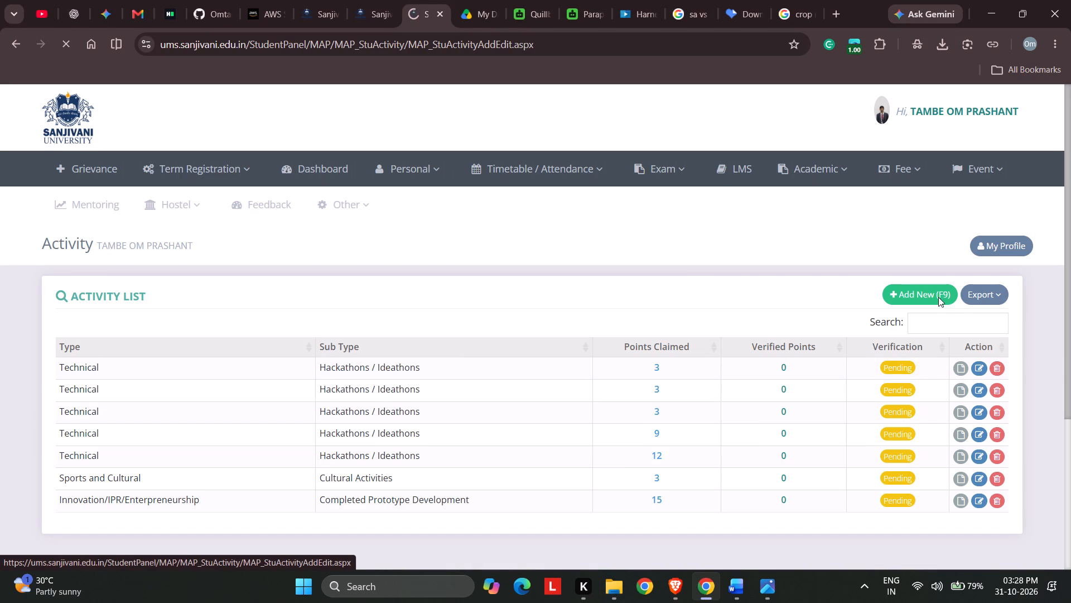
click(242, 357)
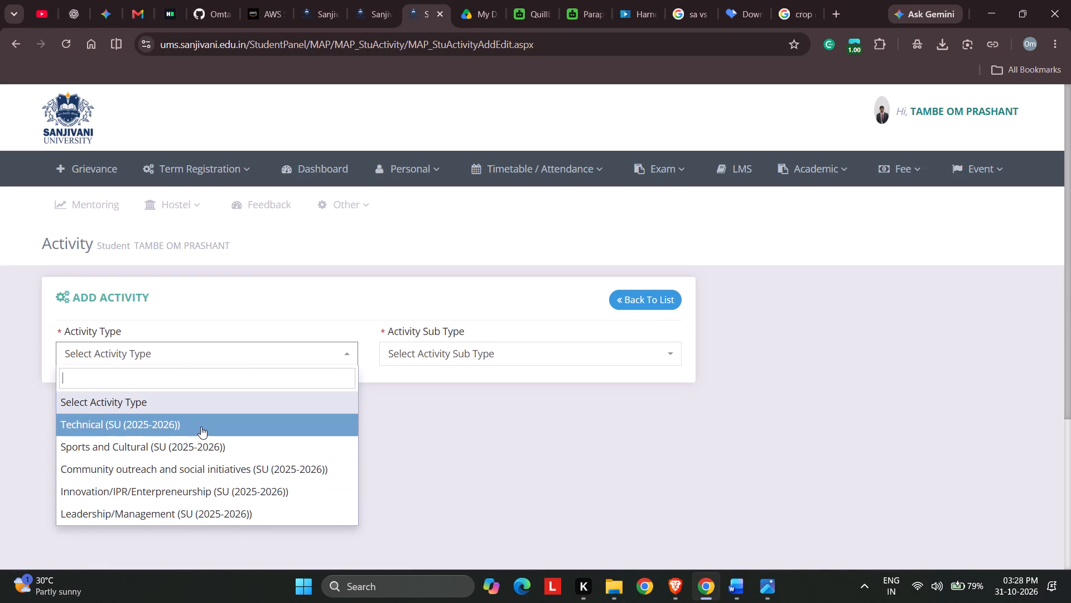
click(219, 483)
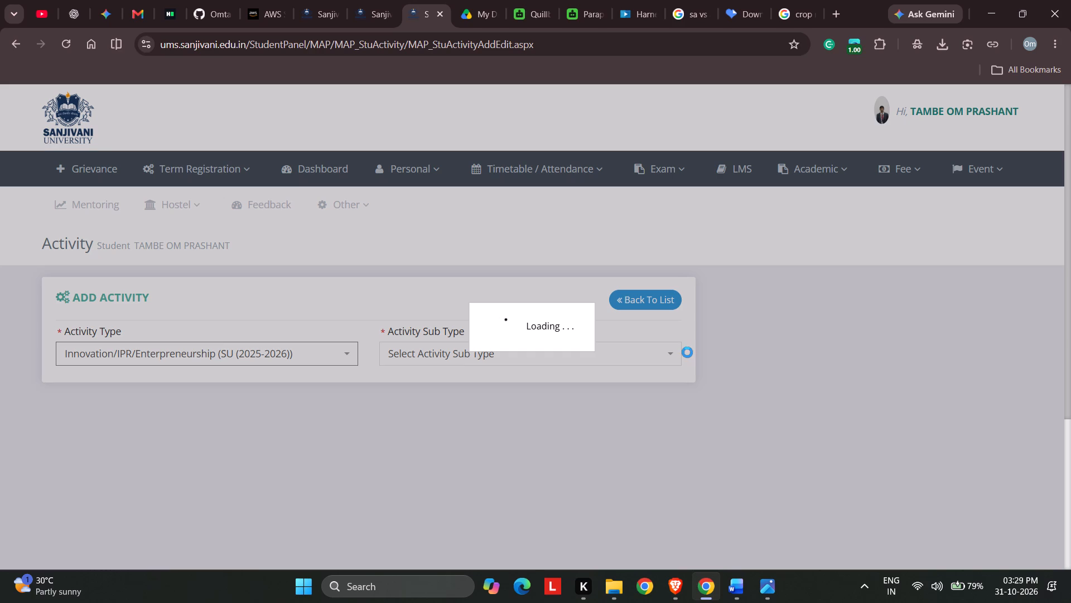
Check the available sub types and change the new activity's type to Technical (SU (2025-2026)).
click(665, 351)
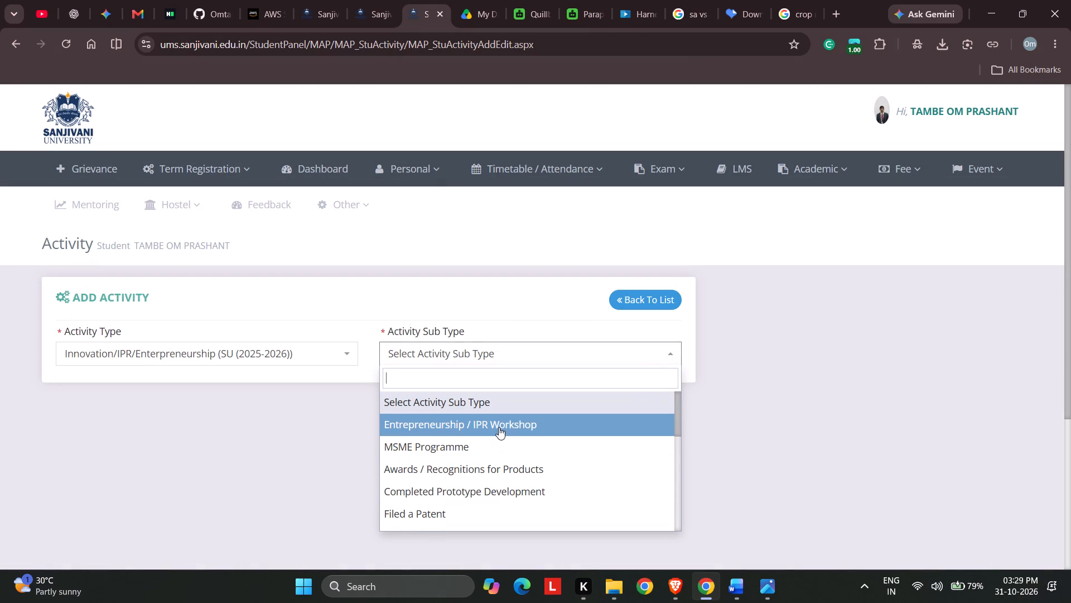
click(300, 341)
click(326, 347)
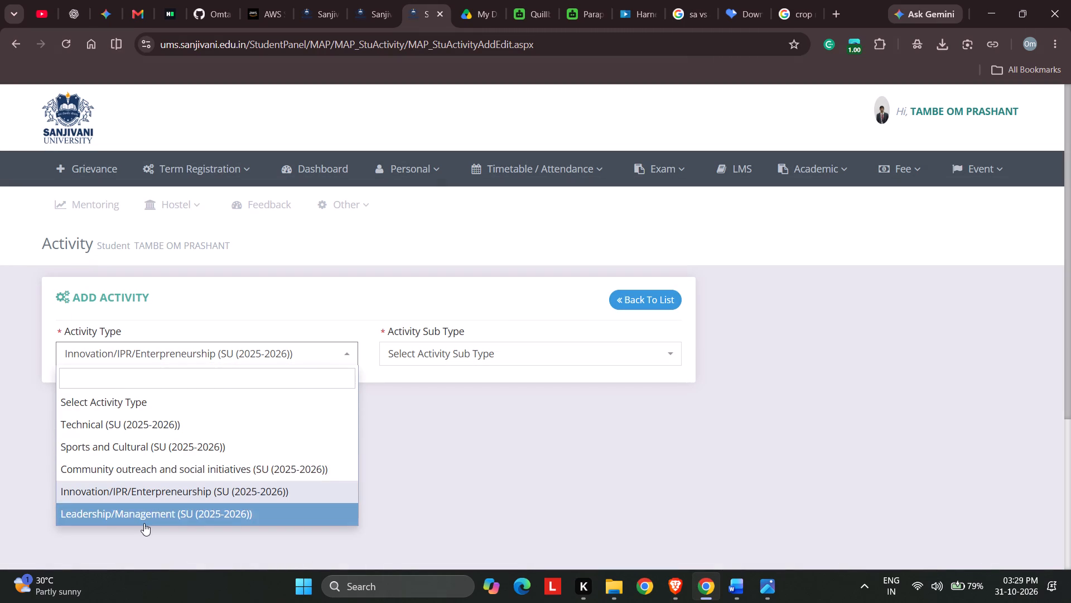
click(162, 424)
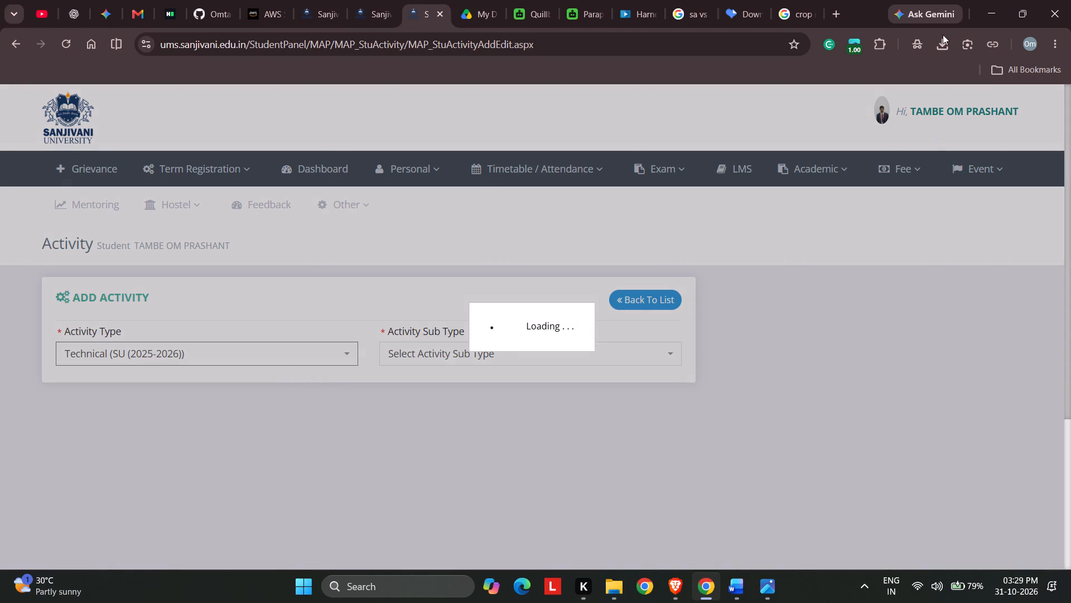
Search Google in a new tab for "what is ipr workshop".
click(825, 6)
click(829, 7)
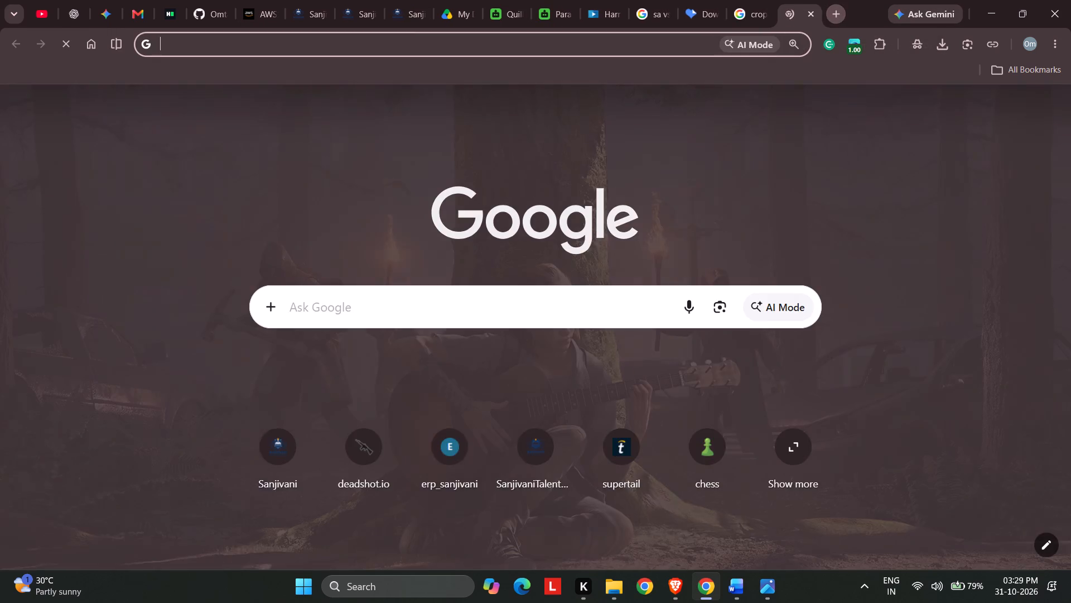
click(457, 321)
text(wj)
key(BackSpace)
text(hat is ipr)
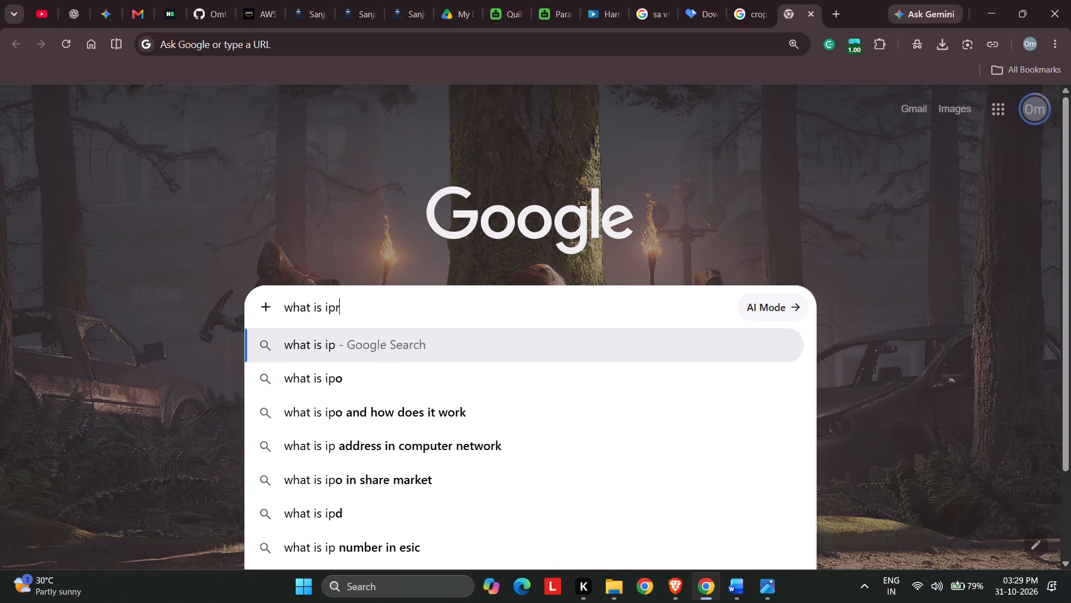
key(space)
text(workshop)
key(Return)
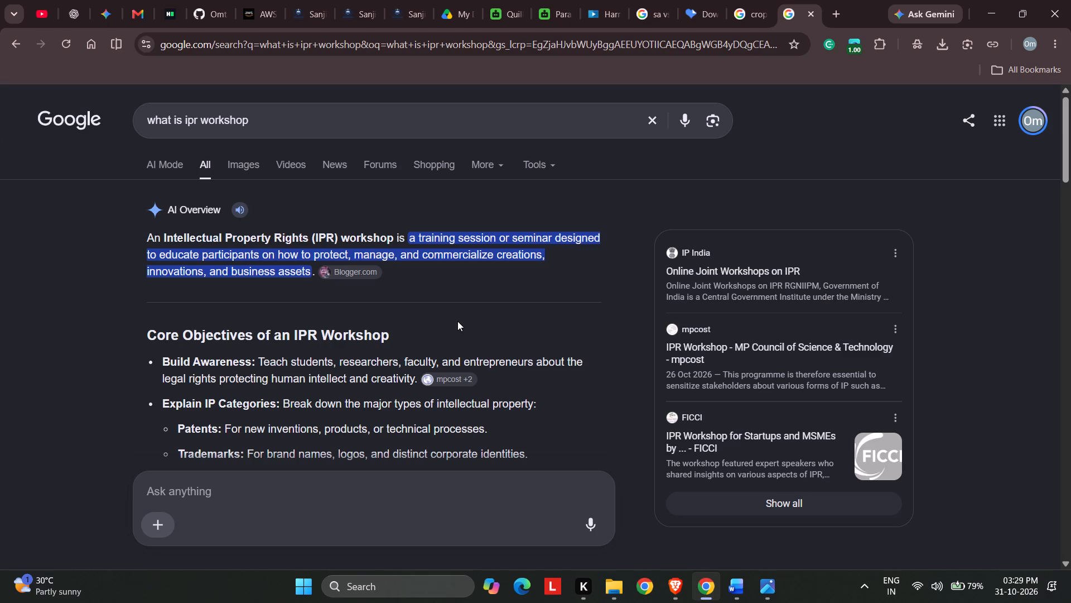
Set the new activity's type to Innovation/IPR/Enterpreneurship (SU (2025-2026)) and its sub type to Entrepreneurship / IPR Workshop.
click(412, 17)
click(336, 361)
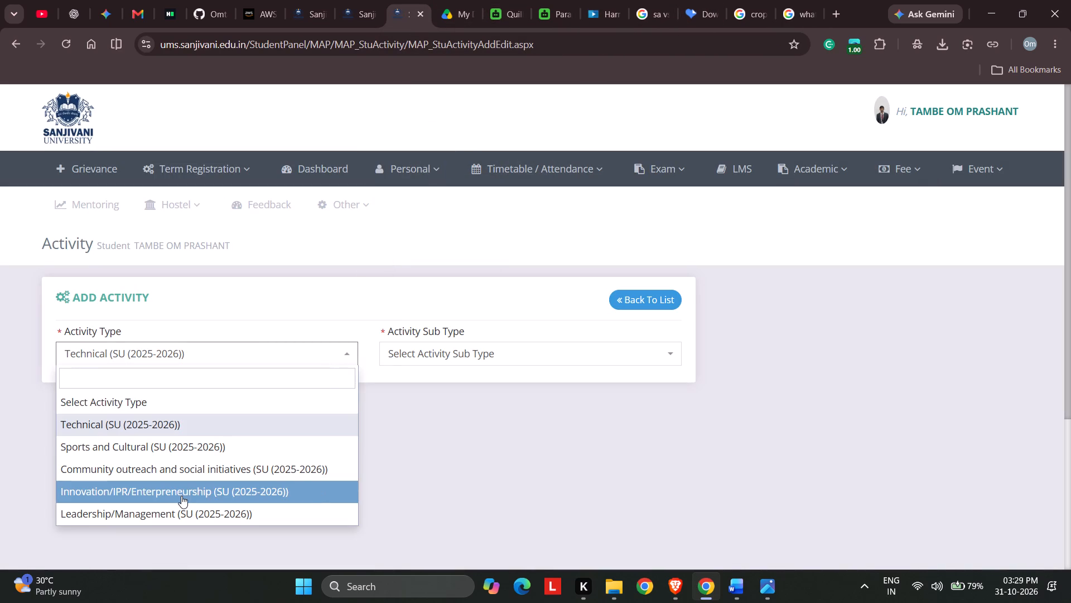
click(184, 485)
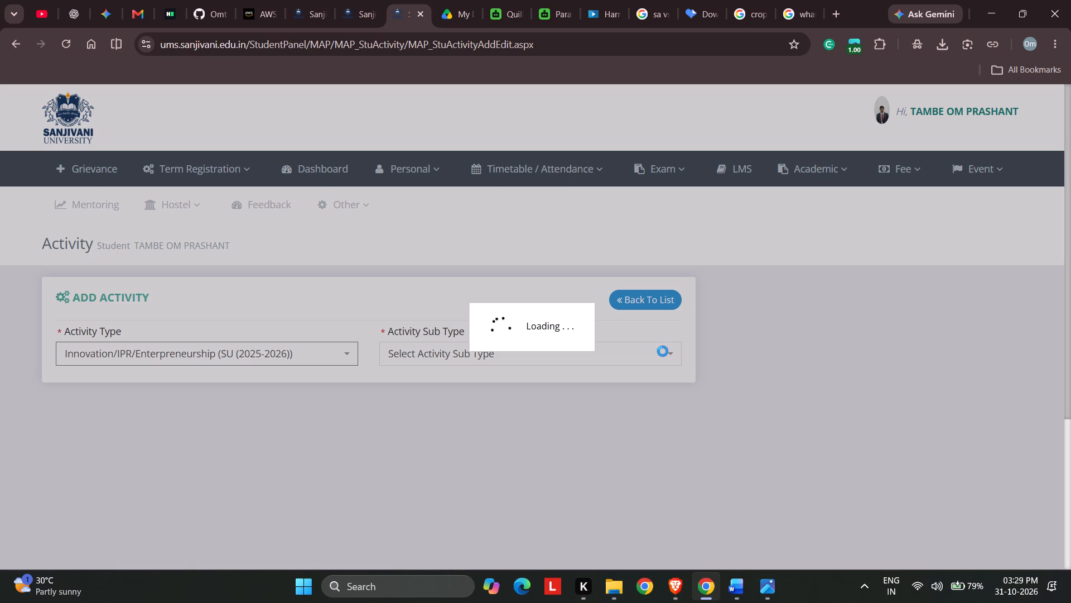
click(554, 347)
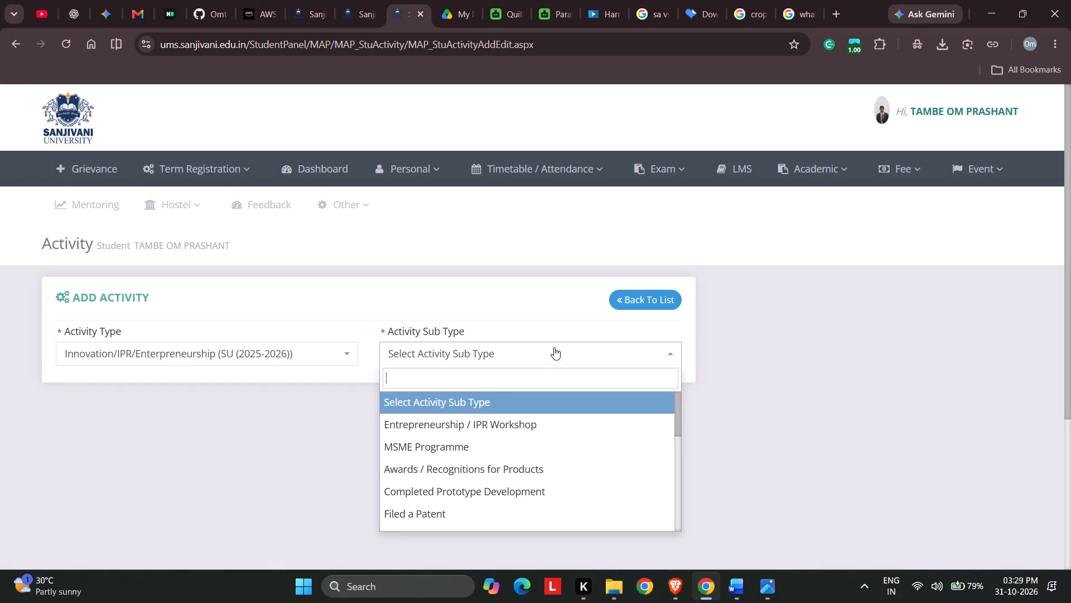
click(490, 417)
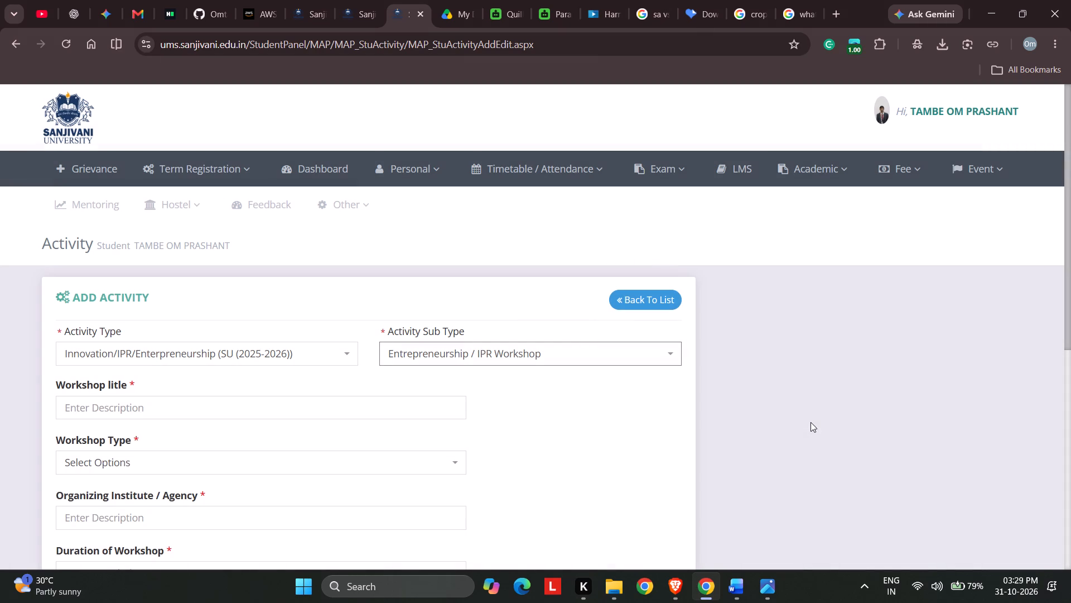
click(220, 396)
key(alt+Tab)
key(alt+Tab)
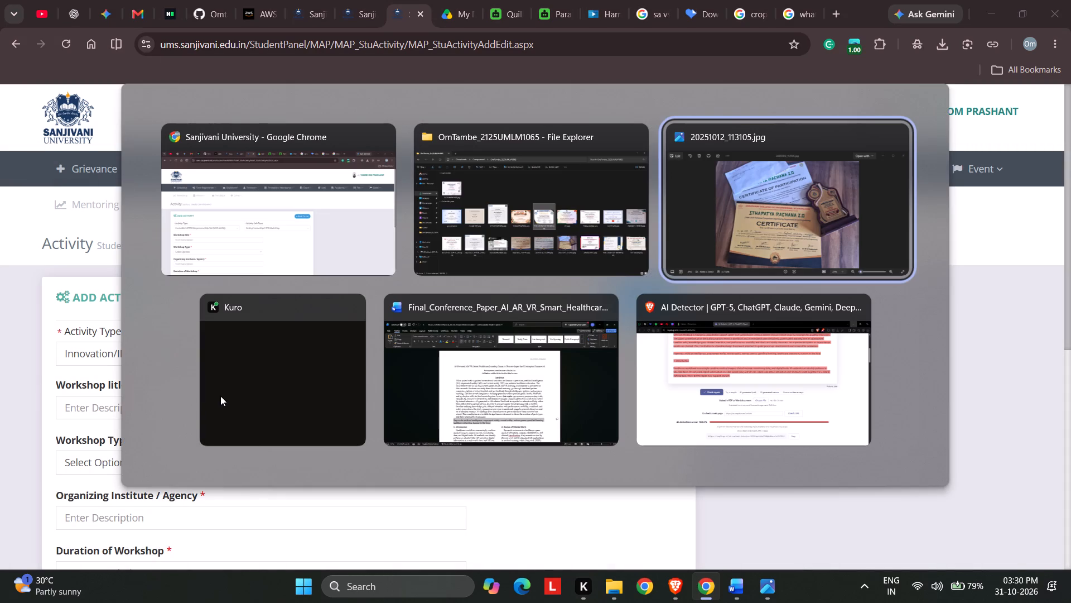
key(alt+Tab)
key(alt+Tab)
key(alt+Tab)
key(alt+Tab)
key(alt+Tab)
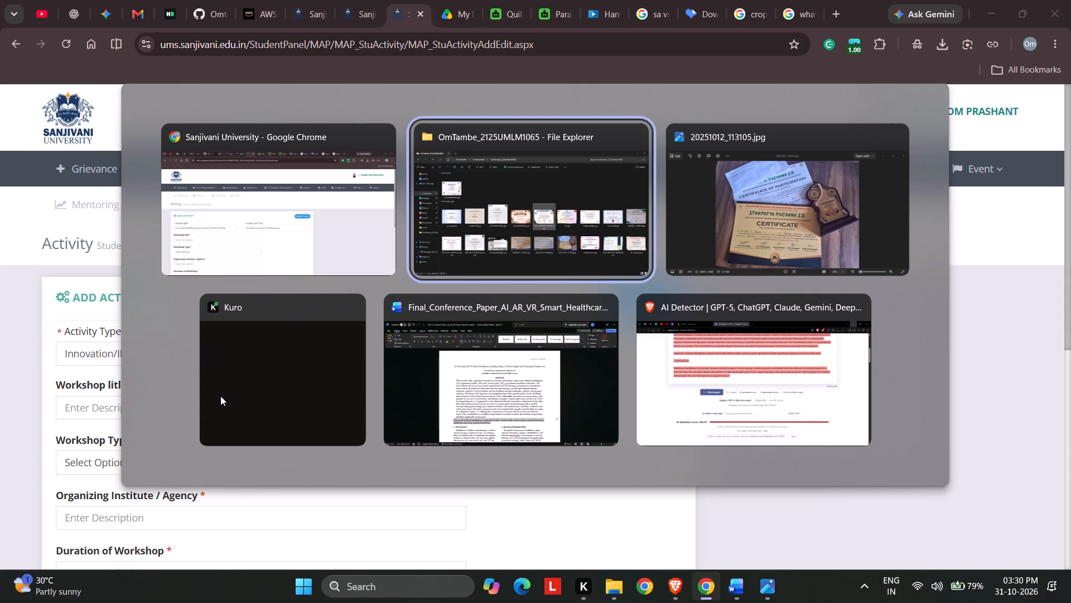
click(761, 590)
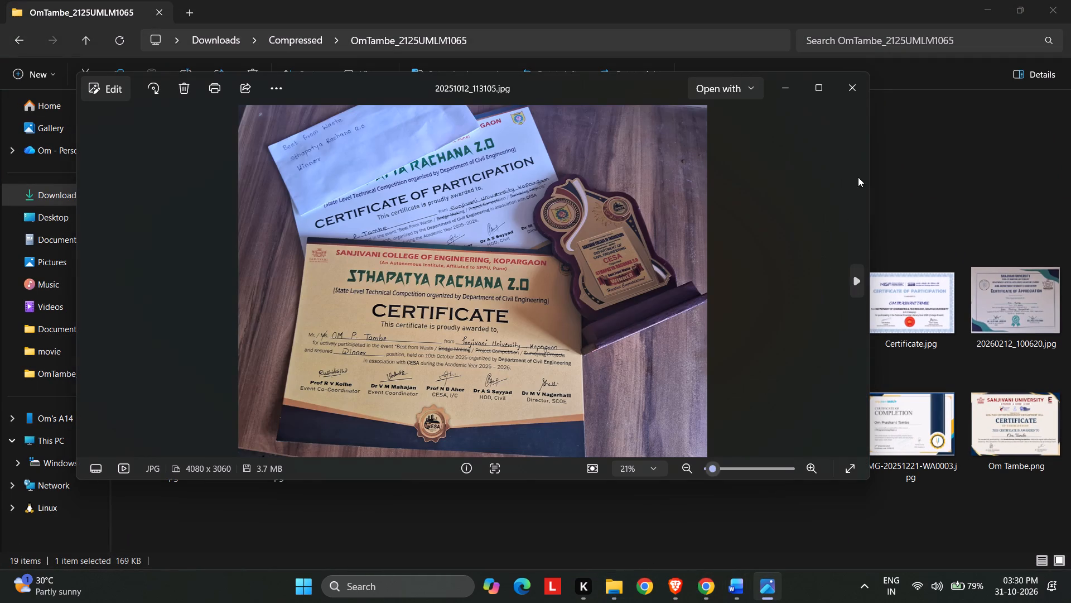
click(853, 89)
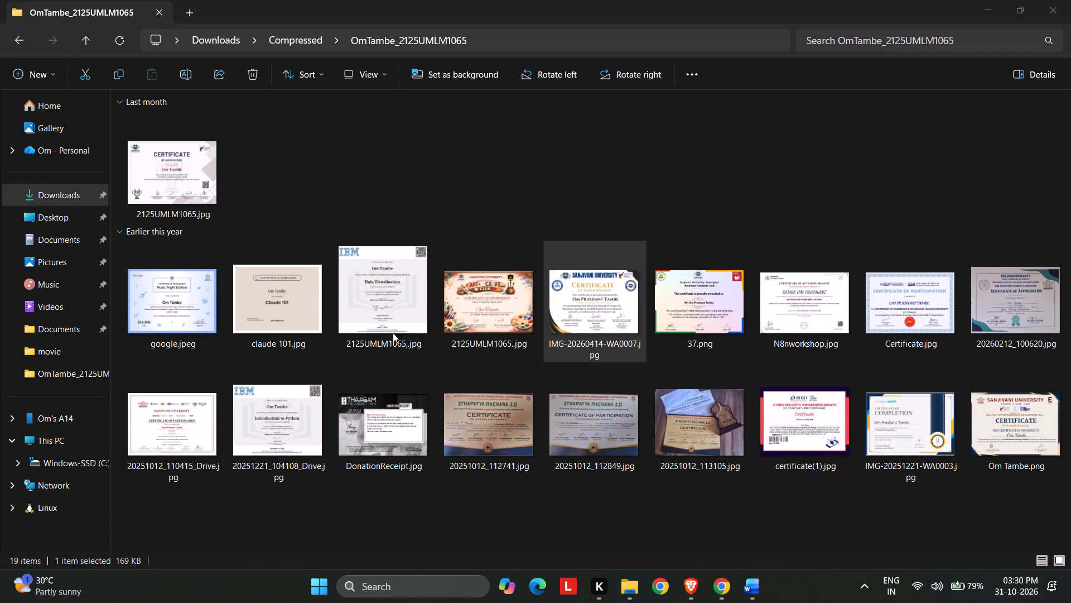
double_click(566, 289)
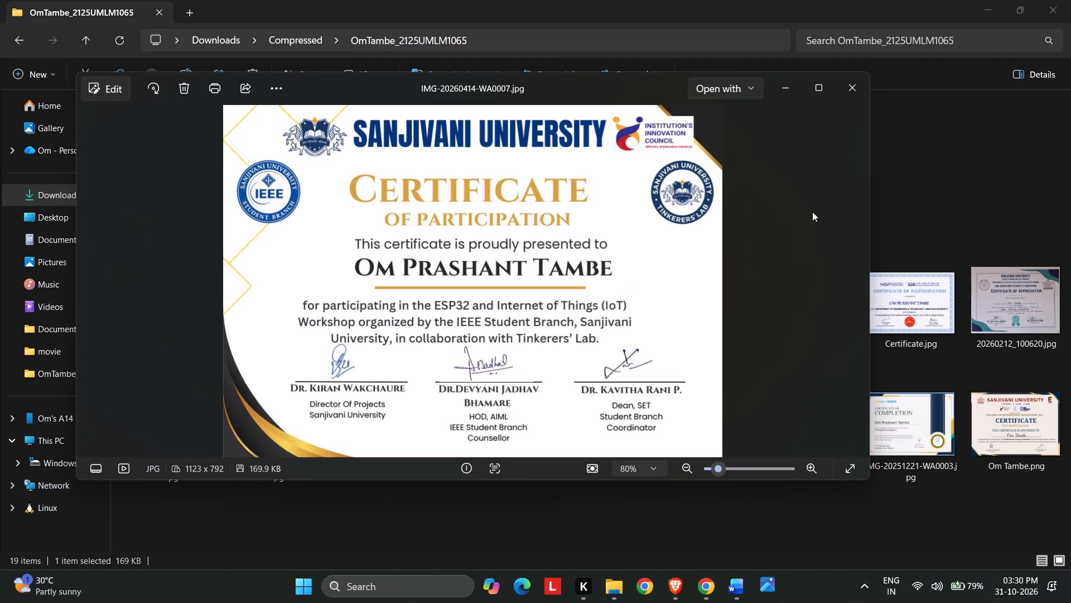
Return to the new activity form and enter the workshop title "ESP32 and IoT" based on the certificate.
key(alt+Tab)
key(alt+Tab)
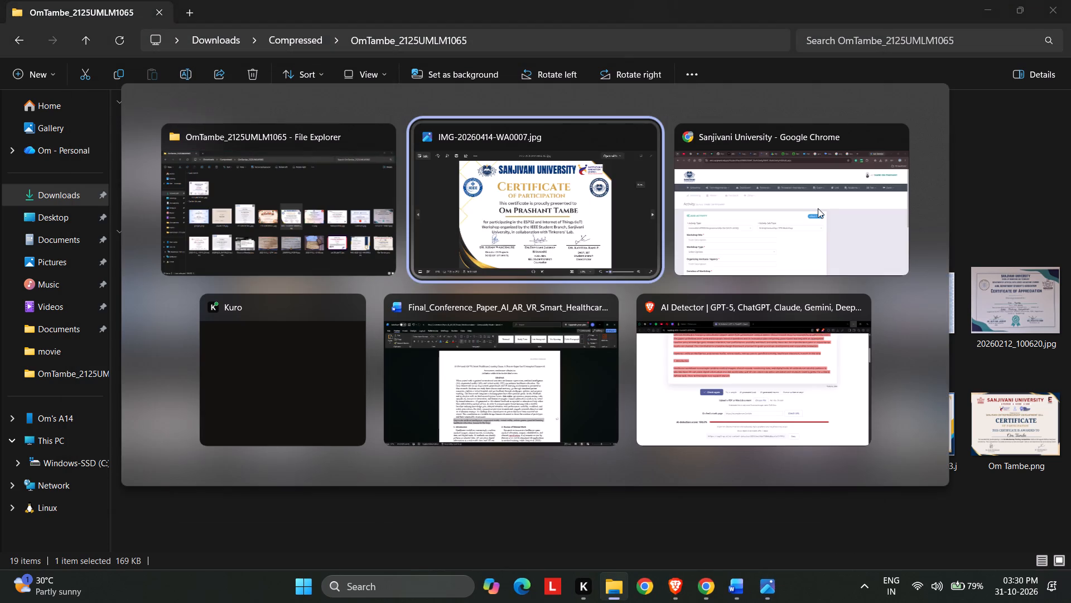
key(alt+Tab)
key(alt+Tab)
key(alt+Tab)
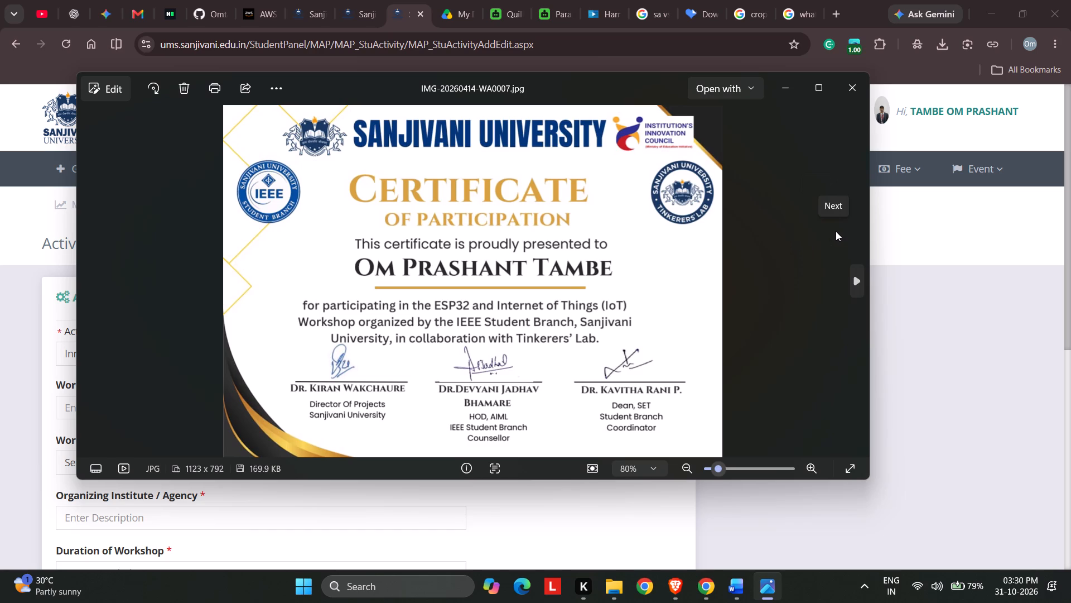
key(alt+Tab)
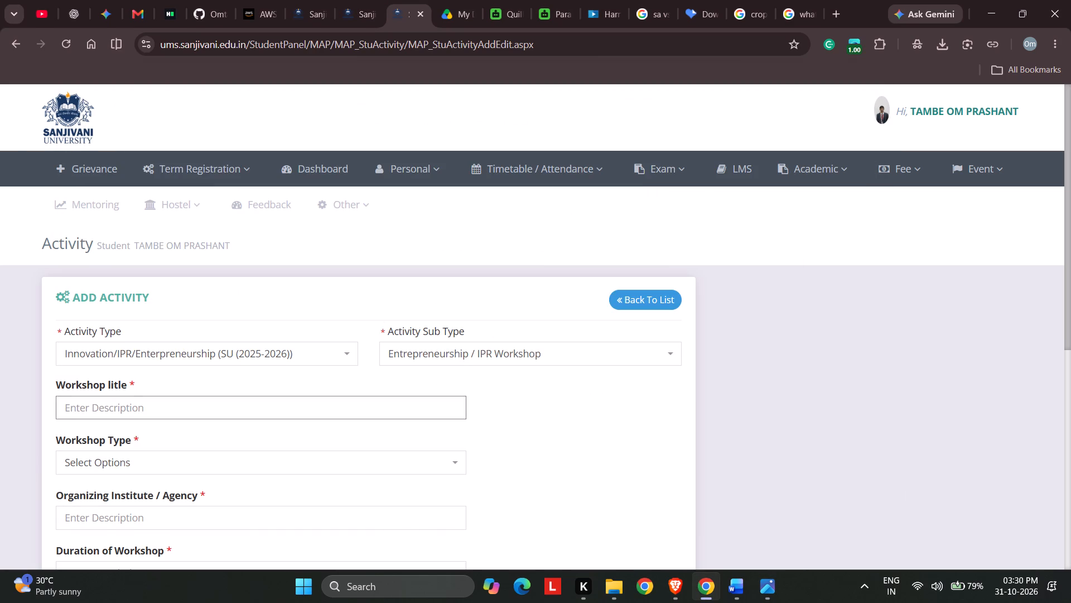
text(ESP32 and)
key(space)
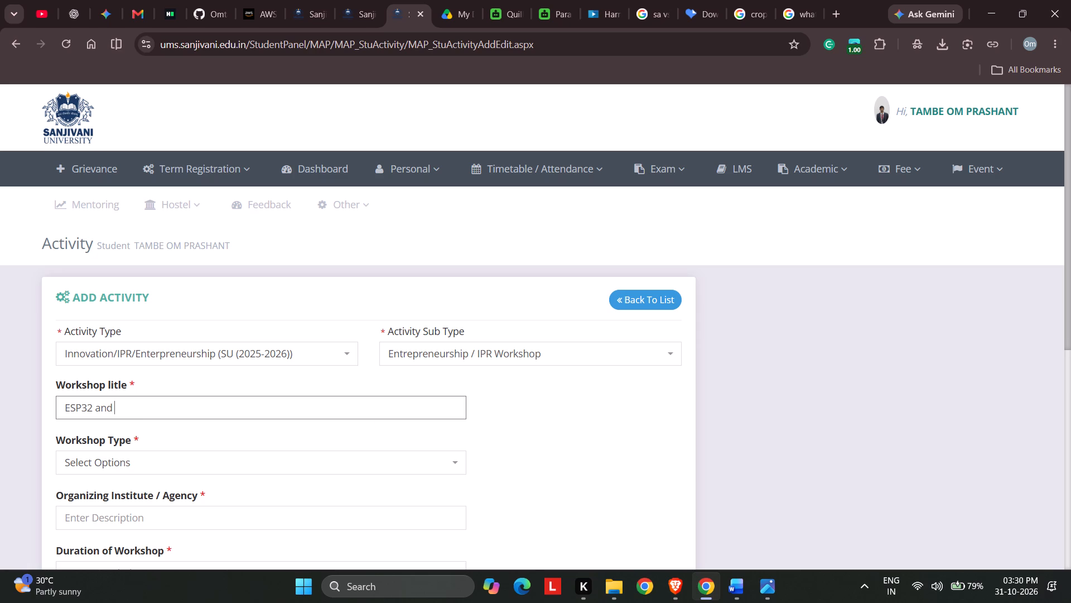
text(IoT)
click(518, 405)
Check the certificate and set the workshop type to IPR.
key(alt+Tab)
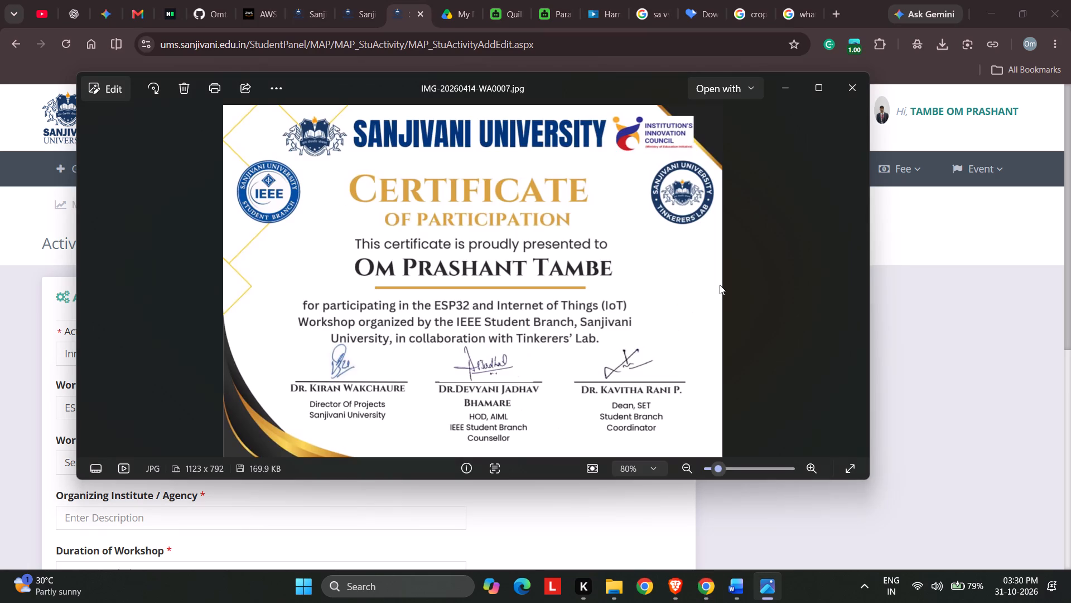
key(alt+Tab)
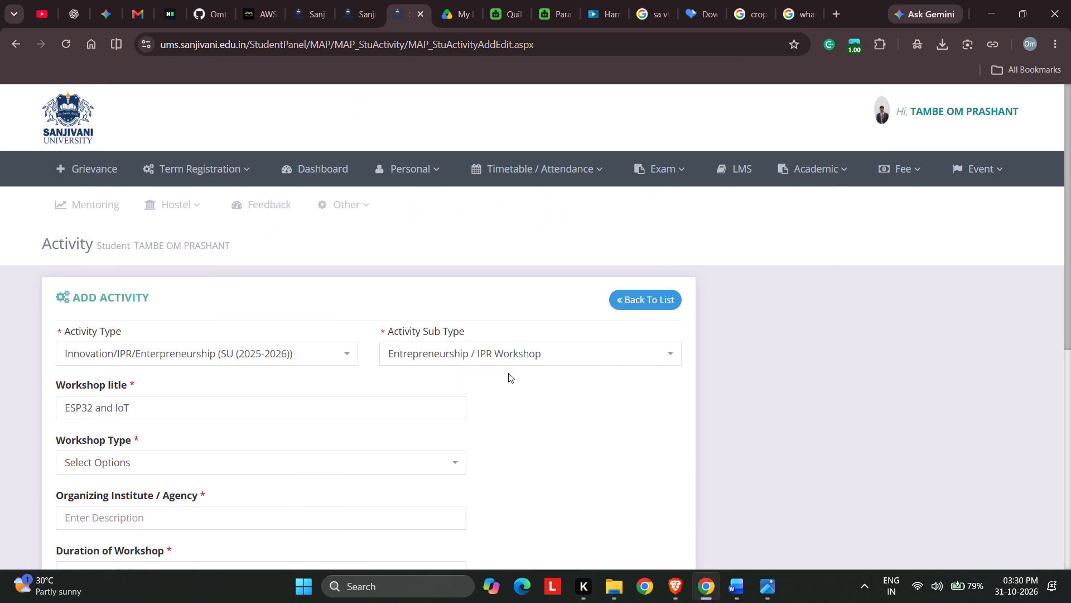
scroll(508, 373, down, 1)
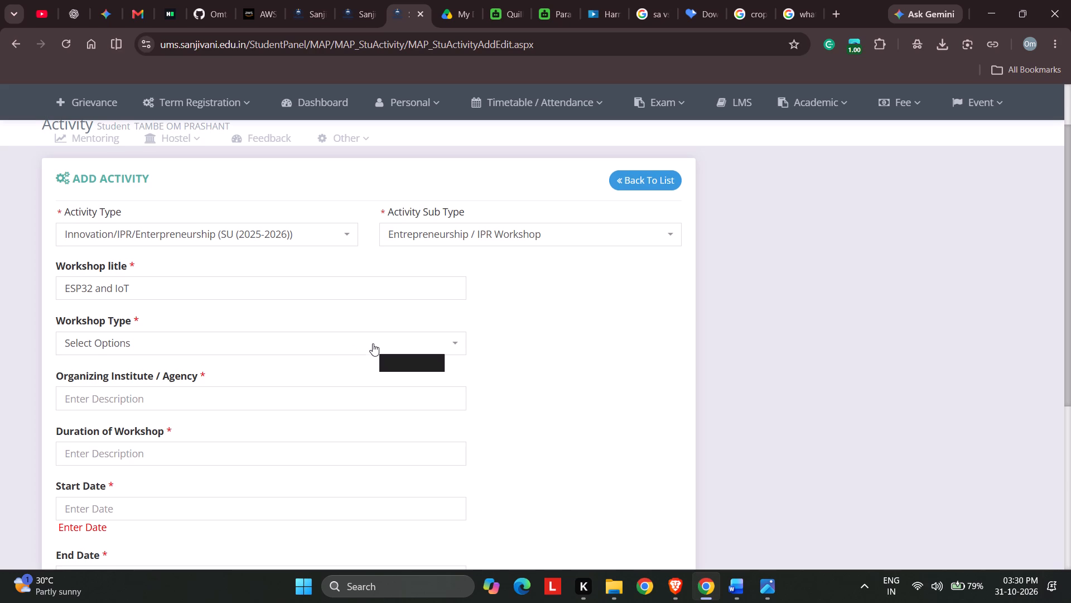
click(373, 343)
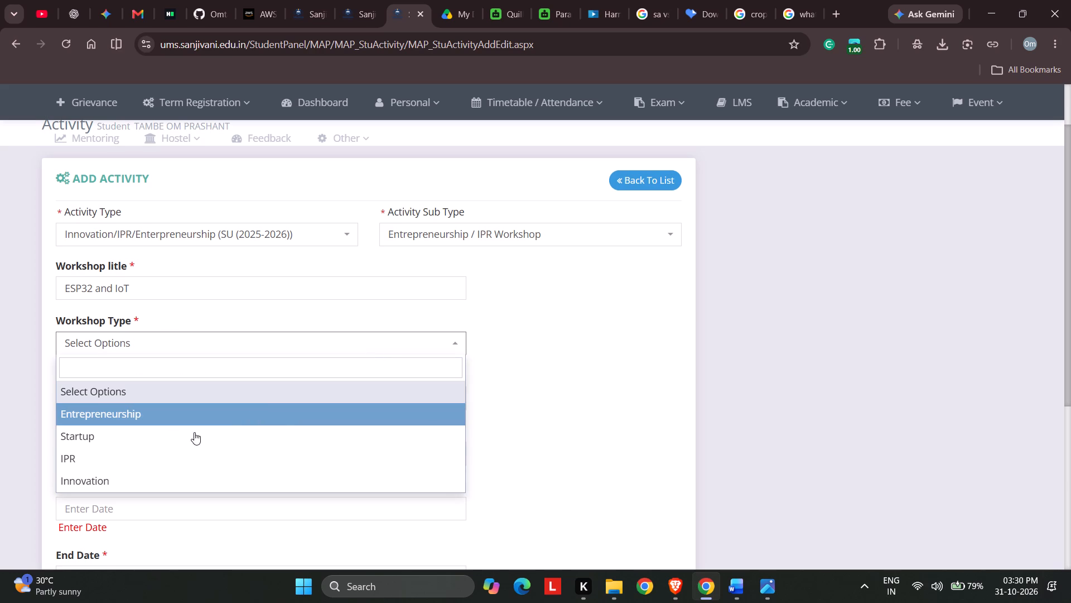
click(181, 460)
Enter "Sanjivani University ThinkersLab" as the organizing institute / agency, consulting the certificate.
scroll(568, 404, down, 1)
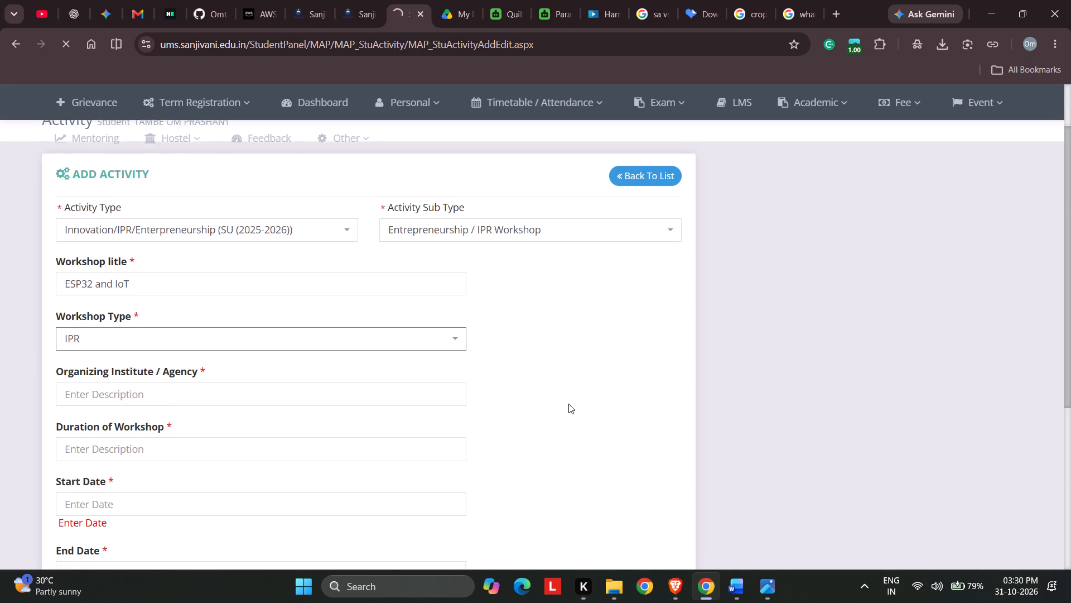
scroll(568, 404, down, 1)
double_click(303, 257)
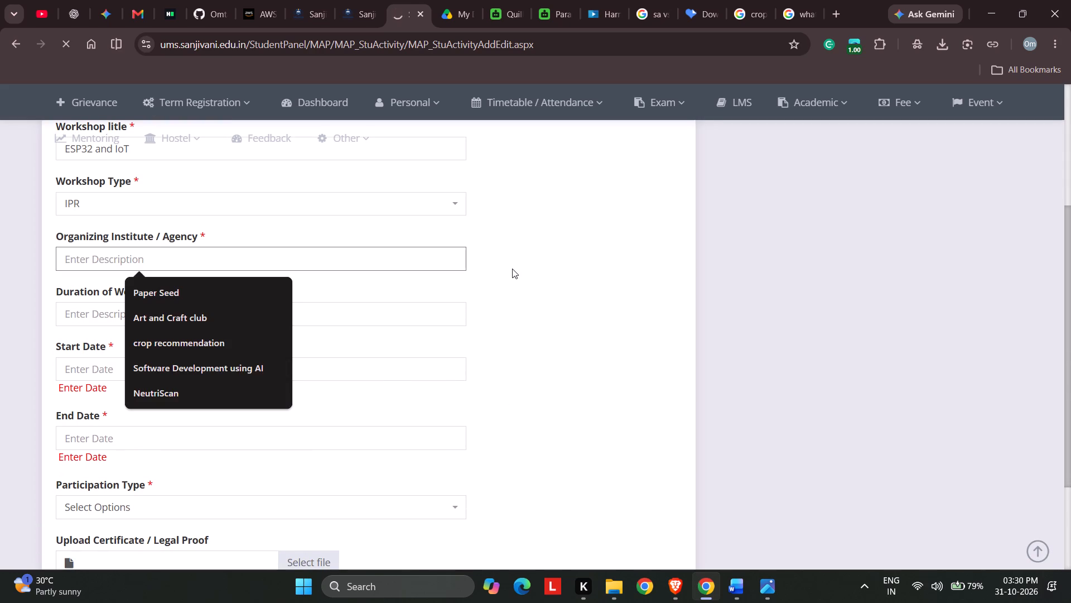
key(alt+Tab)
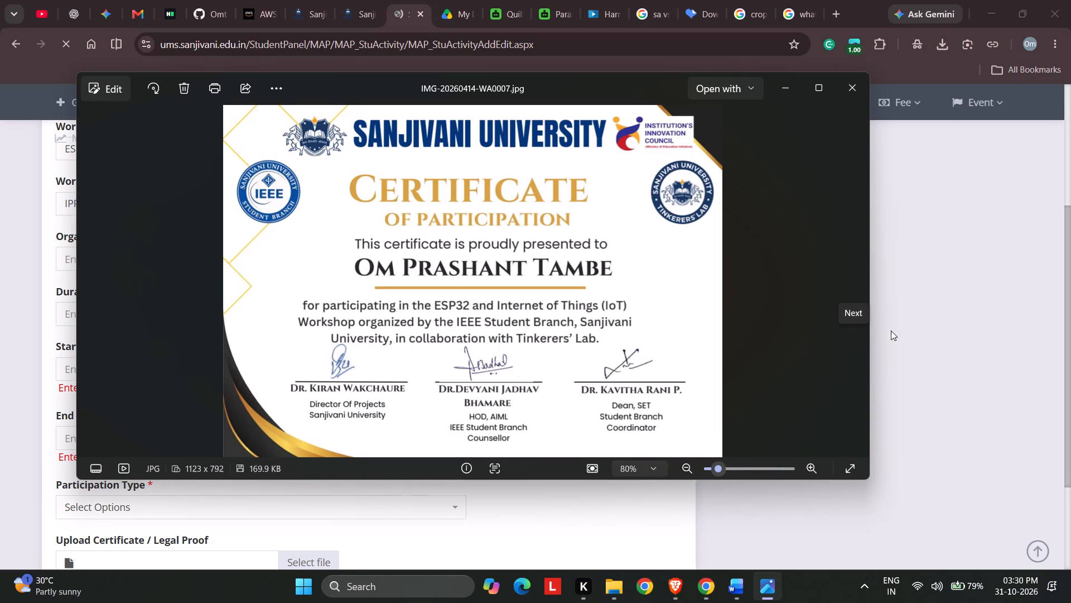
key(alt+Tab)
scroll(286, 393, down, 3)
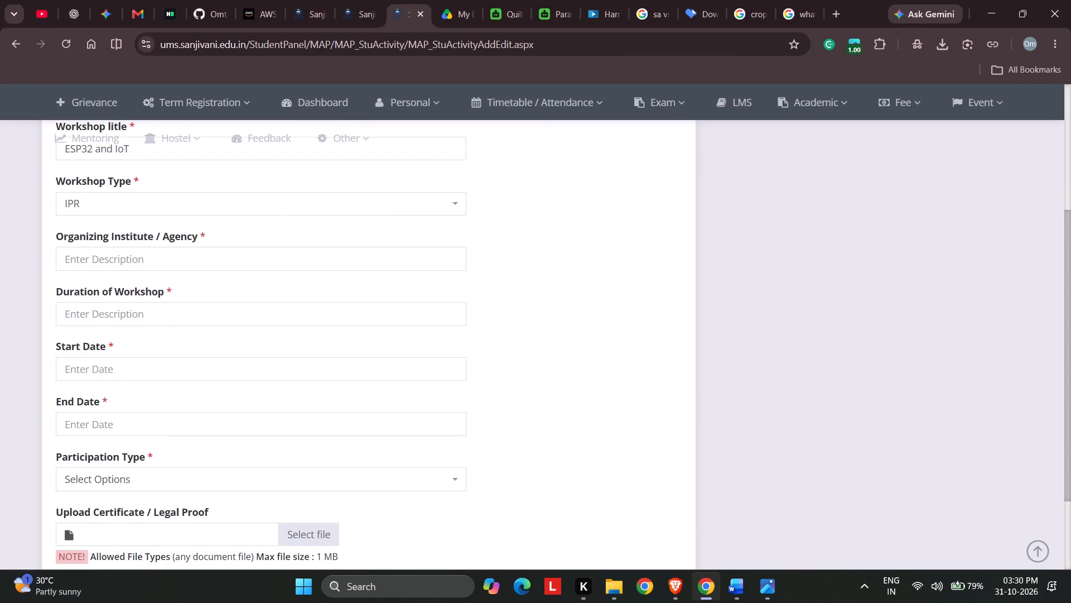
click(211, 255)
text(Sanjivani)
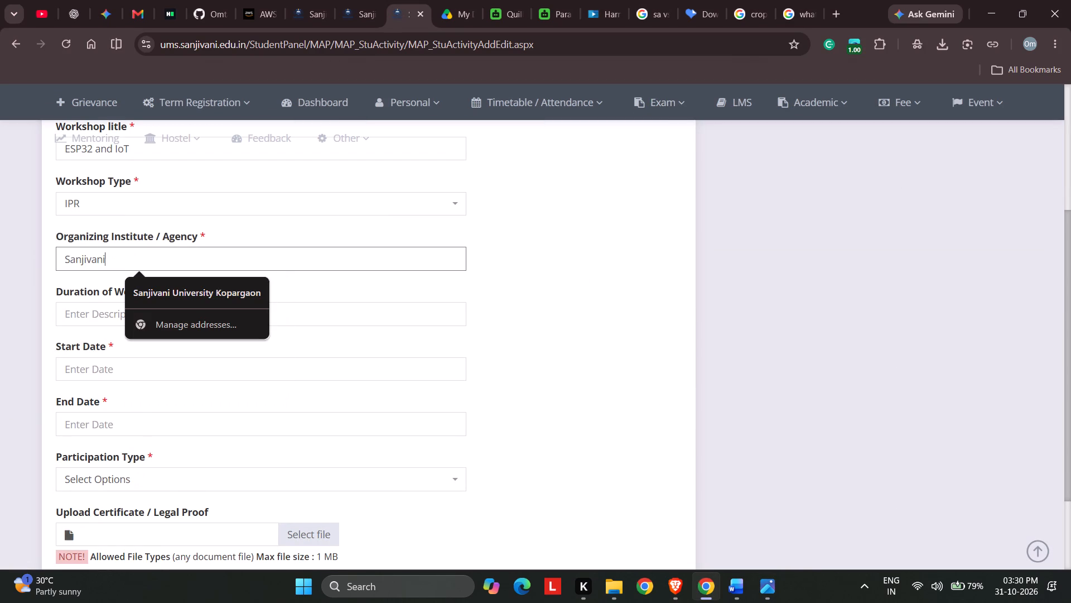
key(space)
text(University ThinkersLab)
Compare the organizing institute's spelling with the certificate and correct the lab name so the entry reads "Sanjivani University TinkerersLab".
key(alt+Tab)
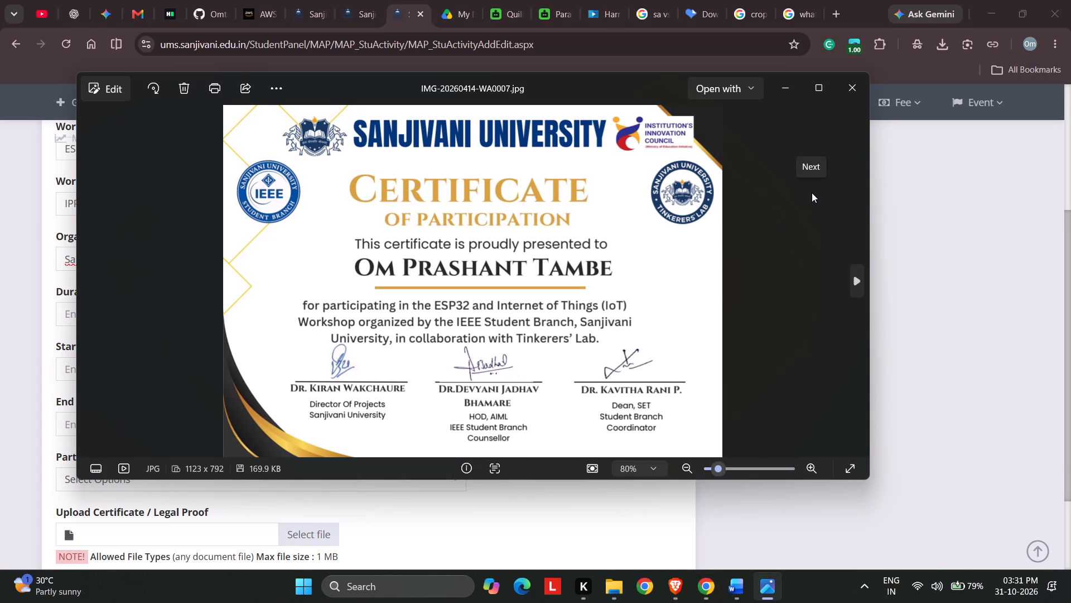
key(alt+Tab)
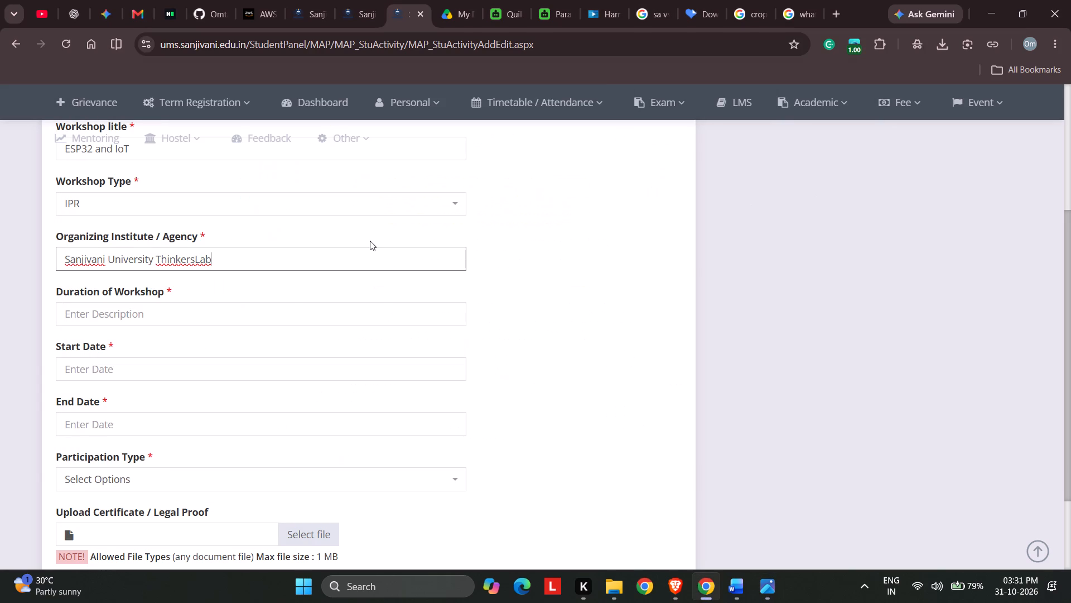
key(Left)
key(Left)
key(Left)
key(Left)
key(Left)
key(Left)
key(Left)
key(Left)
key(Left)
key(BackSpace)
key(alt+Tab)
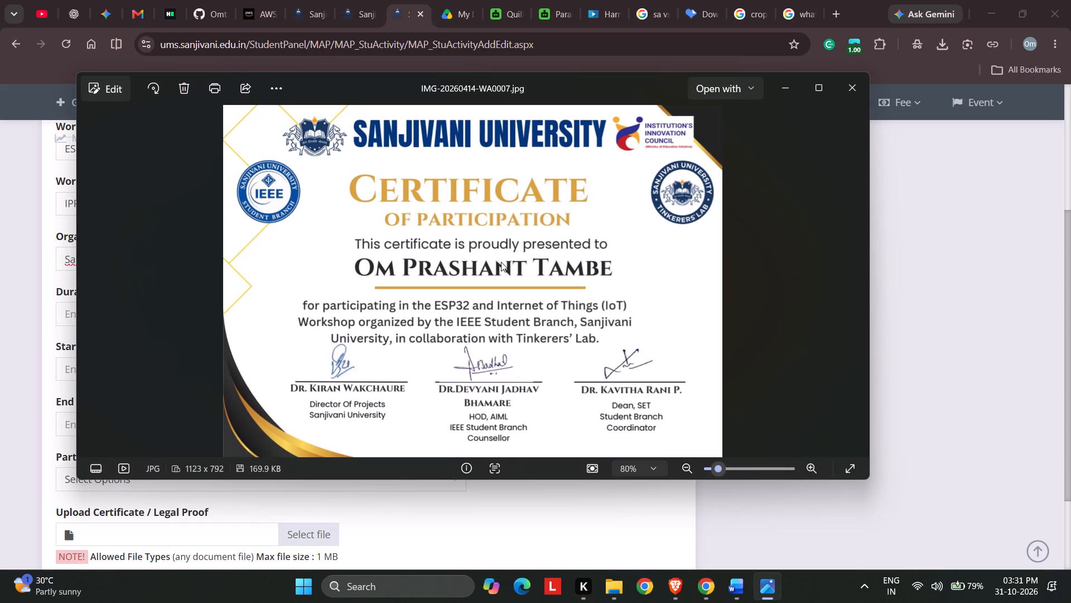
key(alt+Tab)
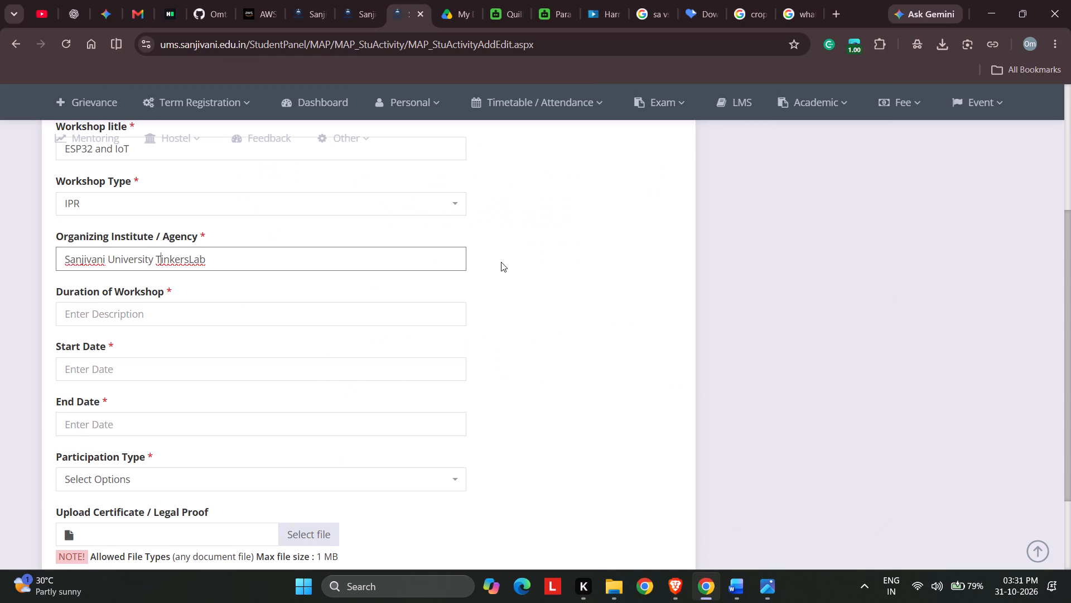
key(alt+Tab)
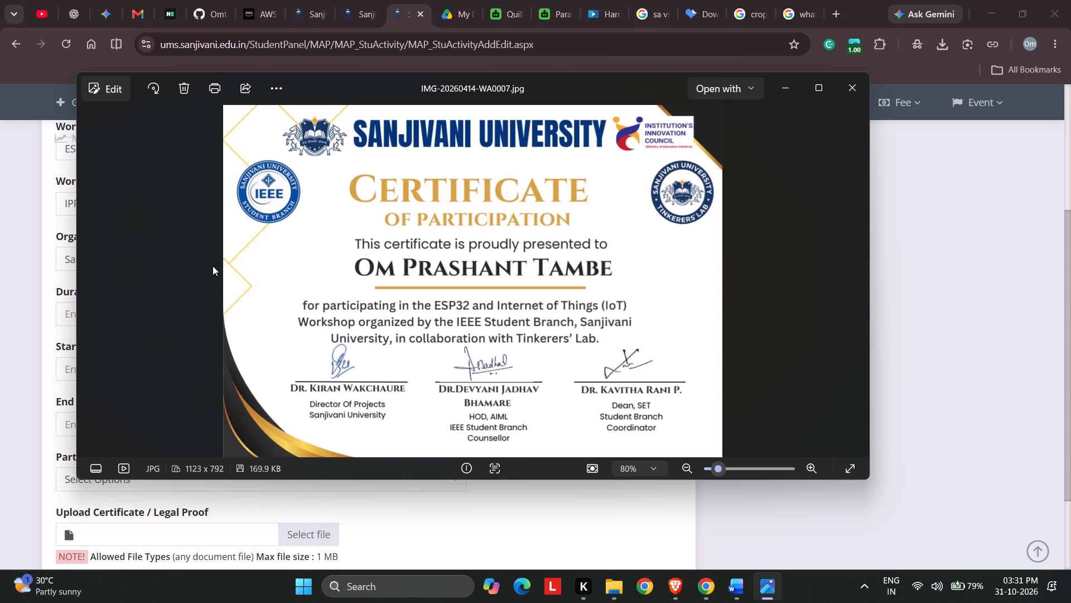
key(alt+Tab)
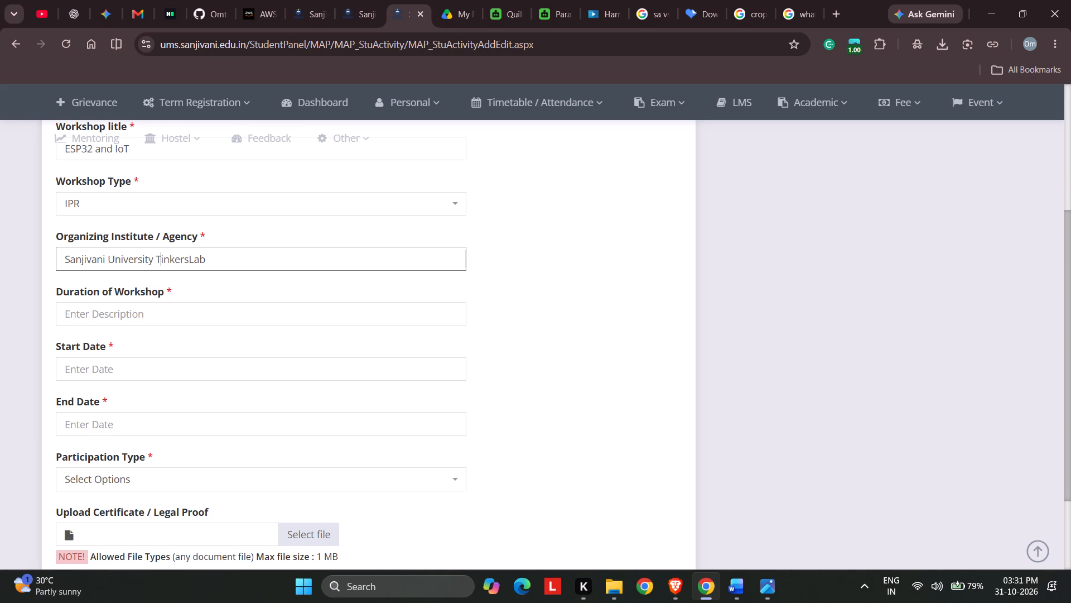
click(183, 261)
key(alt+Tab)
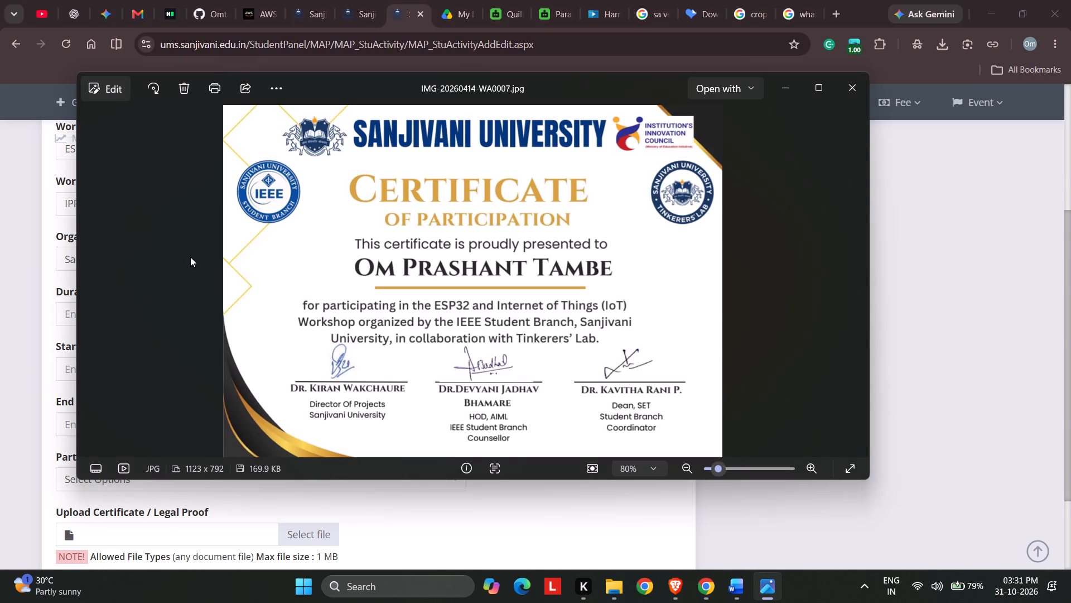
key(alt+Tab)
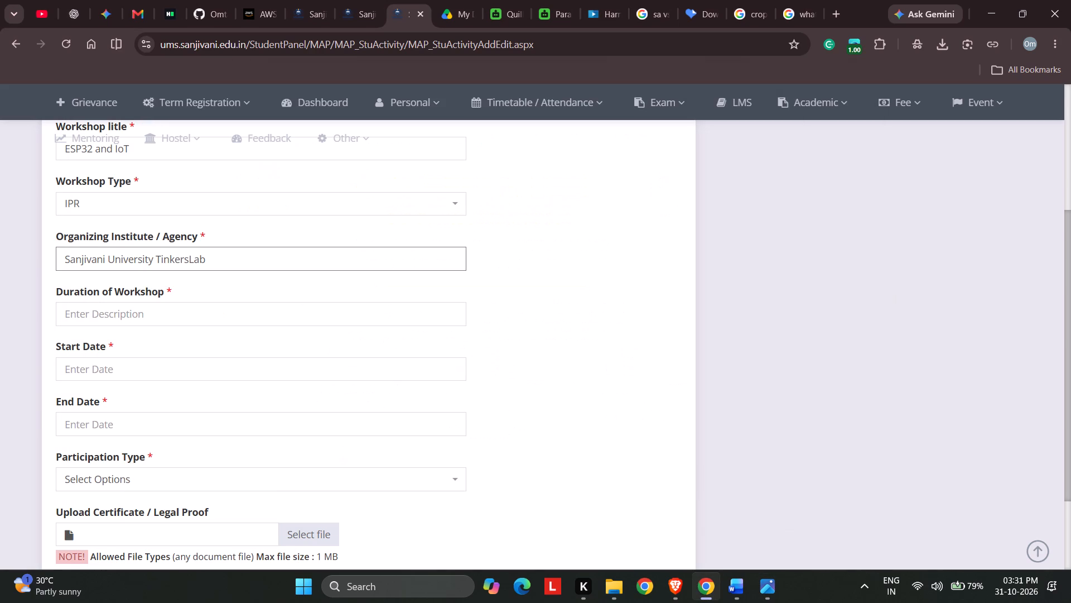
text(er)
click(619, 275)
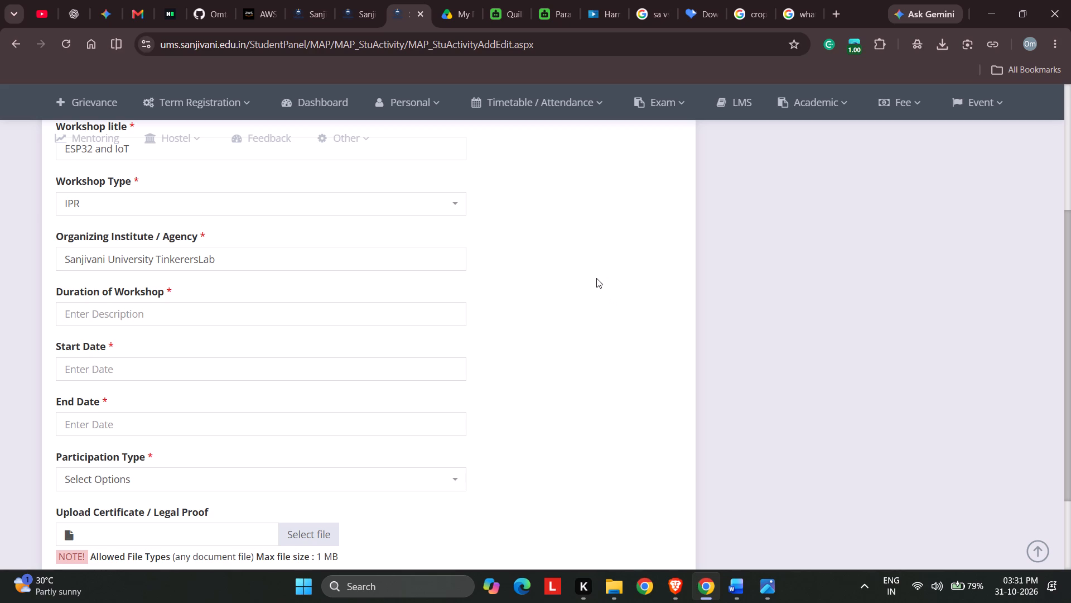
Set the duration of the workshop to "5 hrs".
click(295, 306)
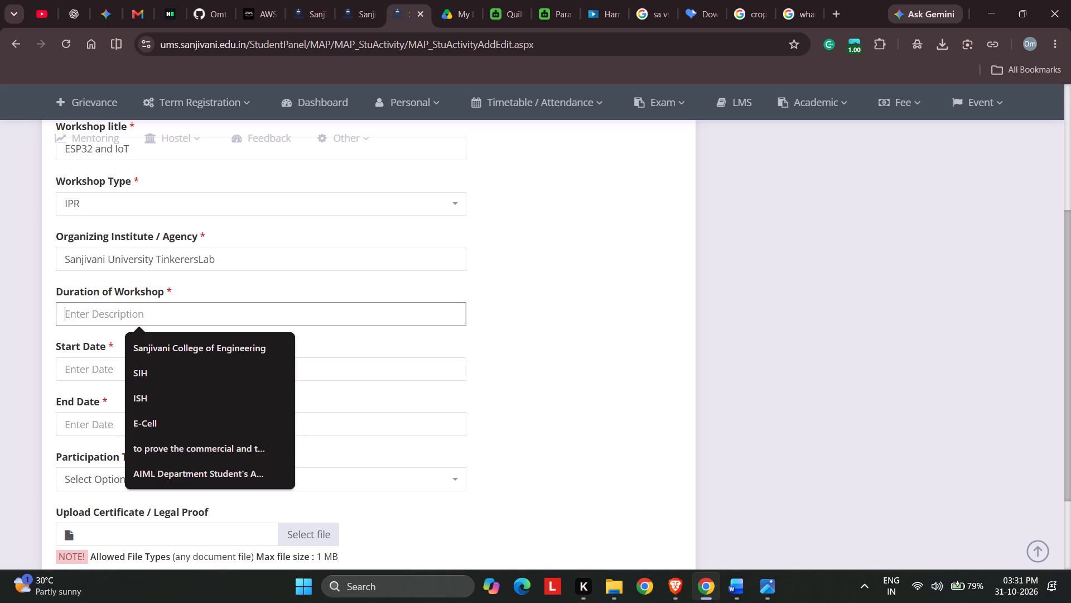
text(5 hrs)
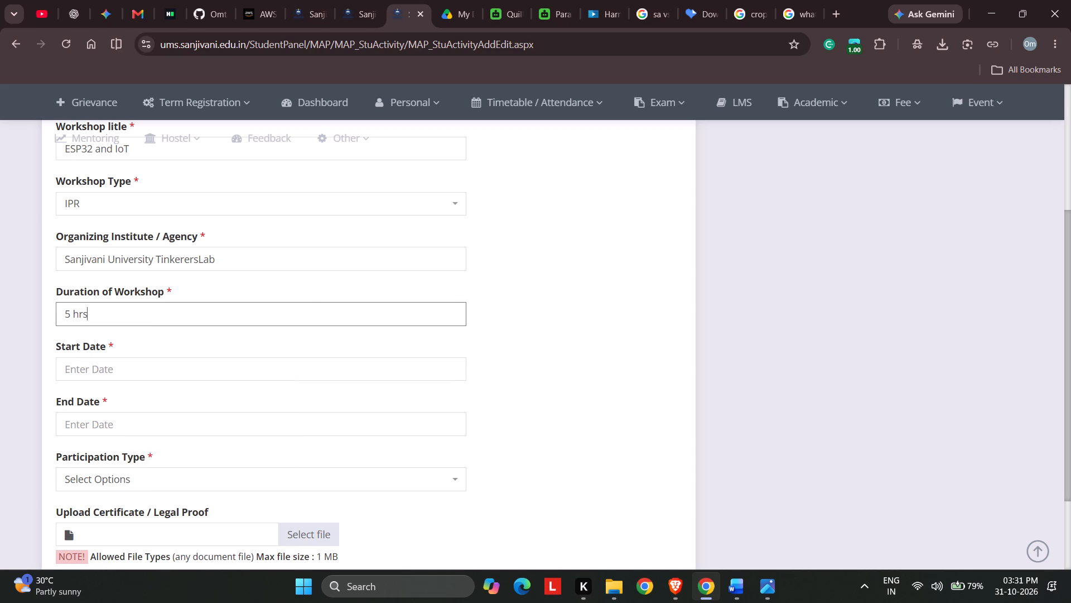
Check the workshop certificate for a date and set the start date to 18-03-2026.
click(208, 374)
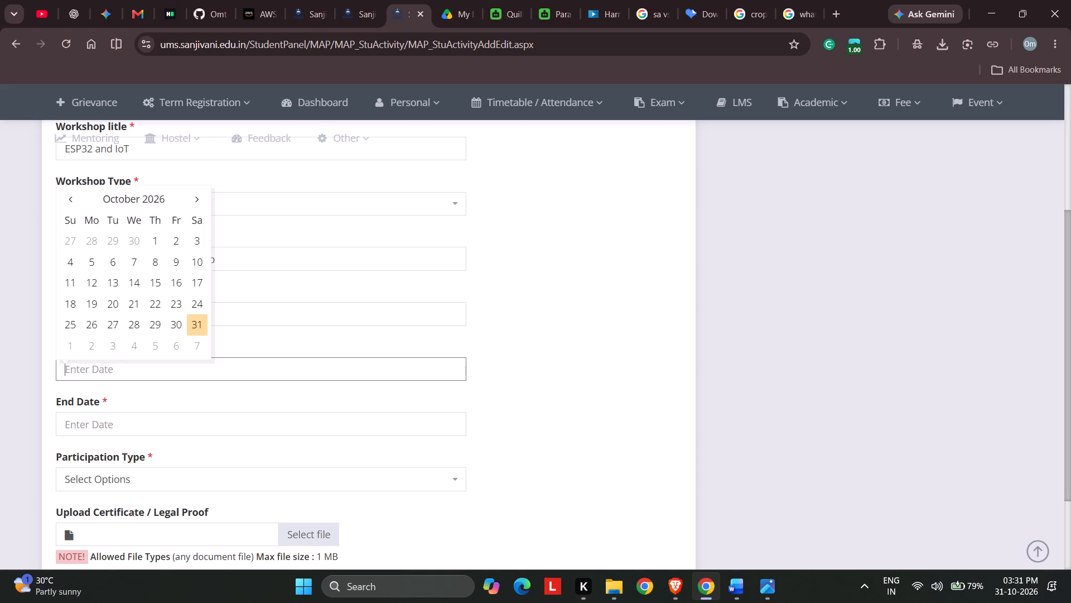
key(alt+Tab)
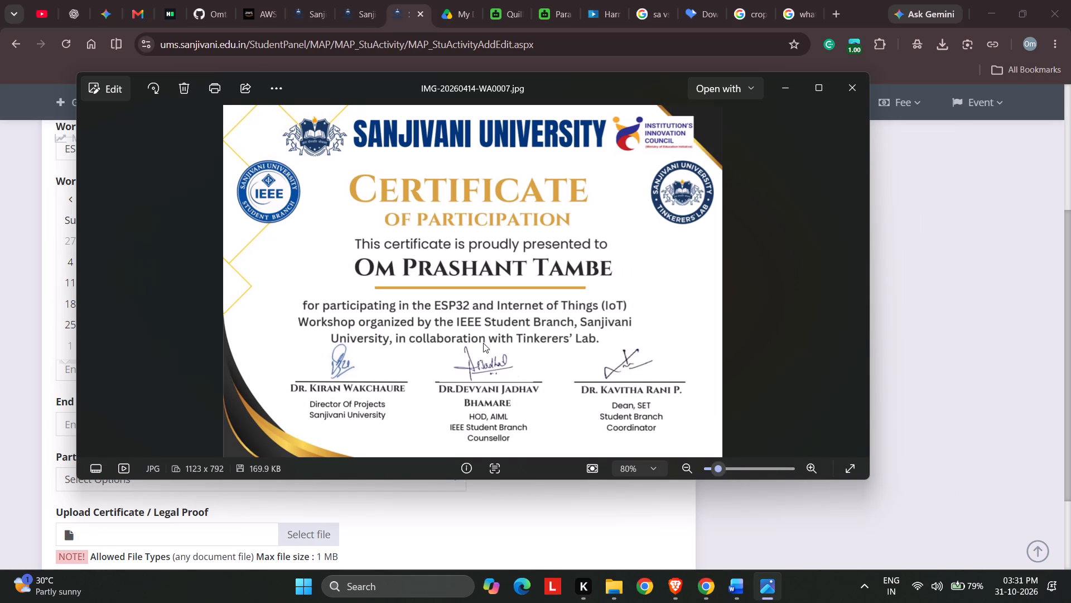
click(975, 254)
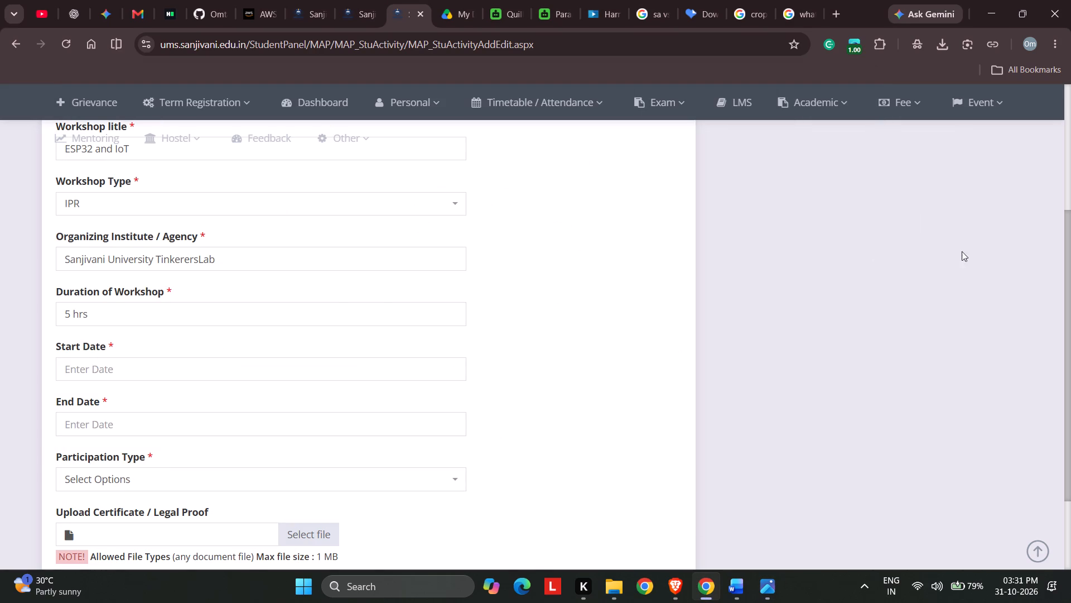
scroll(227, 290, down, 1)
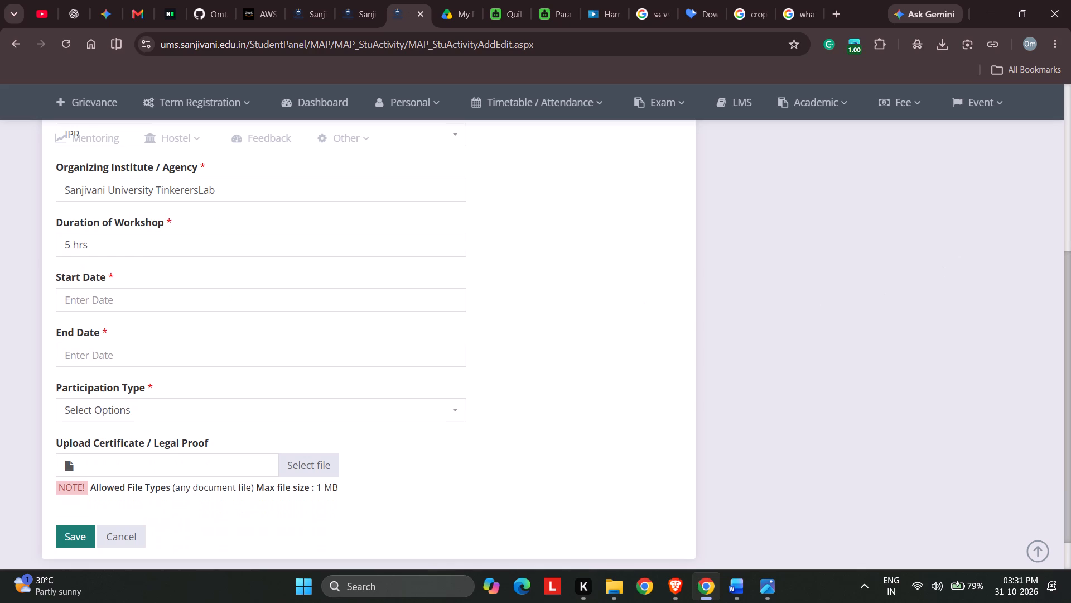
click(207, 298)
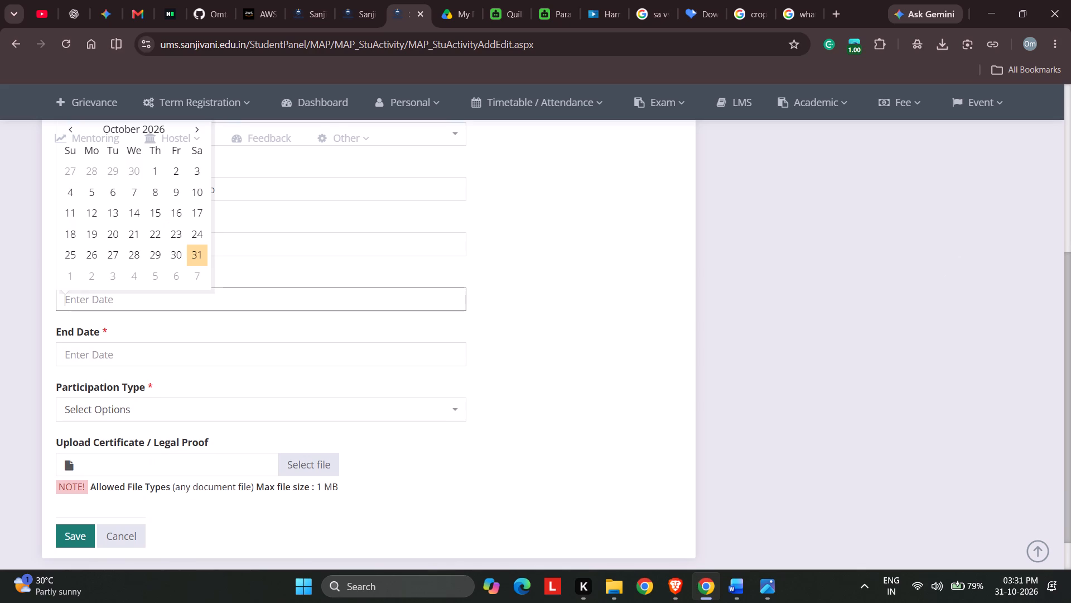
scroll(576, 312, up, 2)
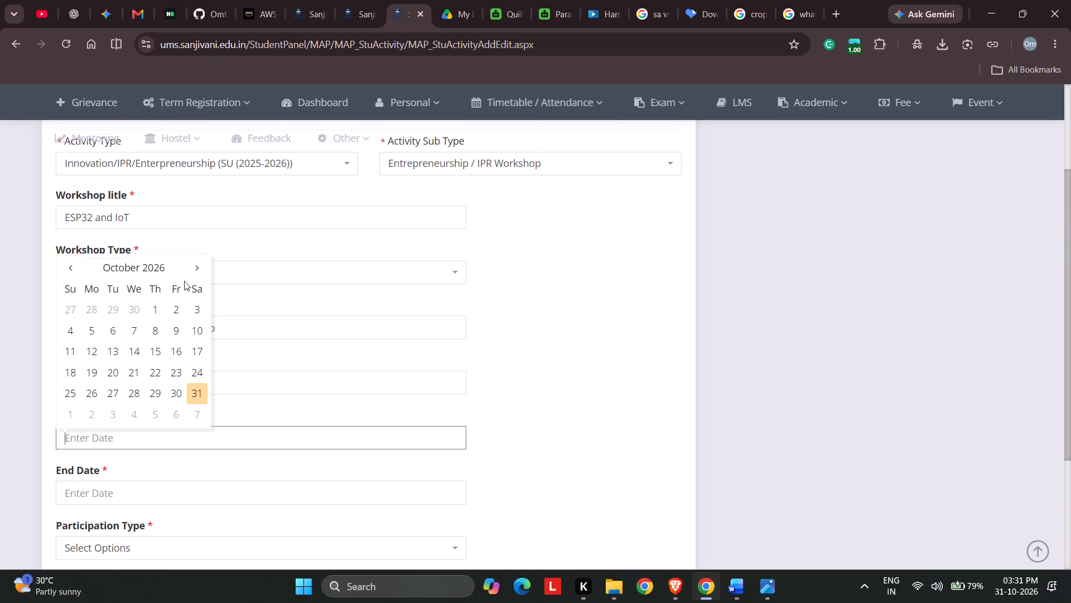
click(73, 265)
click(73, 265)
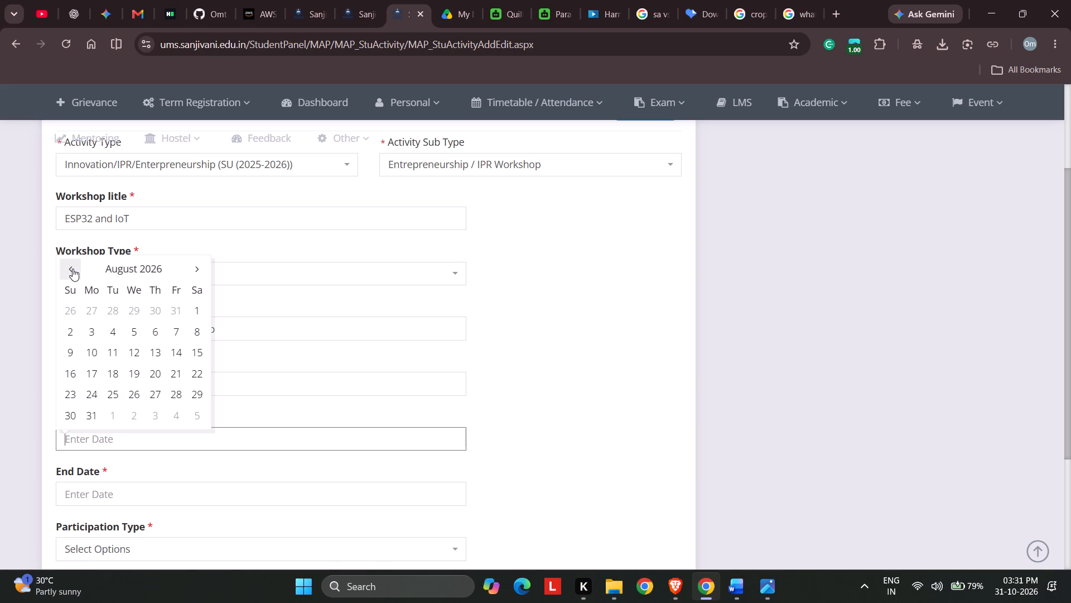
click(73, 269)
click(73, 269)
click(73, 269)
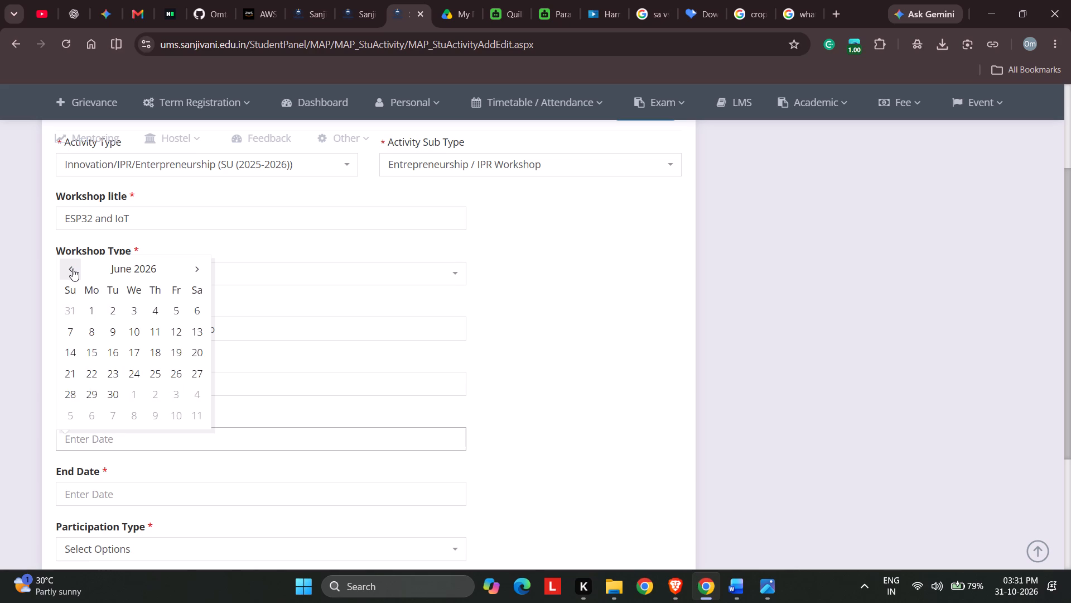
click(73, 269)
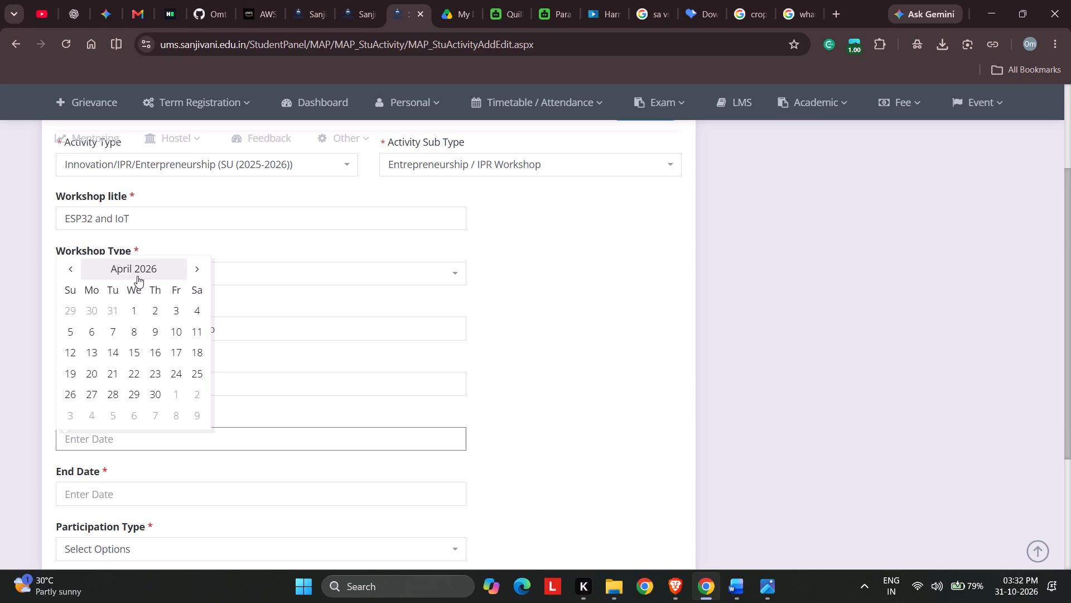
click(79, 272)
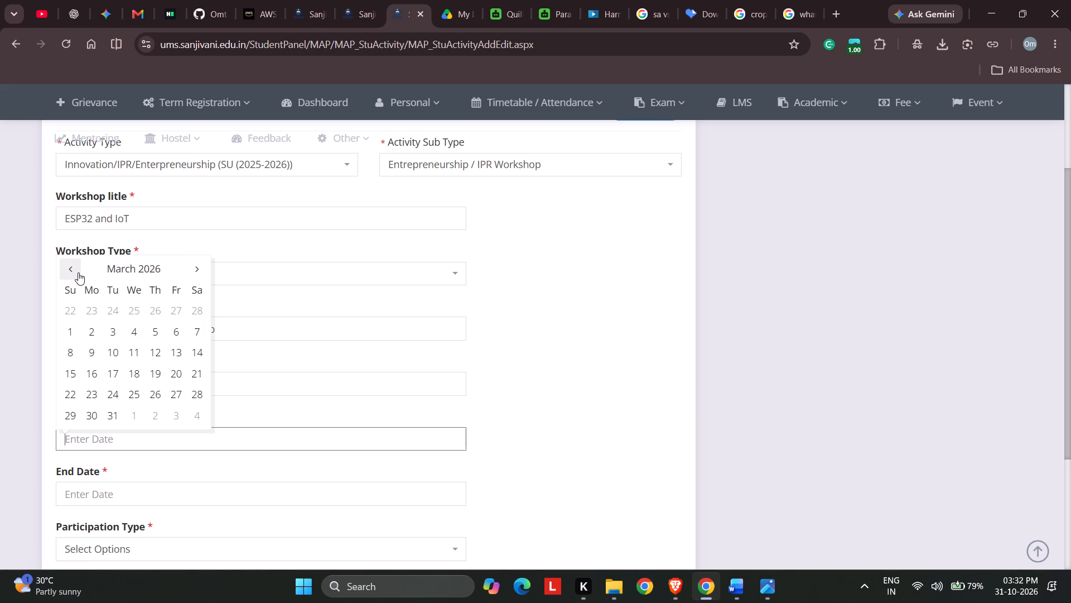
click(78, 272)
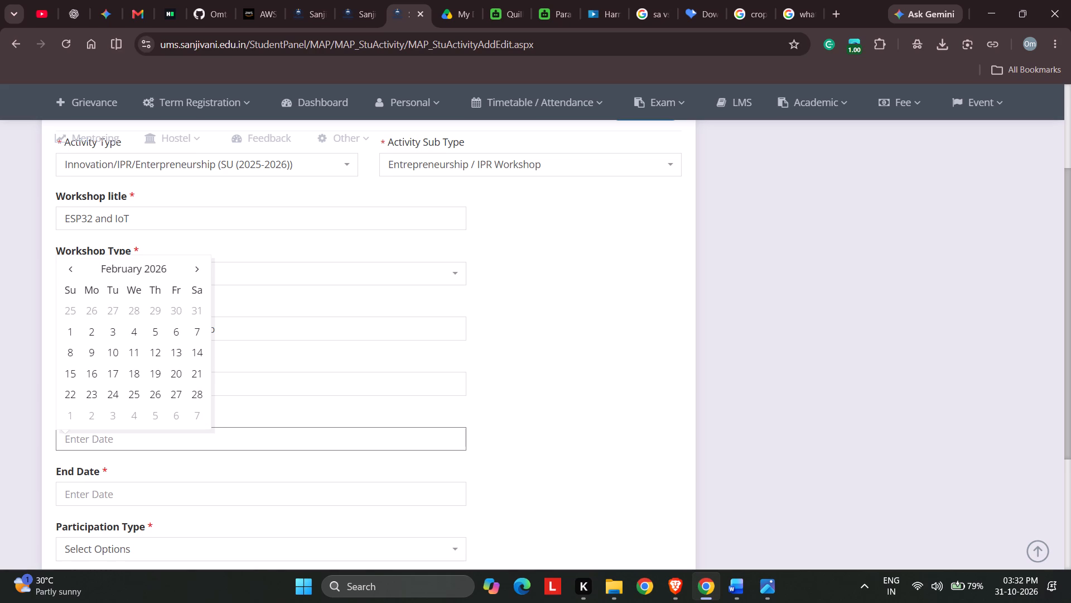
click(196, 273)
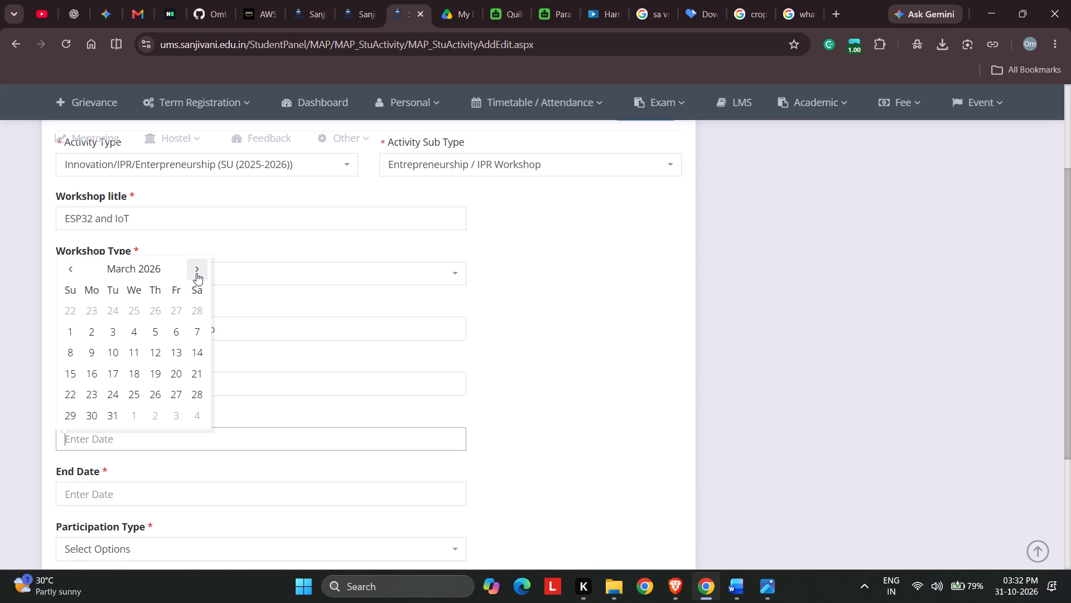
click(129, 369)
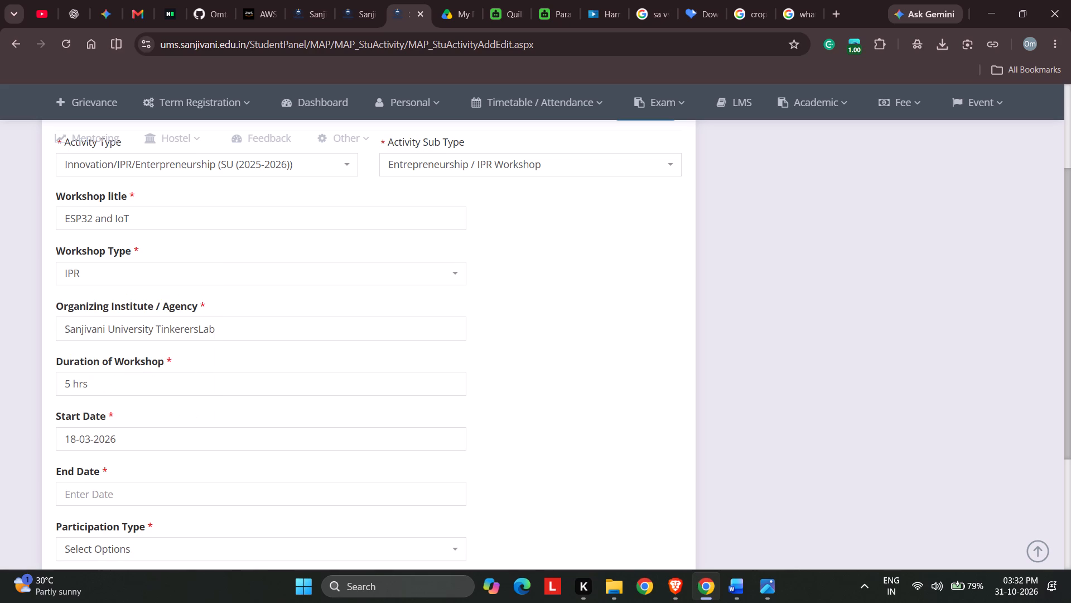
Set the workshop's end date to 18-03-2026.
click(99, 487)
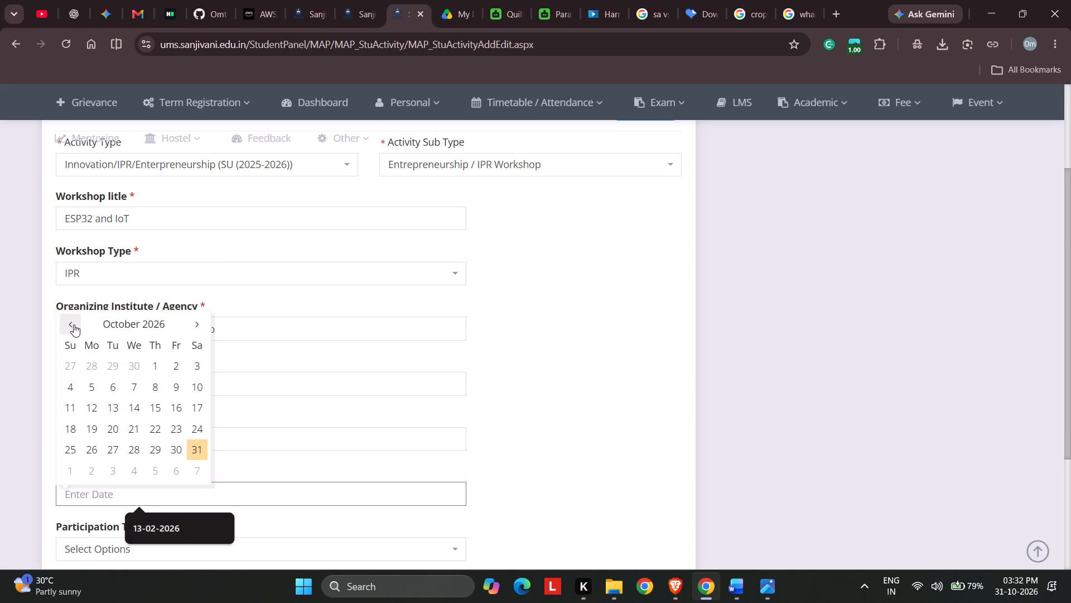
triple_click(74, 324)
triple_click(74, 324)
click(74, 324)
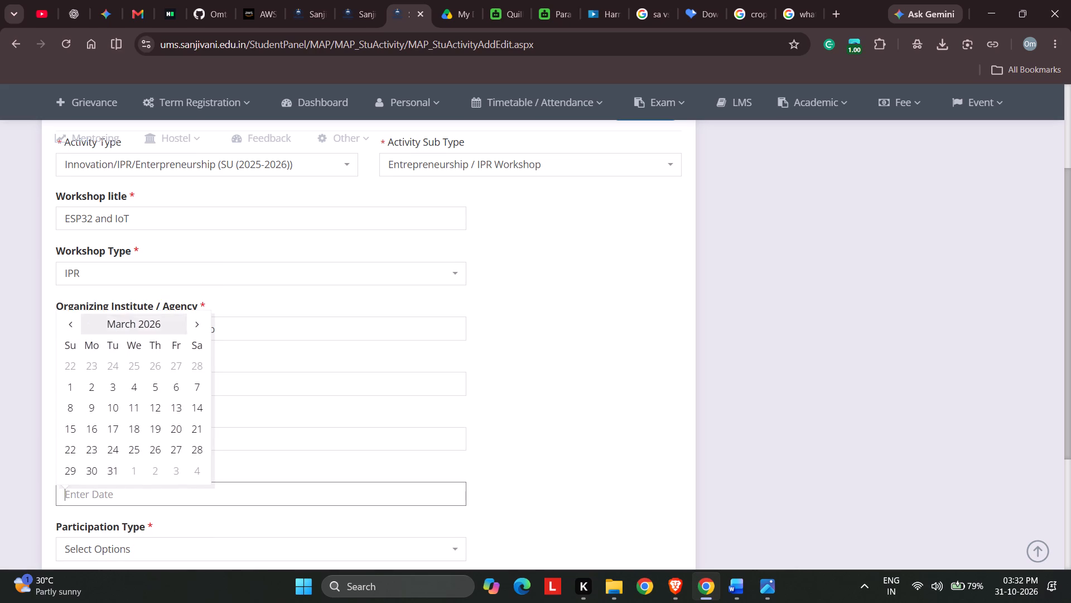
click(138, 424)
click(541, 362)
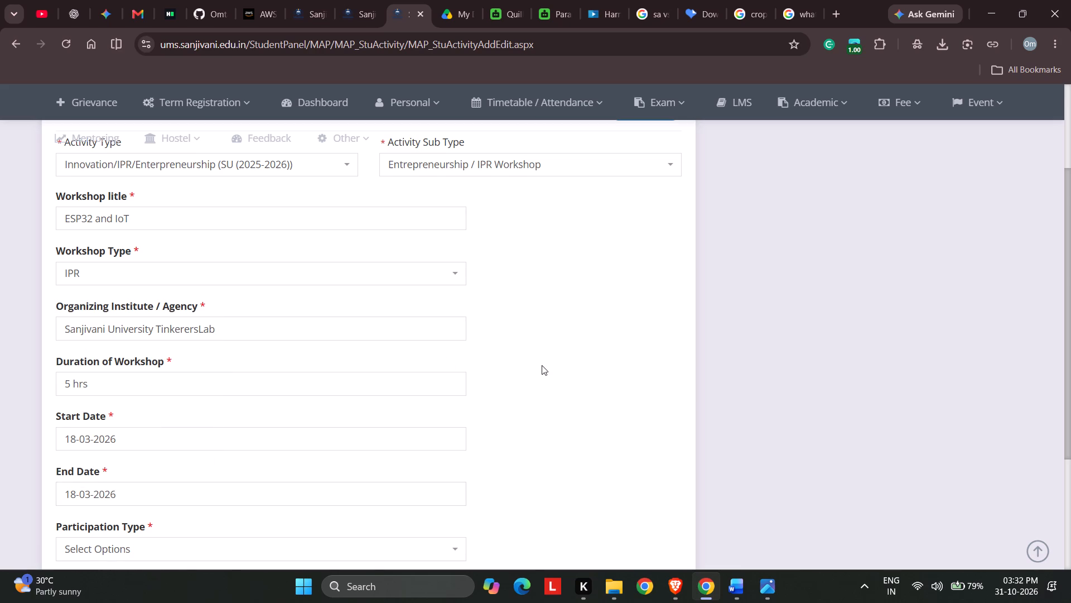
Set the participation type to Presenter.
scroll(542, 368, down, 3)
click(292, 364)
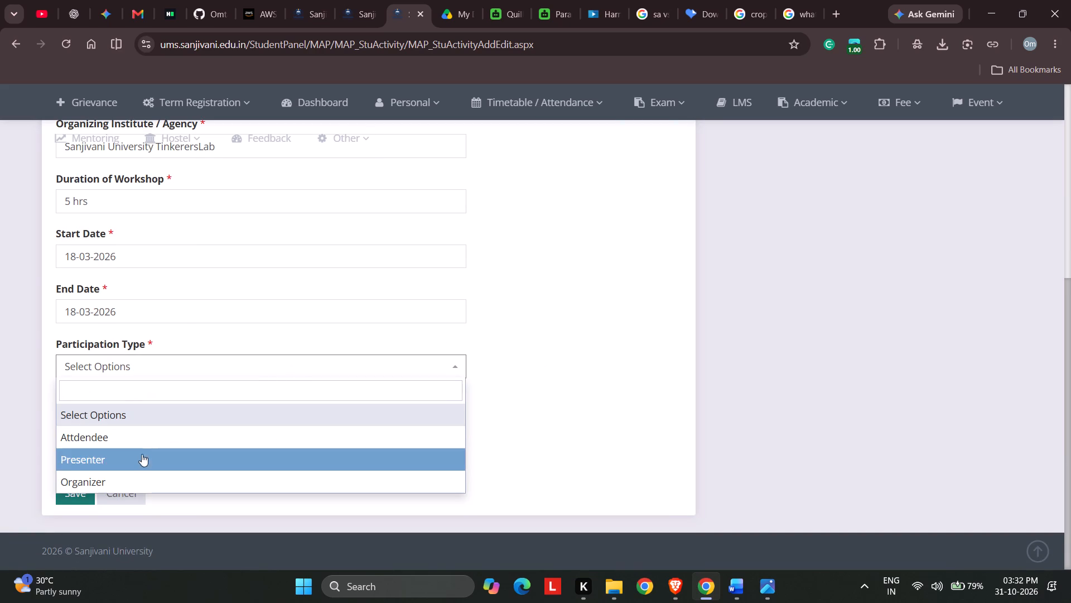
click(136, 459)
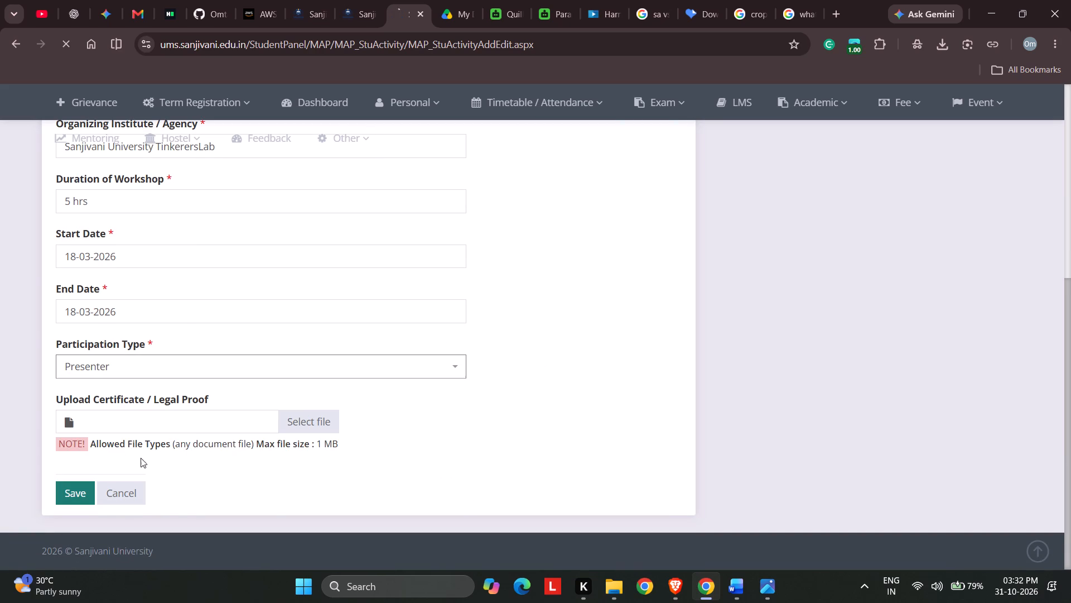
click(484, 385)
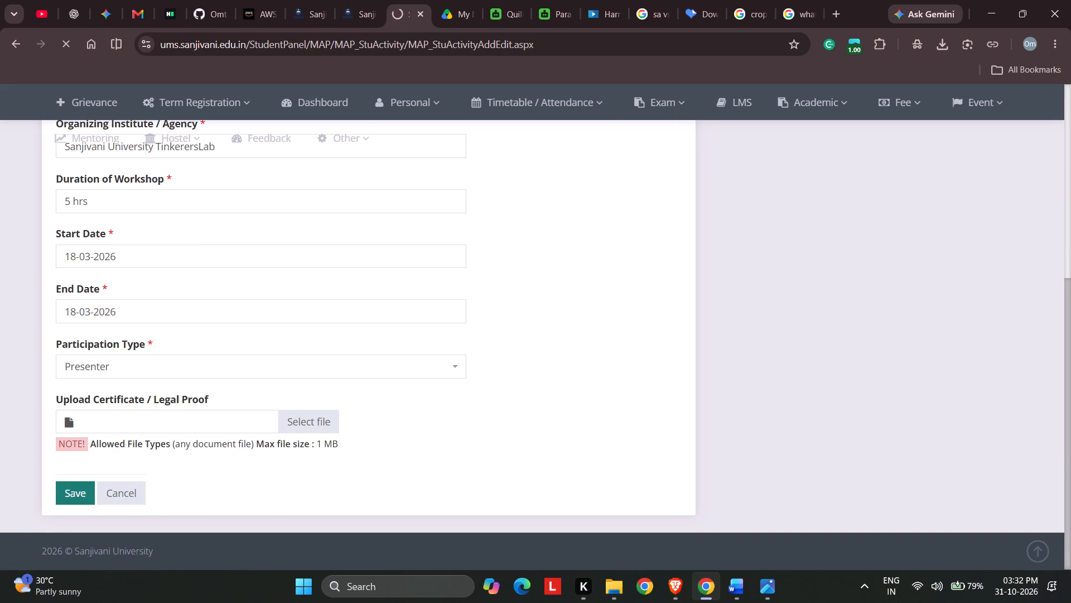
Attach IMG-20260414-WA0007.jpg from the student's certificates folder inside Downloads > Compressed as the certificate / legal proof.
click(140, 422)
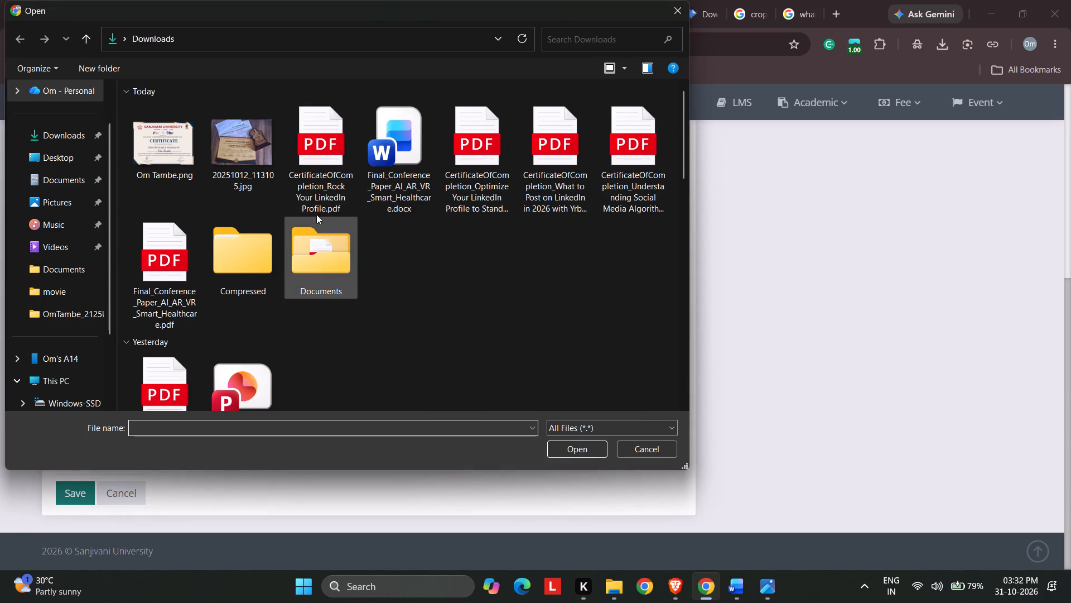
double_click(226, 250)
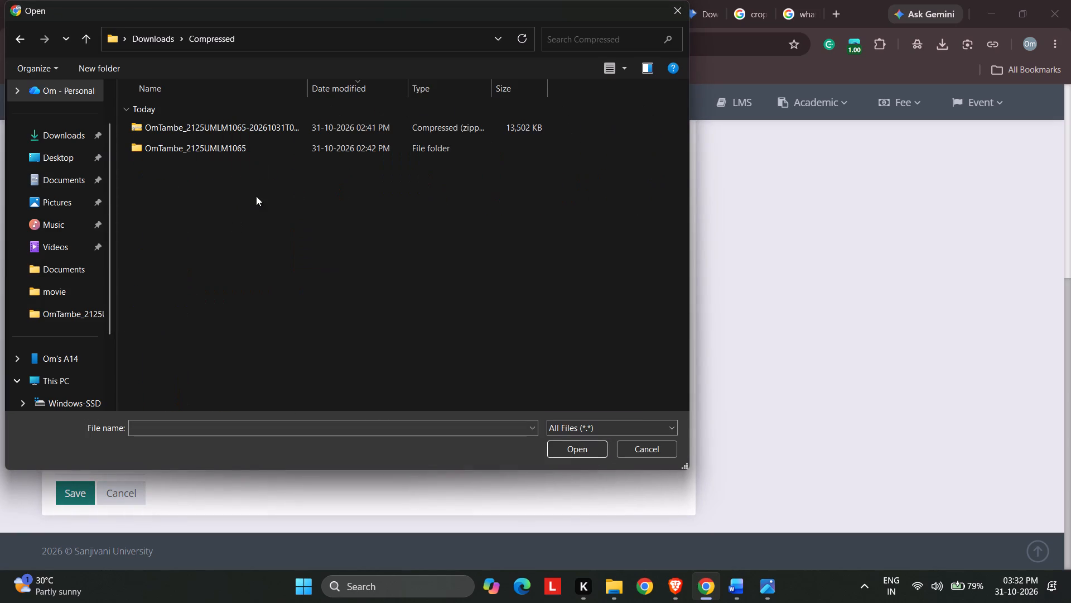
double_click(229, 145)
scroll(387, 235, down, 1)
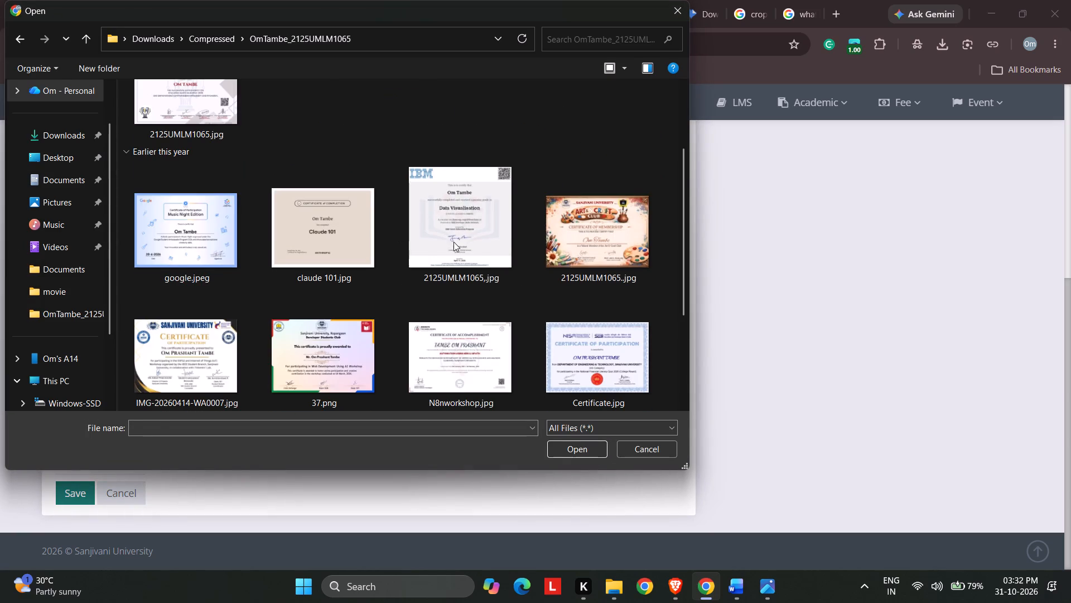
scroll(560, 251, down, 1)
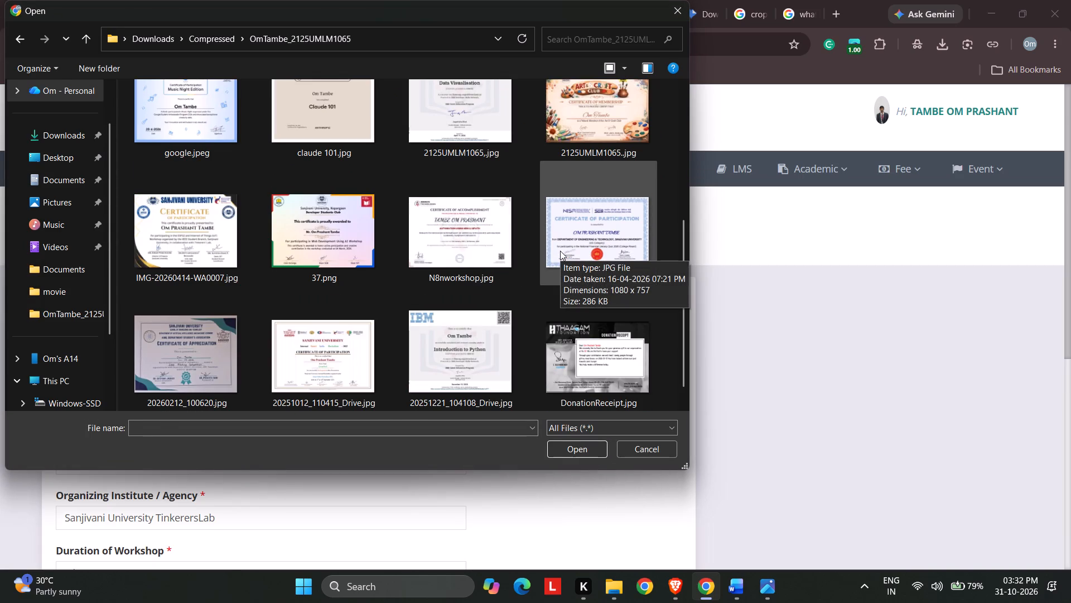
double_click(184, 208)
scroll(370, 375, down, 4)
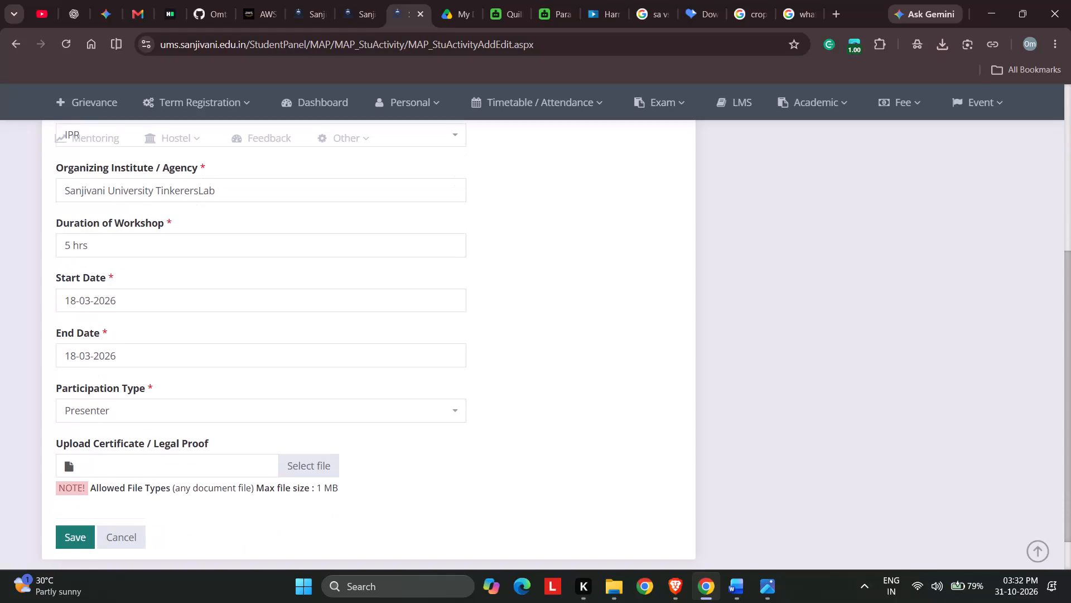
scroll(376, 362, down, 1)
click(184, 419)
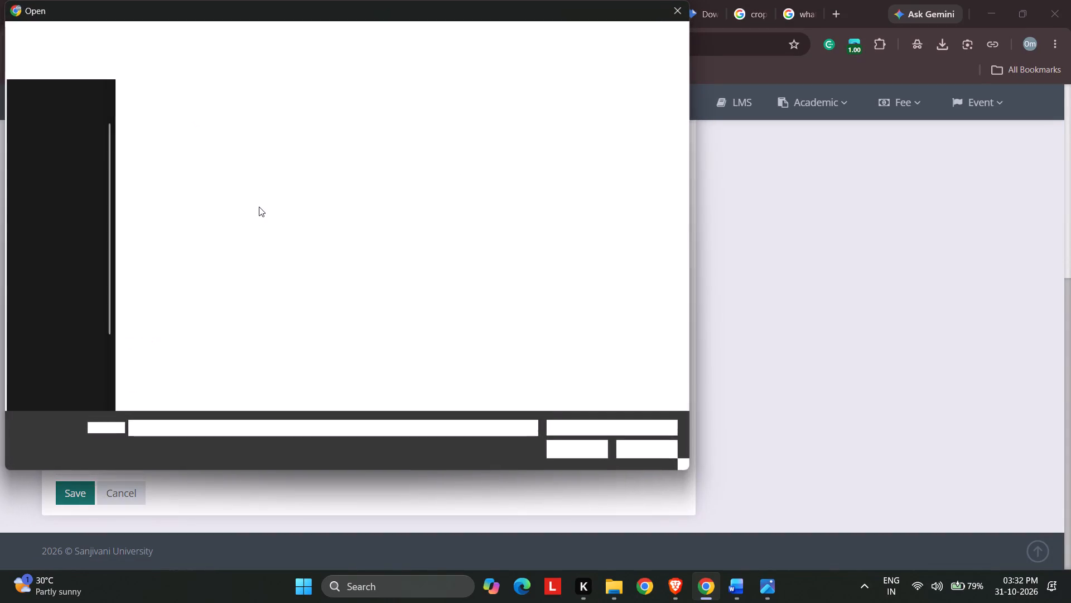
scroll(268, 201, down, 3)
double_click(190, 206)
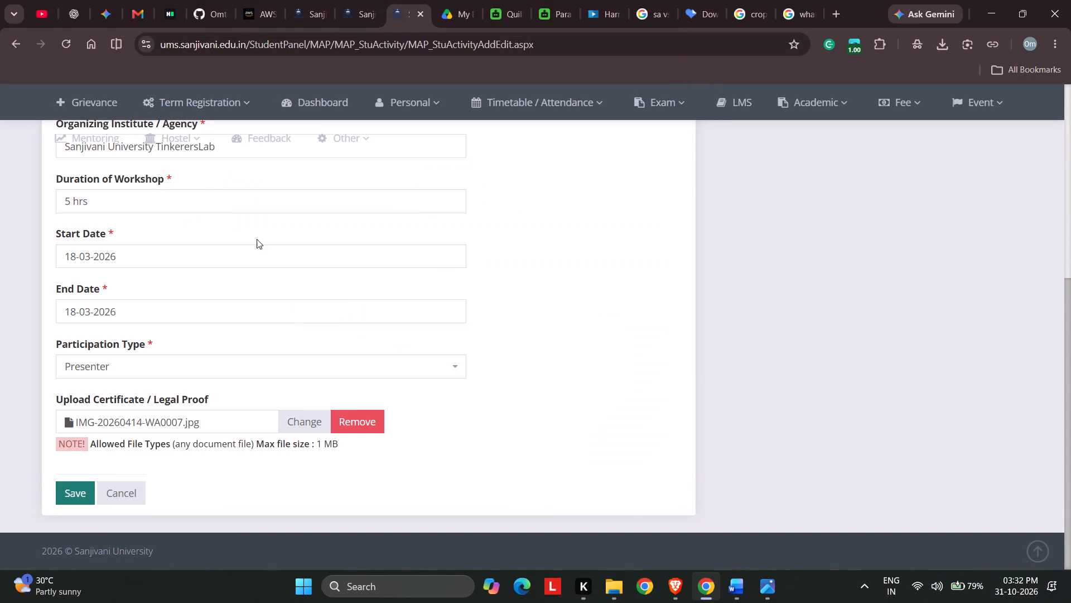
Review the completed ESP32 and IoT workshop entry and save it to the activity list.
scroll(217, 393, up, 1)
scroll(258, 326, up, 3)
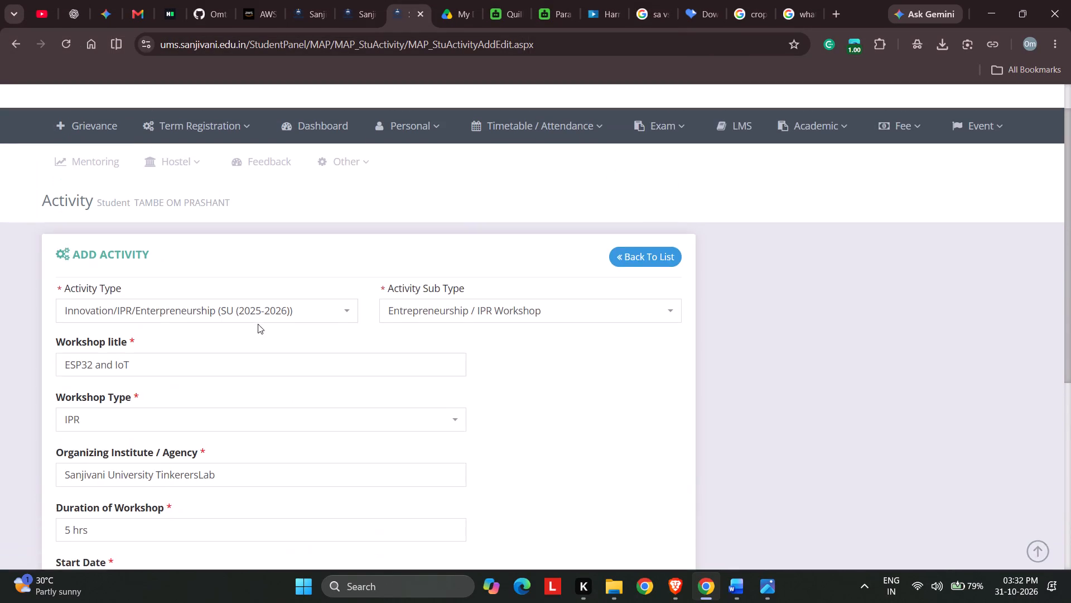
scroll(263, 320, down, 3)
click(88, 565)
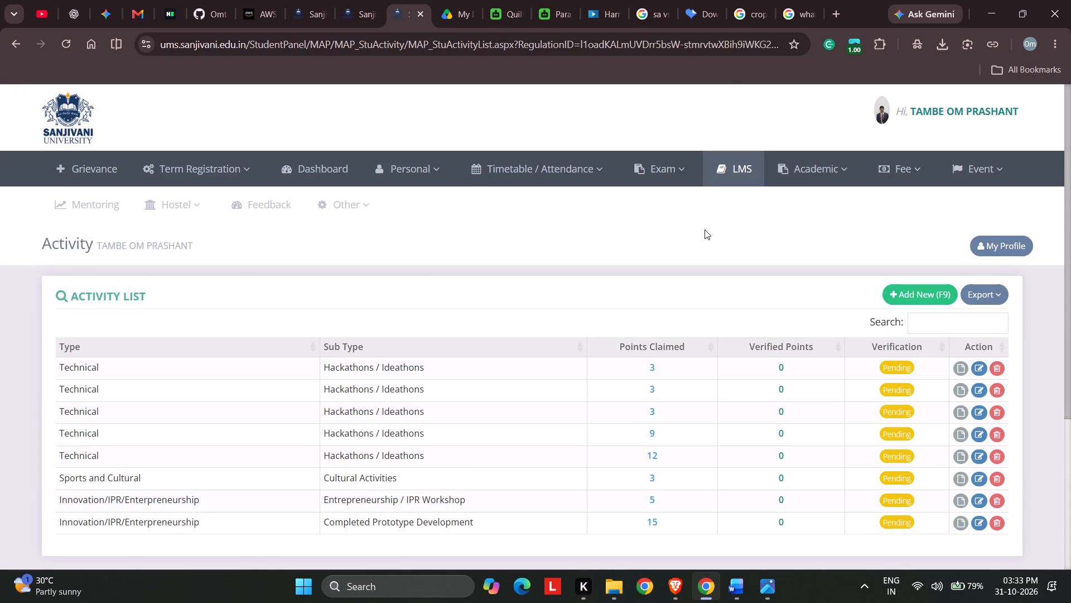
scroll(712, 290, down, 2)
scroll(759, 313, down, 1)
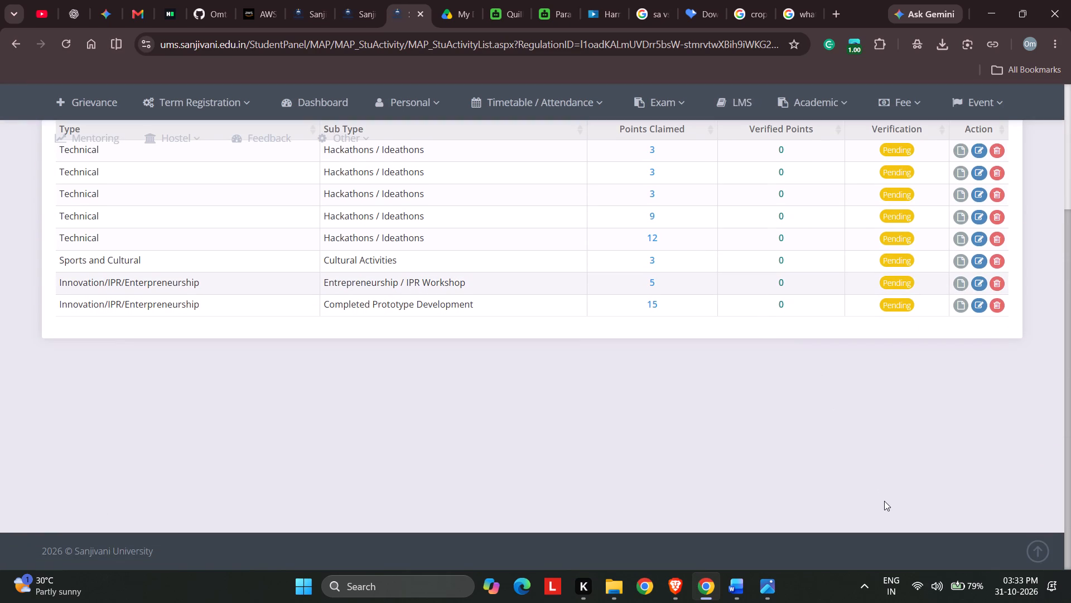
scroll(884, 501, up, 2)
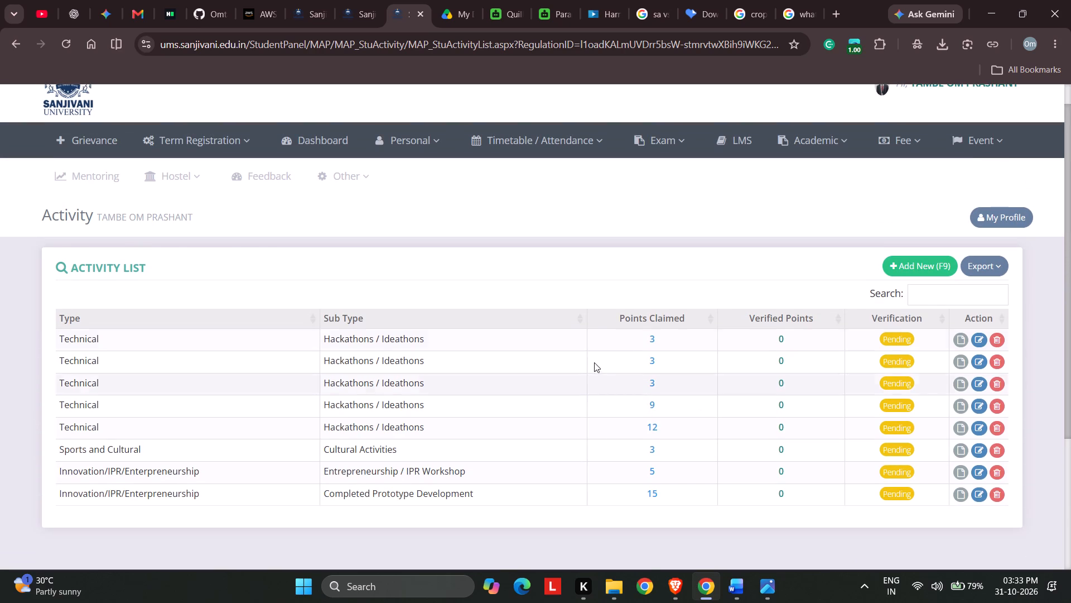
Switch to File Explorer and view the Web Development Using AI Workshop certificate, 37.png.
click(611, 602)
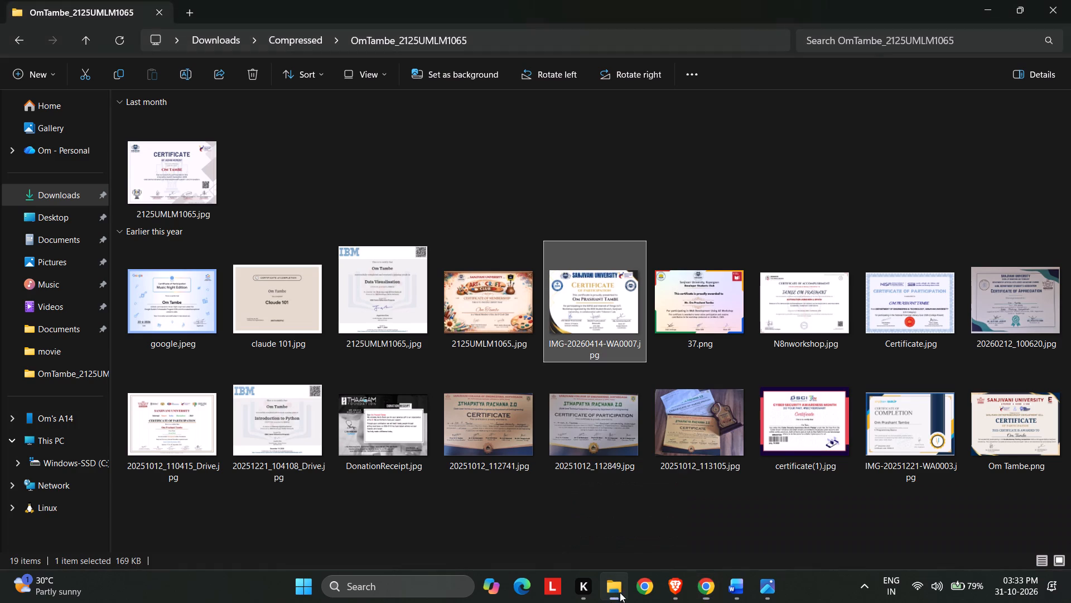
click(790, 171)
double_click(717, 276)
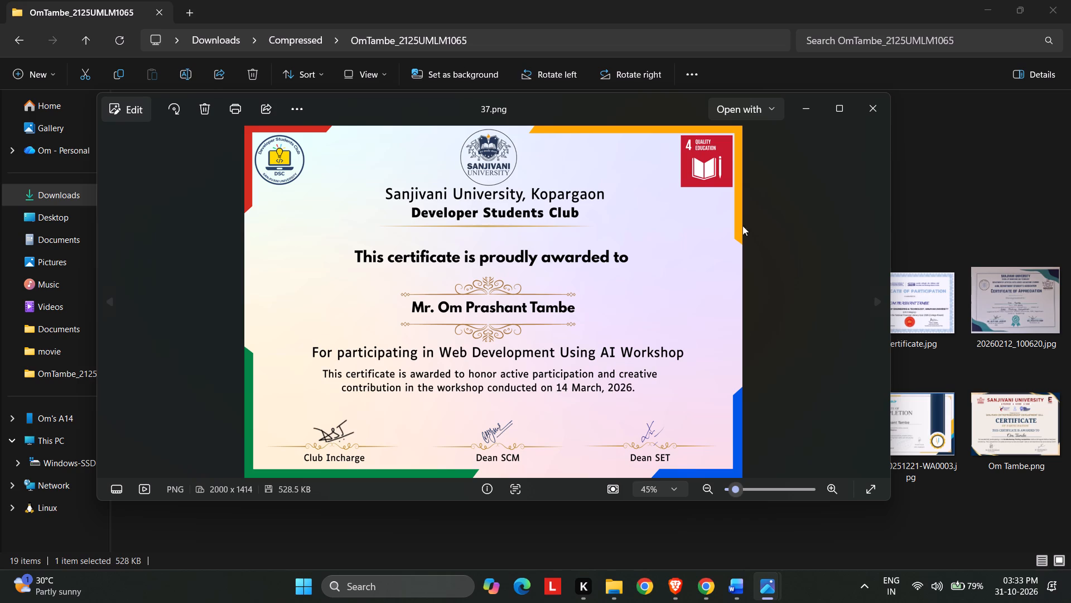
click(903, 184)
double_click(722, 276)
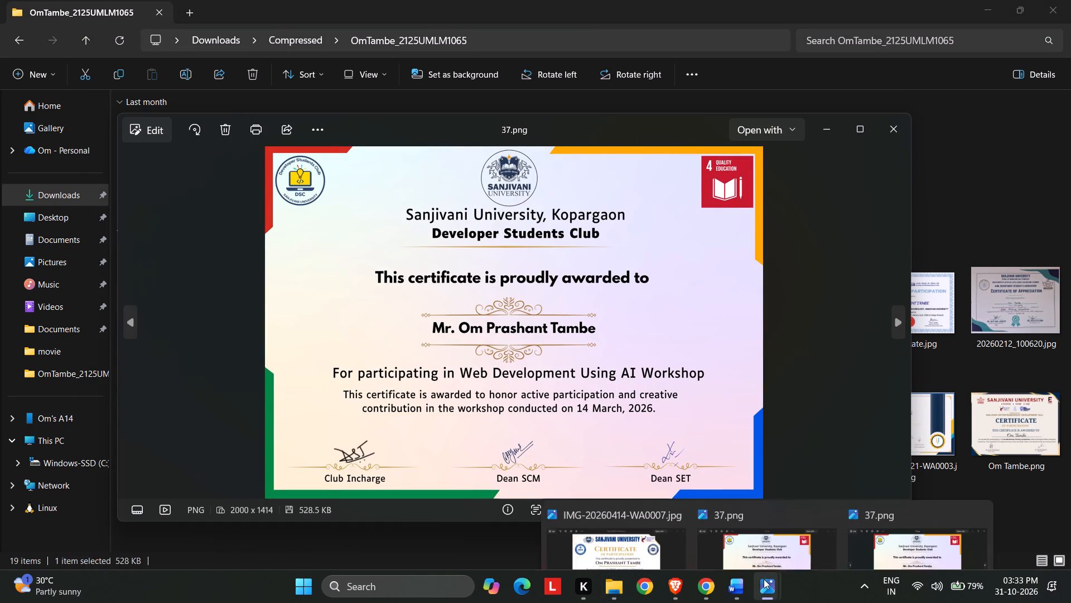
Close the duplicate 37.png preview and the IMG-20260414-WA0007.jpg preview, and minimise the certificates folder window.
click(833, 477)
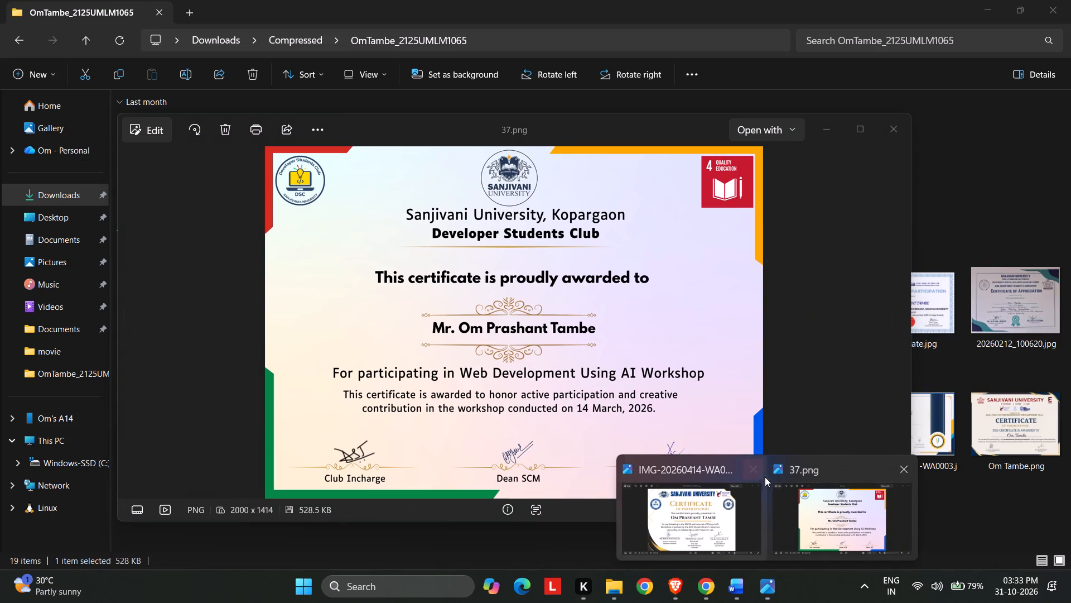
click(755, 475)
click(974, 192)
click(987, 3)
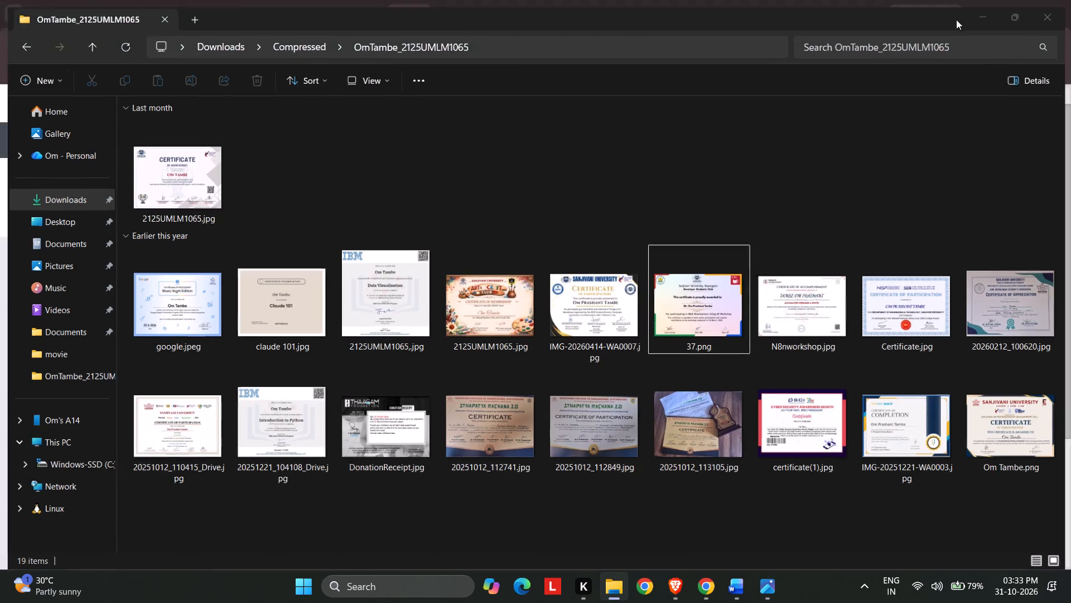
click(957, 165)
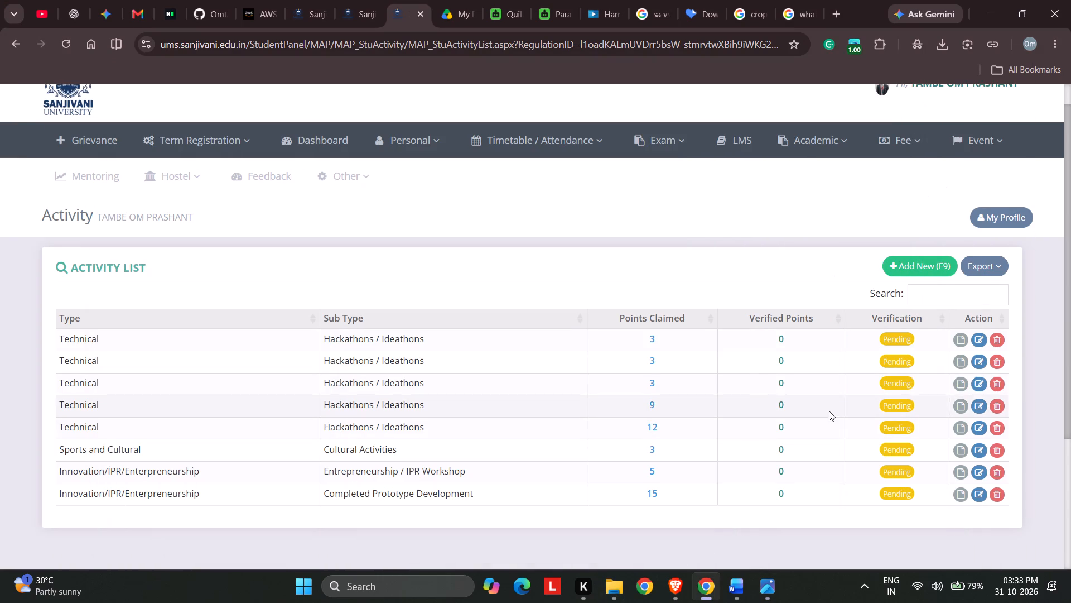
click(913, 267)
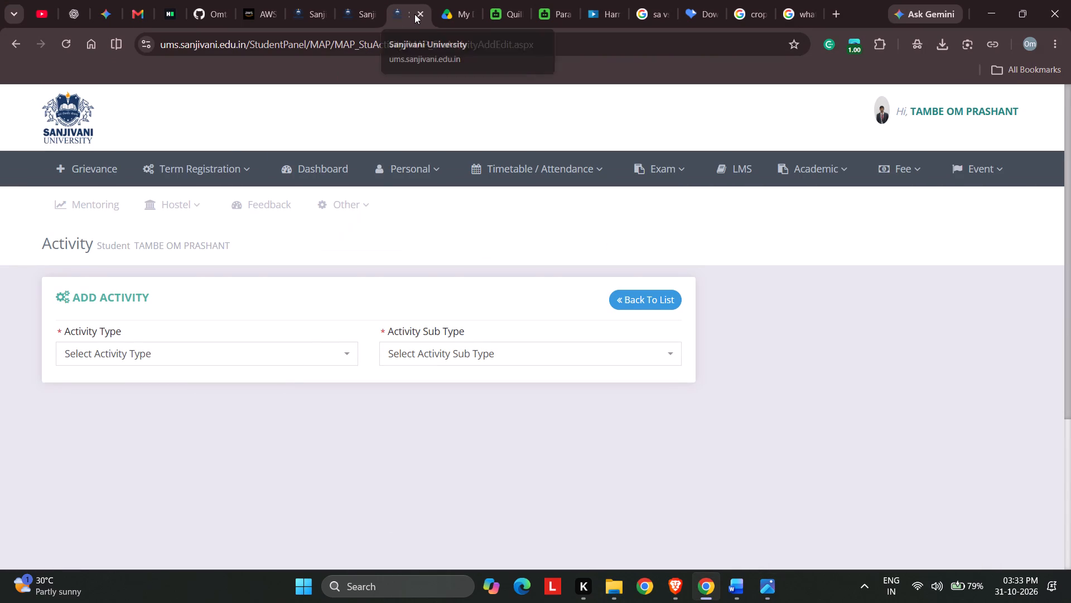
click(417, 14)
From the SU (2025-2026) form, start a new Innovation/IPR/Enterpreneurship activity with sub type Entrepreneurship / IPR Workshop.
click(375, 4)
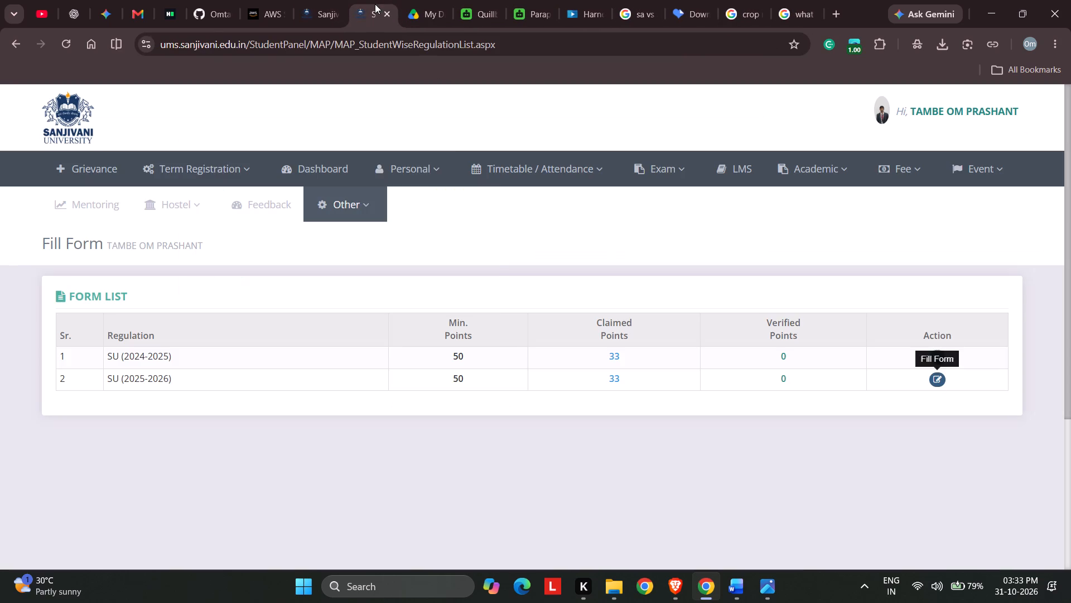
click(938, 379)
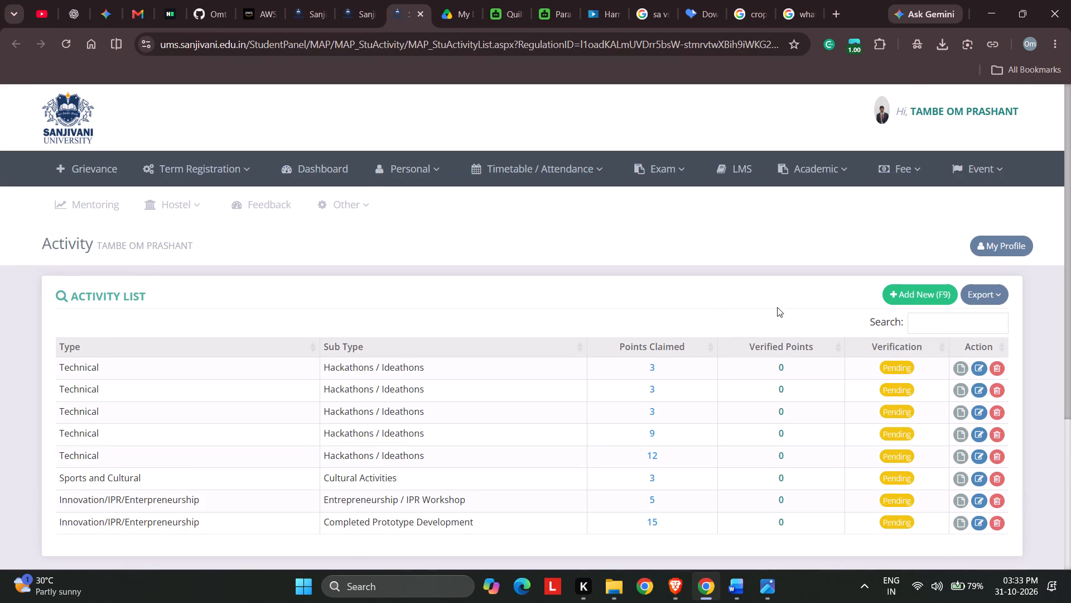
click(898, 293)
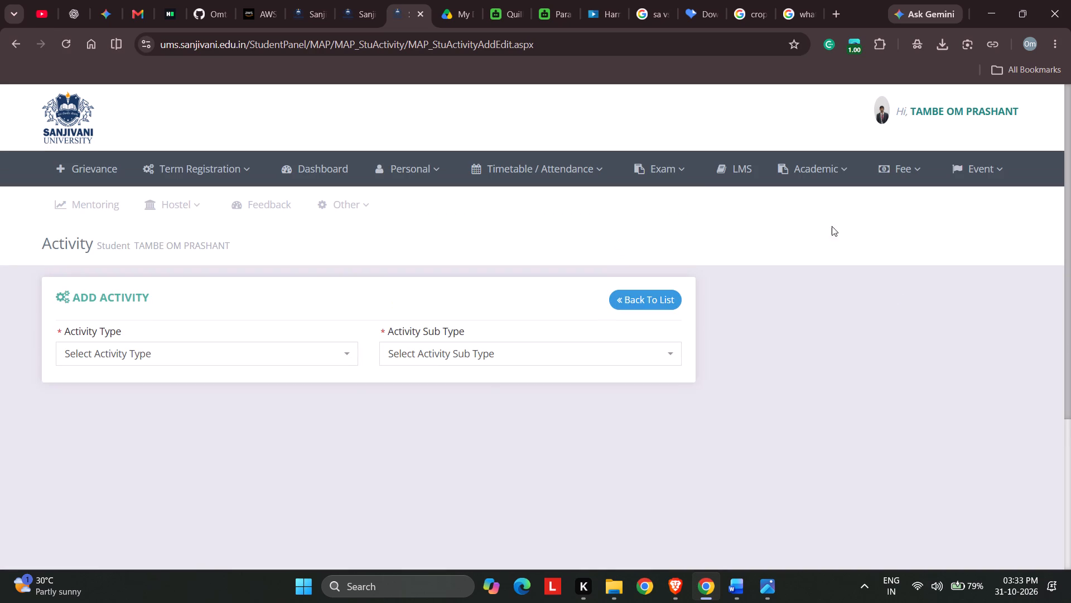
click(344, 354)
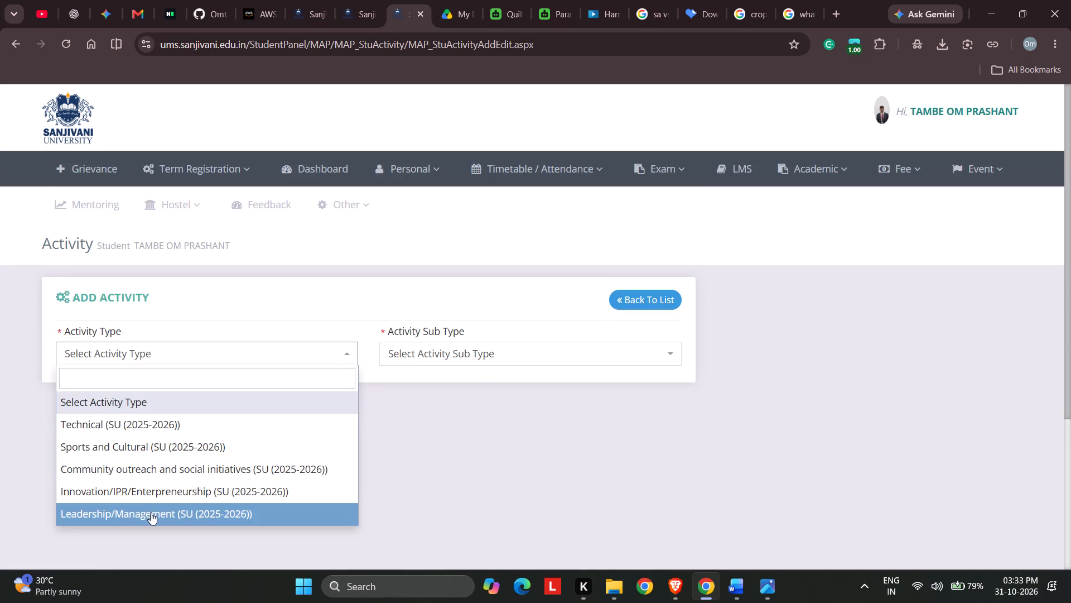
click(156, 484)
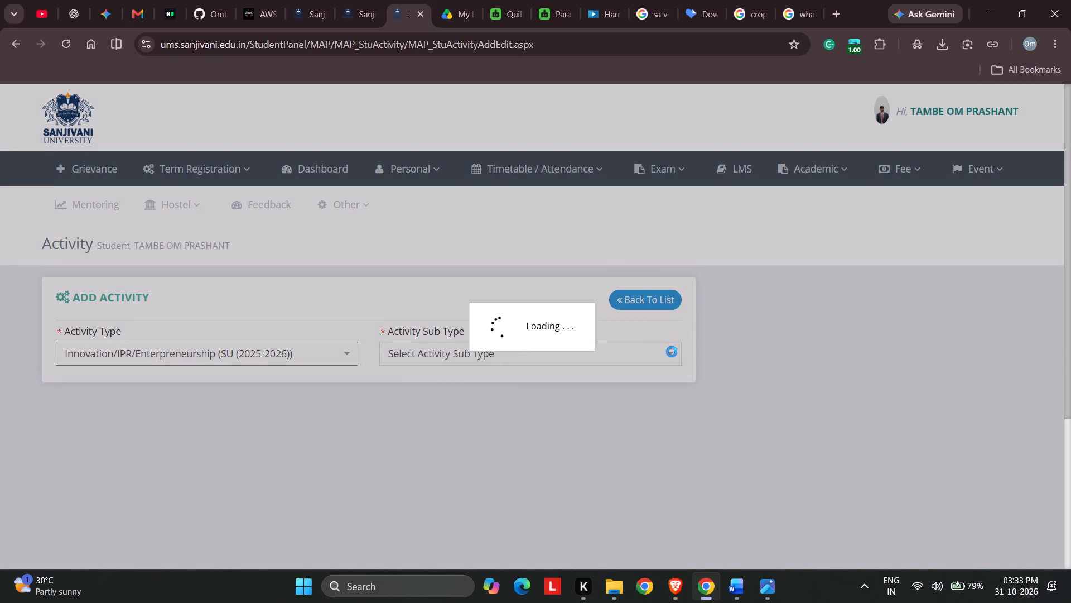
click(798, 3)
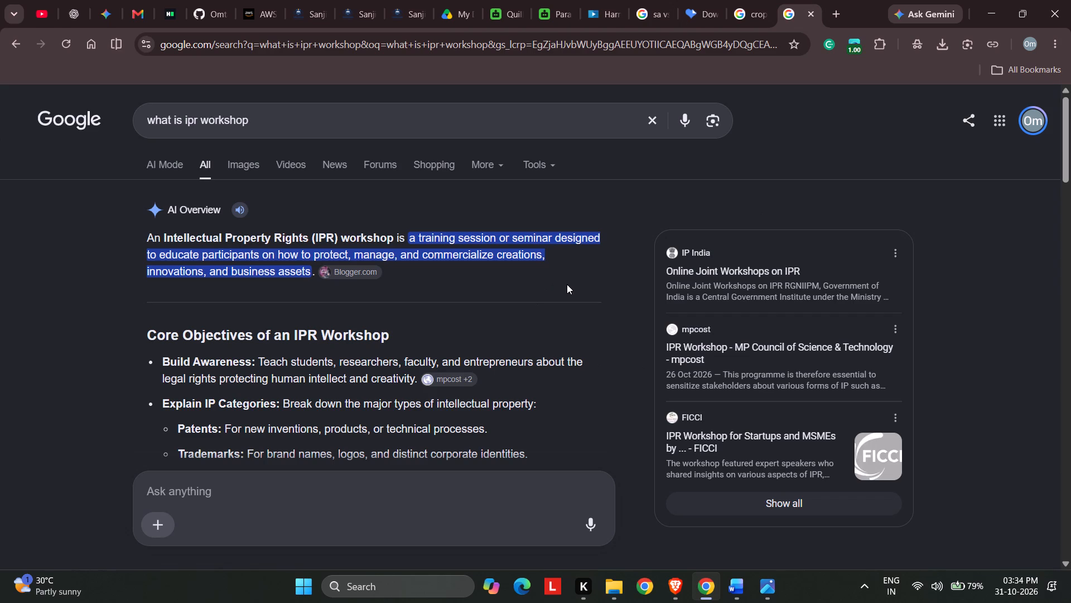
click(406, 15)
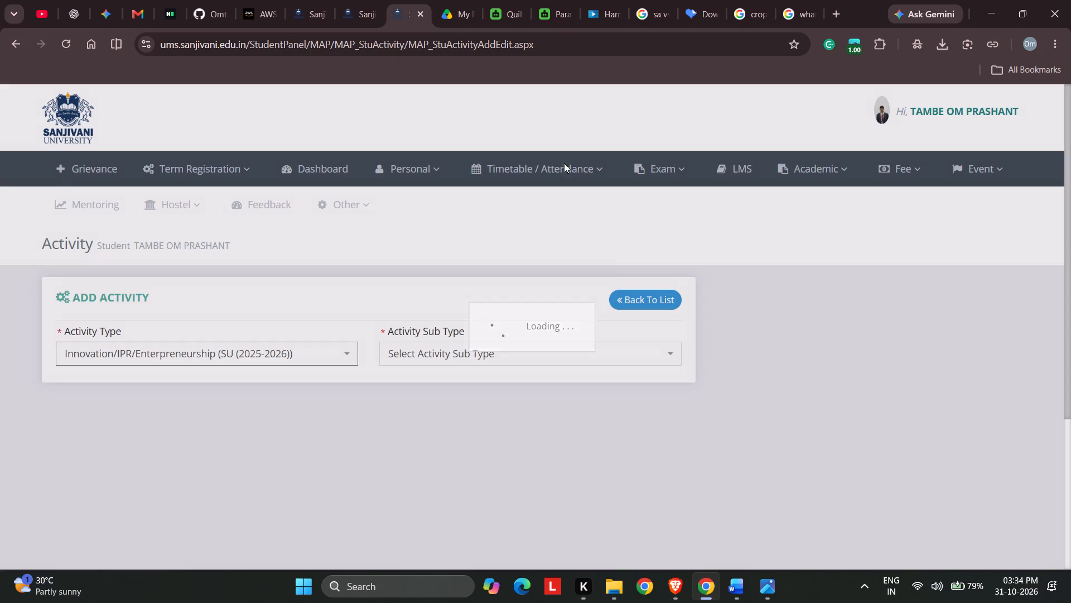
click(597, 349)
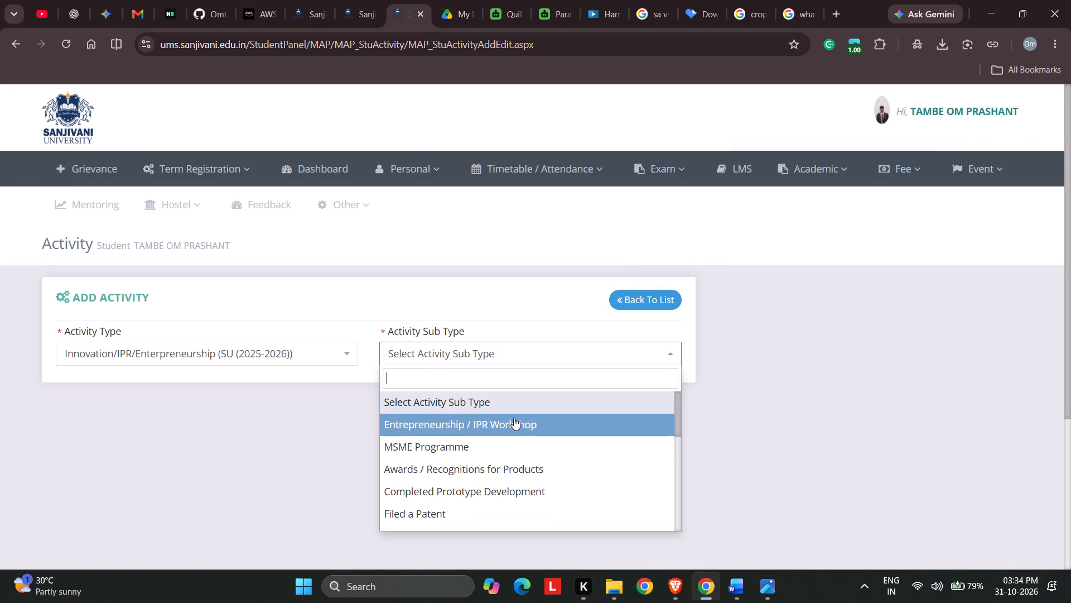
click(514, 418)
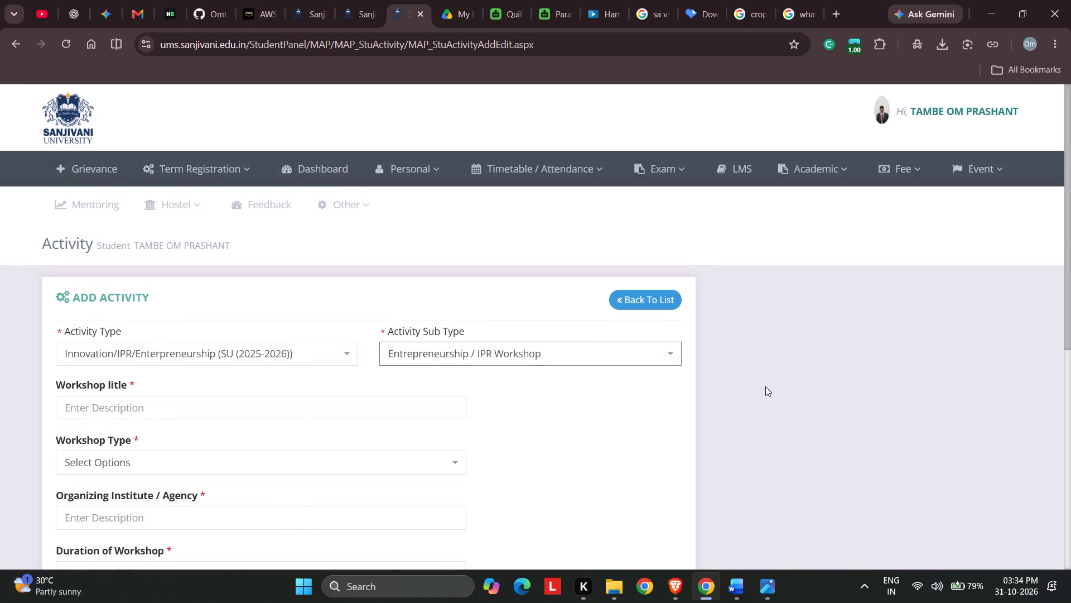
Enter the workshop title from certificate 37.png as "Web Development using AI Workshop" and set the workshop type to IPR.
click(360, 411)
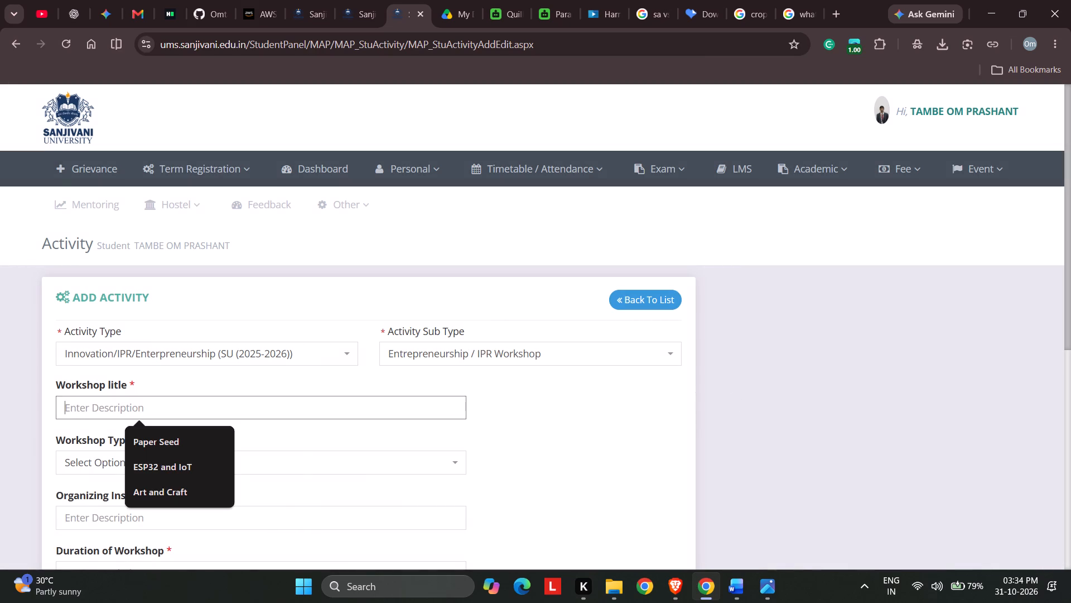
key(alt+Tab)
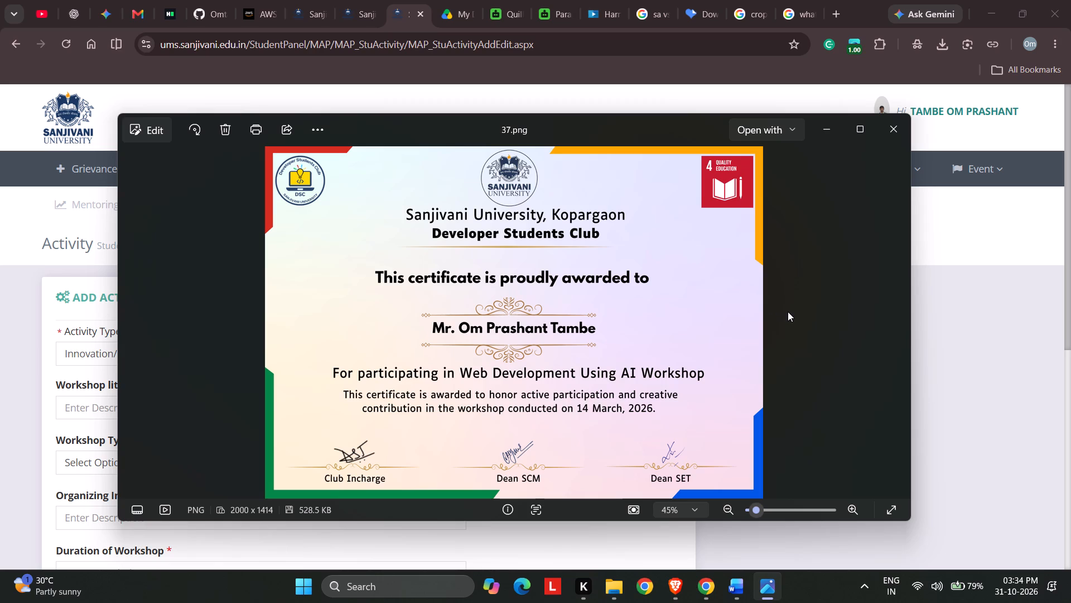
key(alt+Tab)
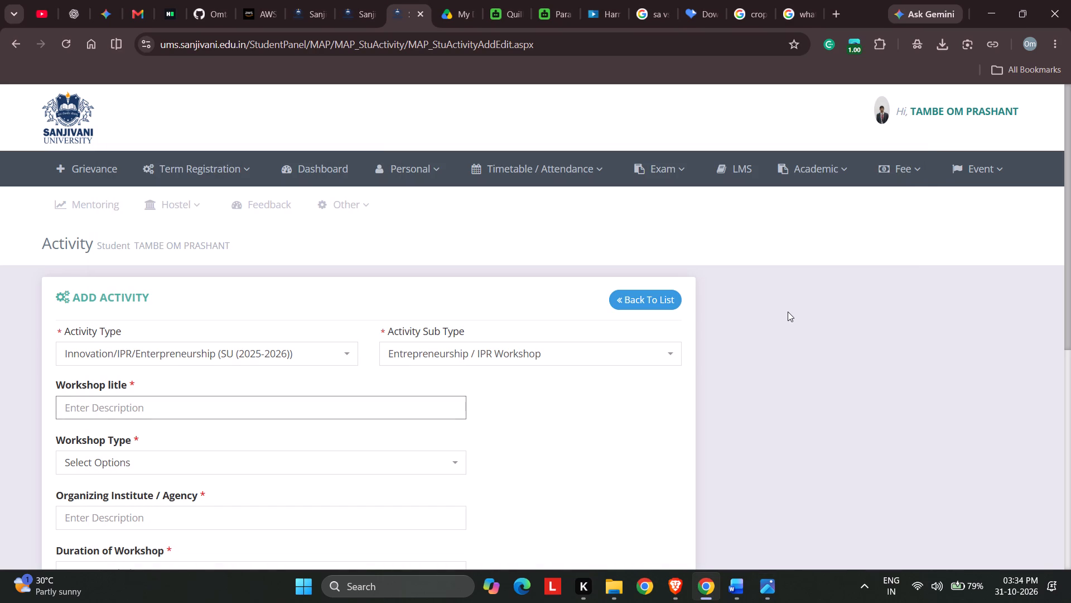
text(Web)
key(space)
key(alt+Tab)
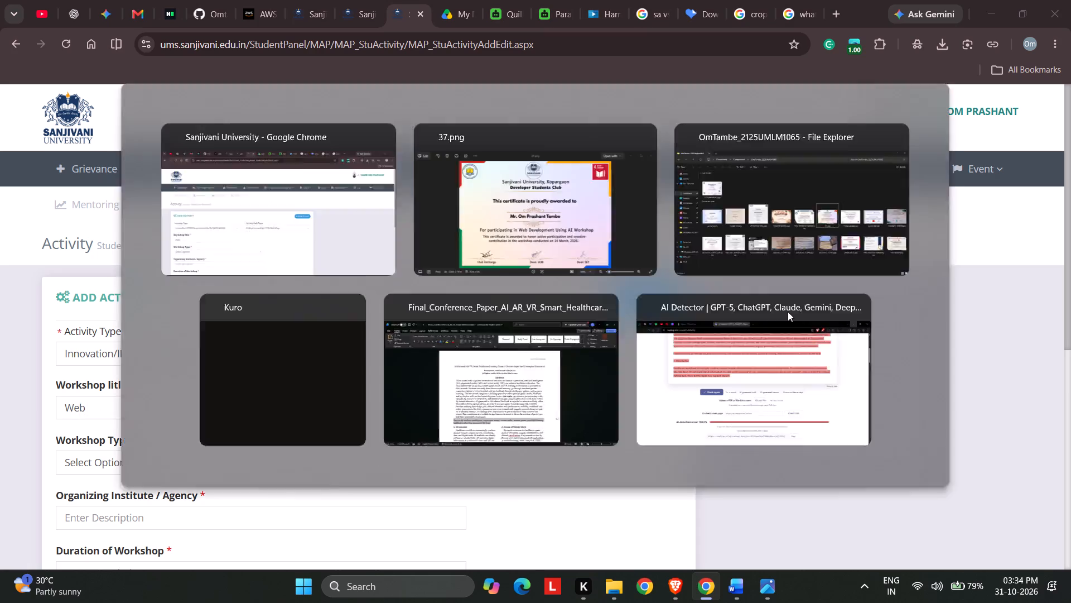
key(Tab)
key(alt+Tab)
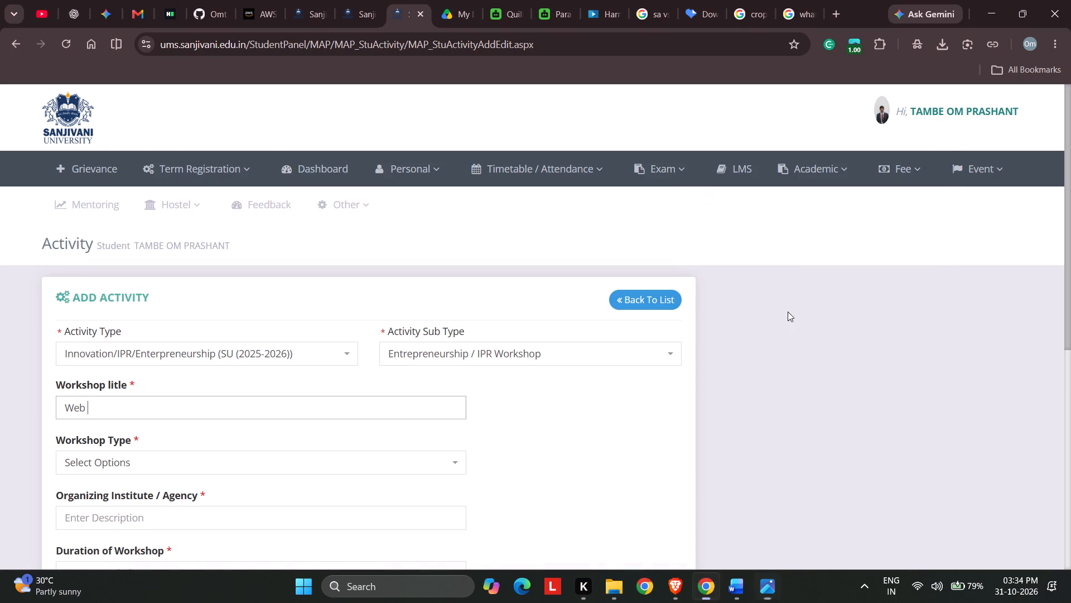
text(Developn)
key(BackSpace)
text(ment using AI W)
text(orkshop)
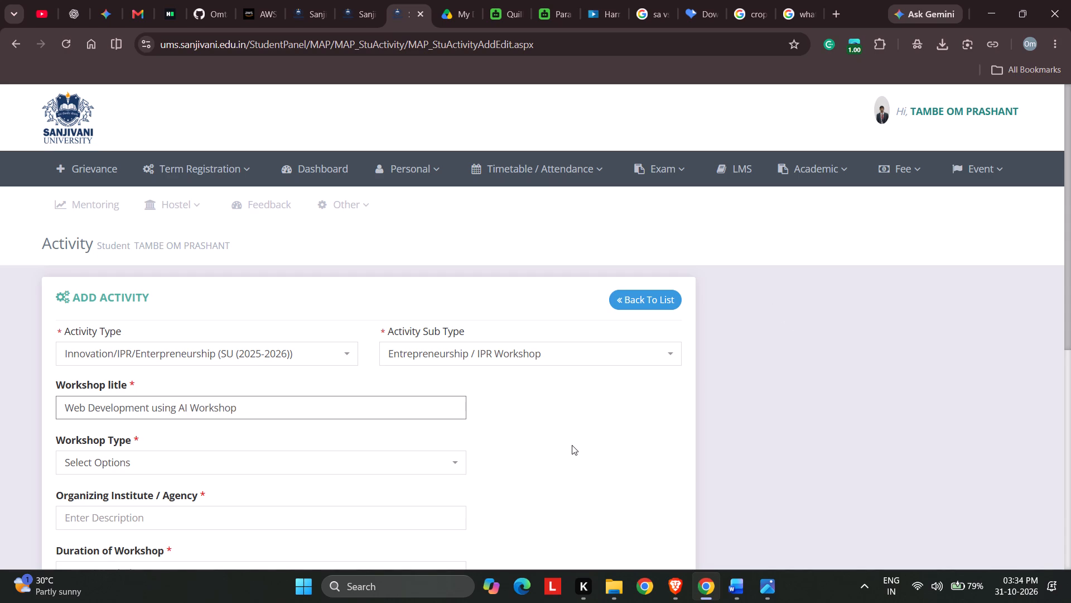
click(411, 454)
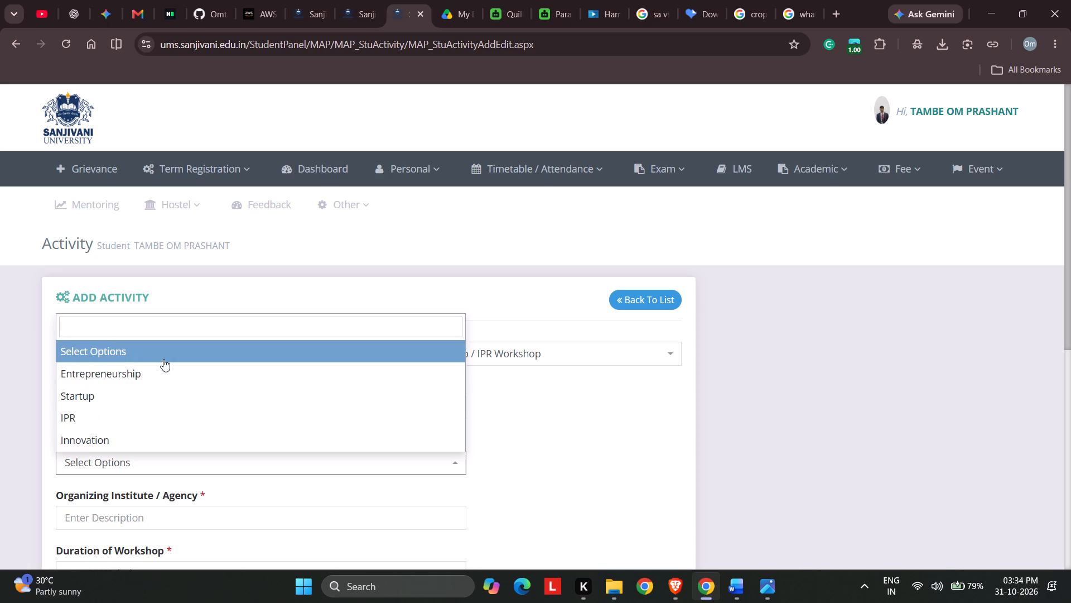
click(135, 418)
Enter Developer Student Club as the organizing institute / agency and 5 hrs as the duration of the workshop.
scroll(544, 481, down, 2)
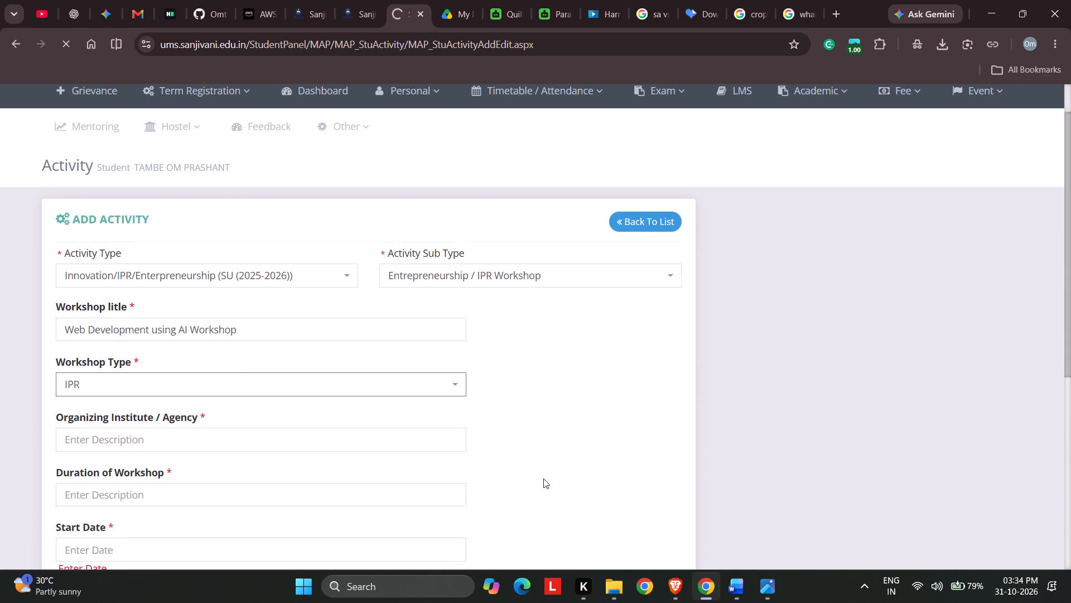
click(175, 327)
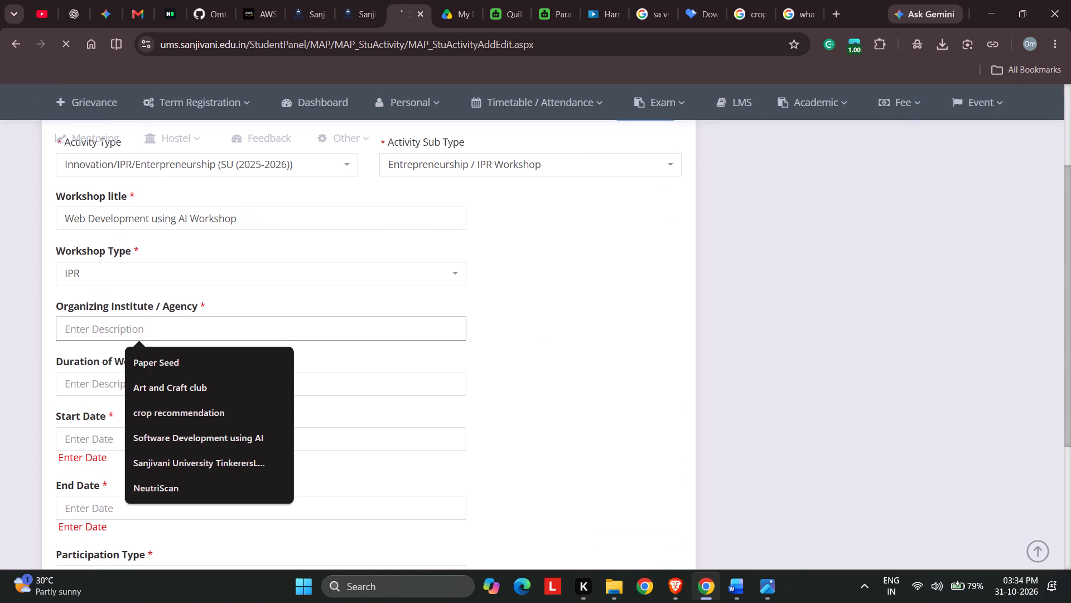
key(alt+Tab)
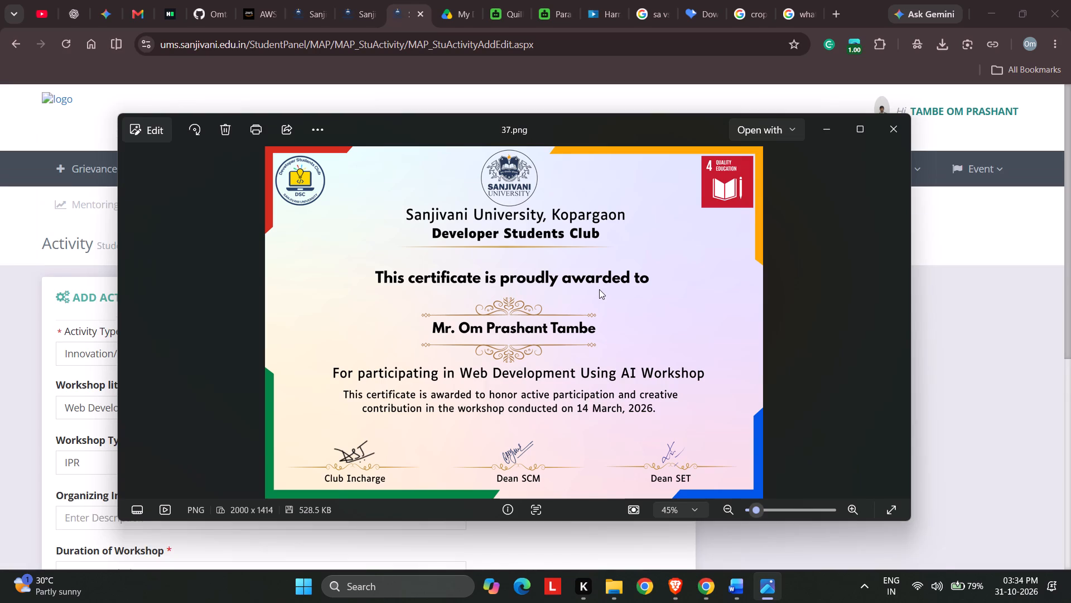
key(alt+Tab)
scroll(335, 477, down, 2)
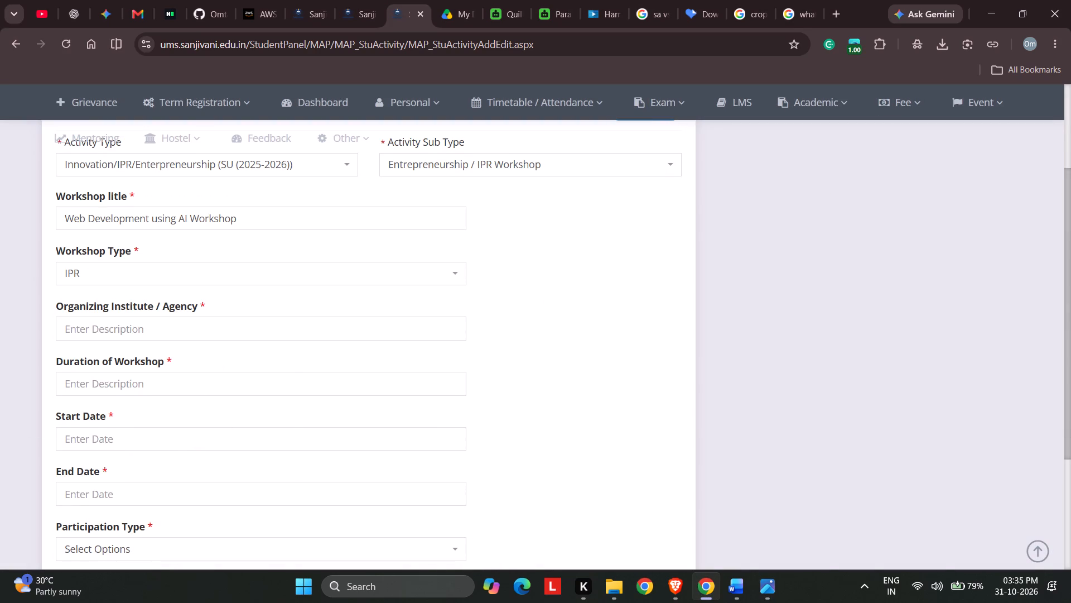
click(224, 331)
text(Developer Student)
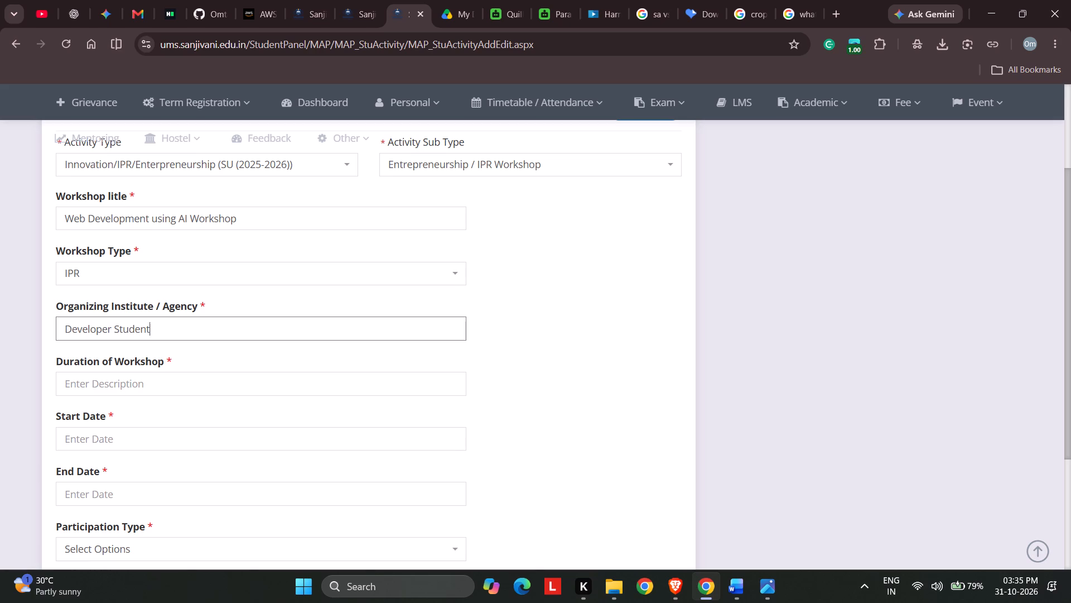
key(space)
text(Club)
click(246, 376)
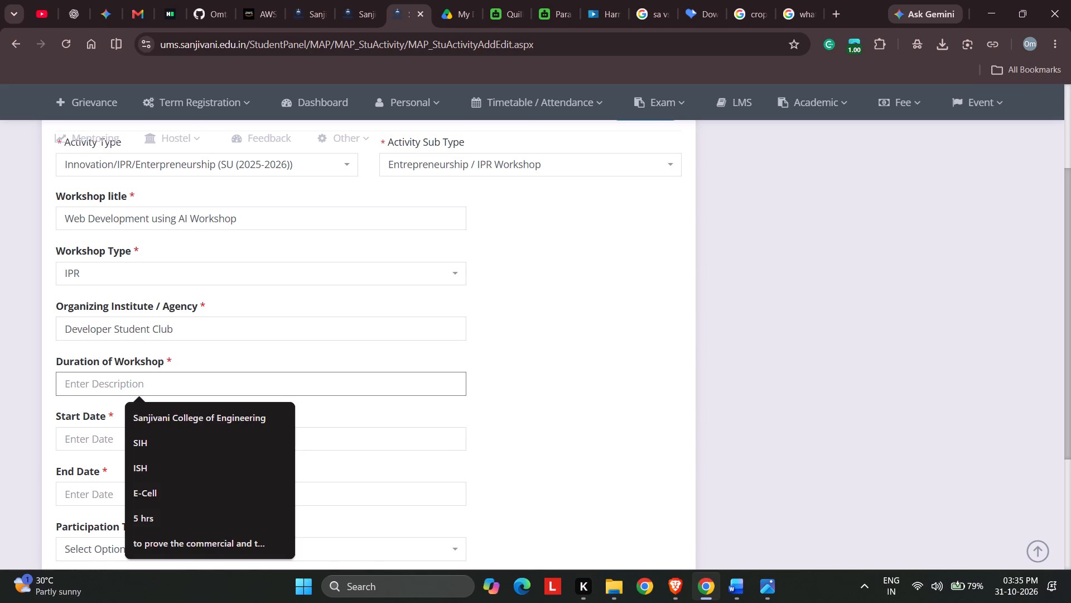
text(5 hrs)
Check the workshop date on the certificate and set the start date to 14-03-2026.
click(206, 439)
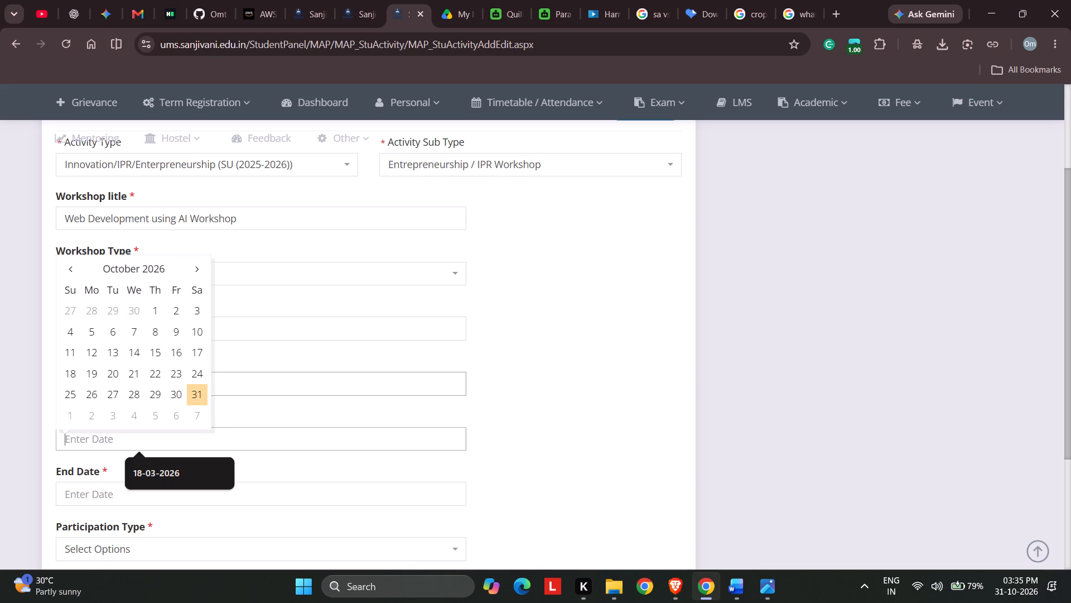
key(alt+Tab)
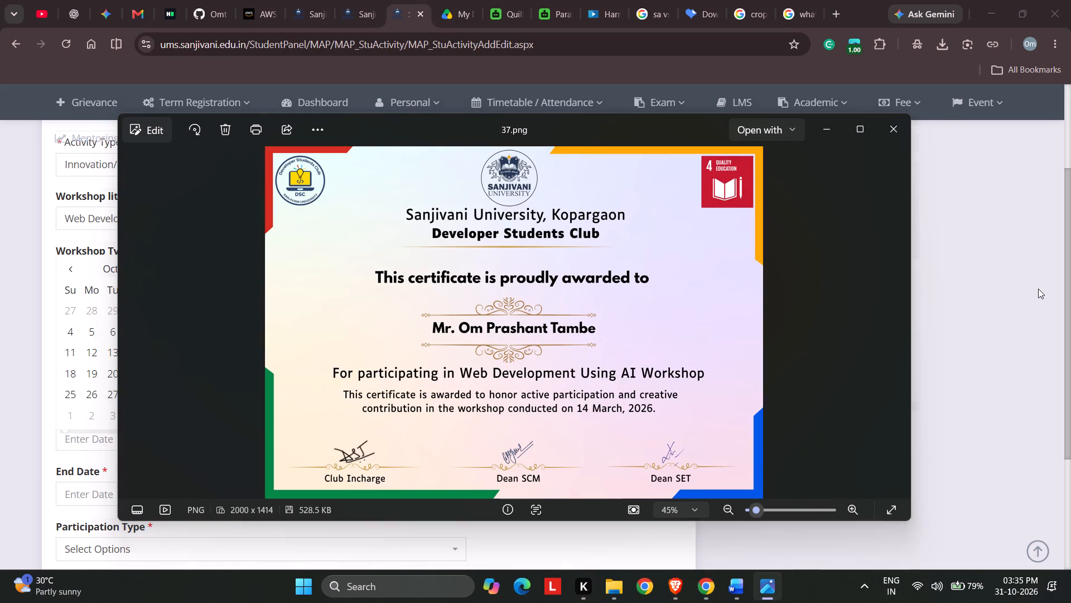
key(alt+Tab)
triple_click(73, 268)
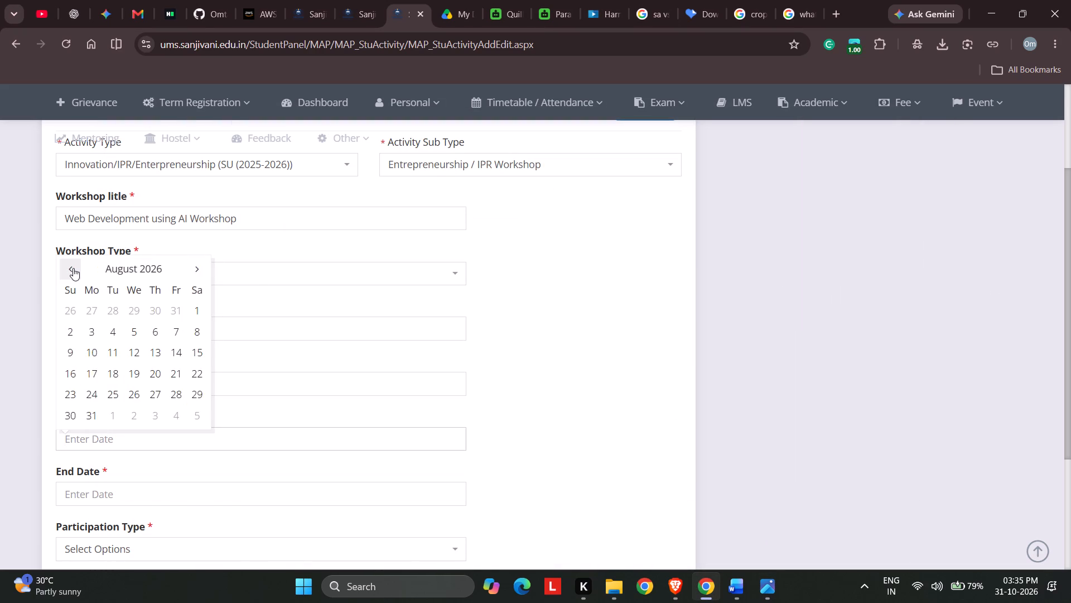
click(73, 268)
double_click(73, 268)
click(73, 268)
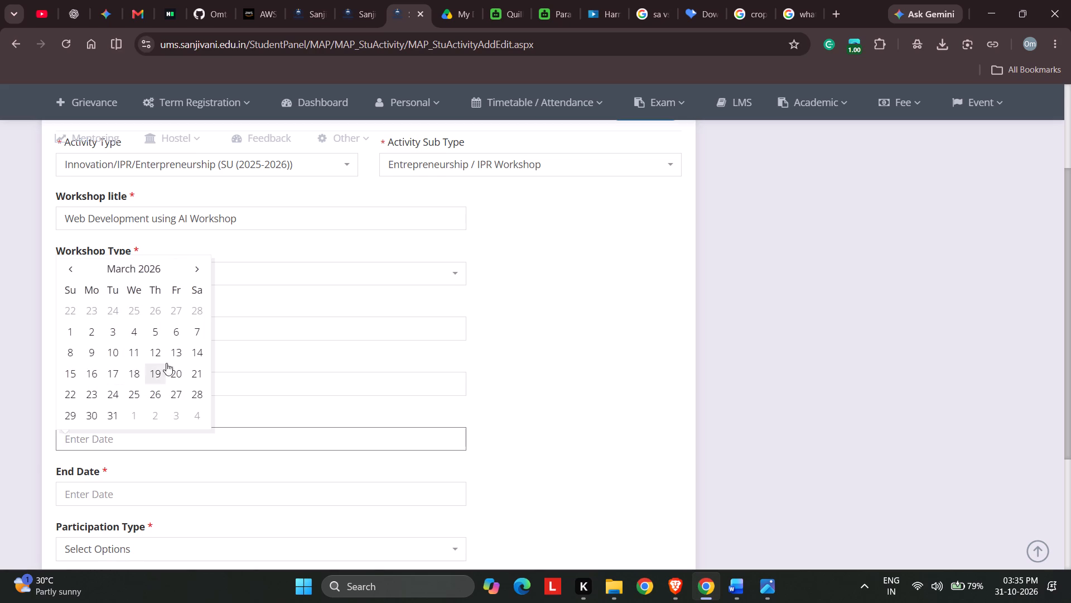
click(196, 351)
Set the workshop's end date to 14-03-2026.
scroll(193, 353, down, 1)
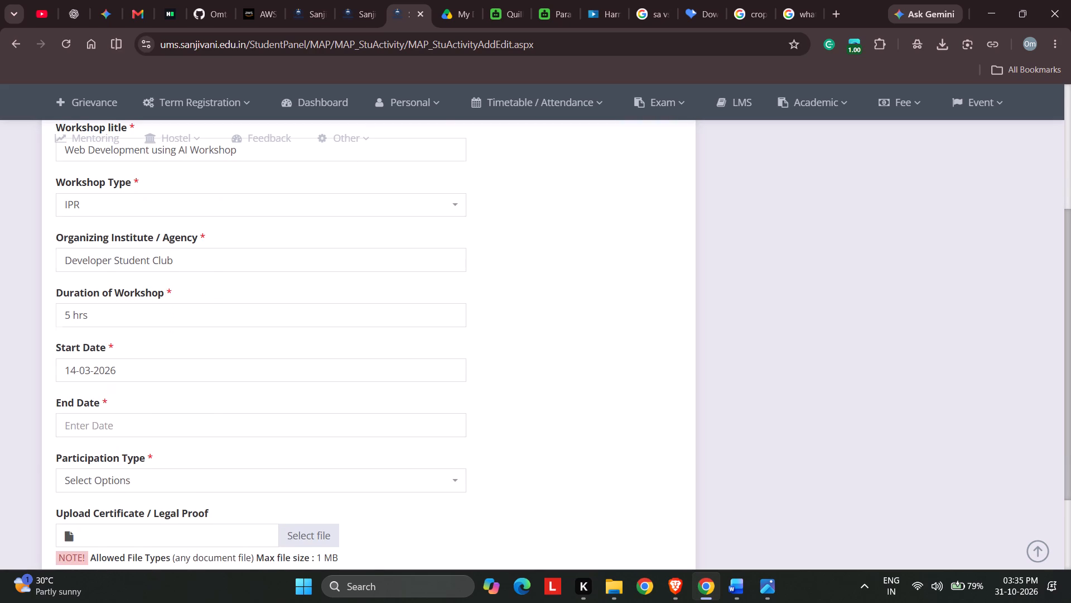
click(122, 424)
triple_click(76, 258)
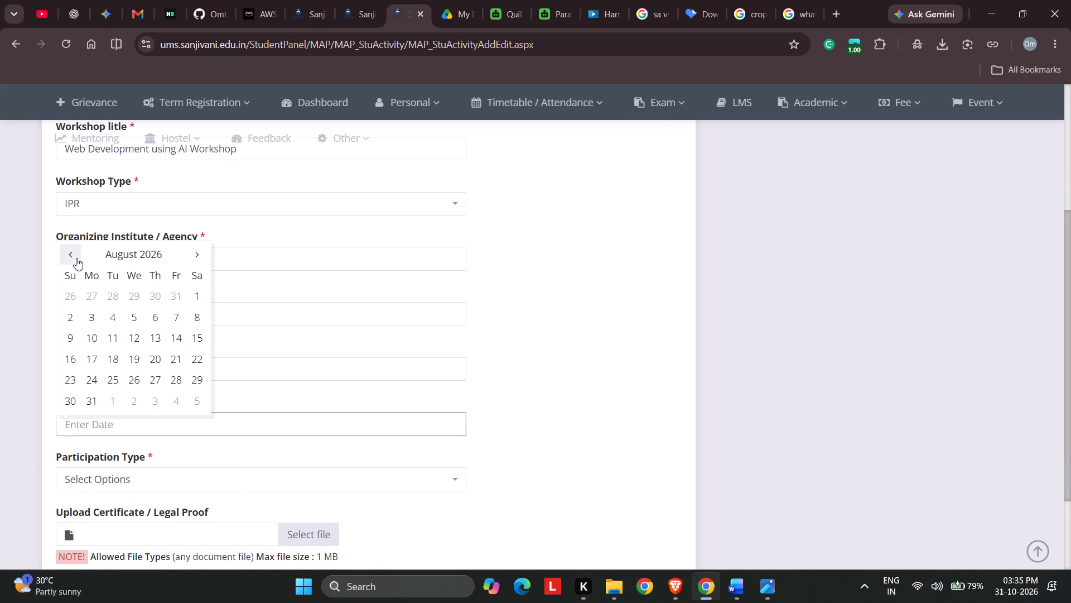
double_click(76, 258)
click(76, 258)
click(76, 258)
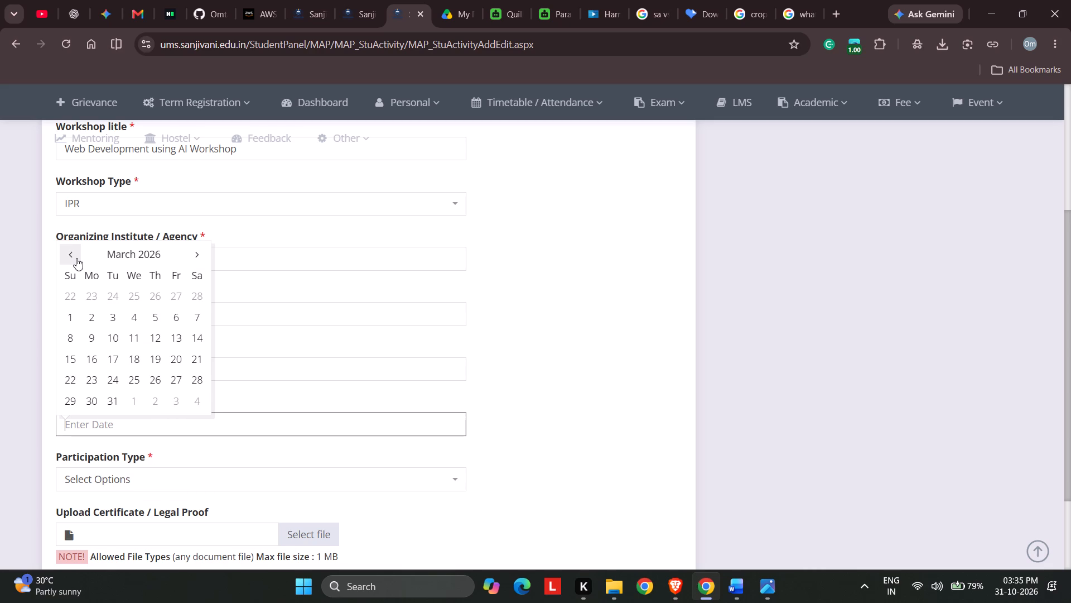
click(200, 344)
click(469, 337)
Set the participation type for the workshop to Presenter.
scroll(529, 339, down, 2)
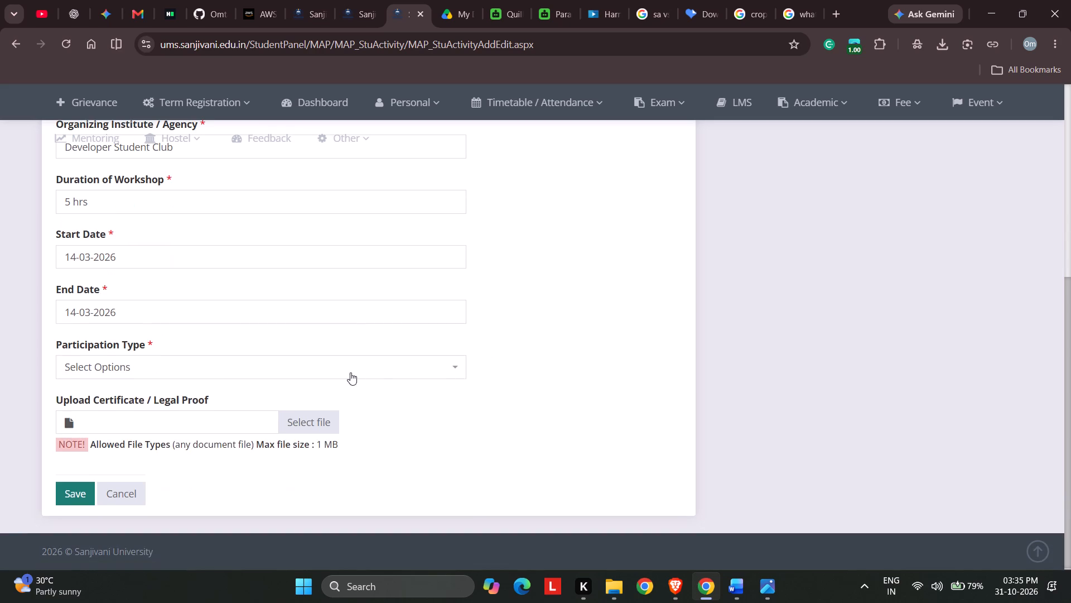
click(356, 368)
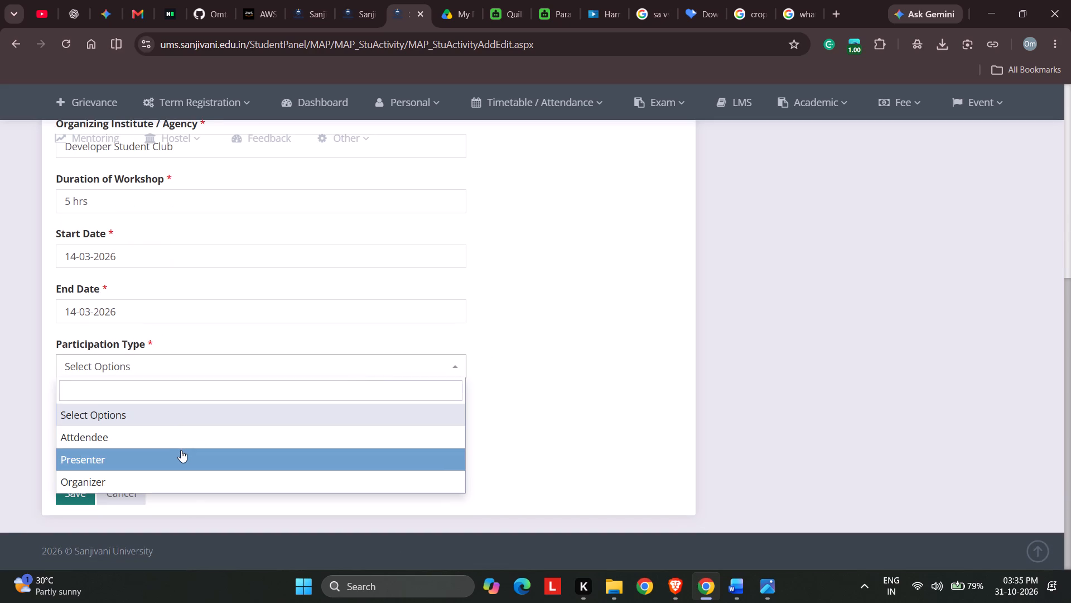
click(181, 450)
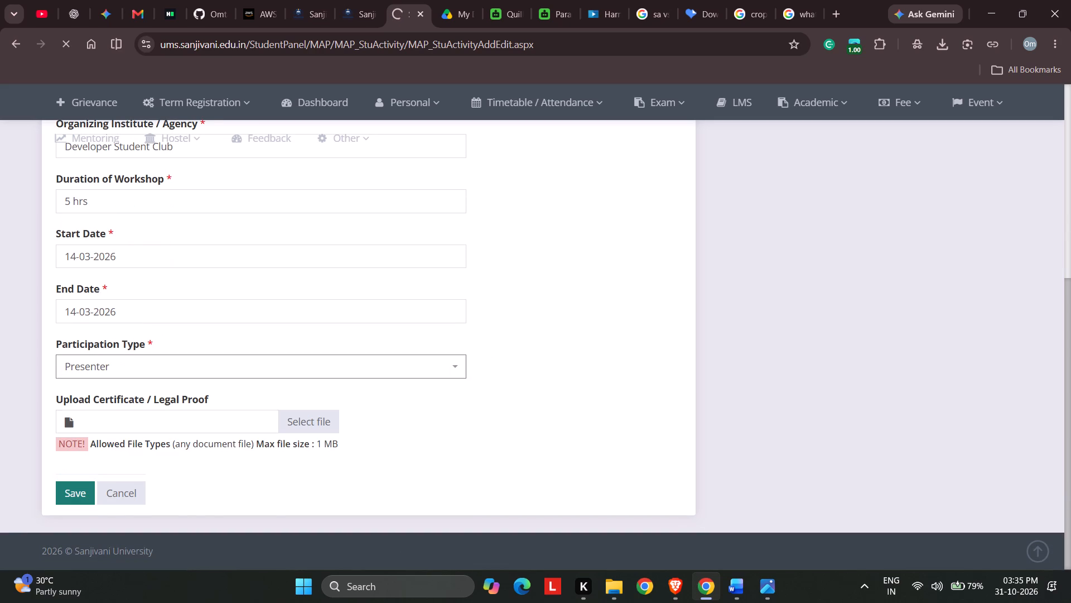
Attach 37.png as the certificate for the Web Development using AI workshop and save the activity.
click(111, 419)
click(627, 443)
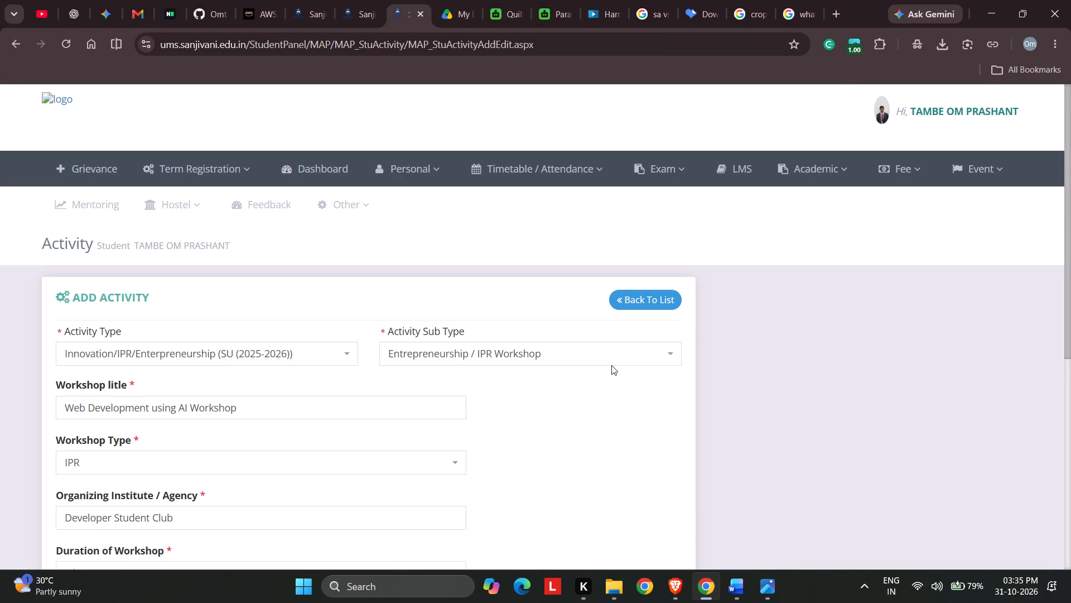
scroll(681, 418, down, 2)
scroll(519, 356, down, 3)
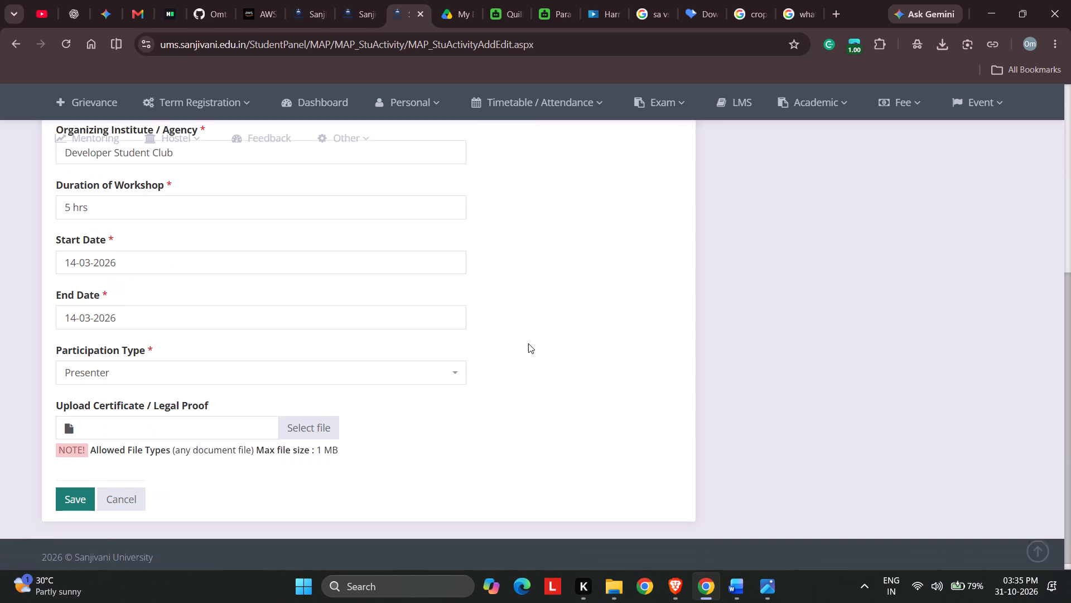
click(131, 416)
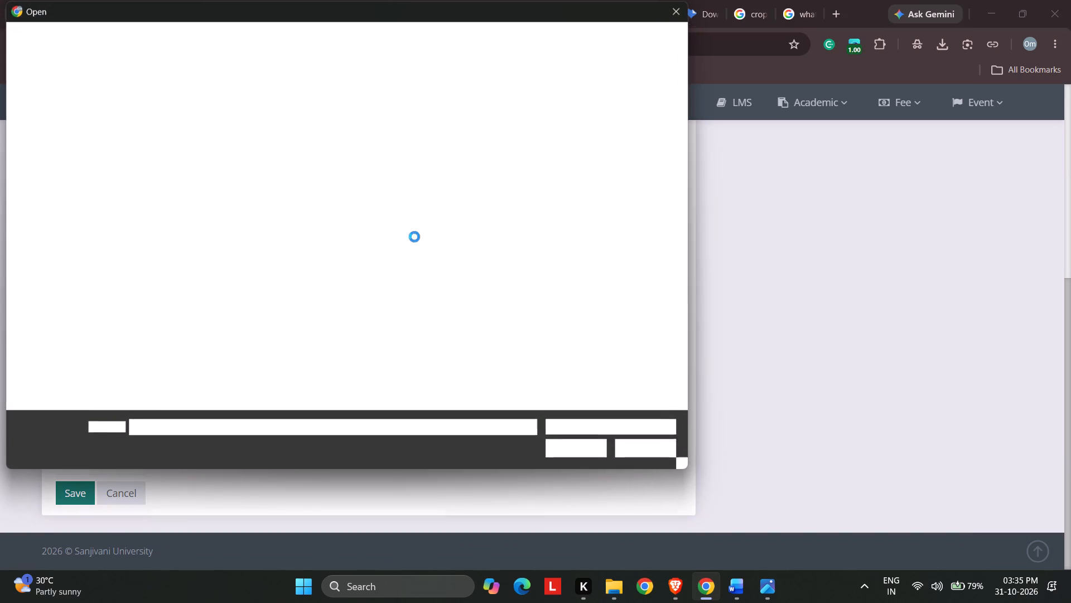
scroll(424, 248, down, 2)
scroll(551, 241, down, 1)
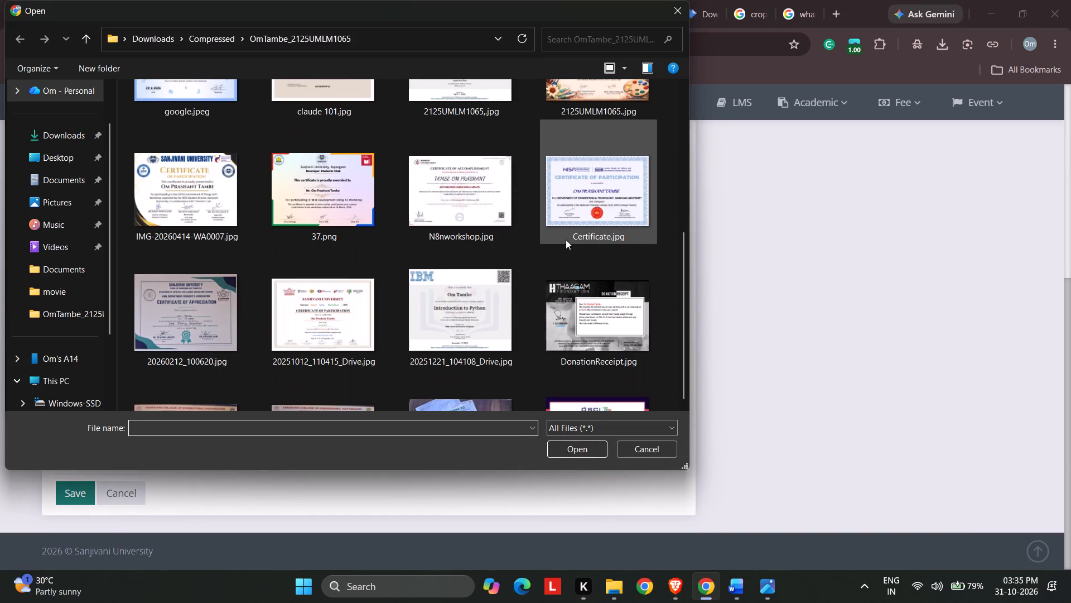
scroll(566, 240, down, 2)
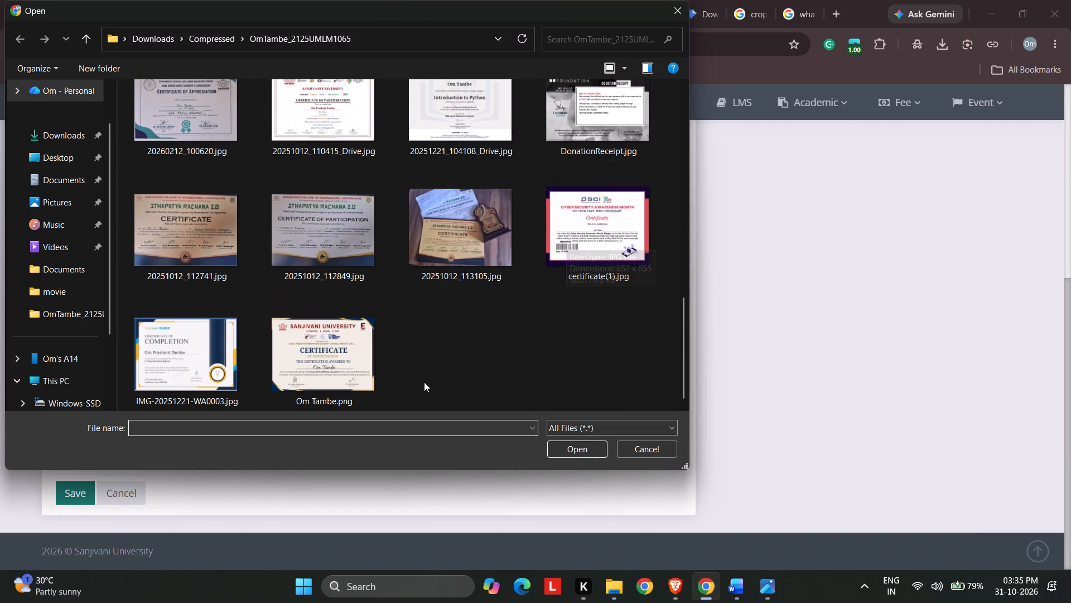
scroll(424, 382, up, 1)
scroll(424, 382, down, 1)
scroll(424, 382, up, 3)
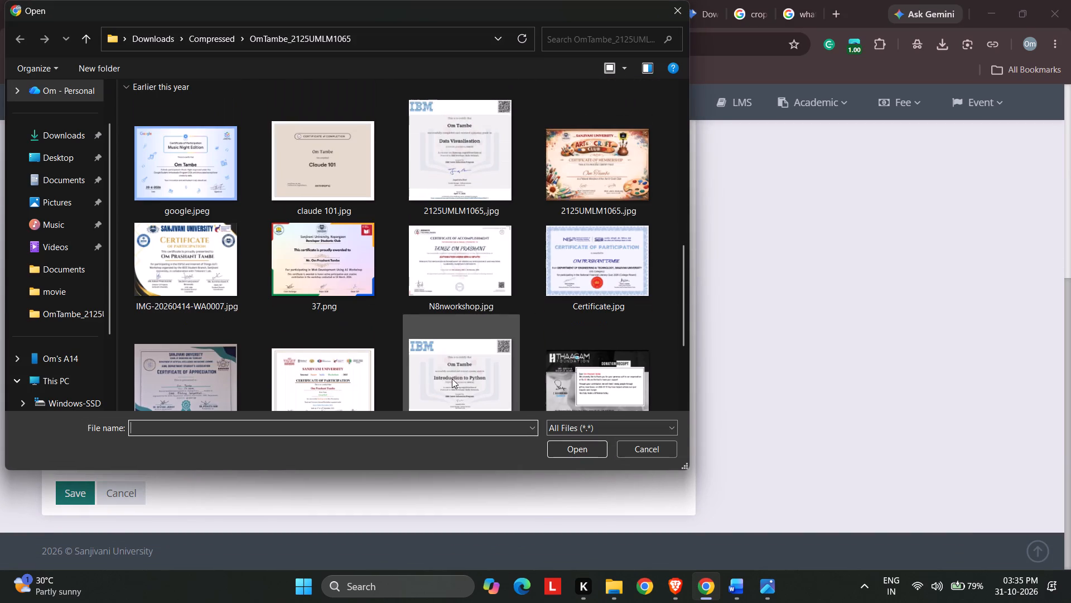
double_click(295, 291)
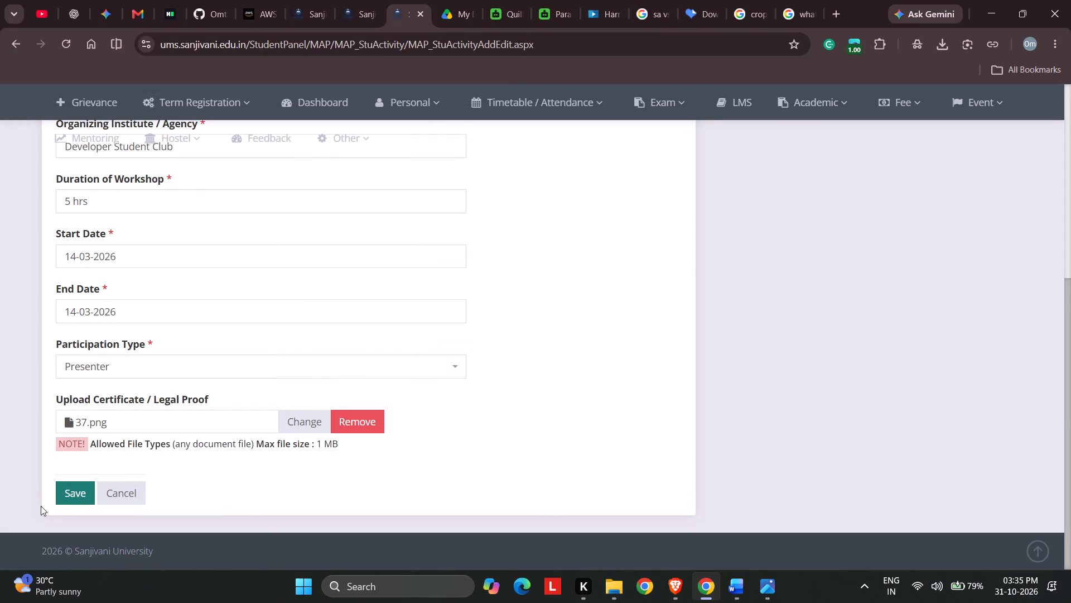
click(78, 486)
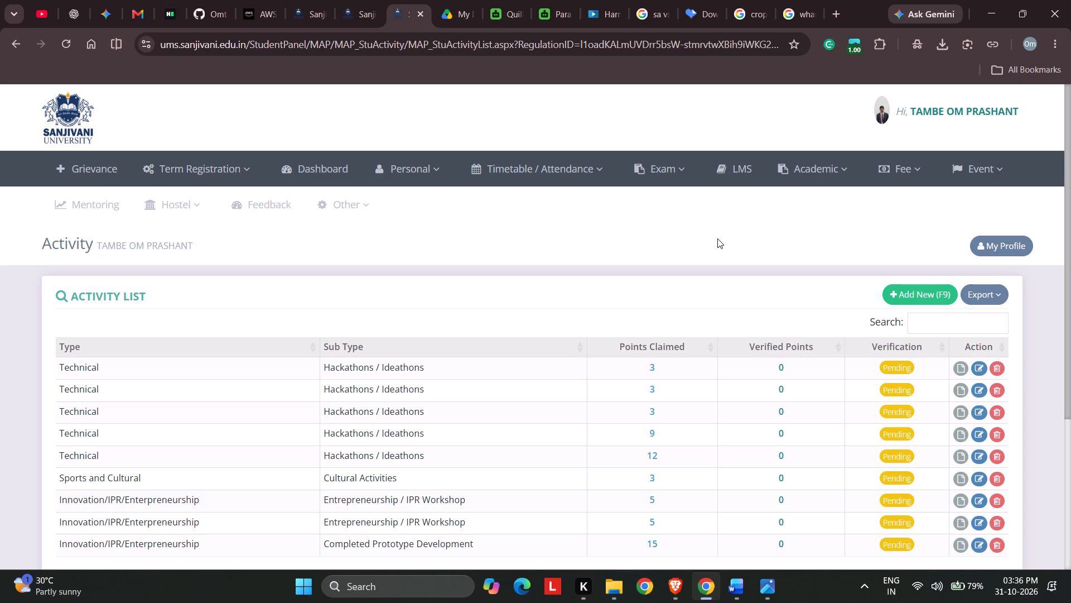
Review the activity list and check the claimed points per regulation in the reloaded MAP form list.
scroll(724, 238, down, 1)
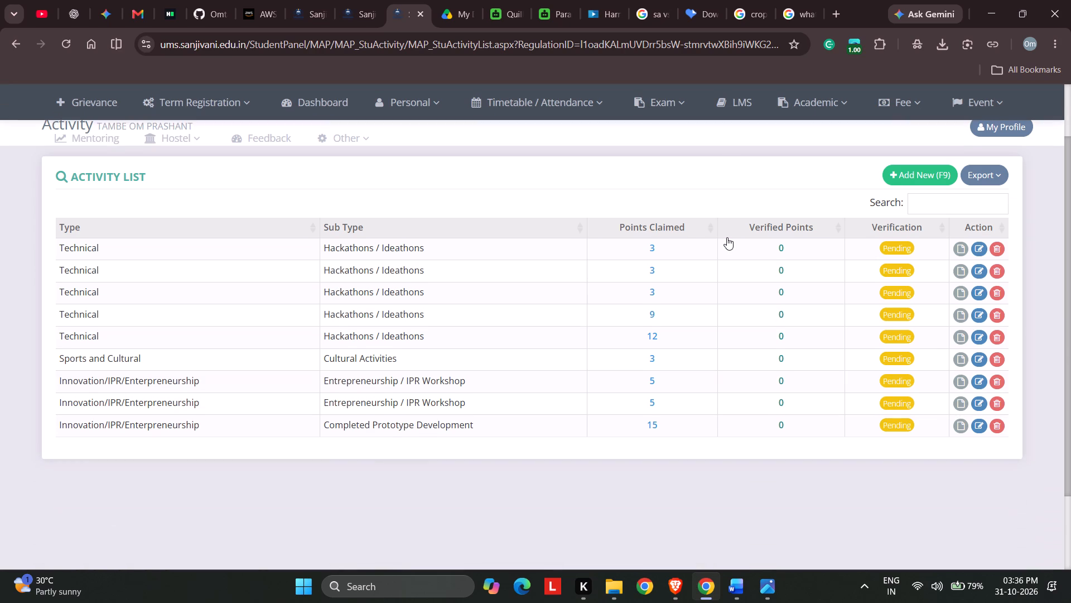
scroll(729, 237, up, 3)
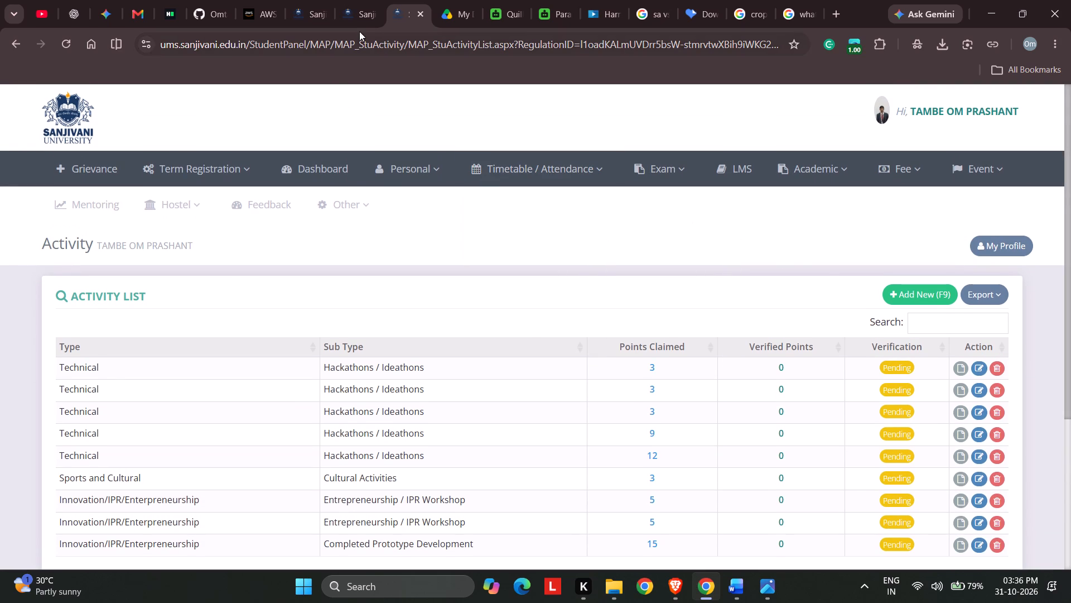
click(355, 20)
click(64, 39)
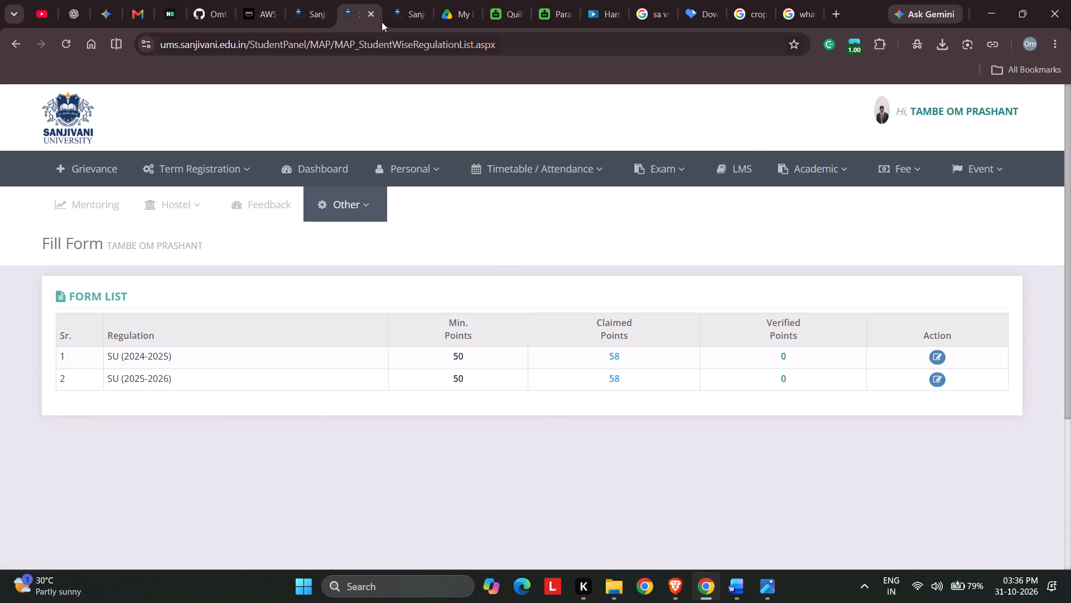
click(393, 9)
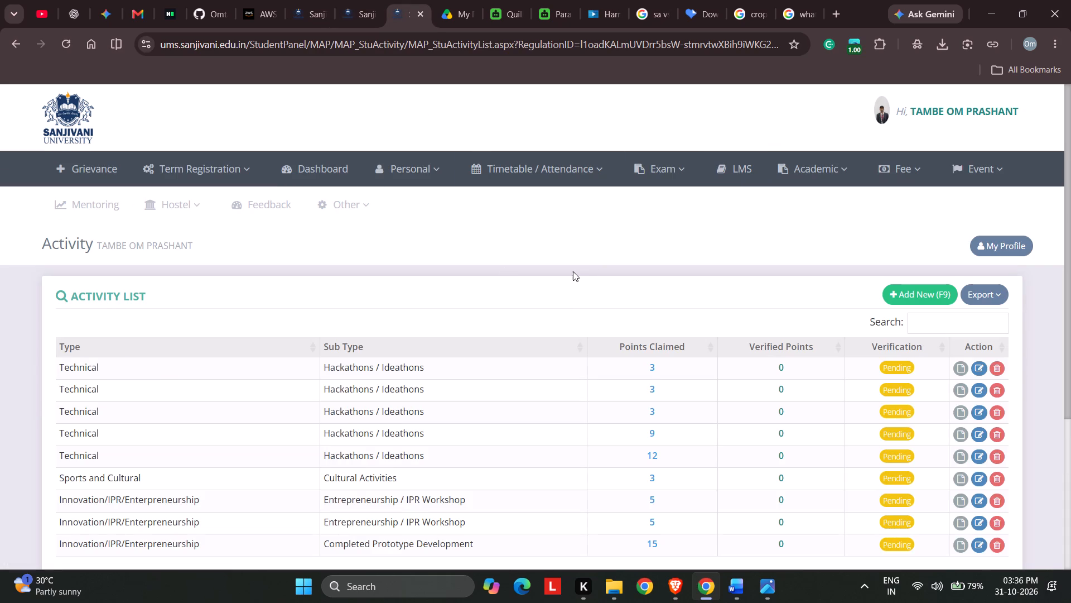
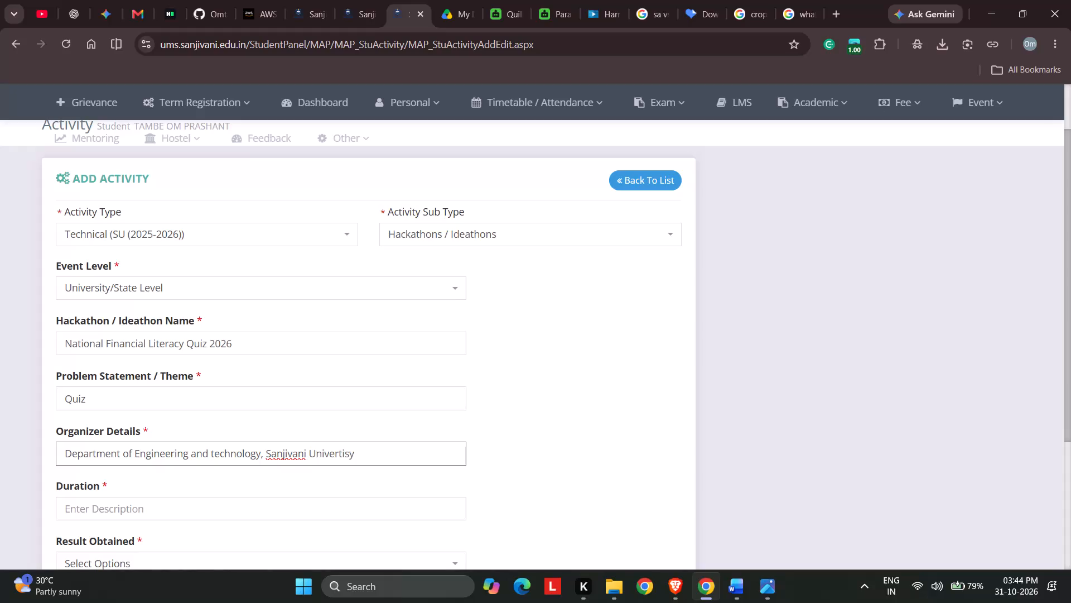
Capitalize "Technology" in the organizer details of the National Financial Literacy Quiz 2026 activity.
key(ctrl+Left)
key(ctrl+Left)
key(ctrl+Left)
key(ctrl+Left)
key(Right)
key(BackSpace)
key(shift+t)
key(Right)
key(Right)
key(Right)
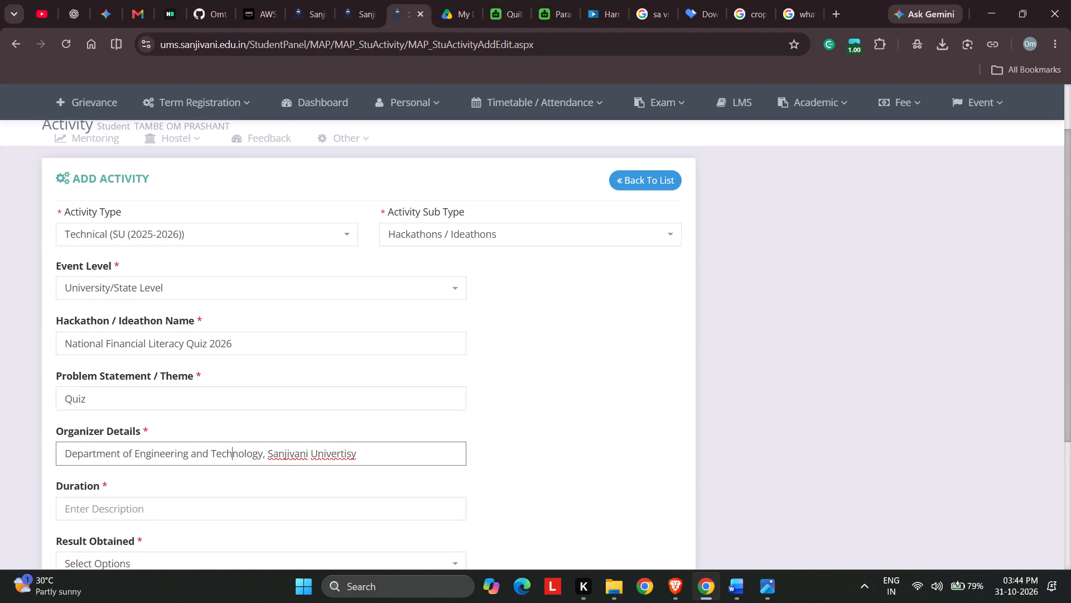
Set the quiz activity's duration to 1 hrs and its result obtained to Participation.
click(181, 515)
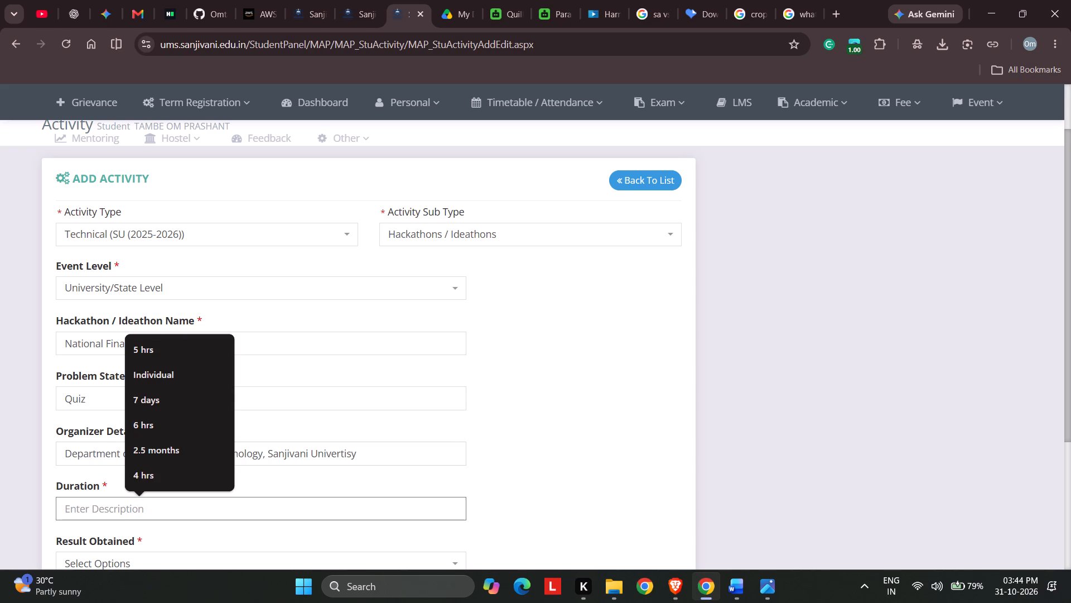
text(1 hrs)
scroll(377, 413, down, 2)
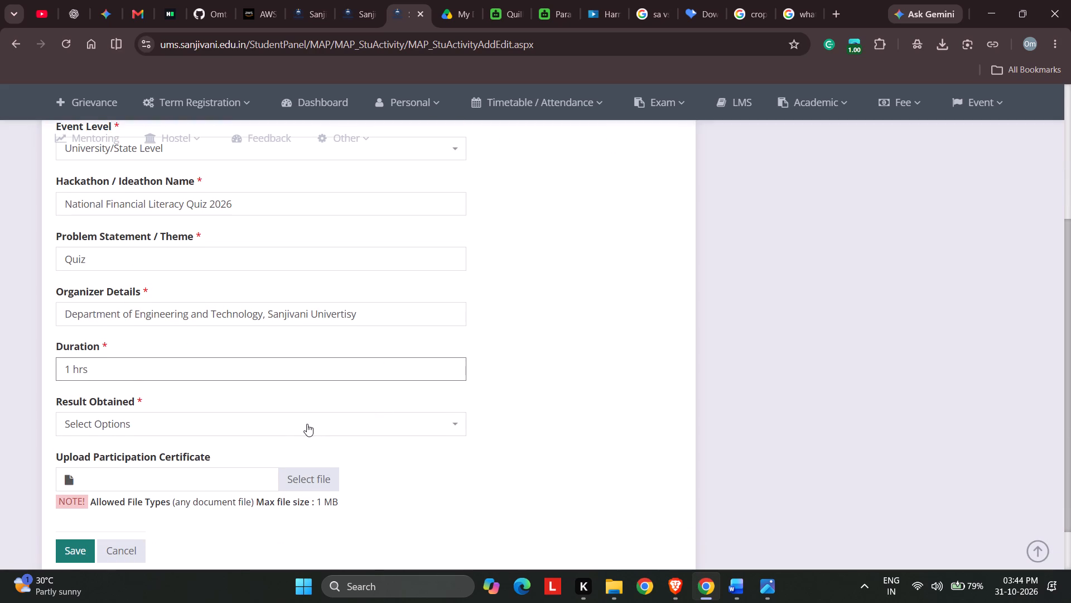
click(310, 424)
click(173, 528)
Attach Certificate.jpg as the participation certificate for the National Financial Literacy Quiz 2026 and save the activity.
scroll(254, 417, down, 1)
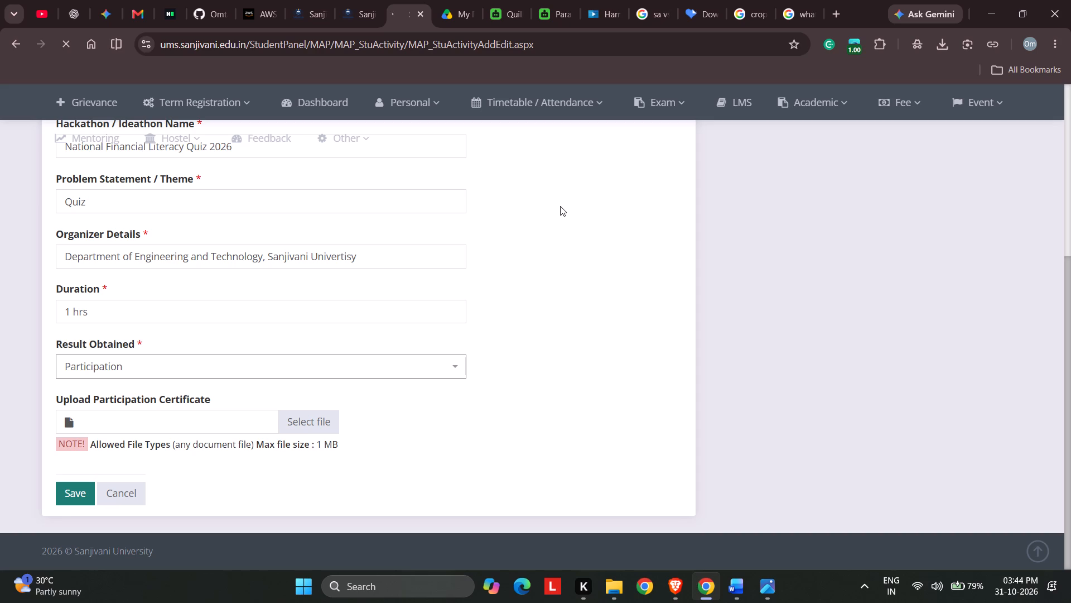
scroll(560, 205, down, 4)
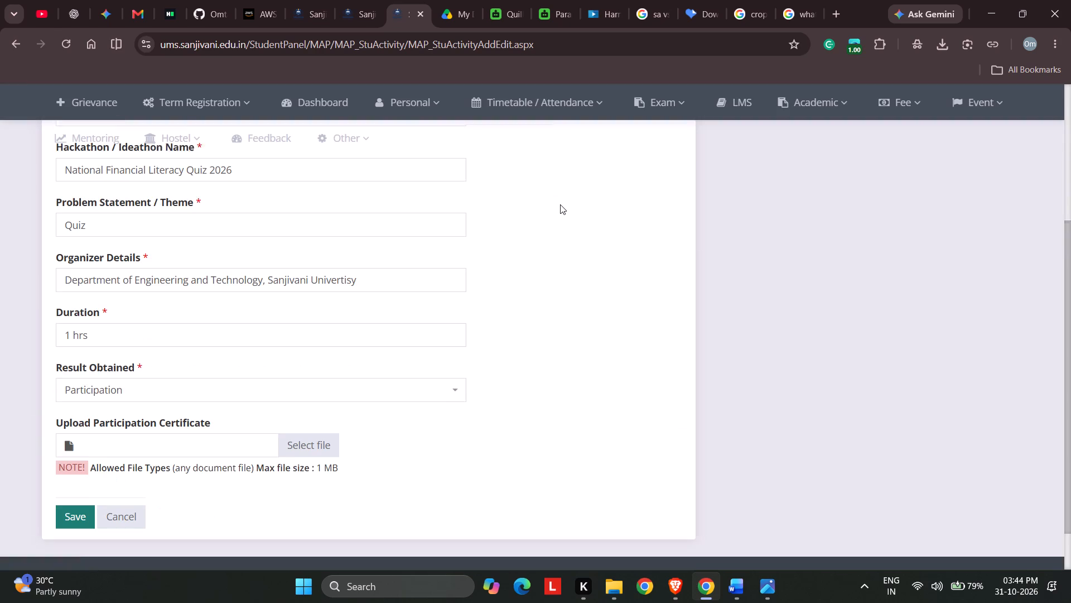
click(184, 421)
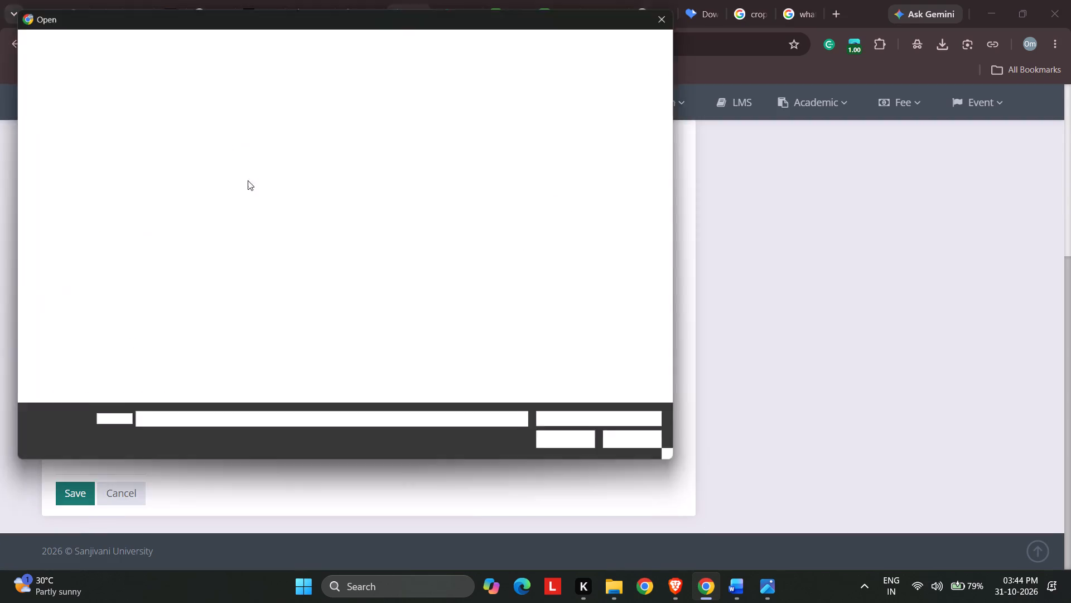
scroll(359, 205, down, 1)
scroll(468, 181, down, 1)
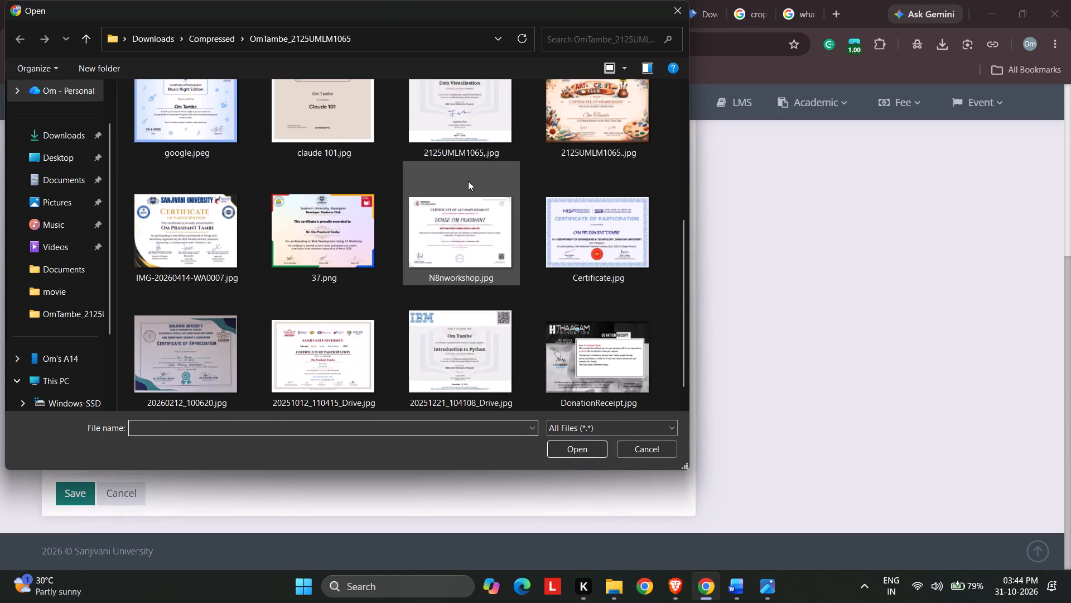
scroll(494, 178, down, 2)
scroll(542, 263, down, 1)
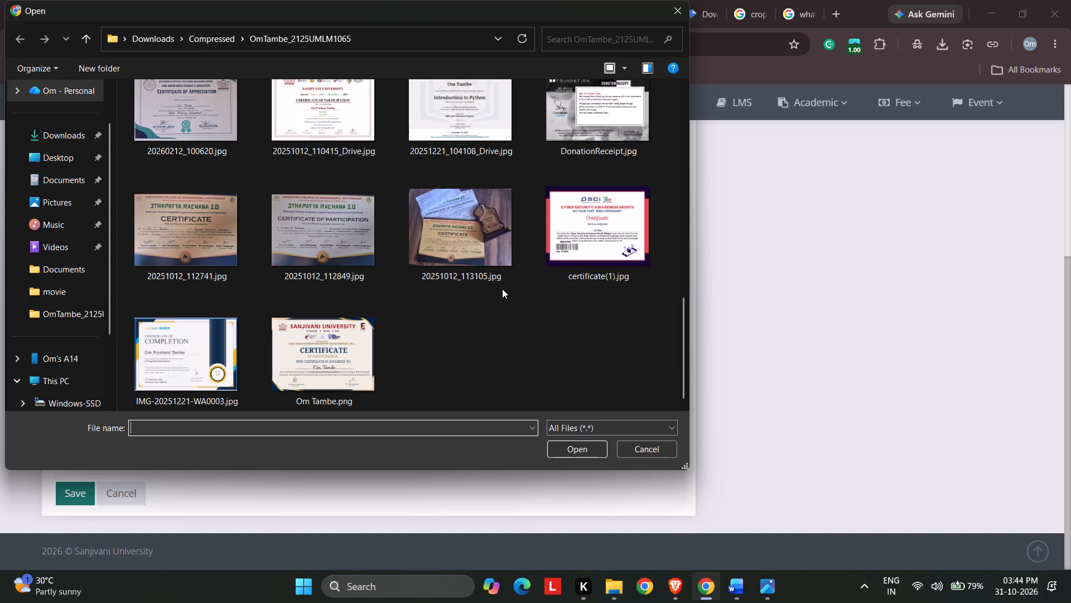
scroll(505, 288, up, 3)
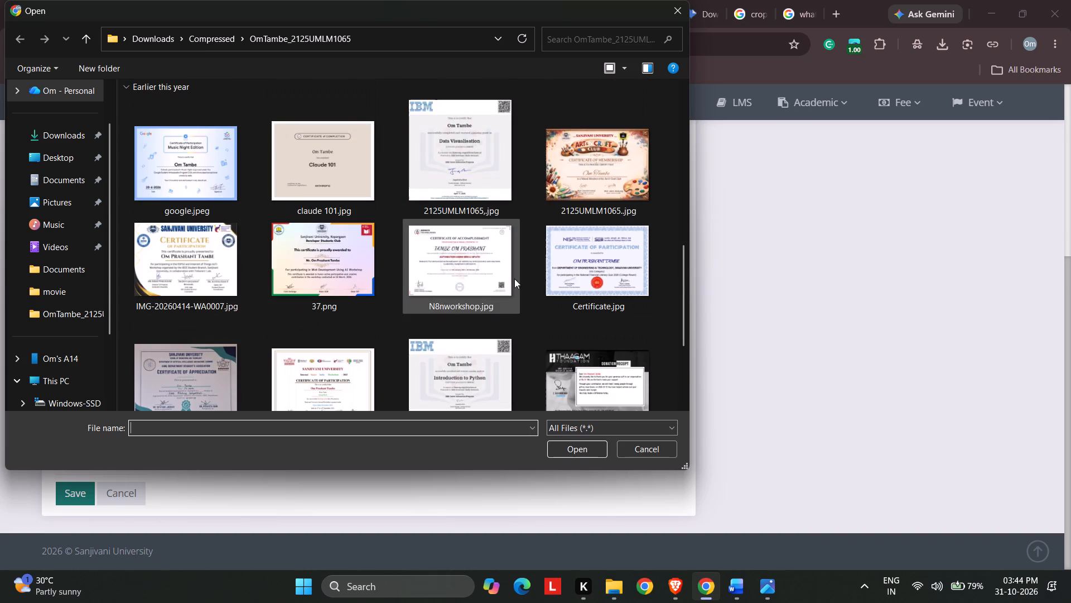
double_click(560, 253)
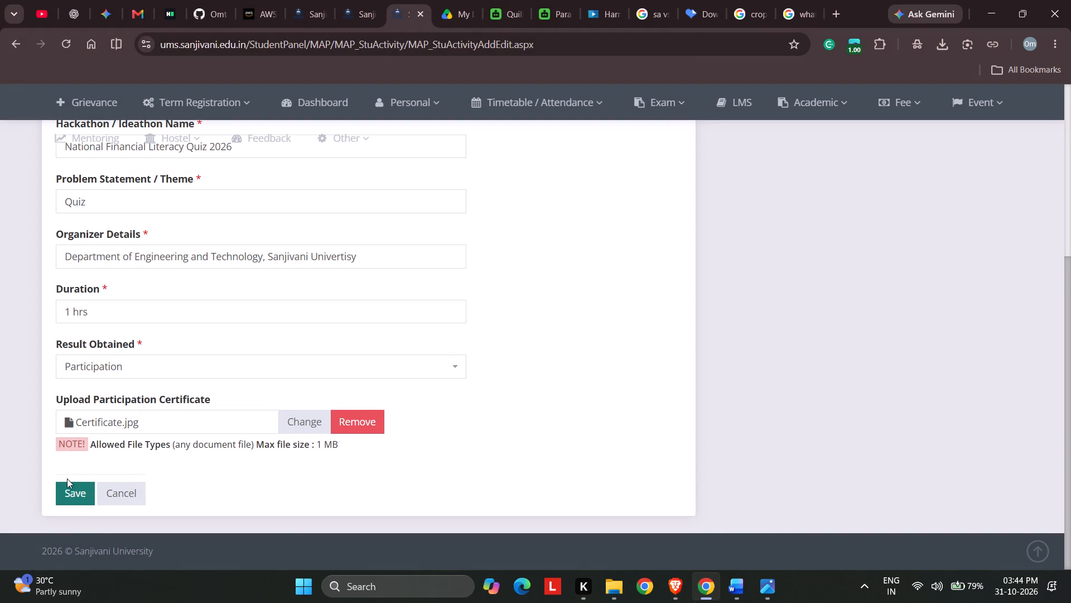
click(73, 489)
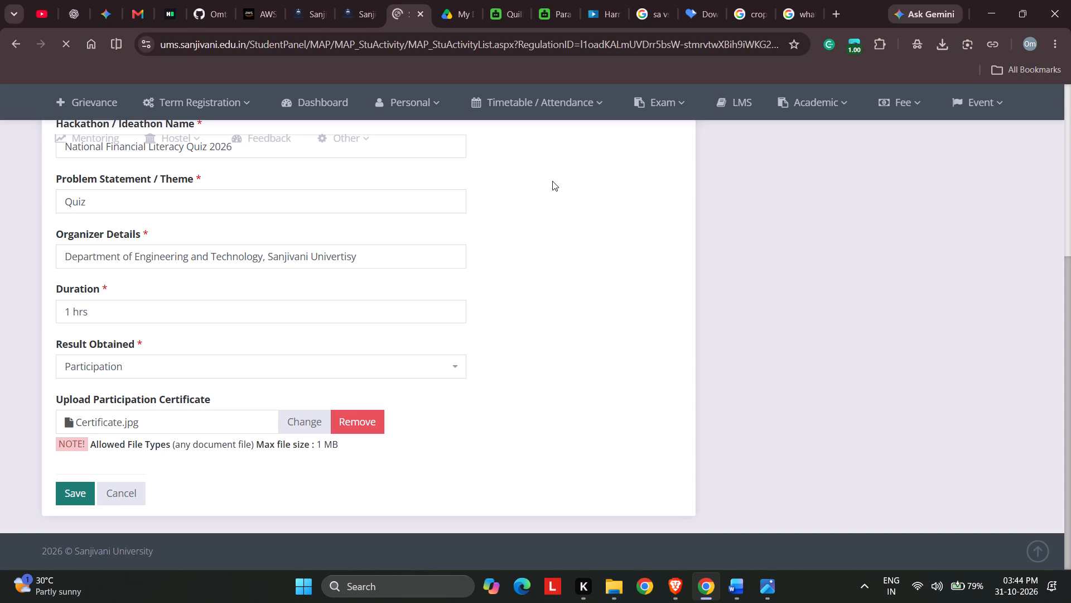
Review the activity list and inspect the details of the two Hackathons / Ideathons entries claiming 9 points.
scroll(582, 160, down, 1)
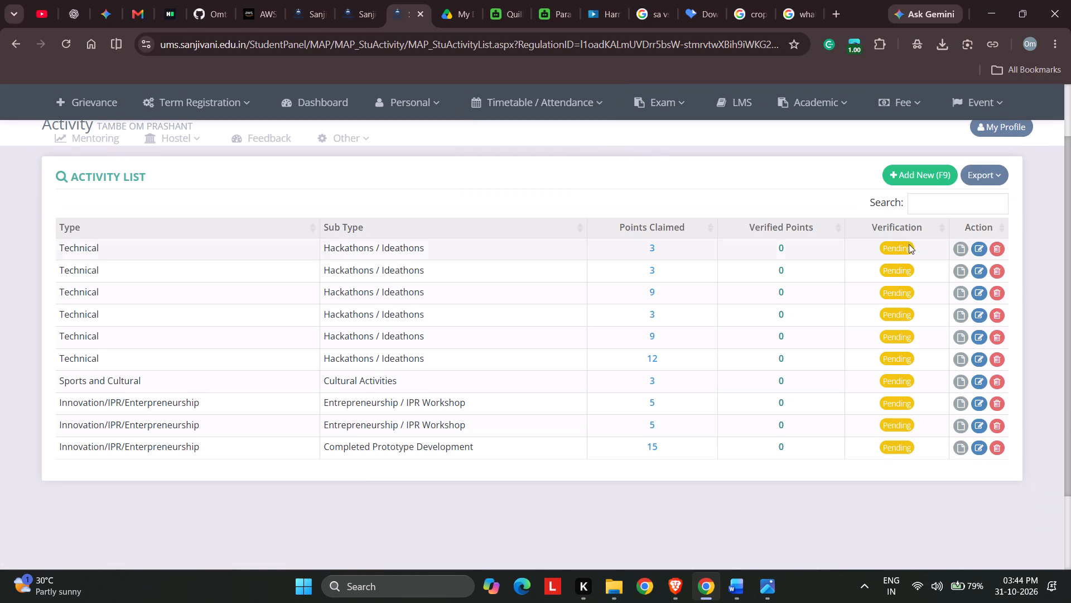
click(956, 294)
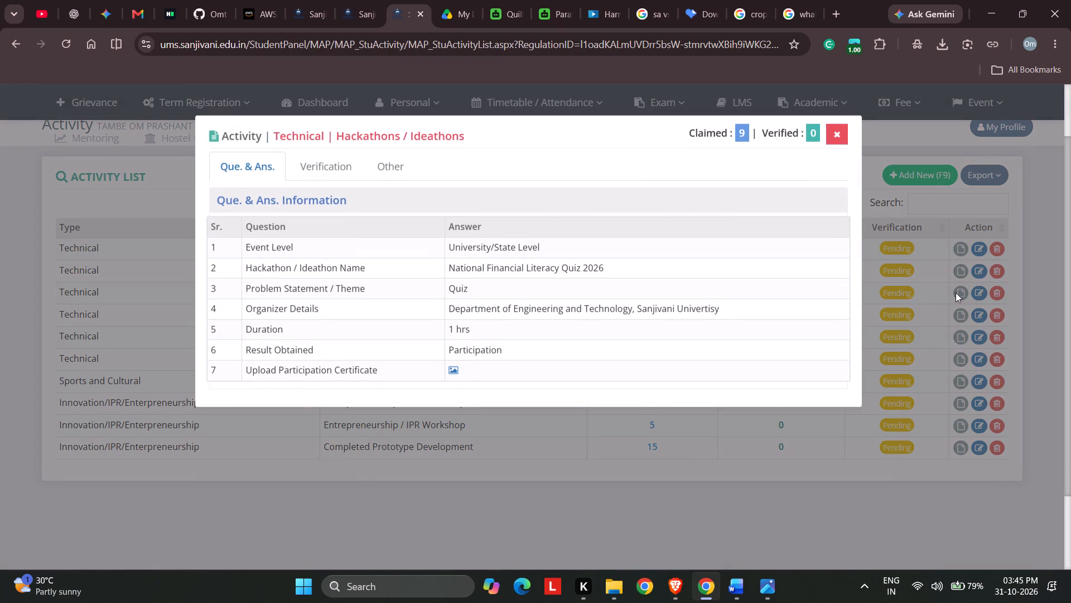
click(551, 513)
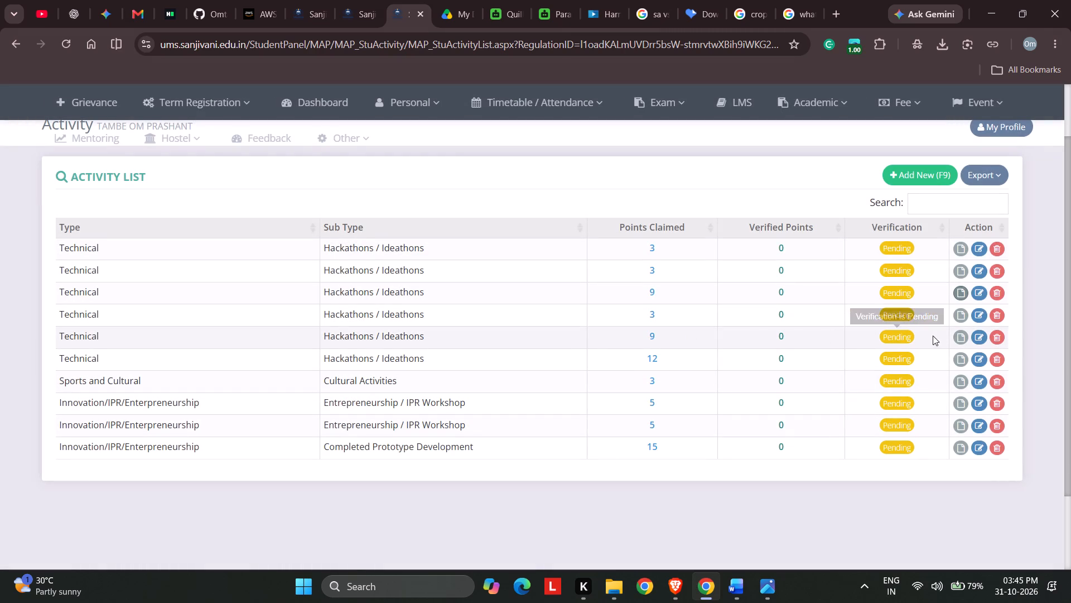
click(958, 337)
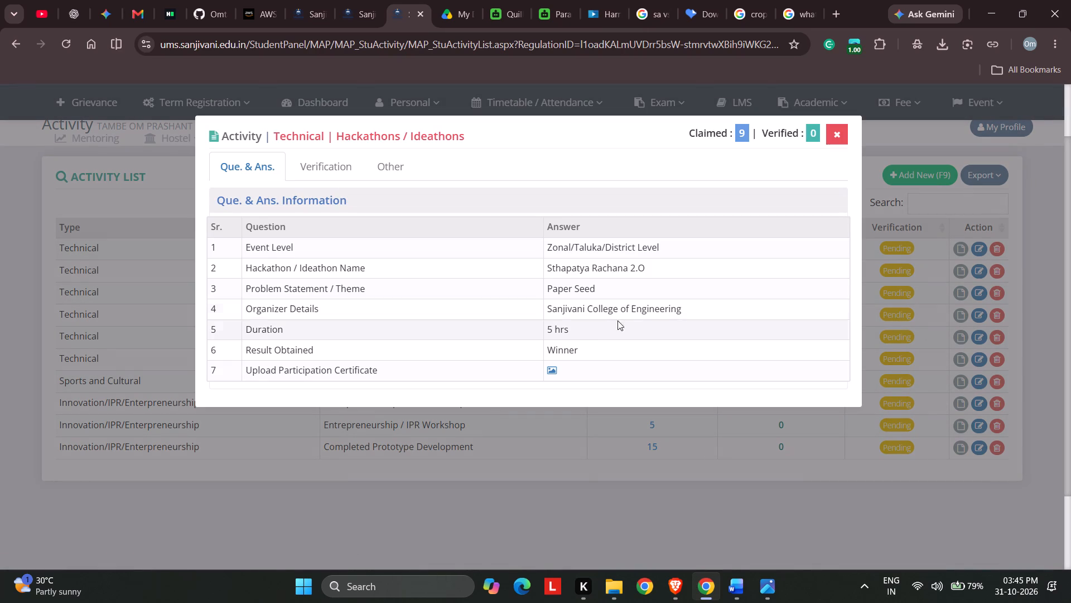
click(620, 481)
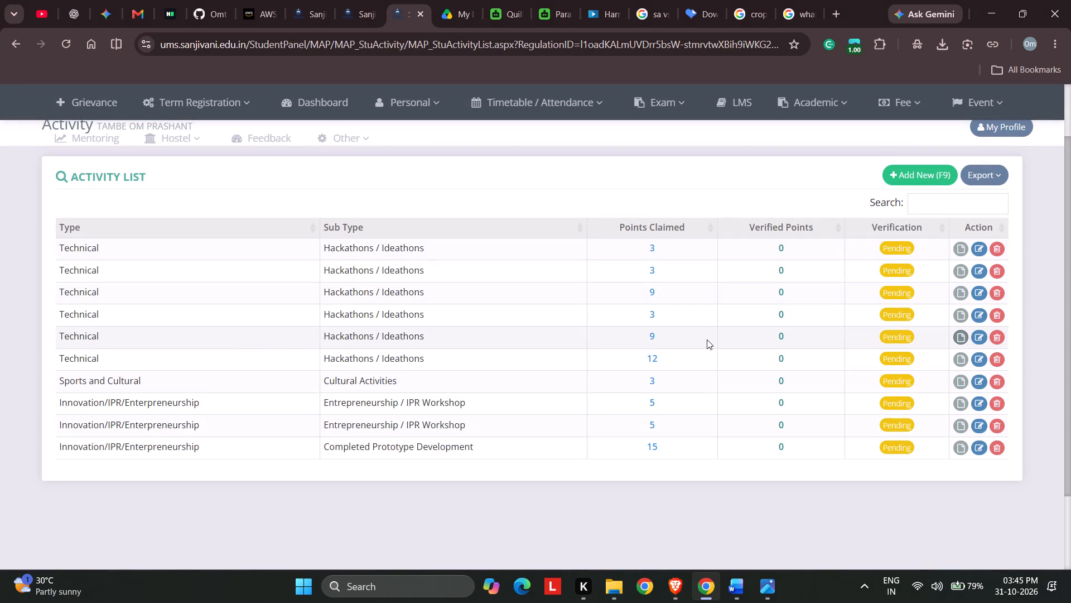
scroll(591, 479, up, 1)
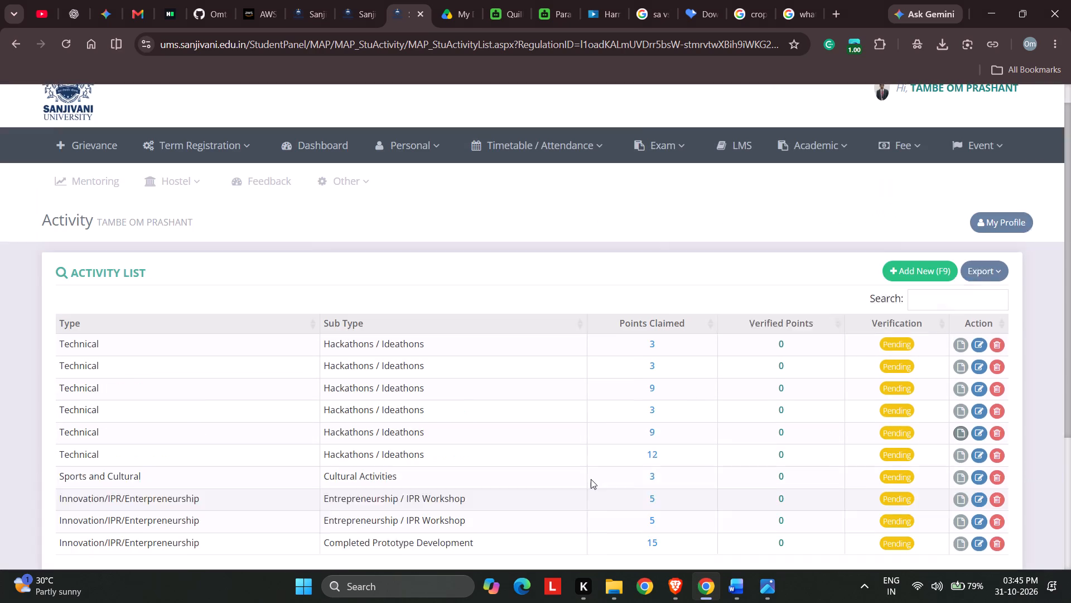
scroll(591, 479, down, 1)
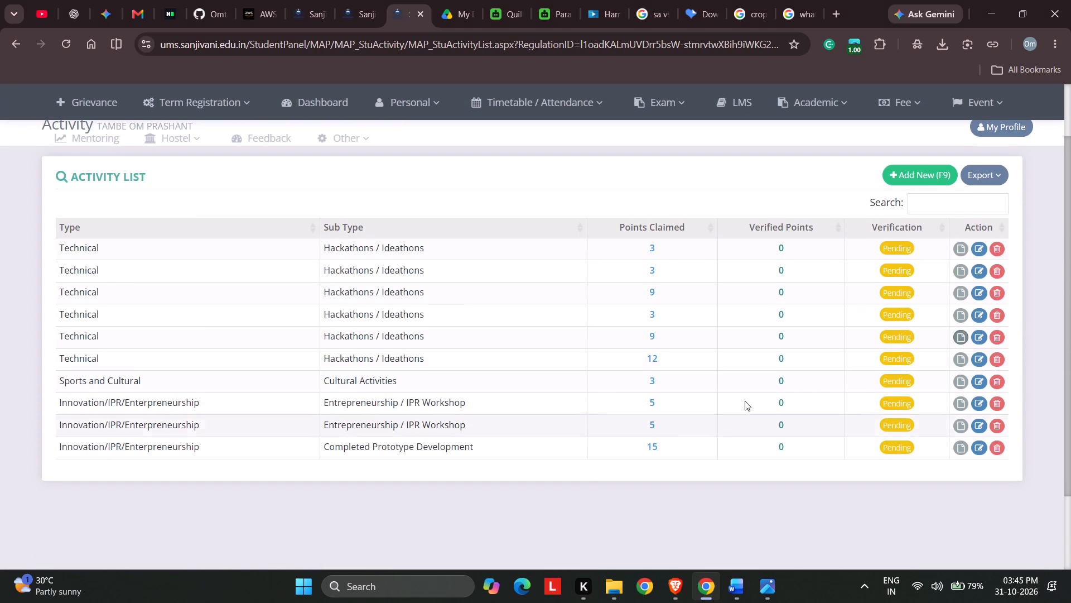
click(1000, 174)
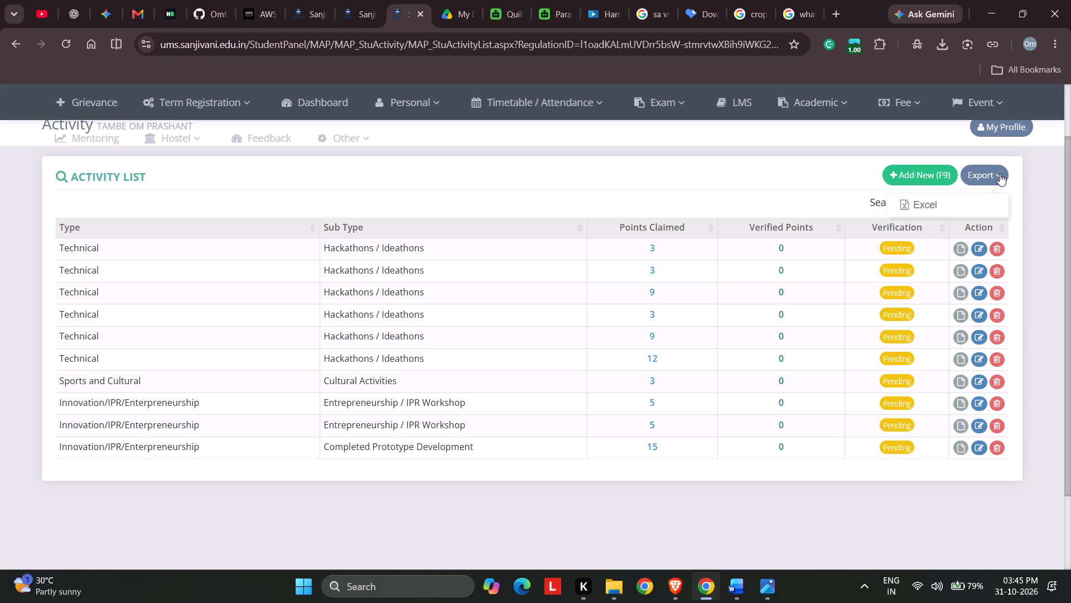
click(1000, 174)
View the N8nworkshop.jpg certificate in the certificates folder to read the workshop details, and return to the activity list.
click(609, 596)
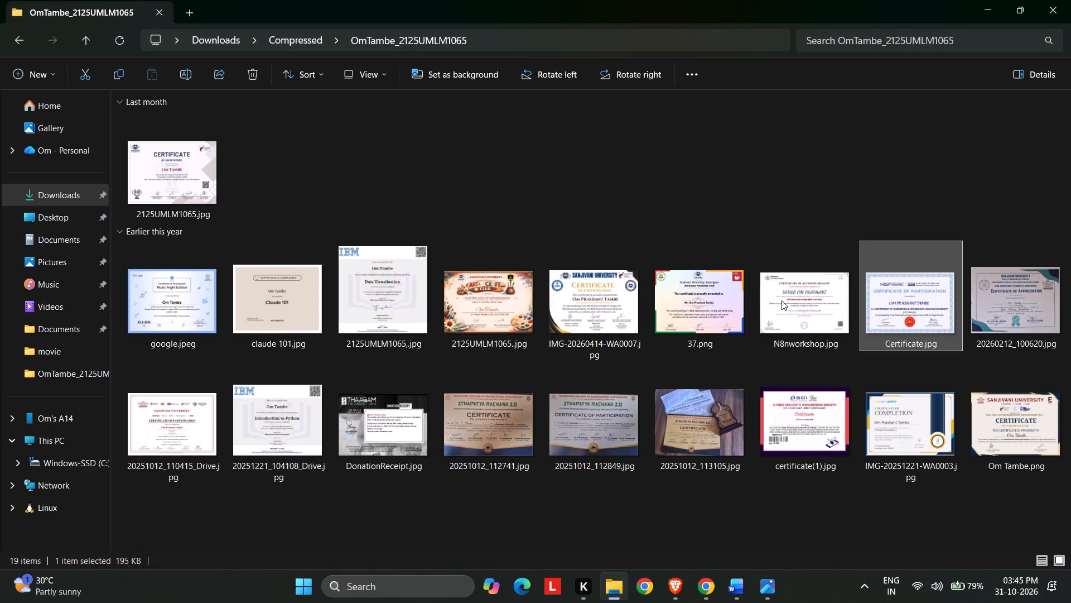
double_click(781, 300)
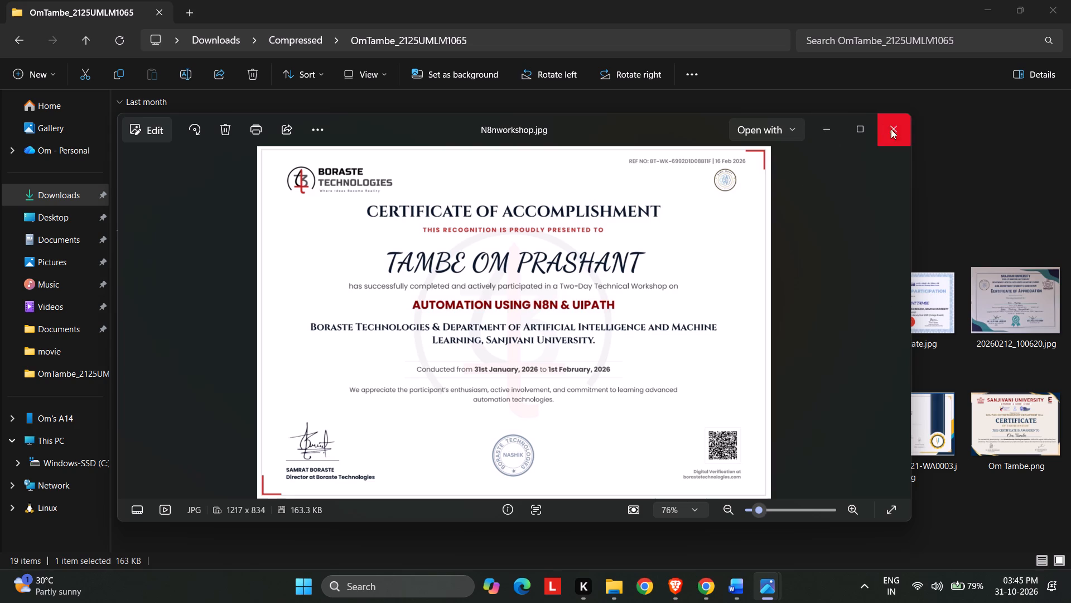
click(838, 137)
click(998, 0)
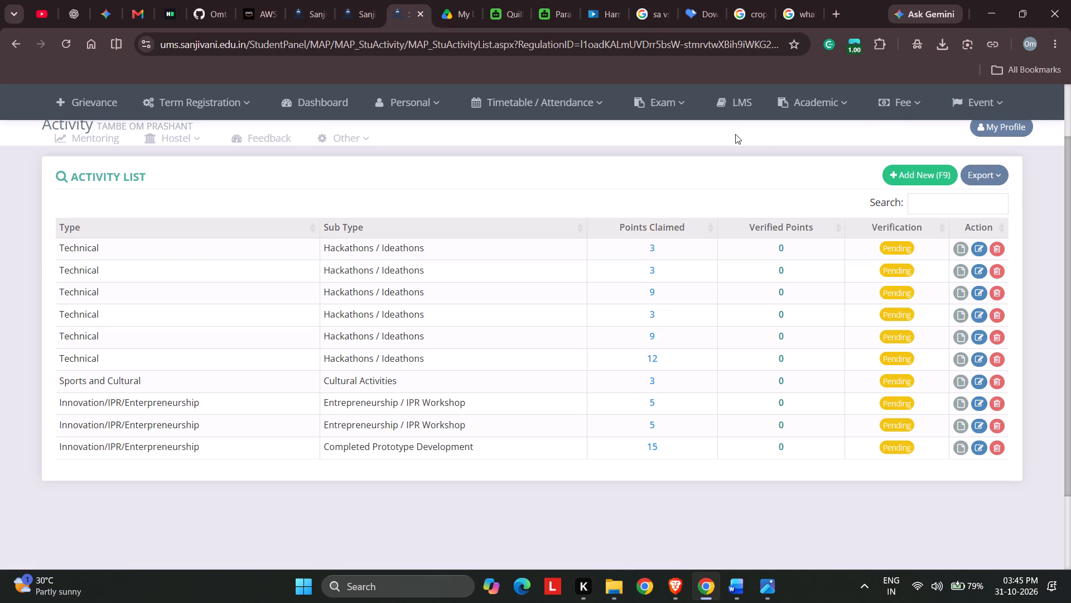
Start a new activity of type Innovation/IPR/Enterpreneurship (SU (2025-2026)) with sub type Entrepreneurship / IPR Workshop.
click(913, 174)
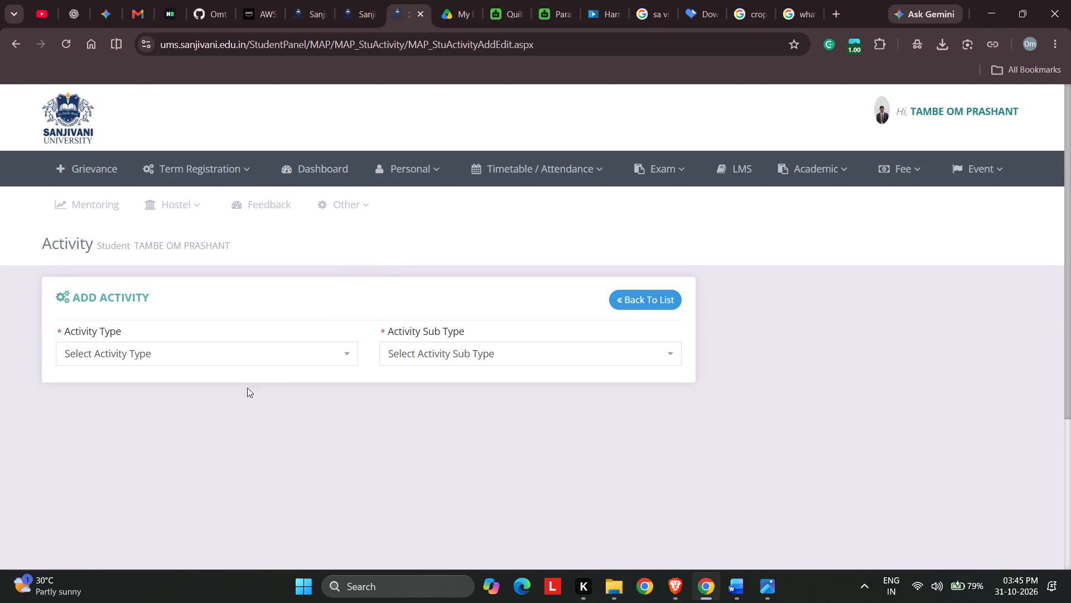
click(298, 351)
click(195, 489)
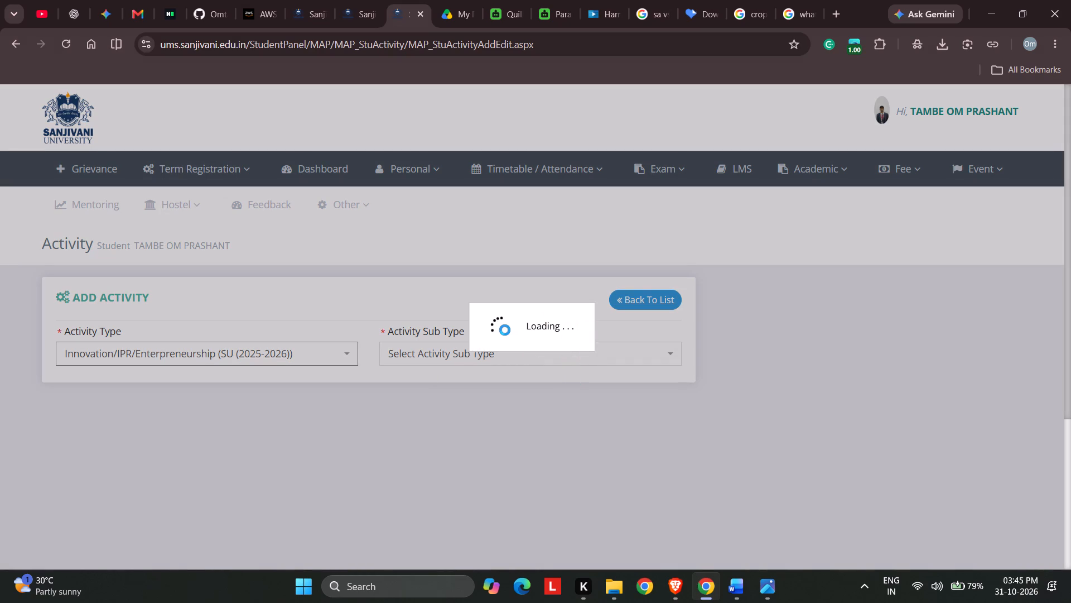
click(620, 362)
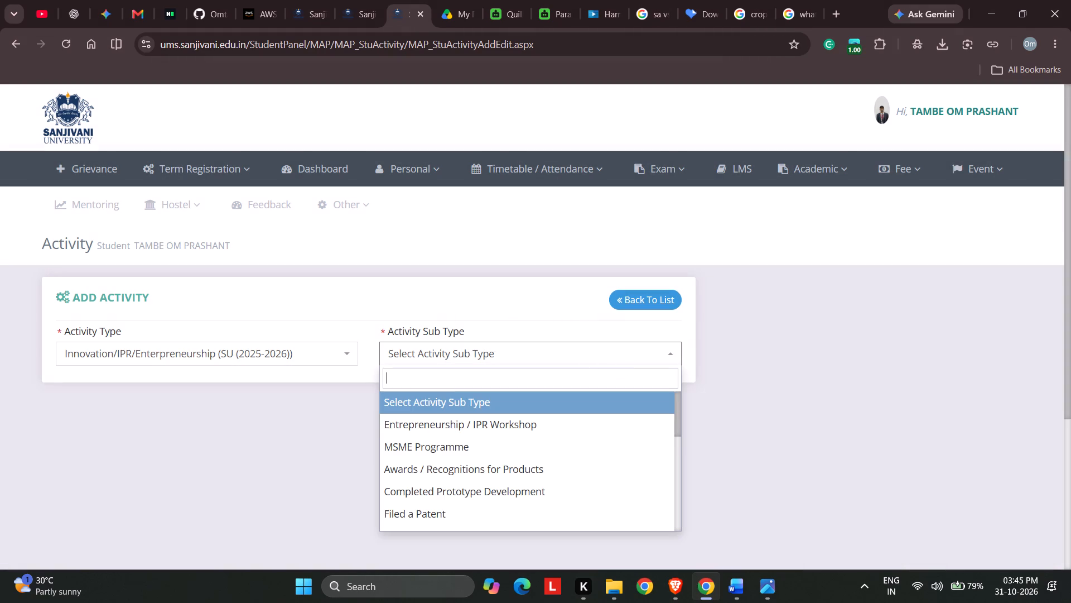
click(494, 426)
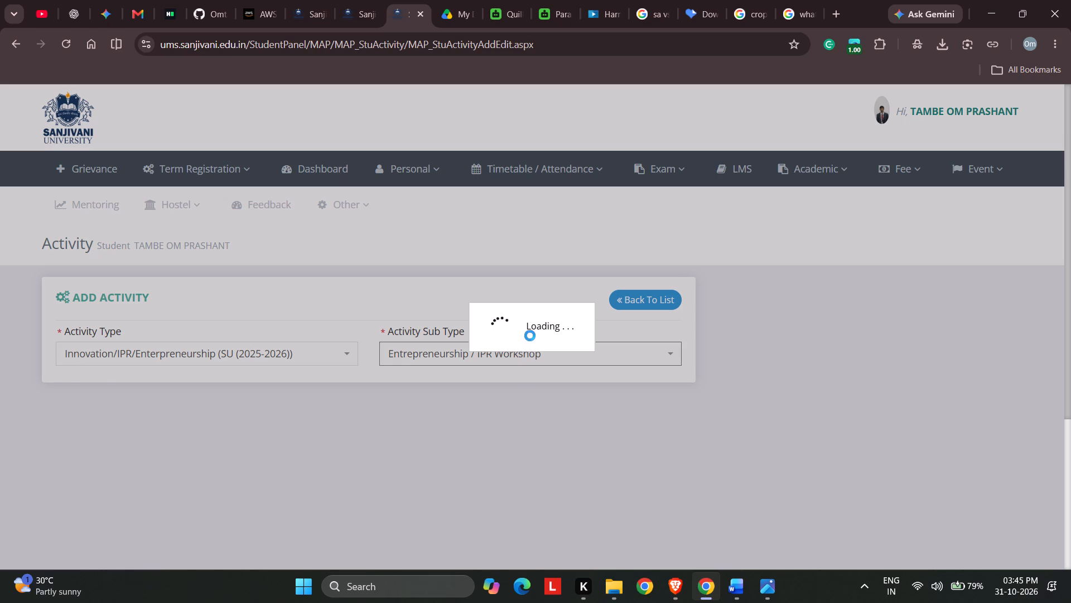
Enter "Automation using N8N and UIPATH" as the workshop title, following the N8nworkshop.jpg certificate.
click(205, 408)
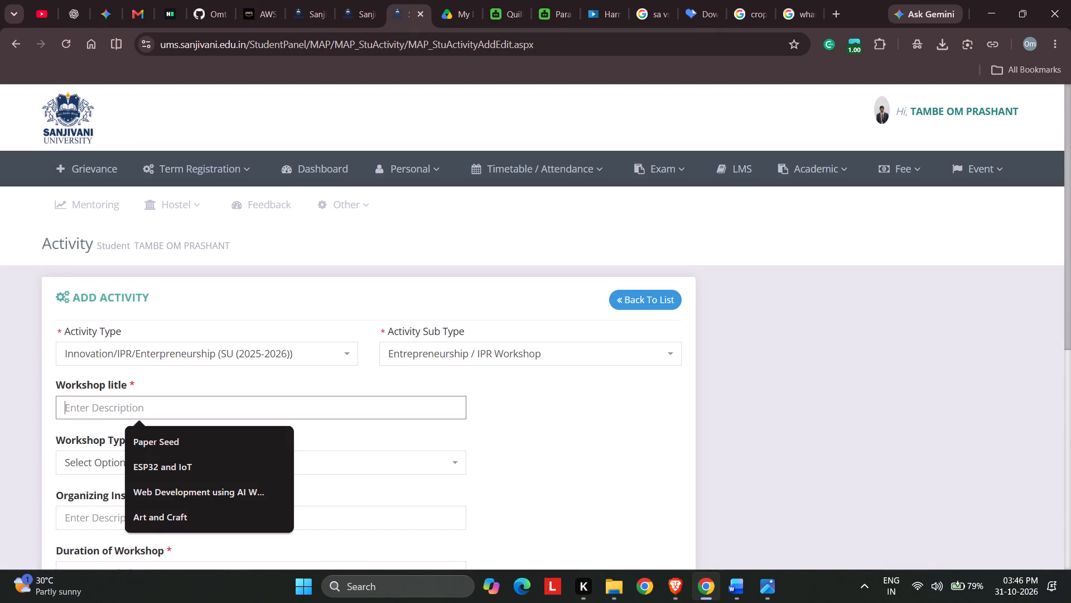
key(alt+Tab)
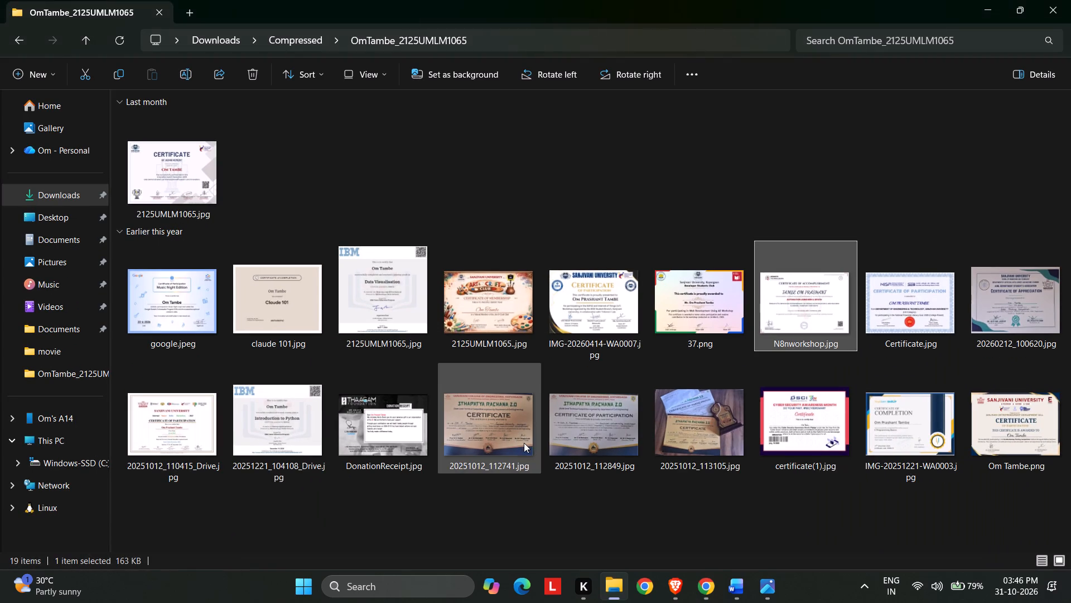
key(alt+Tab)
key(alt+Tab)
key(alt+Tab)
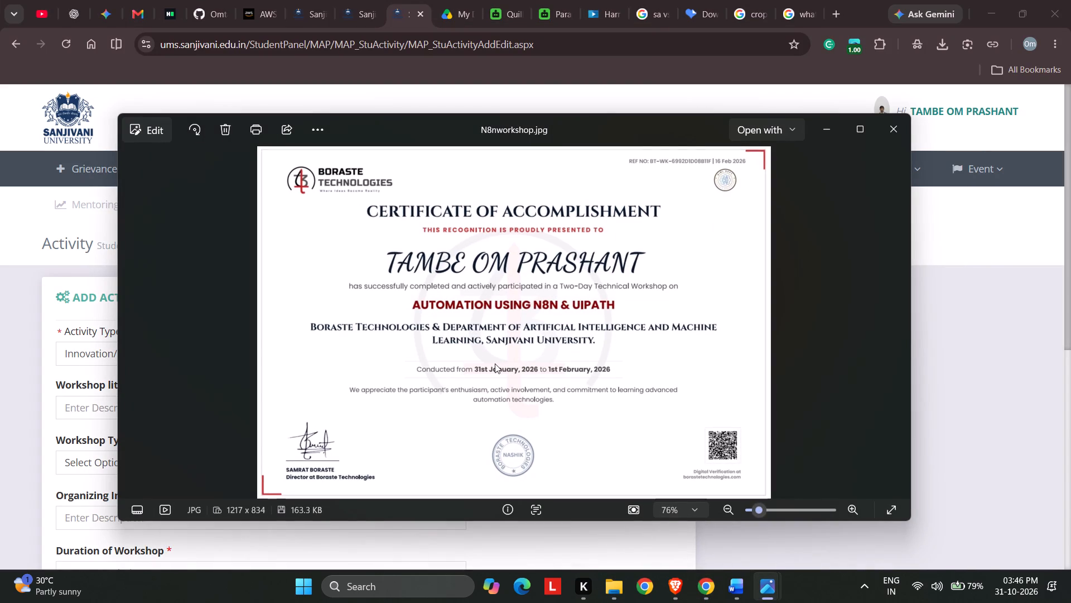
key(alt+Tab)
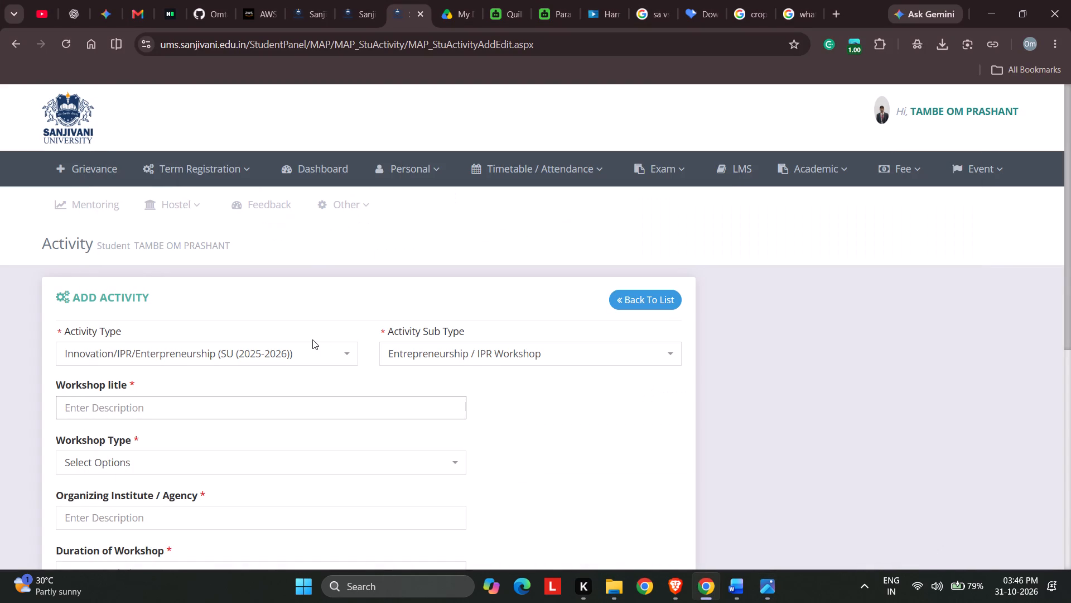
text(Automation)
key(space)
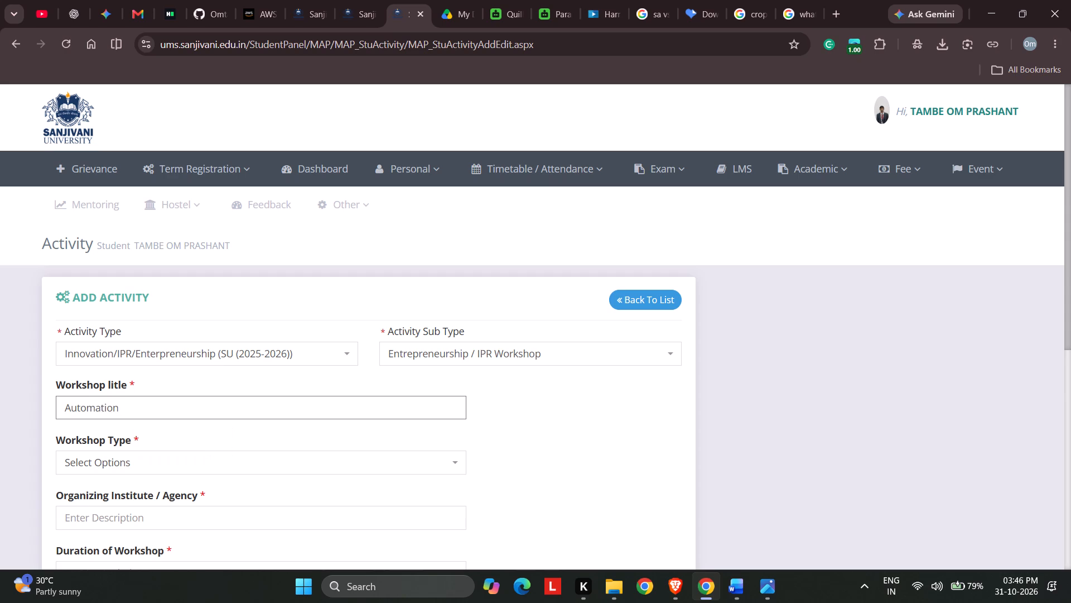
text(using)
key(space)
key(alt+Tab)
key(alt+Tab)
text(N8N)
key(space)
key(alt+Tab)
key(alt+Tab)
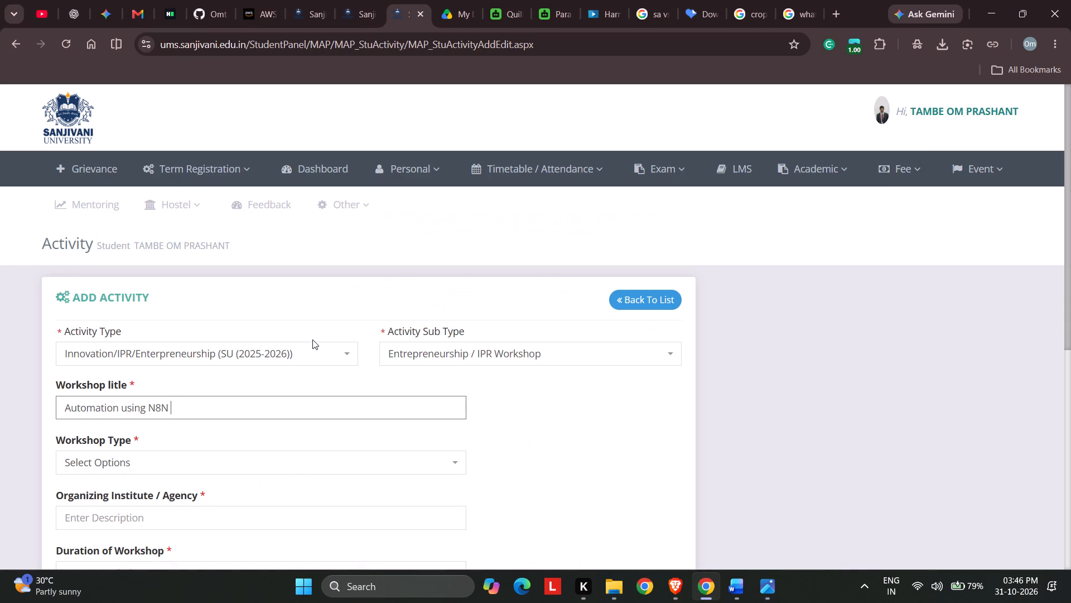
text(and)
key(space)
key(alt+Tab)
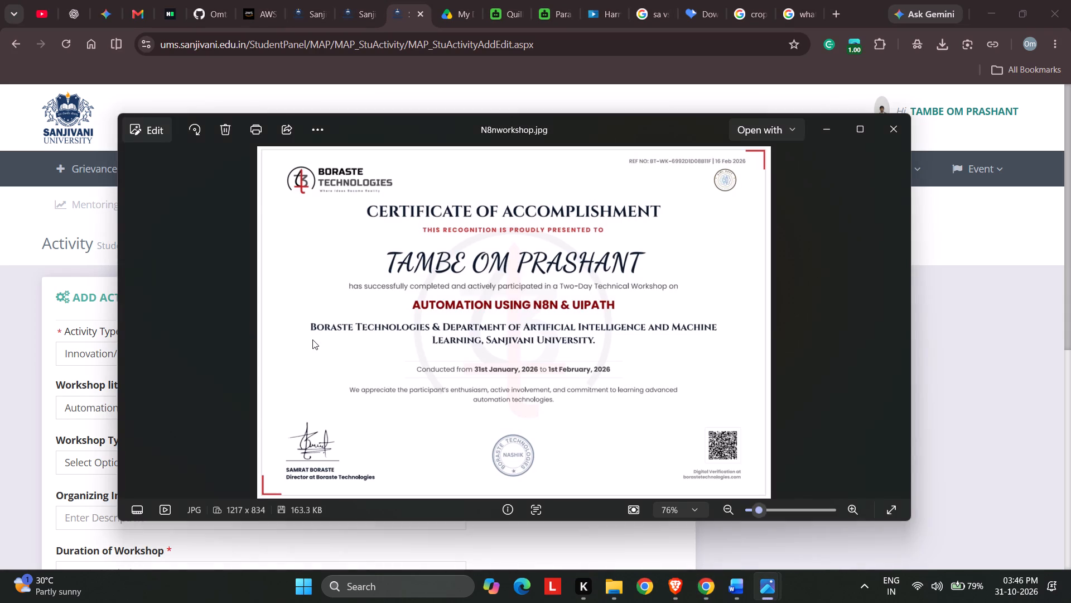
key(alt+Tab)
text(UIPATH)
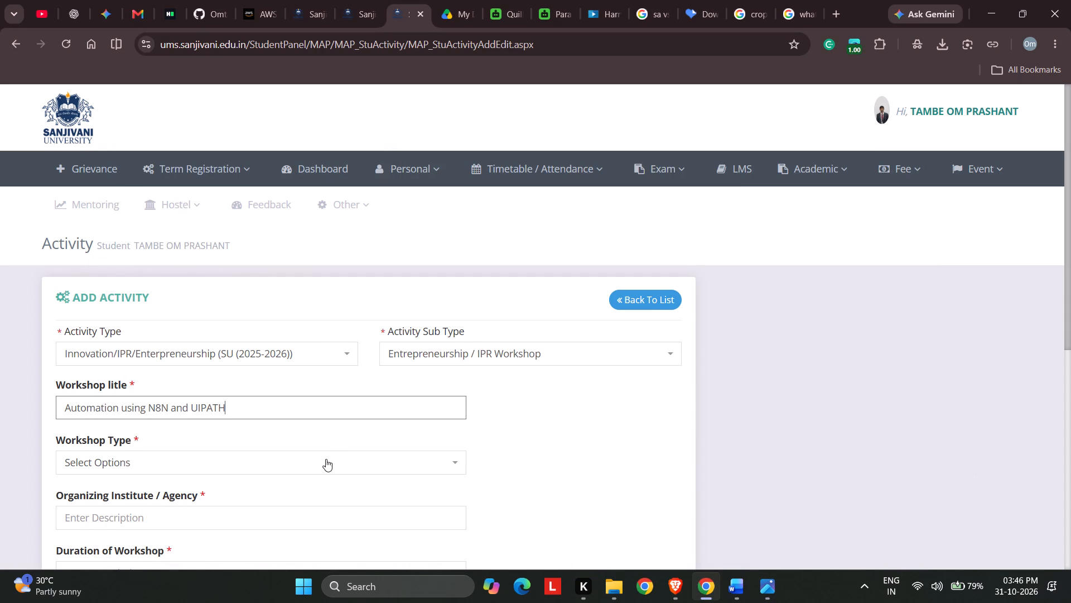
Set the workshop type to IPR.
click(326, 459)
click(201, 422)
scroll(260, 413, down, 1)
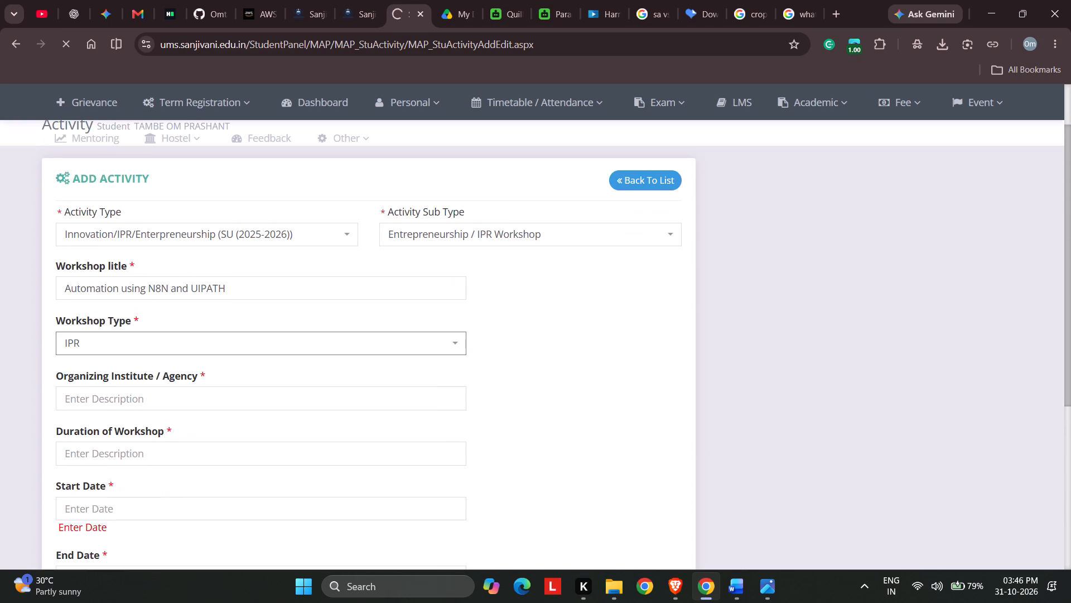
click(304, 347)
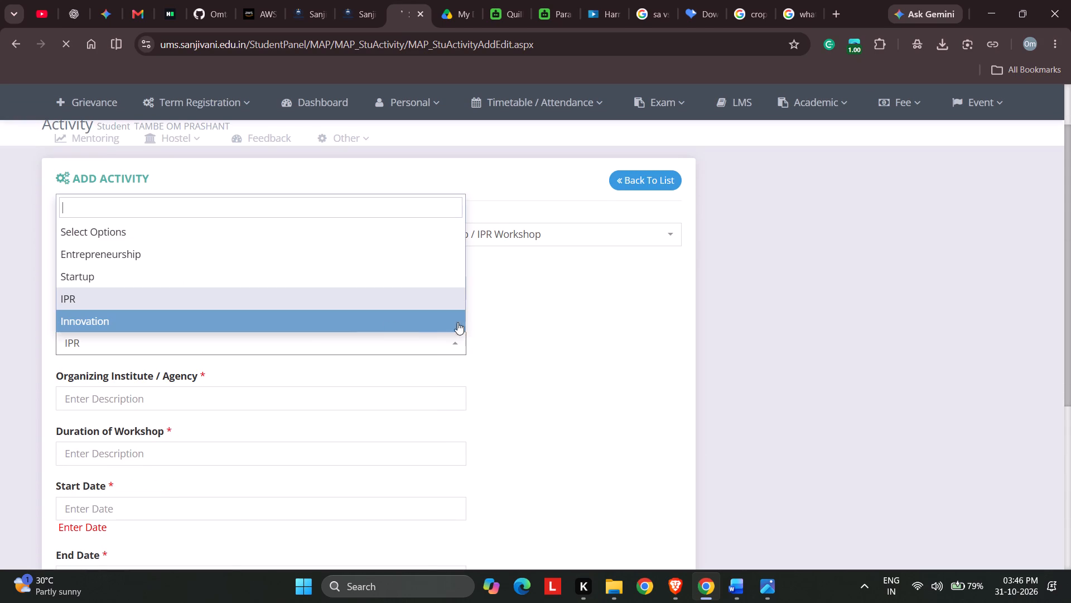
click(509, 285)
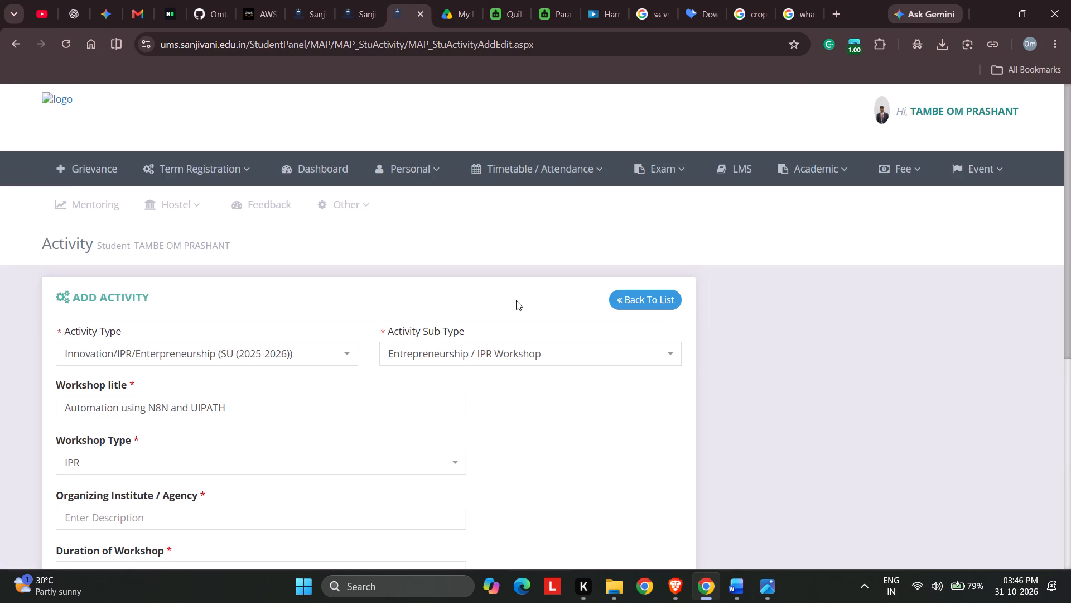
Enter "Boraste Technologies and Dep. of AIML" as the organizing institute / agency, based on the workshop certificate.
scroll(516, 300, down, 2)
click(309, 335)
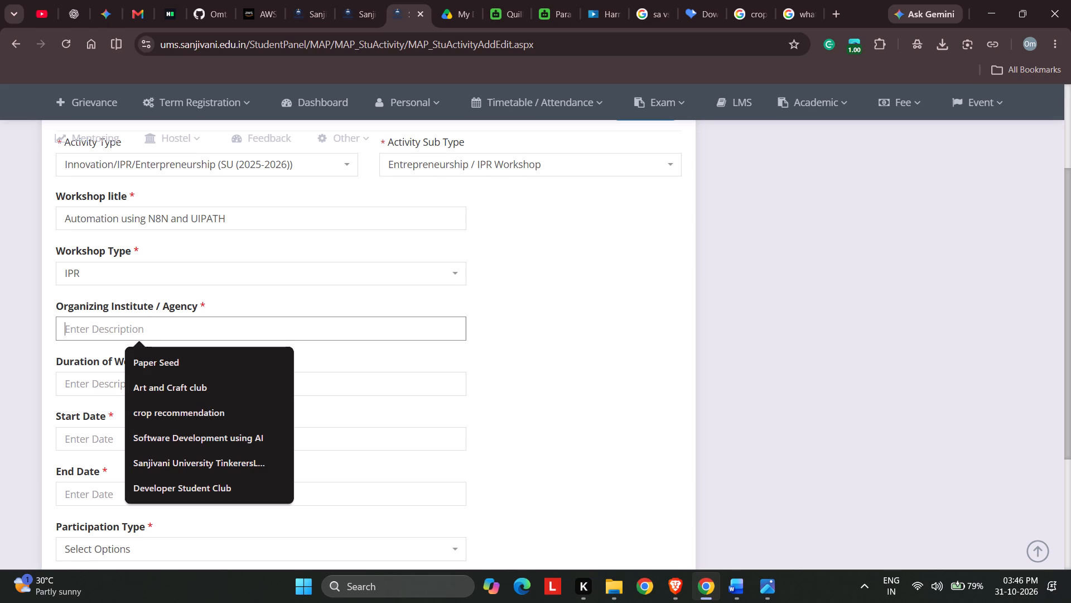
key(alt+Tab)
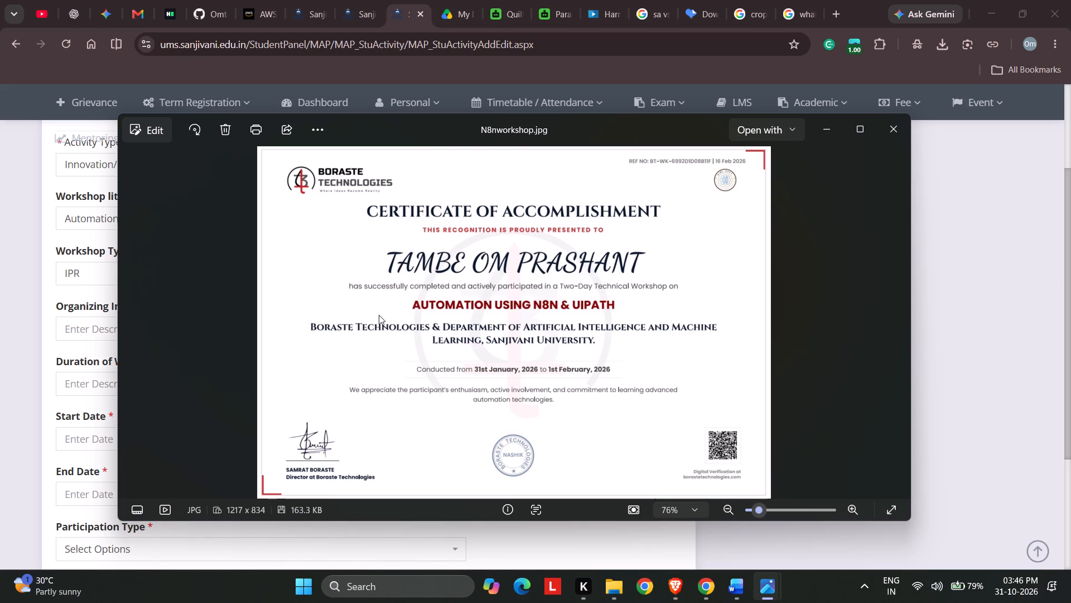
key(alt+Tab)
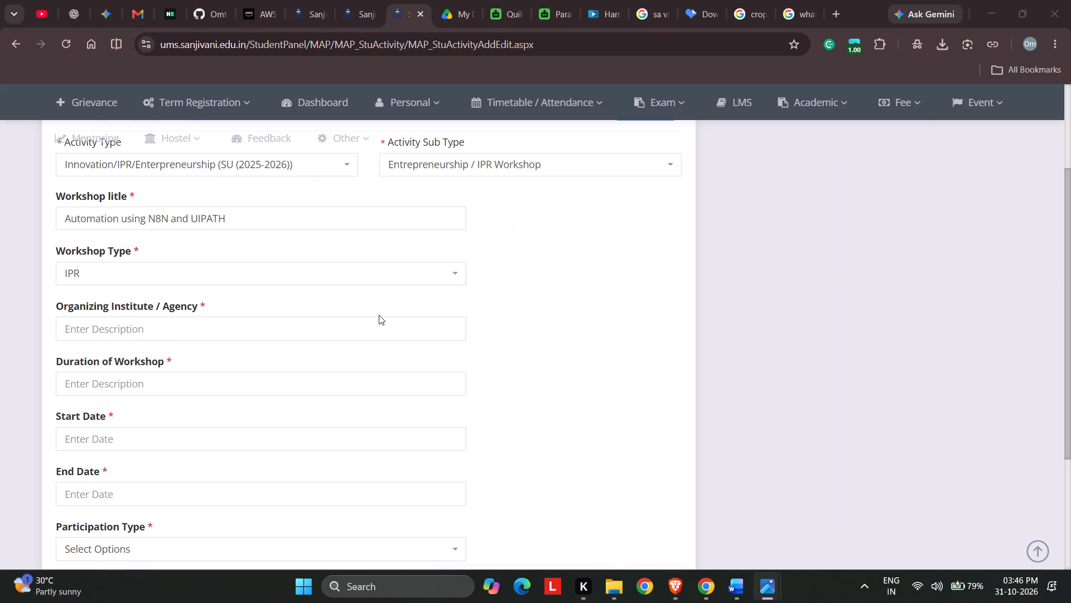
text(Borast)
key(alt+Tab)
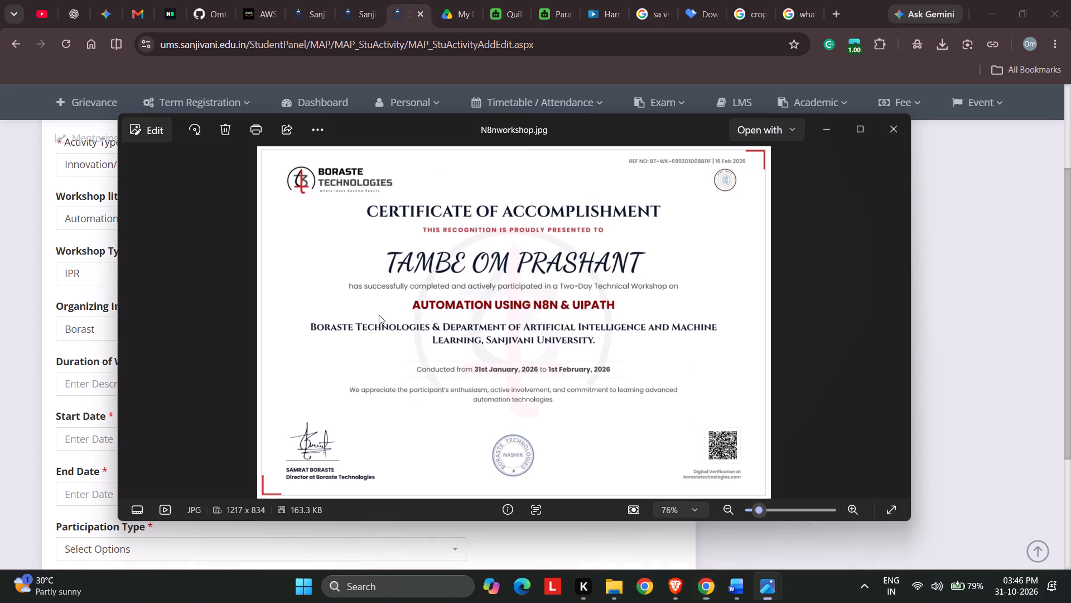
key(alt+Tab)
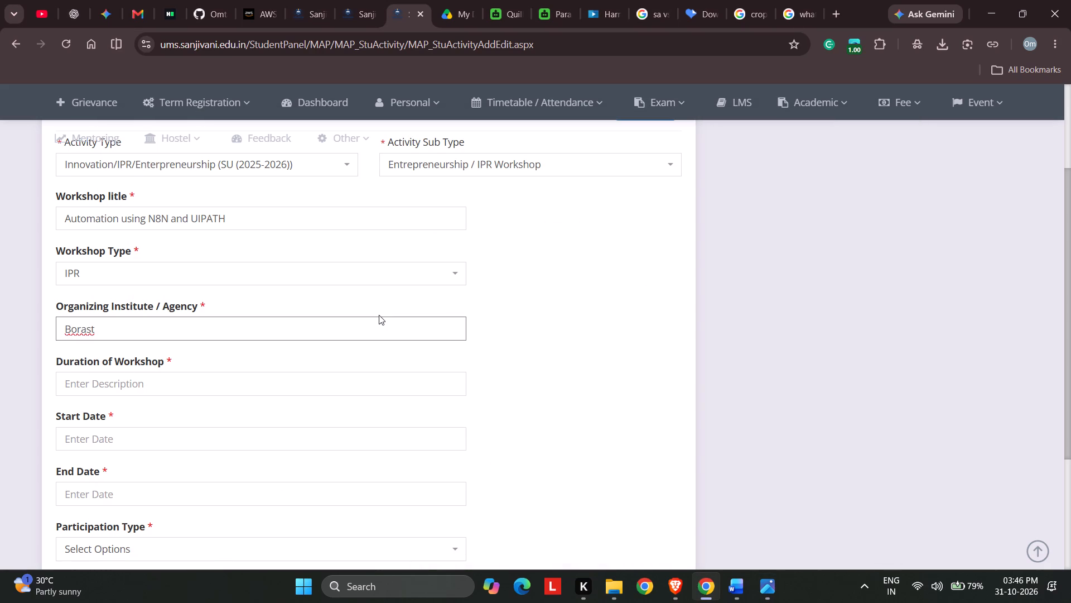
text(e)
key(space)
key(alt+Tab)
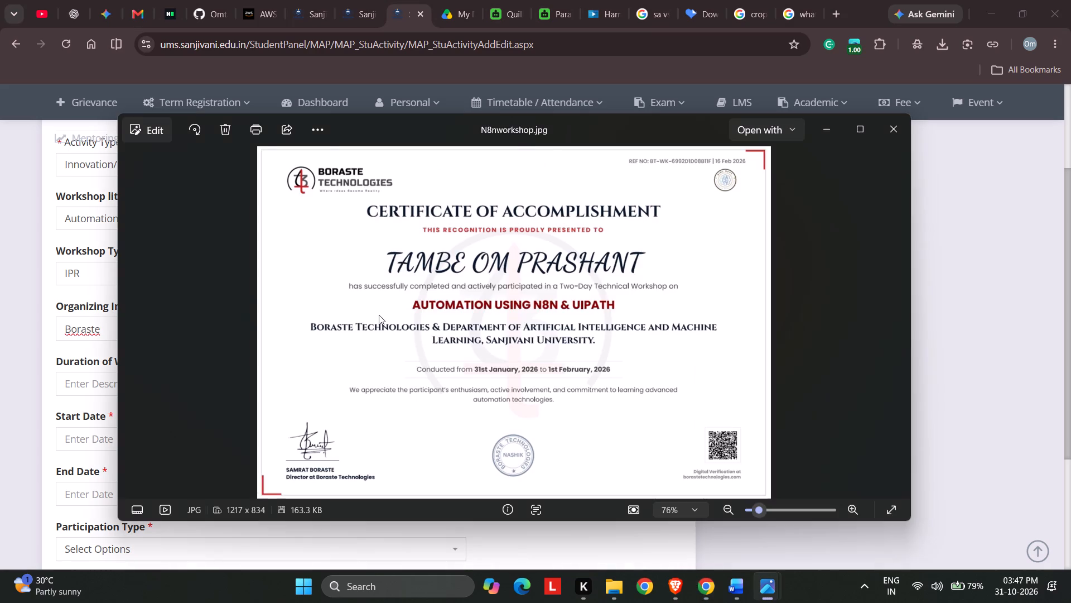
key(alt+Tab)
text(Technolo)
key(alt+Tab)
key(alt+Tab)
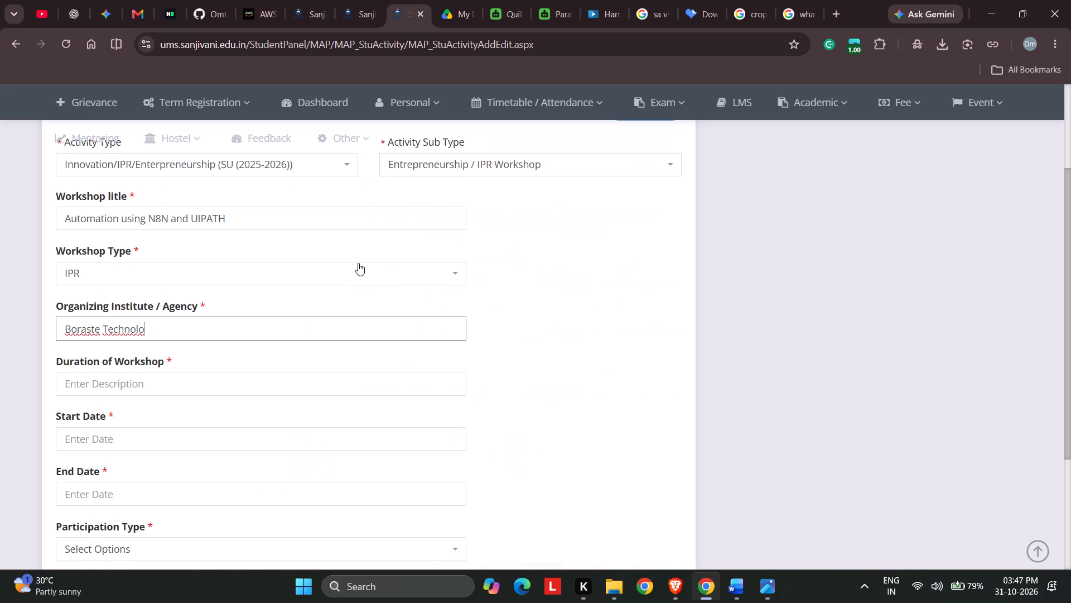
text(gies)
key(space)
key(alt+Tab)
key(alt+Tab)
text(and)
key(space)
key(alt+Tab)
key(alt+Tab)
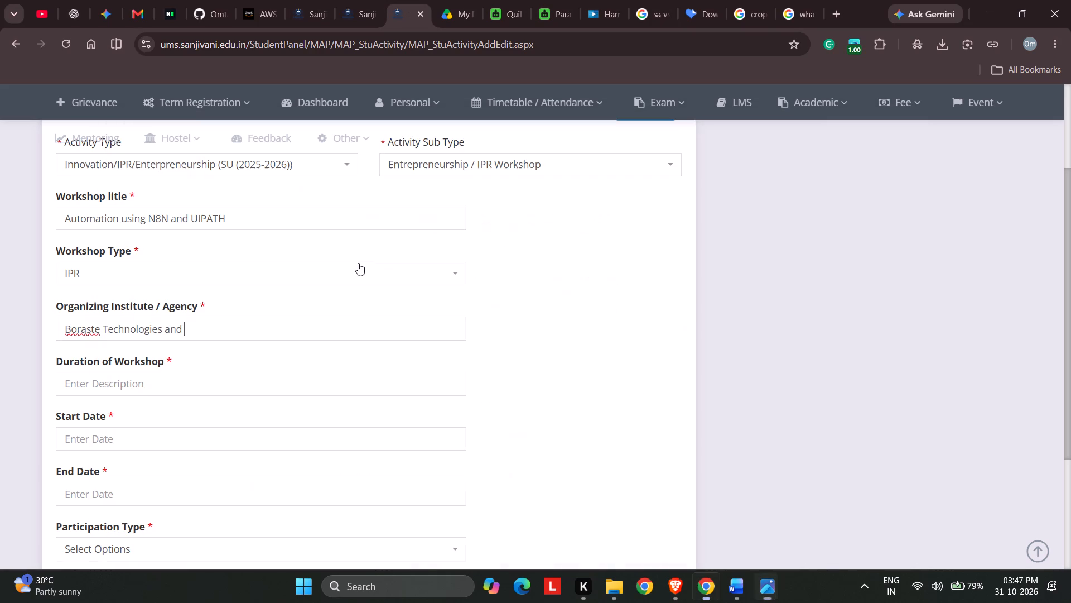
text(Dep)
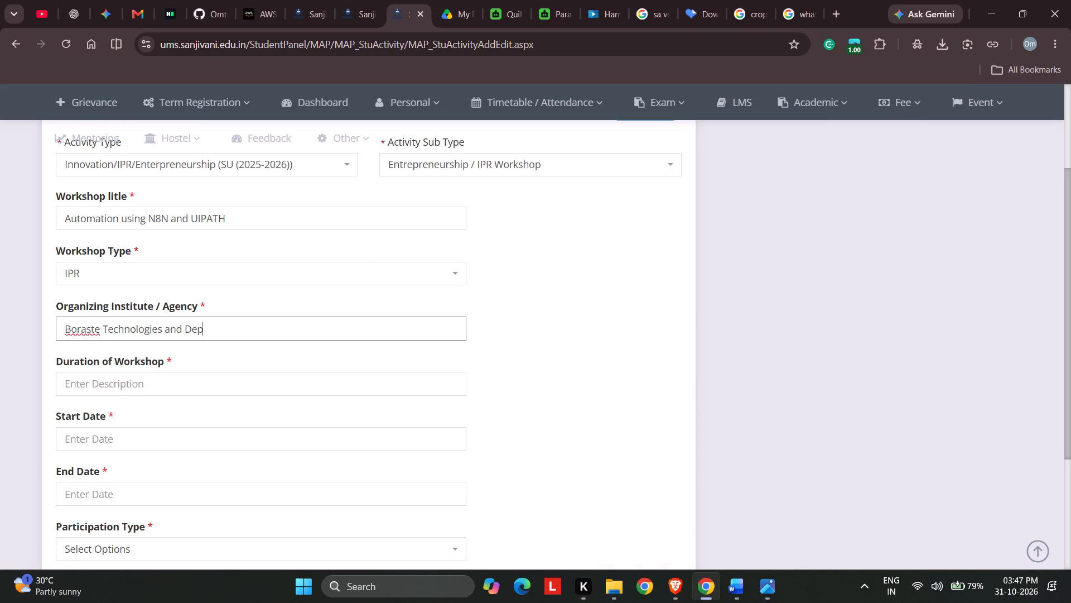
text(. of AIML)
Check the certificate for the workshop's length and enter "2 days" as the duration of workshop.
key(alt+Tab)
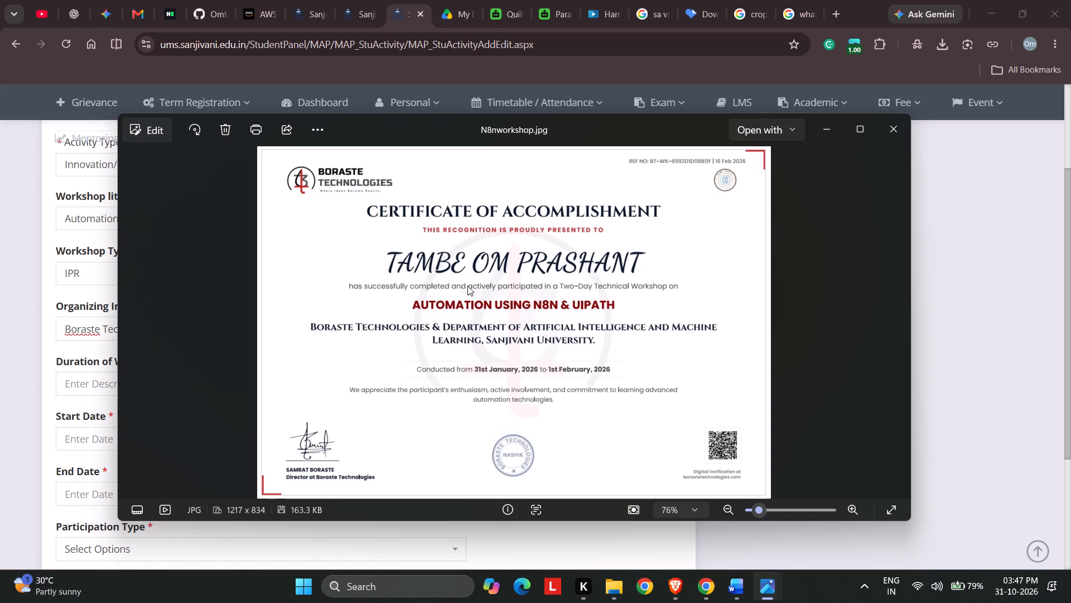
key(alt+Tab)
scroll(296, 389, down, 1)
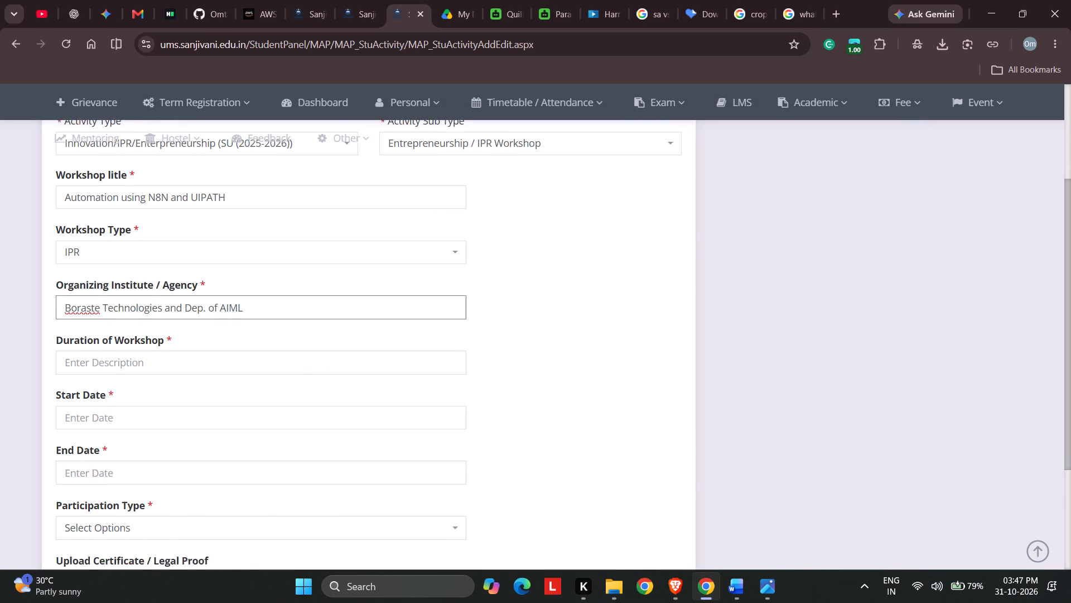
click(258, 313)
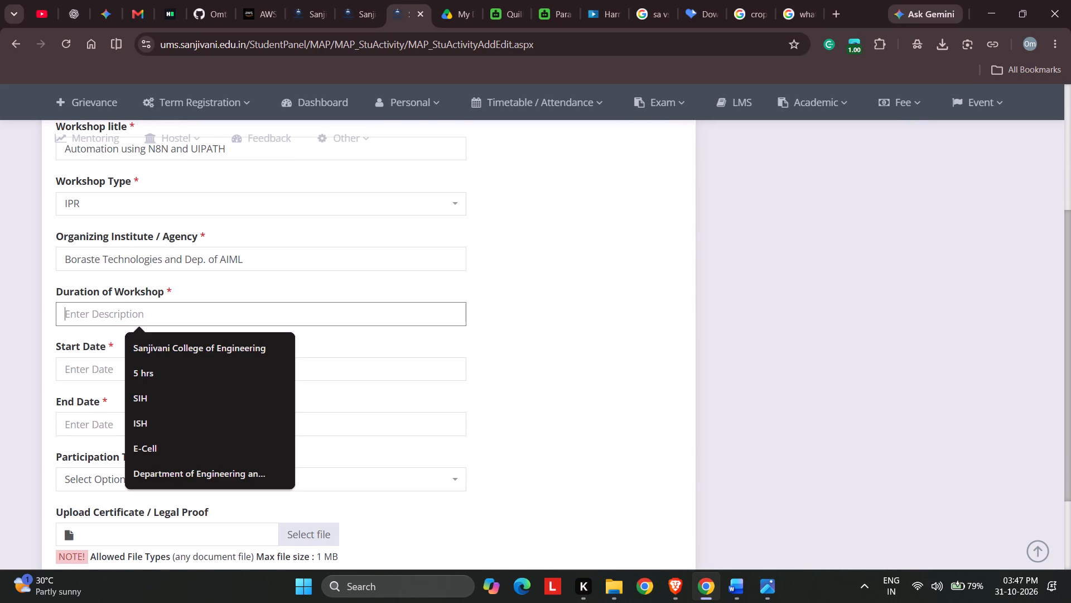
key(alt+Tab)
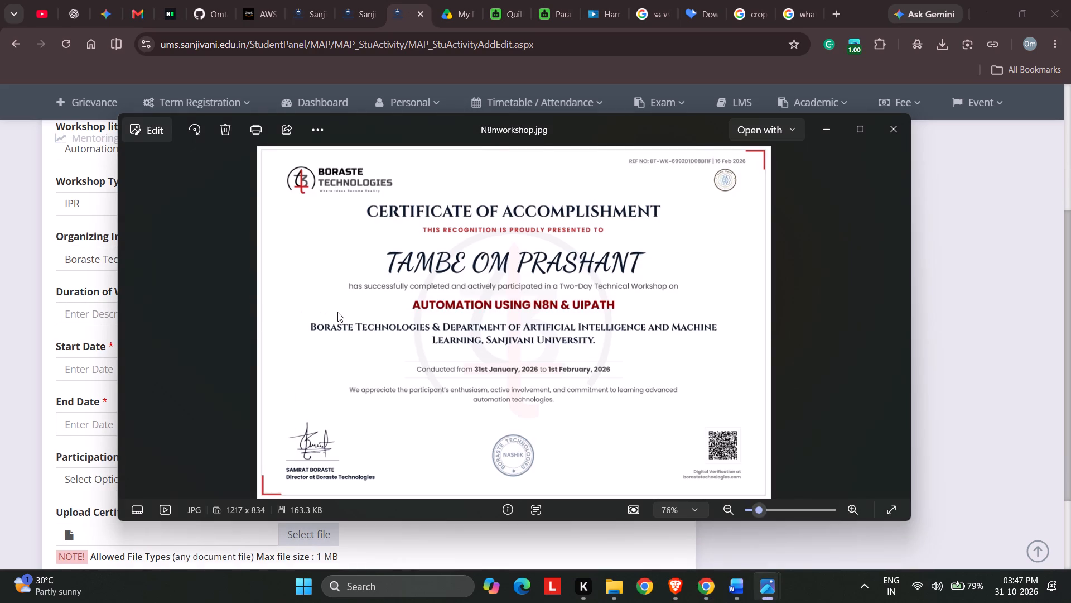
key(alt+Tab)
click(243, 312)
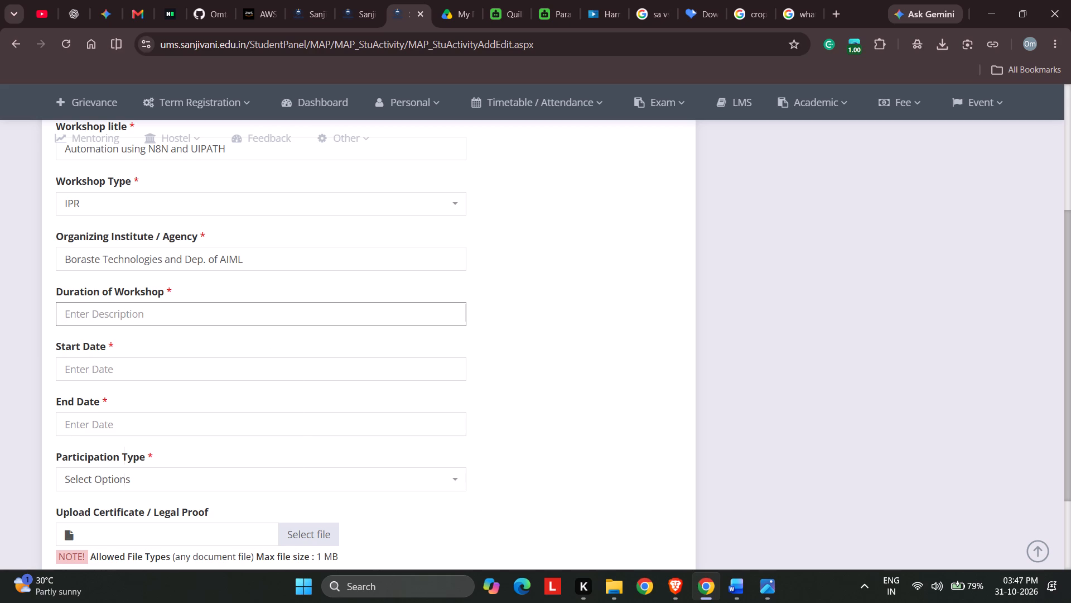
text(2 days)
Set the workshop start date to 31-01-2026, as given on the certificate.
click(170, 376)
key(alt+Tab)
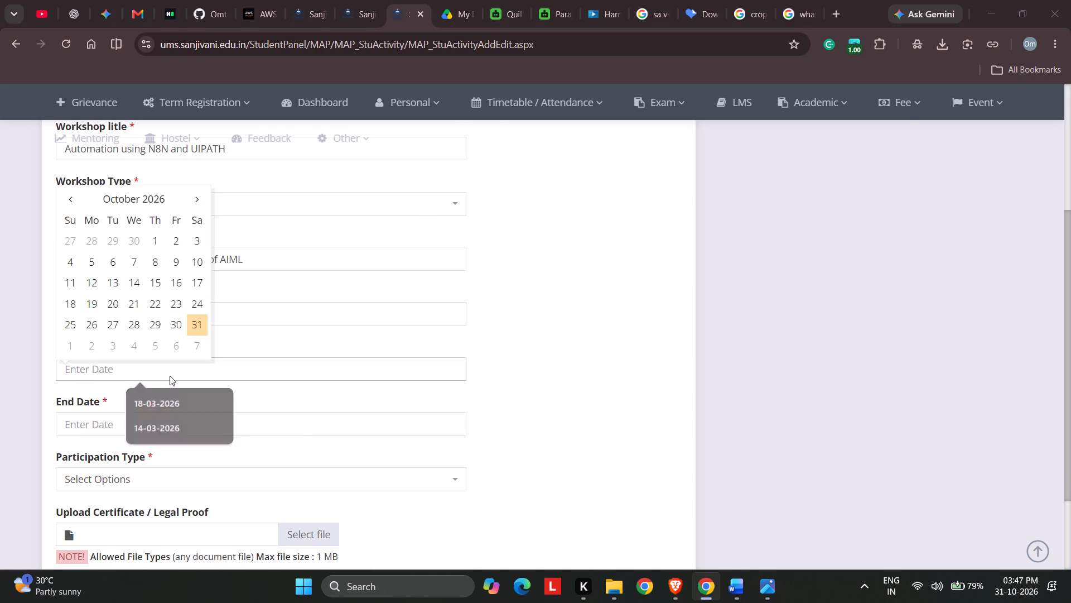
key(alt+Tab)
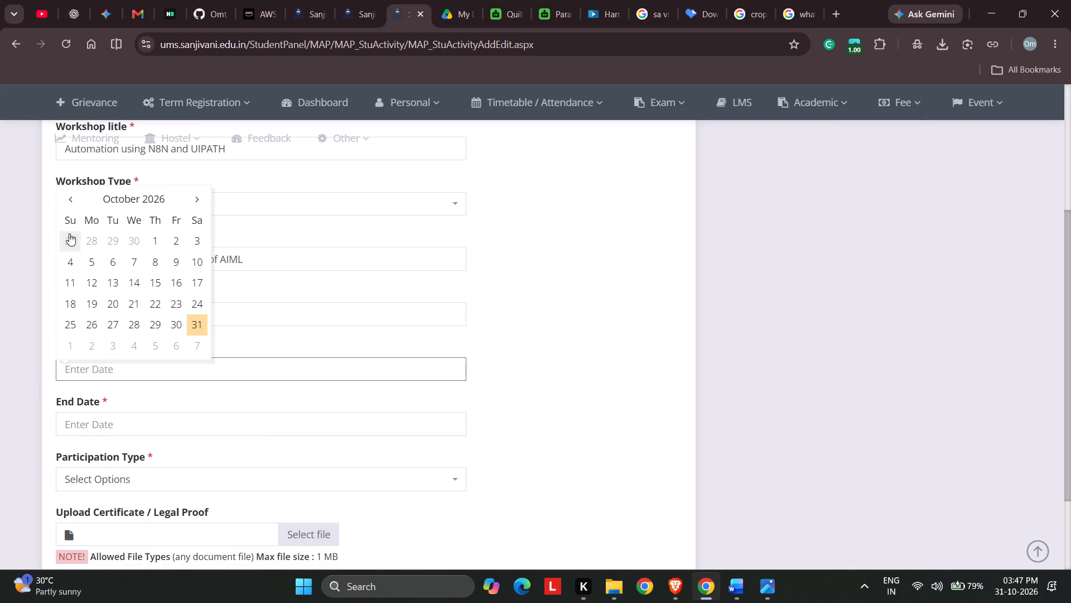
triple_click(67, 200)
triple_click(67, 200)
triple_click(67, 200)
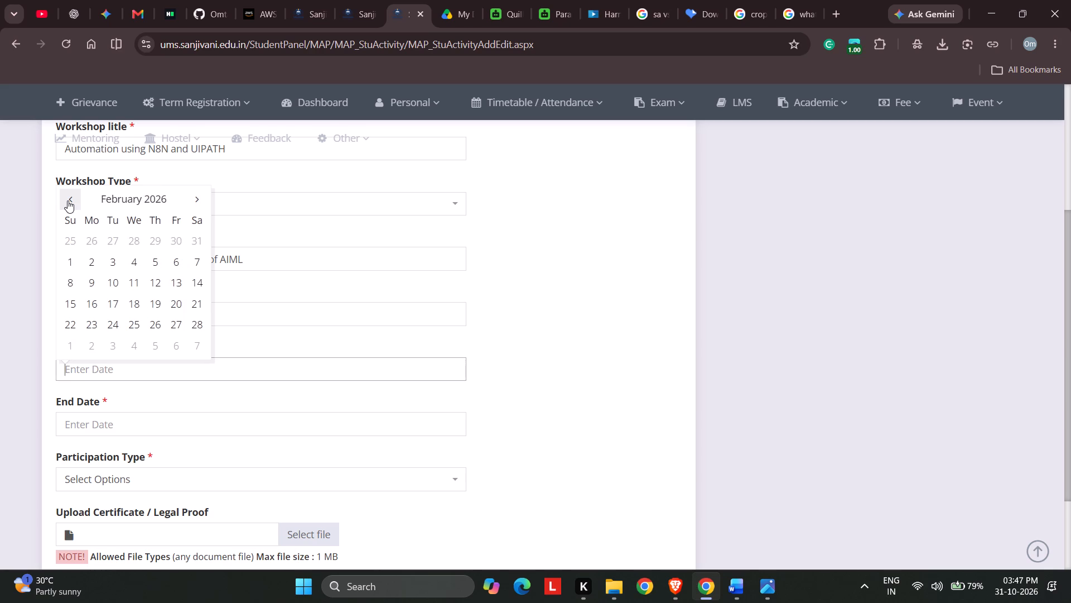
click(200, 318)
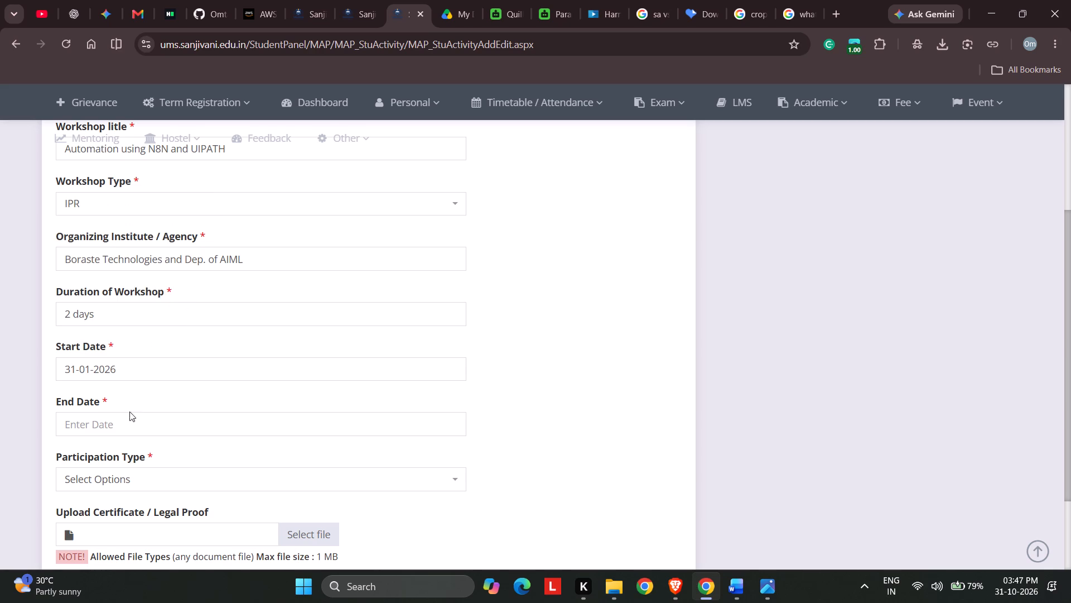
Set the workshop end date to 01-02-2026.
click(128, 419)
triple_click(74, 262)
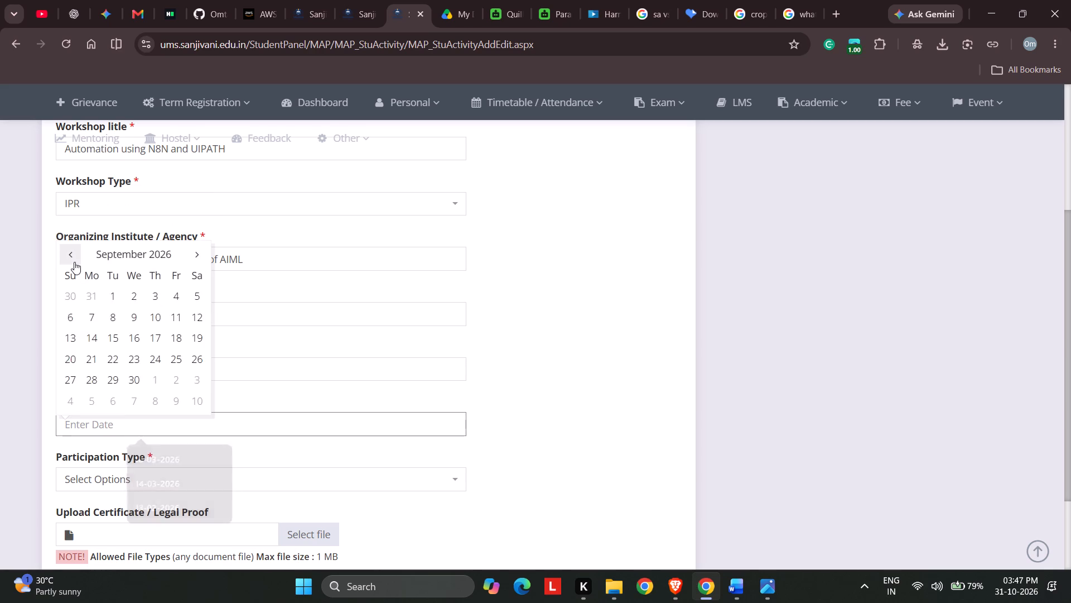
triple_click(74, 262)
double_click(74, 262)
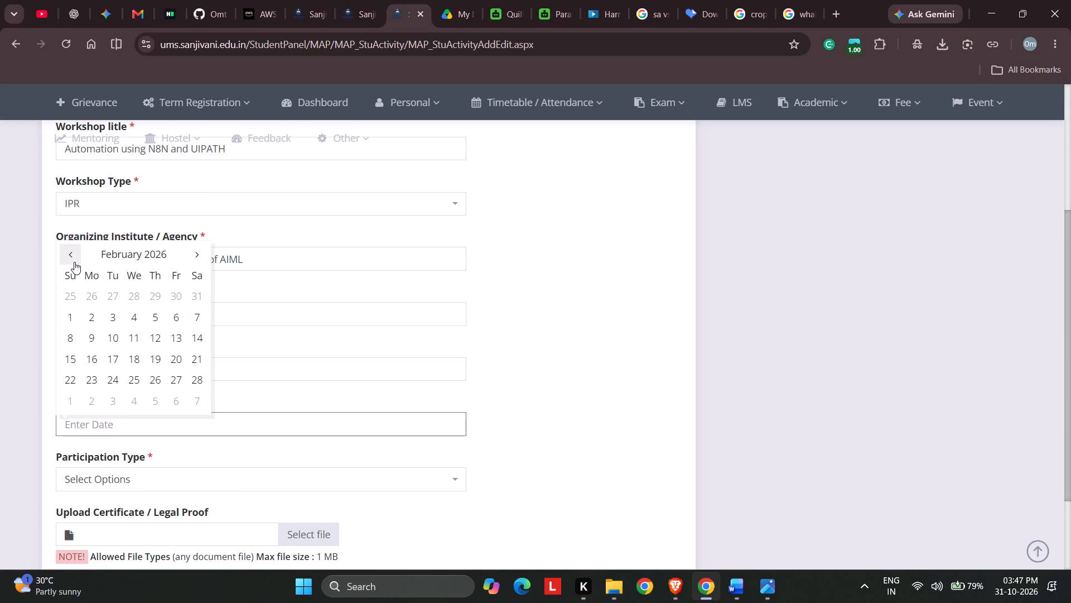
click(79, 307)
Set the participation type to Presenter.
scroll(247, 375, down, 1)
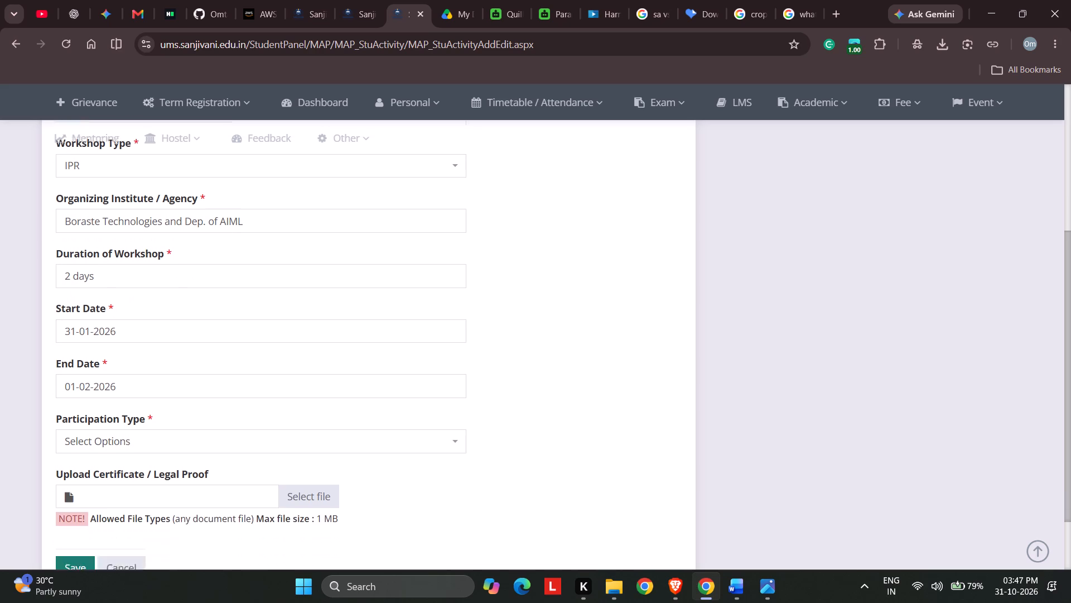
click(210, 403)
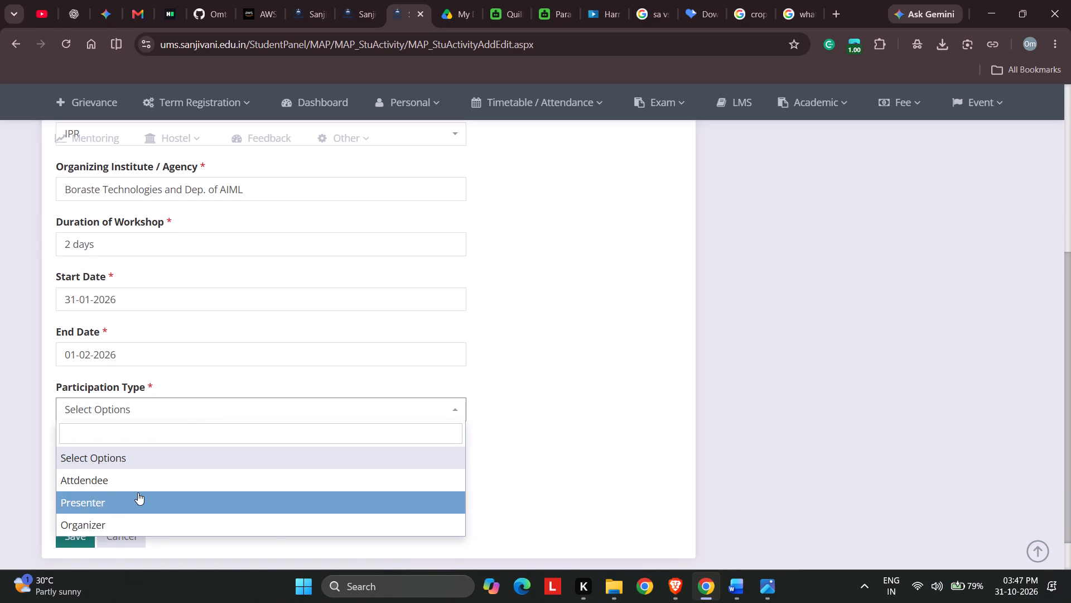
click(138, 492)
Attach N8nworkshop.jpg as the certificate / legal proof and save the workshop activity.
scroll(180, 421, down, 1)
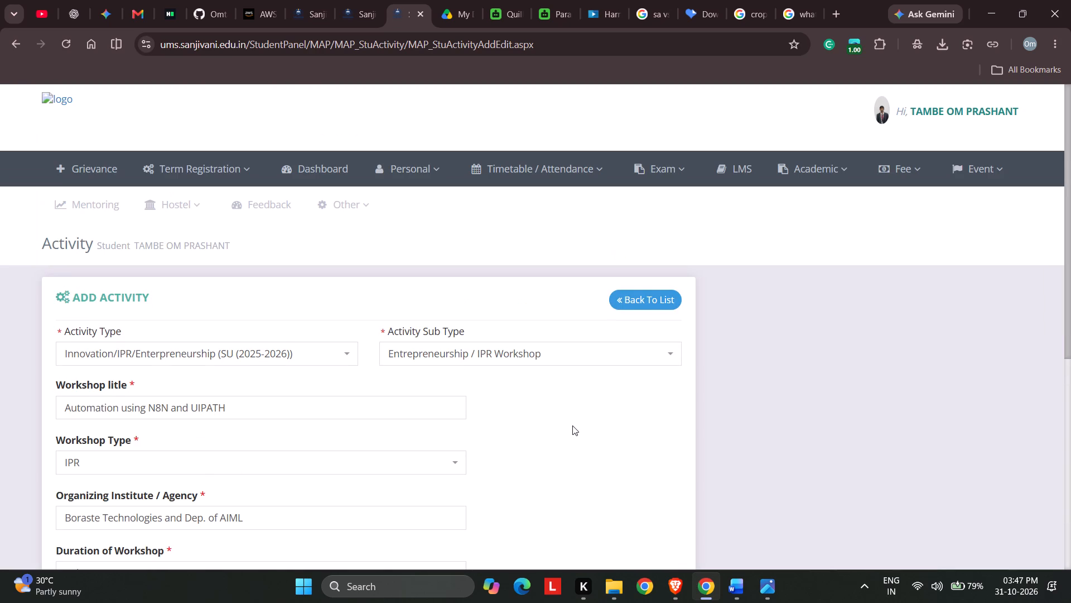
scroll(572, 425, down, 7)
click(148, 419)
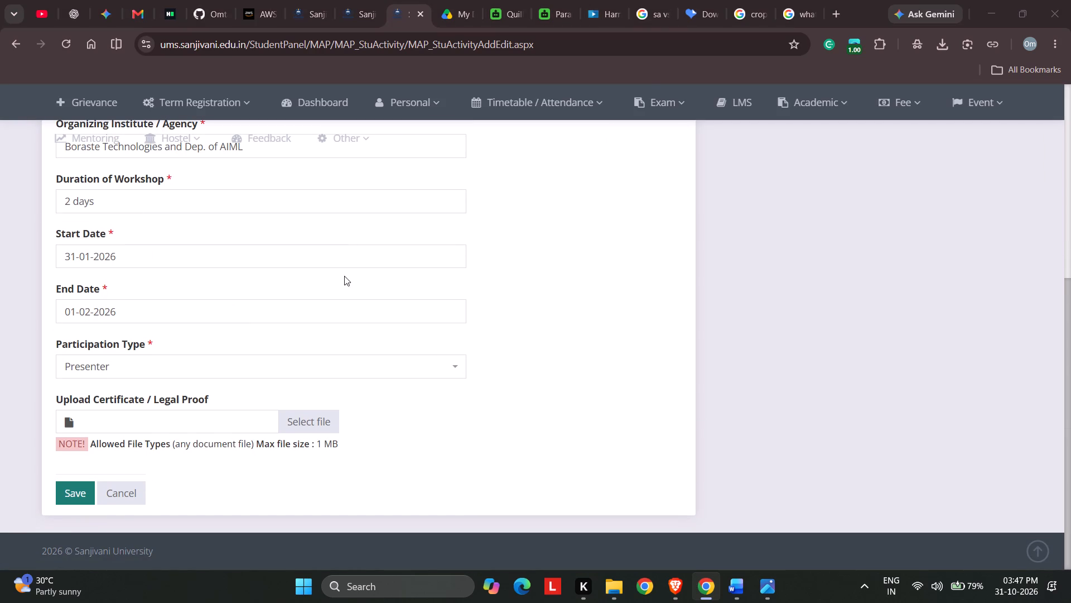
scroll(570, 218, down, 1)
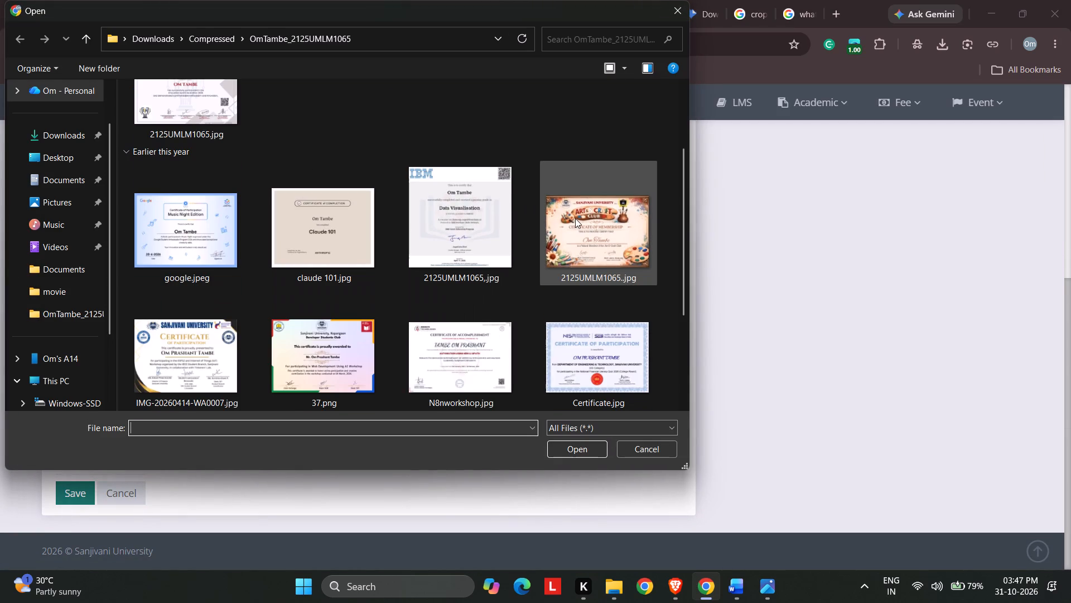
double_click(488, 339)
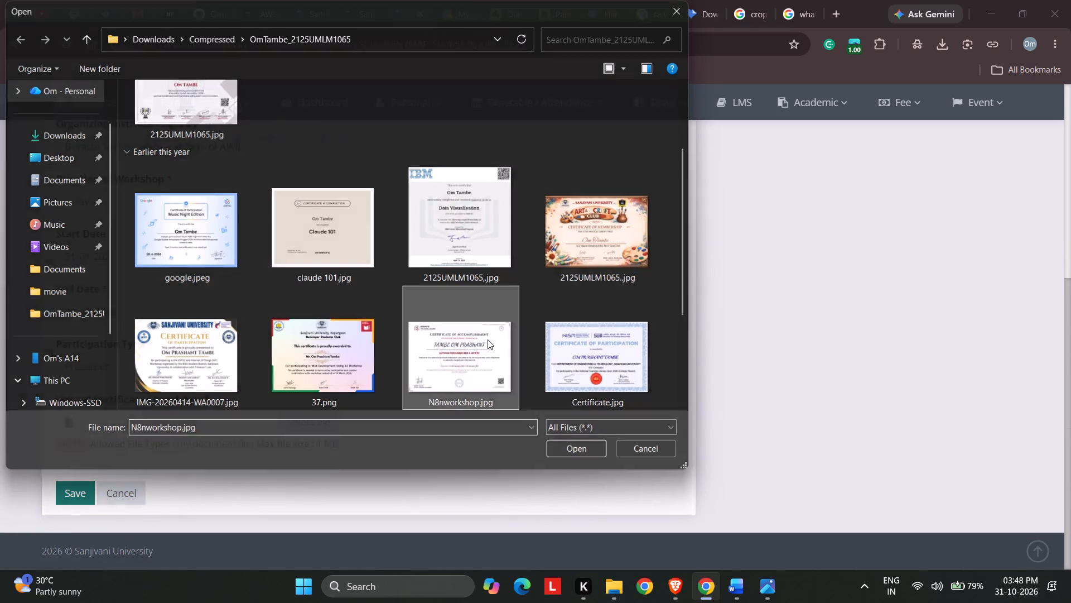
click(64, 487)
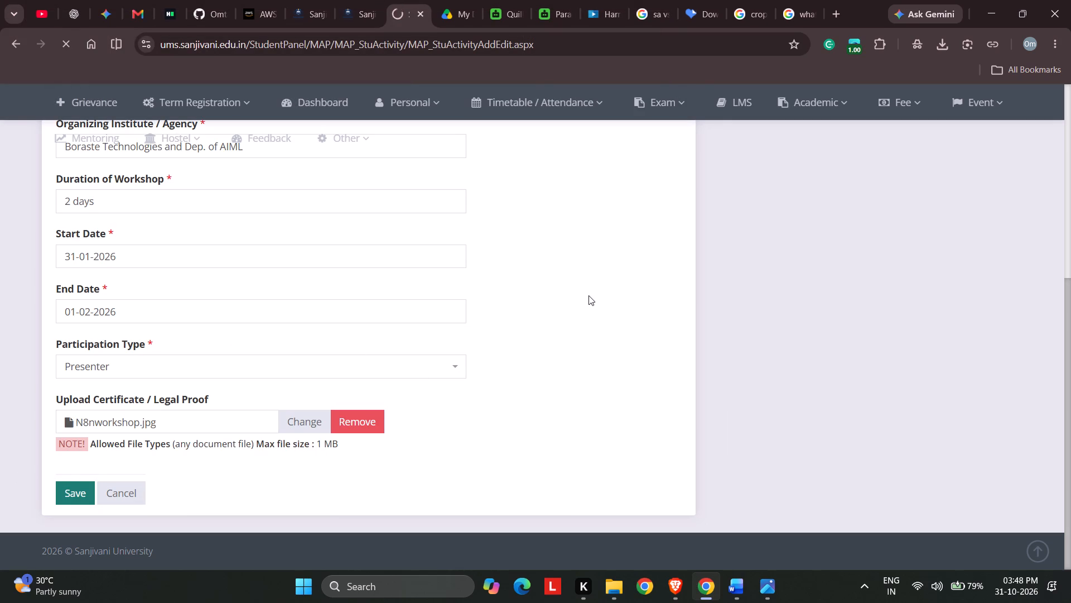
Clear all notifications in the Windows notification center.
click(1058, 590)
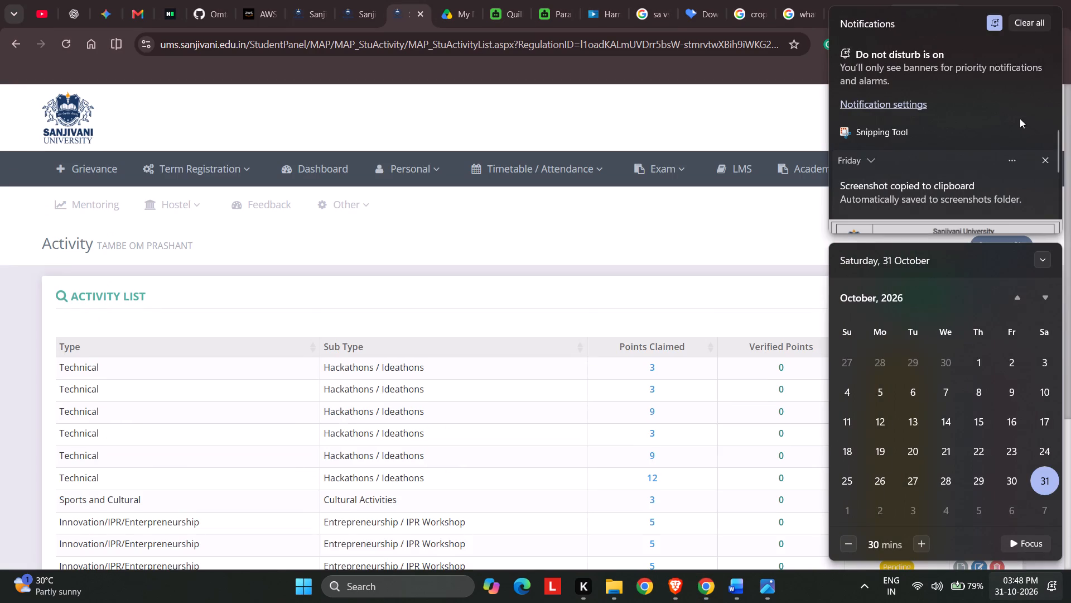
click(1034, 21)
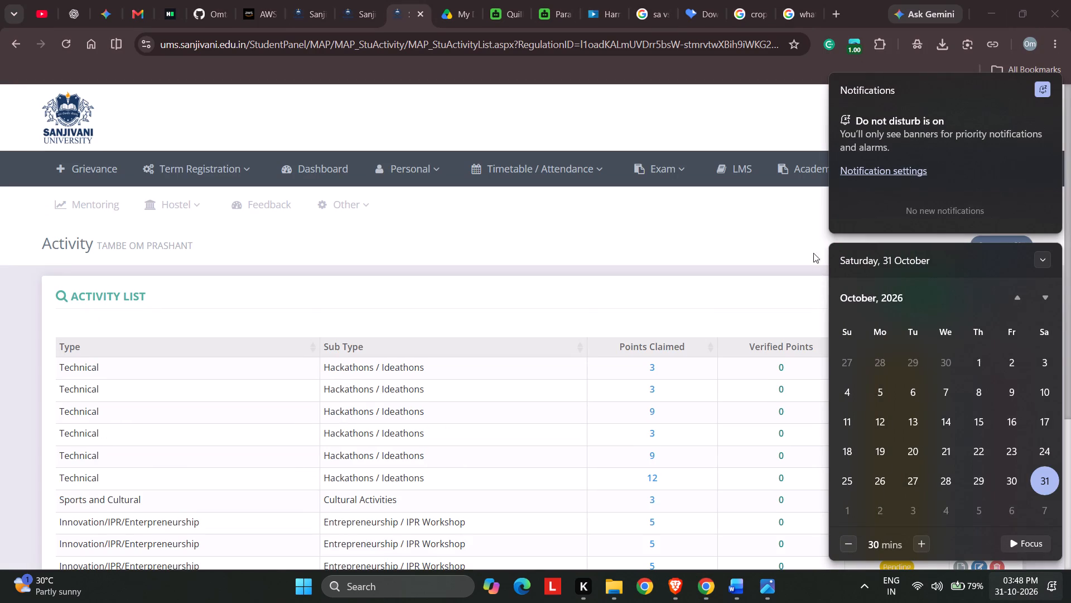
click(809, 243)
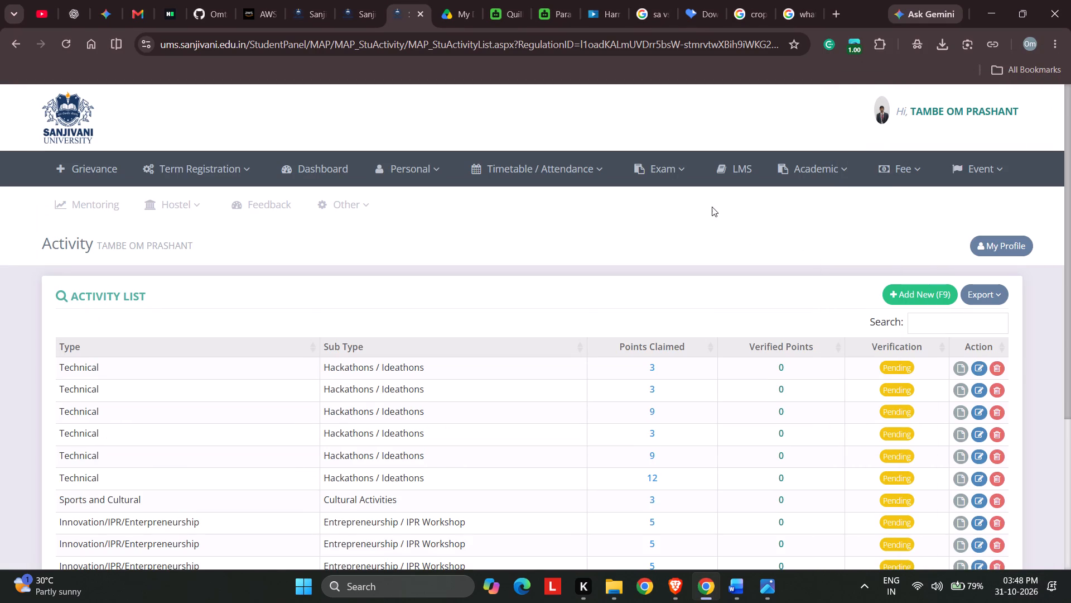
Examine the details of the first Entrepreneurship / IPR Workshop entry and the Completed Prototype Development entry in the activity list.
scroll(712, 207, down, 2)
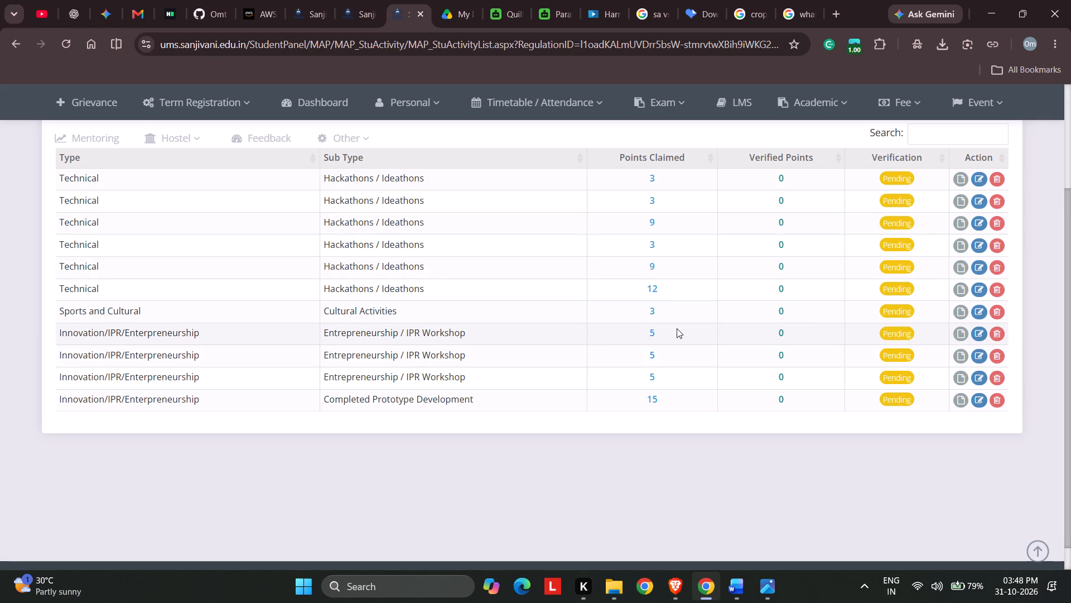
click(959, 334)
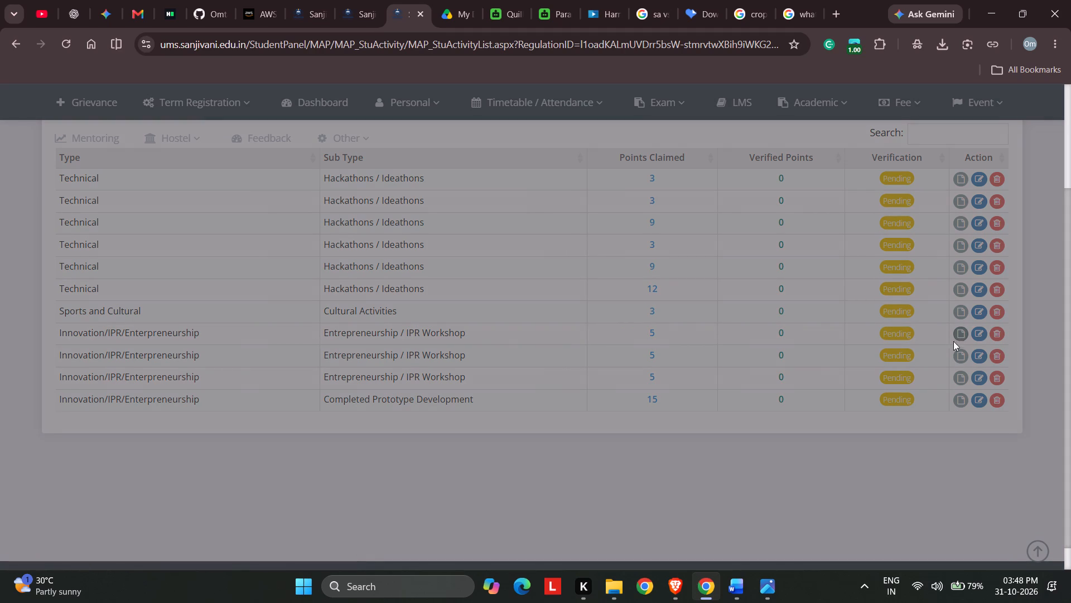
click(793, 468)
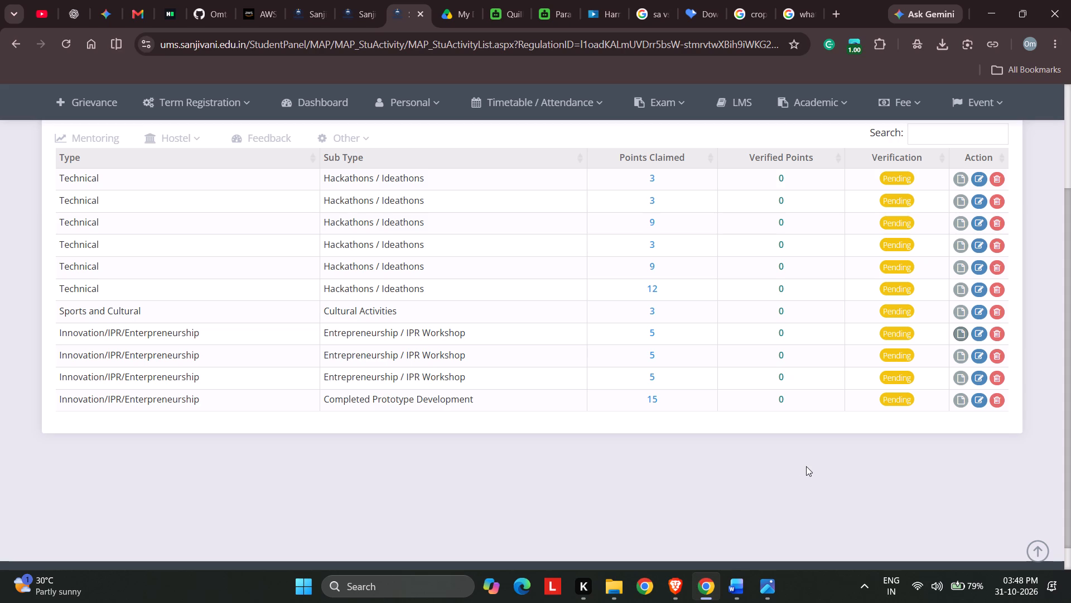
click(963, 396)
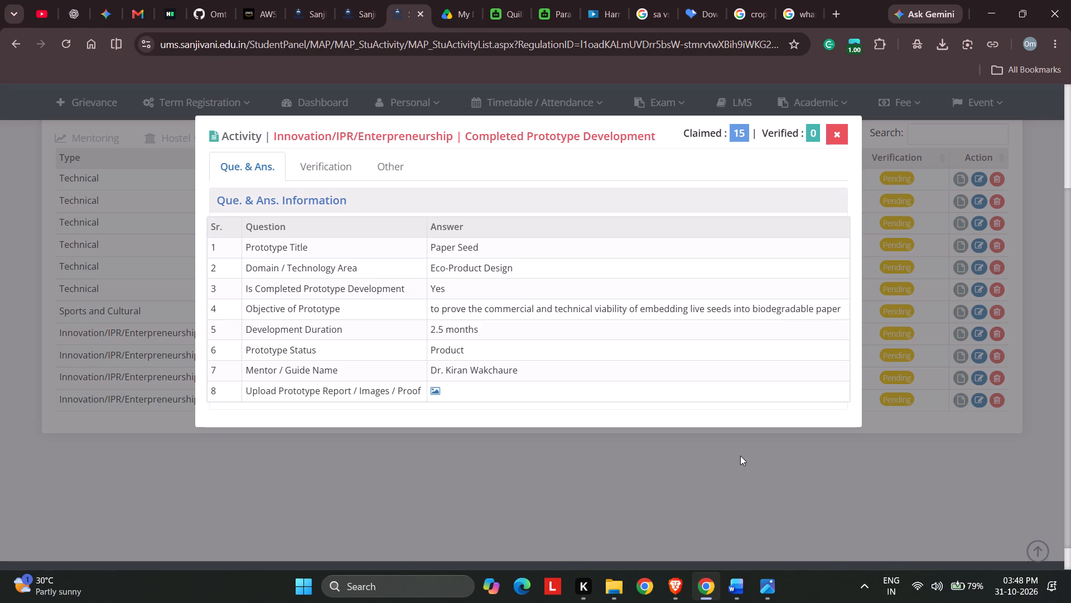
click(740, 456)
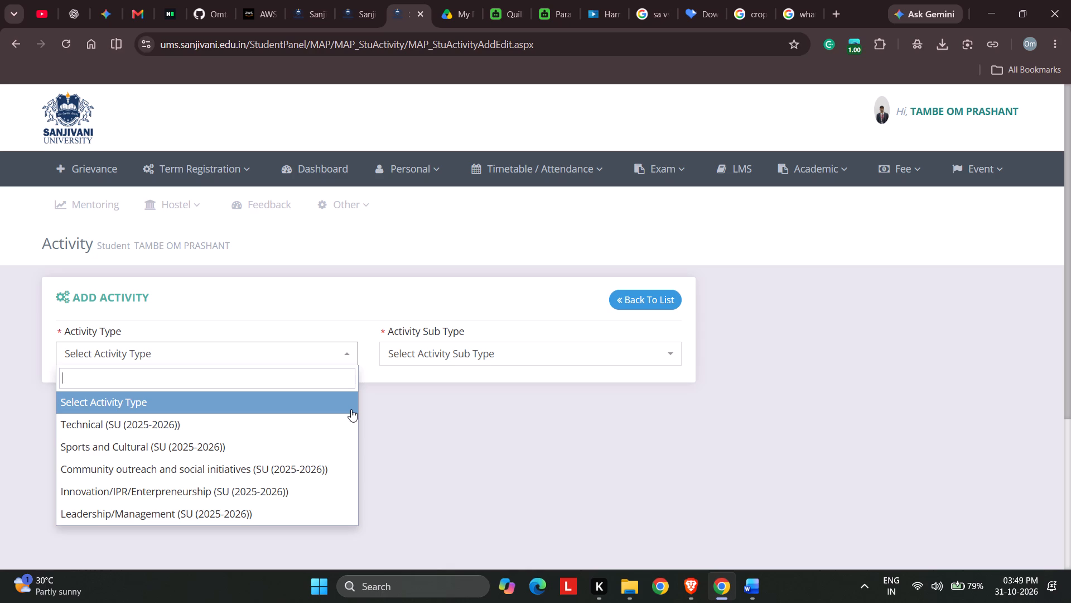
click(244, 470)
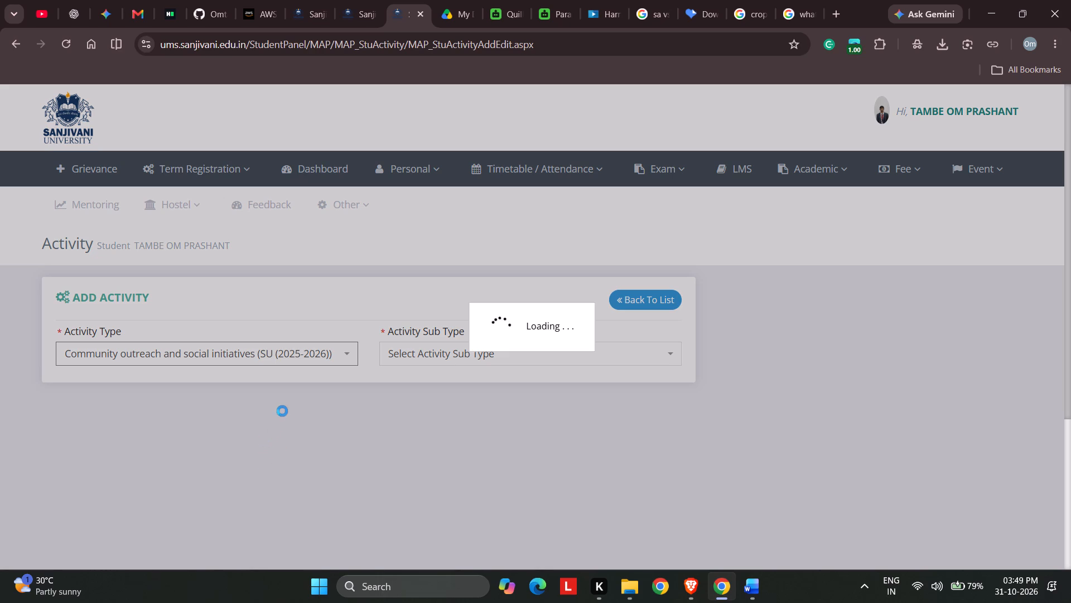
click(432, 353)
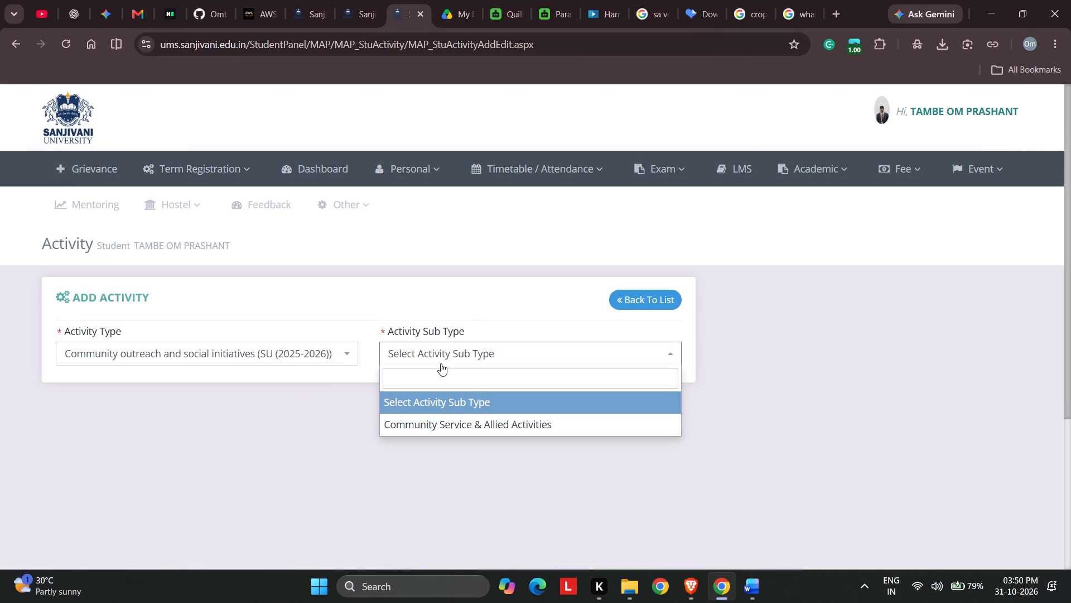
click(475, 422)
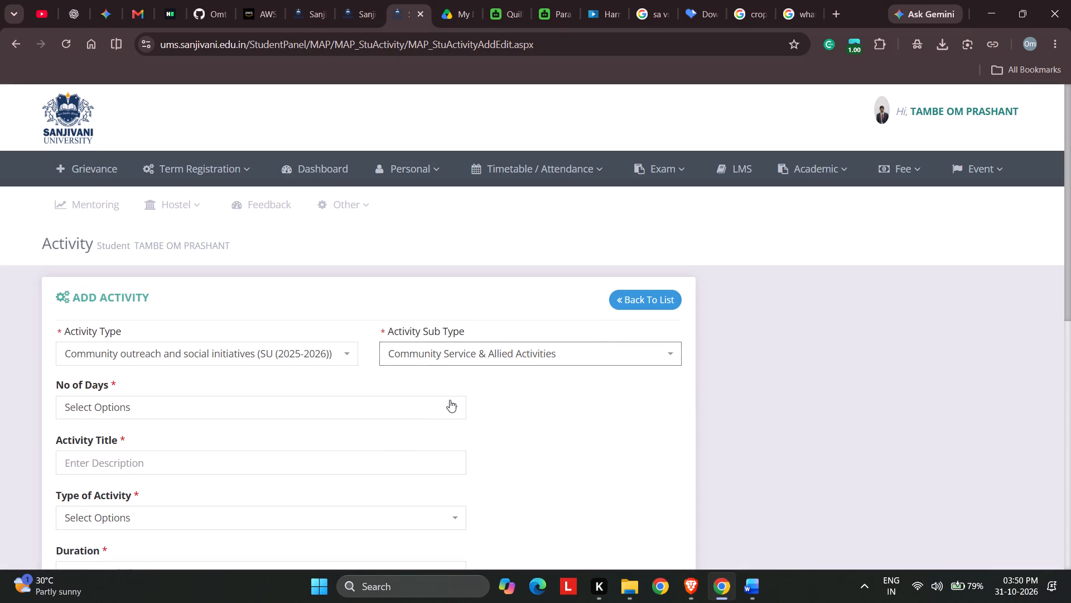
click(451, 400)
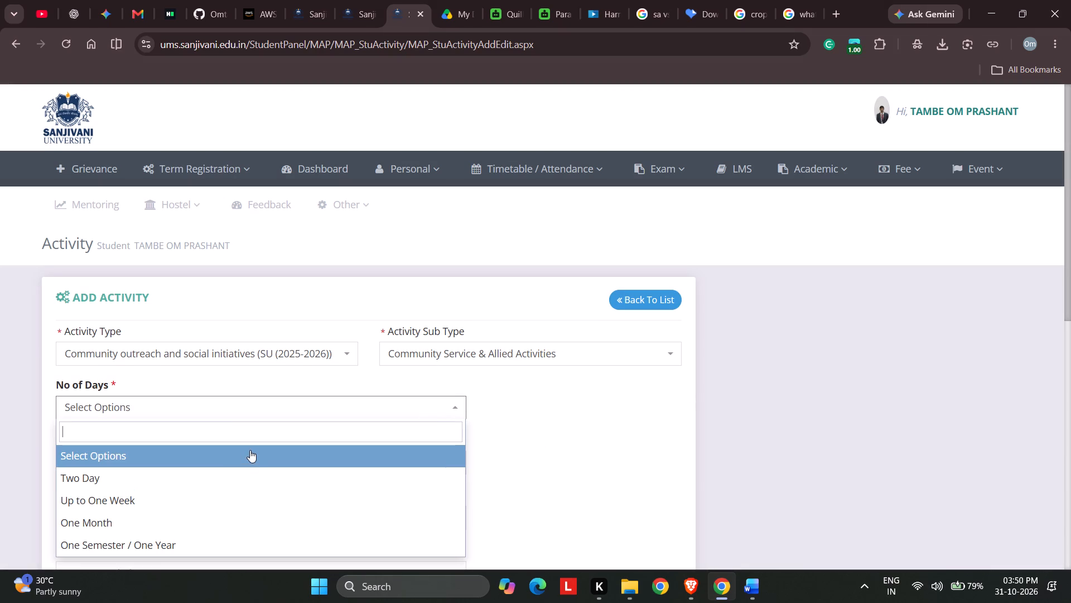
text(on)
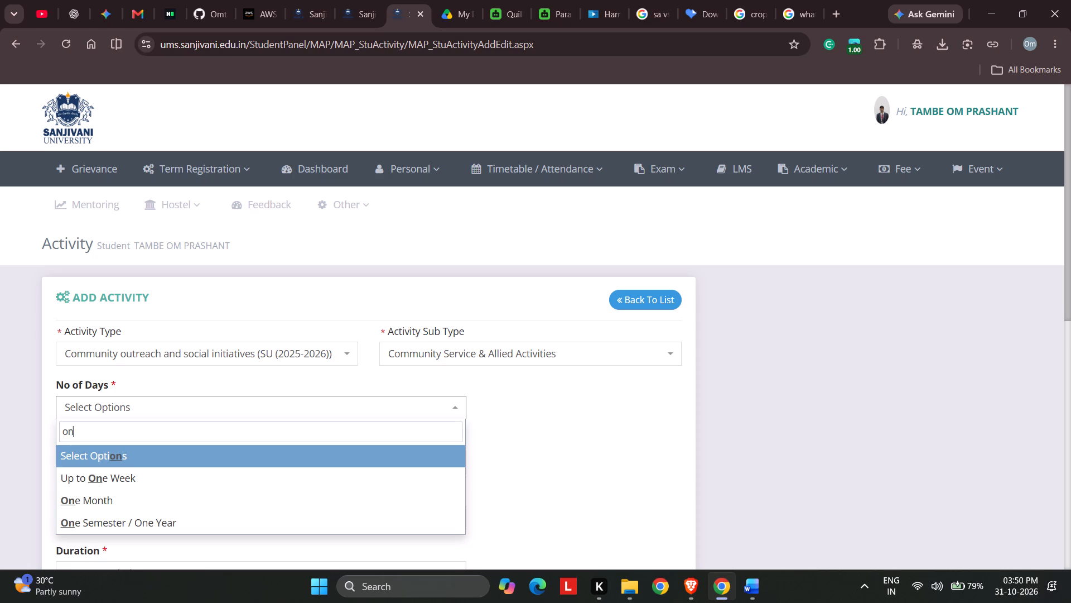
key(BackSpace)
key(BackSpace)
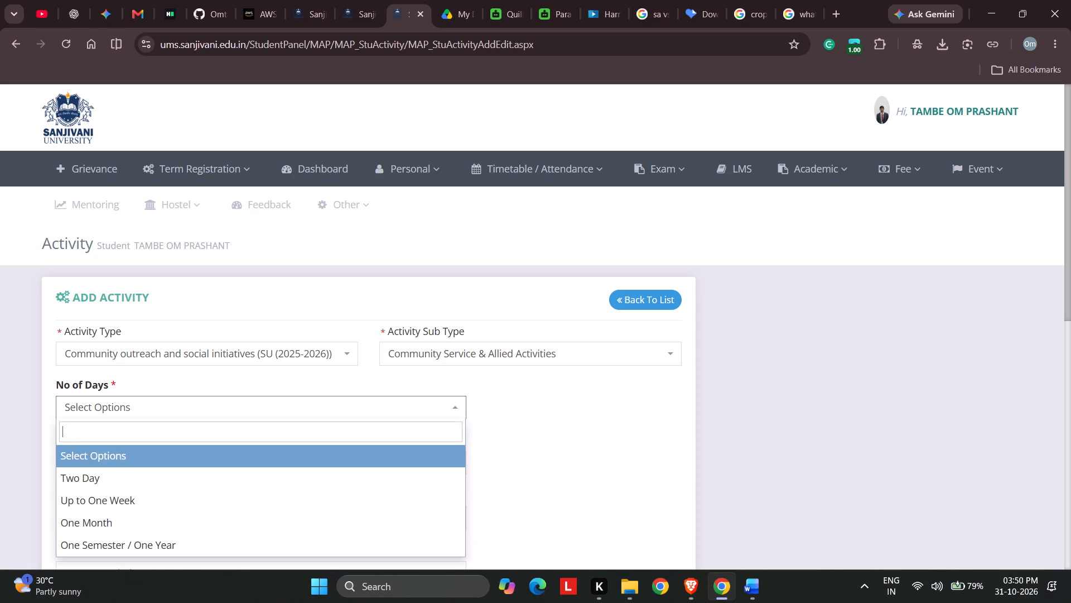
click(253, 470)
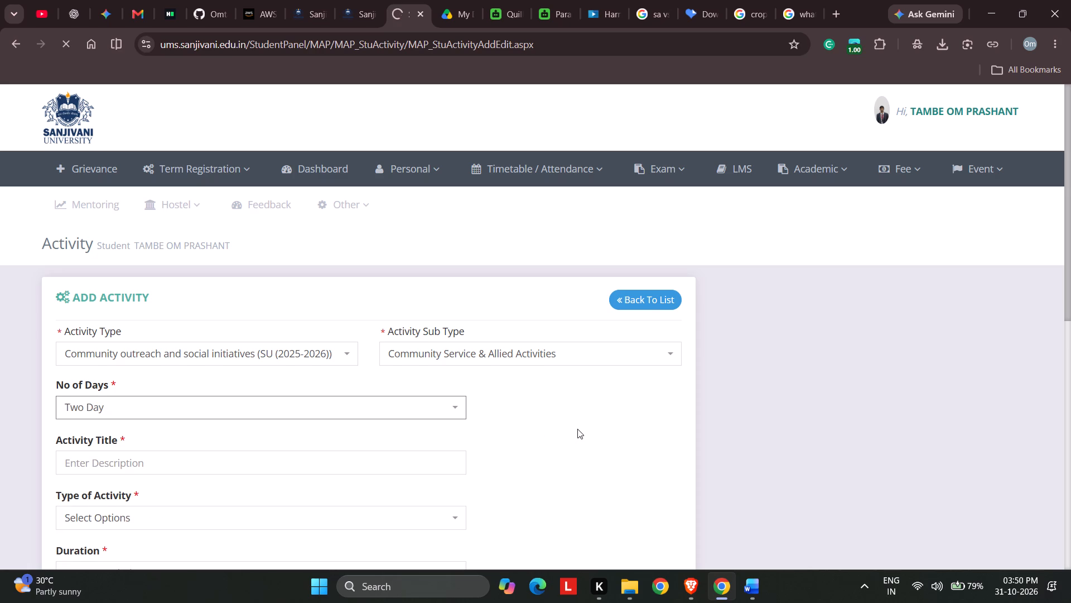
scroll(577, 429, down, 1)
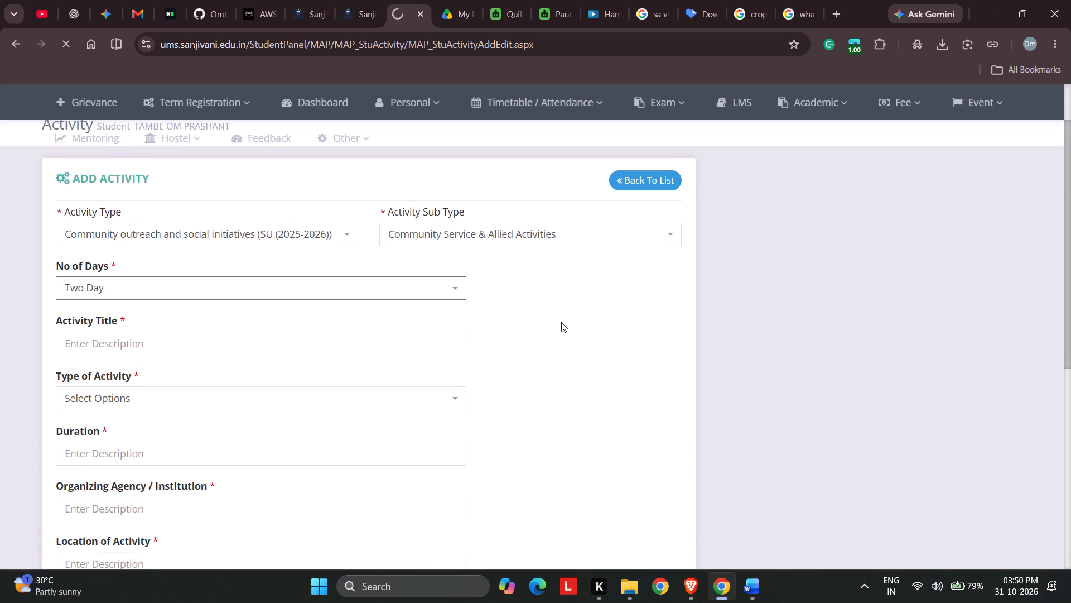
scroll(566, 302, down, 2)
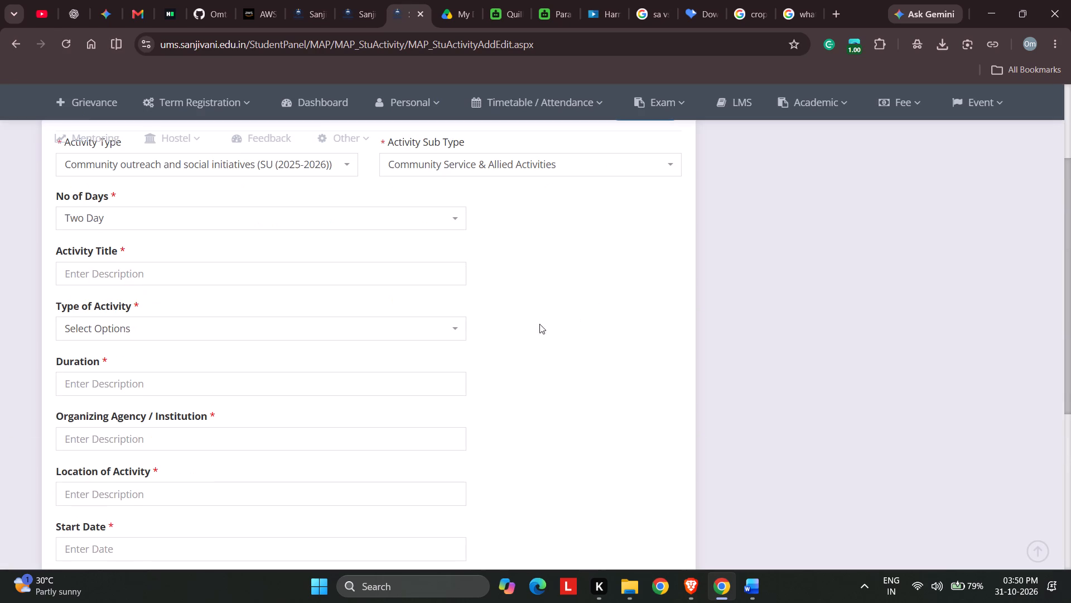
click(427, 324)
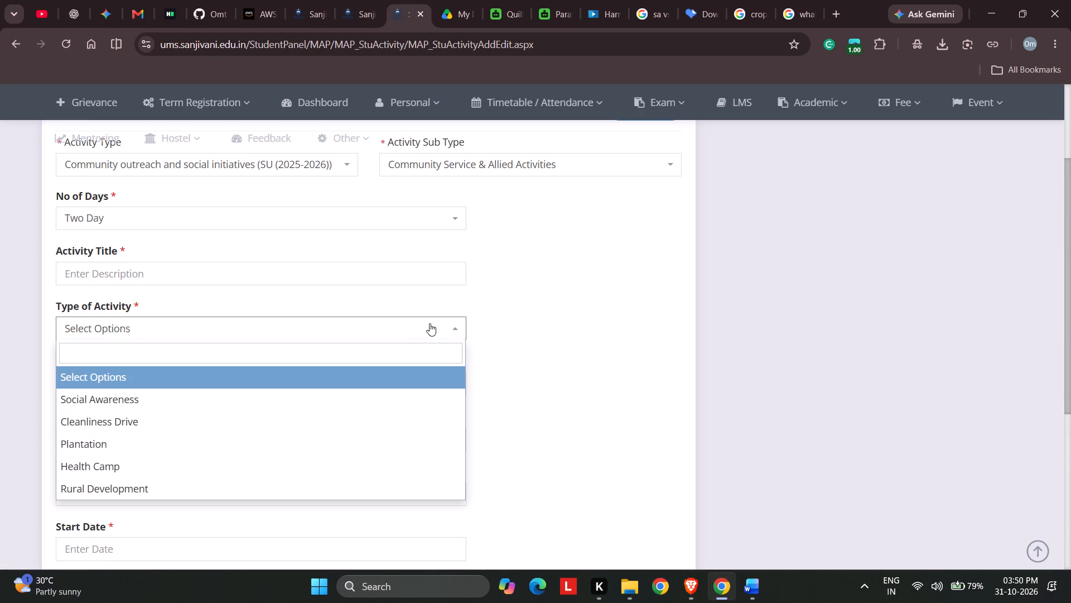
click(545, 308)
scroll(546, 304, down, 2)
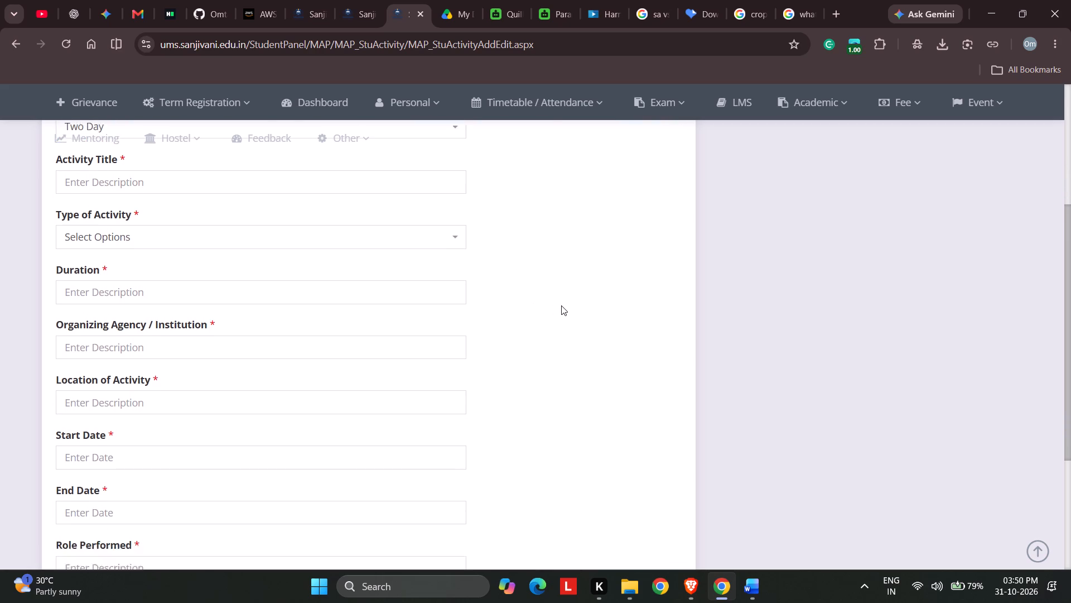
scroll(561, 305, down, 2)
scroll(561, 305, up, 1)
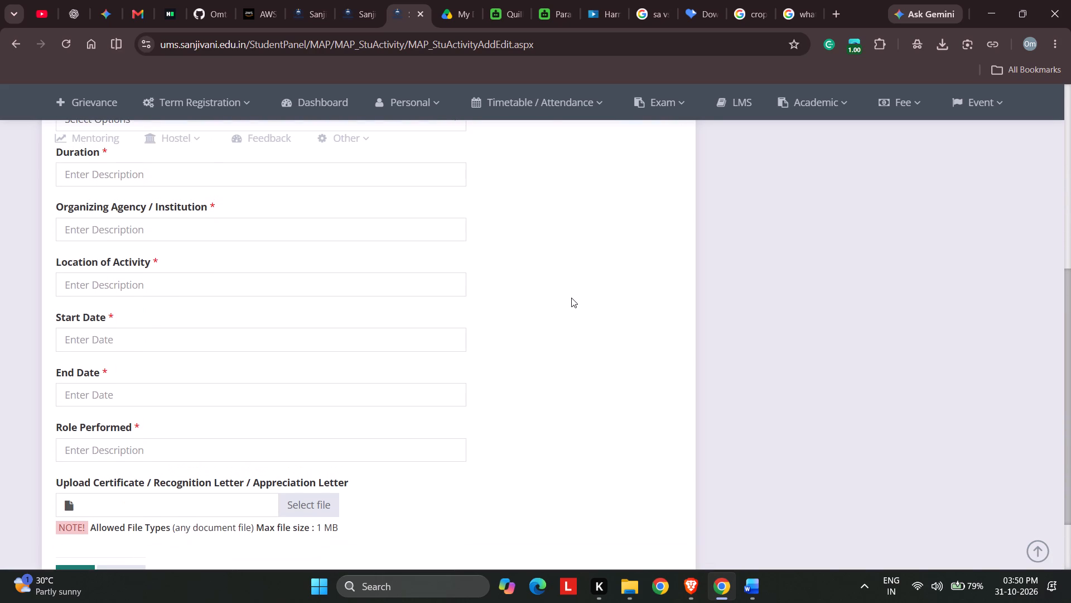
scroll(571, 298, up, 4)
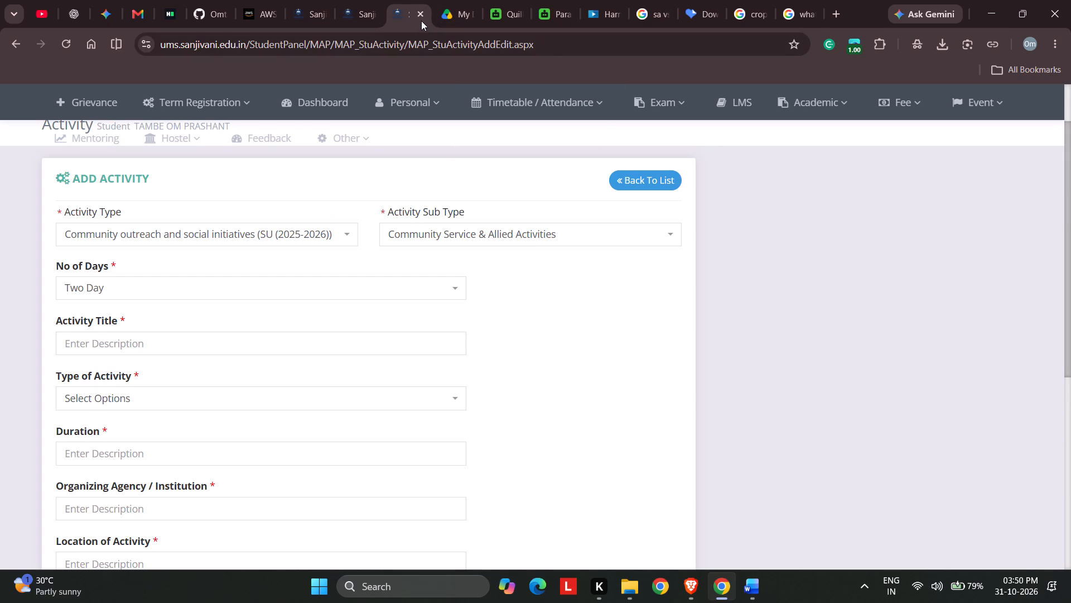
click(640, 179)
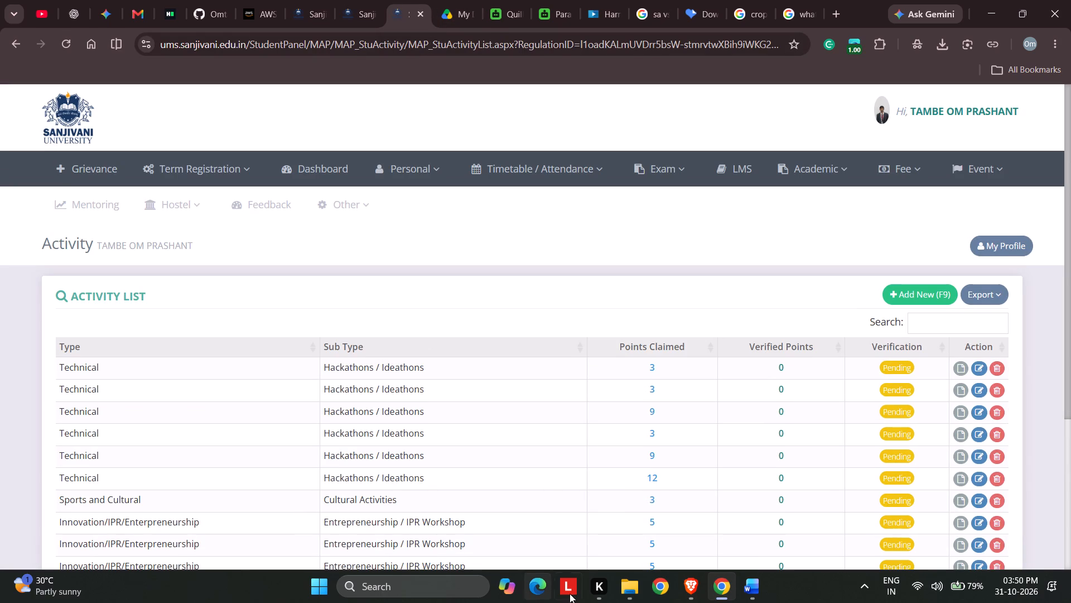
Switch to File Explorer to look over the certificates folder, and return to the activity list in Chrome.
click(619, 585)
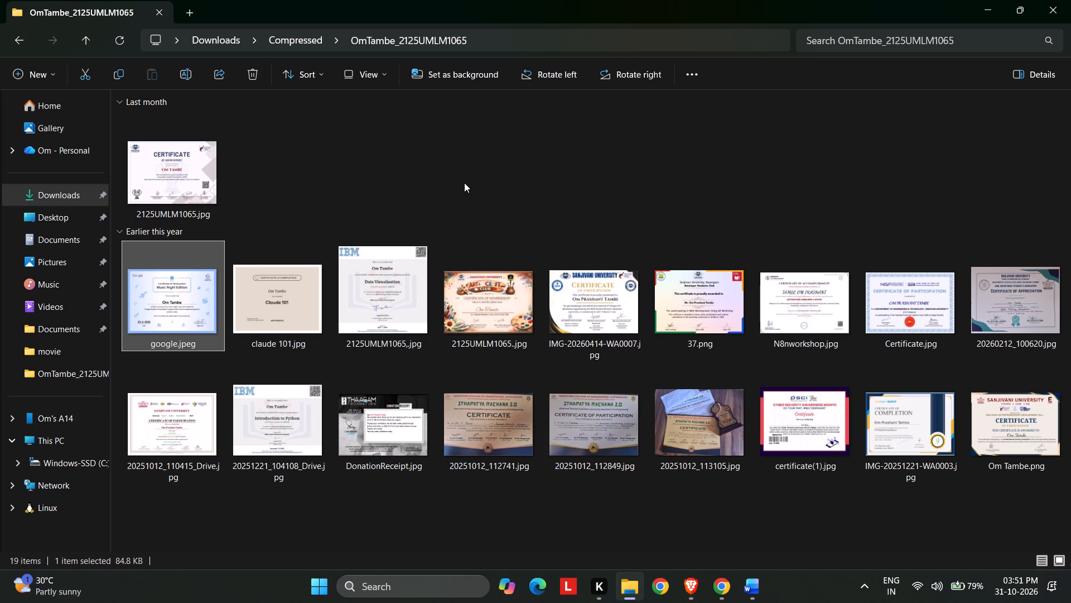
click(991, 12)
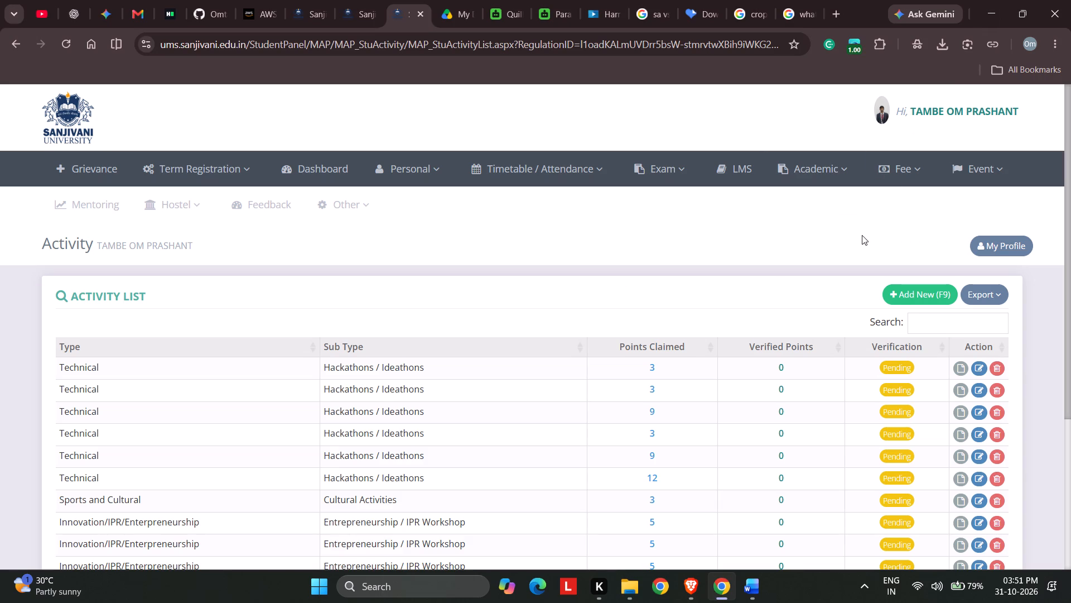
Start a new activity of type Leadership/Management (SU (2025-2026)), with the Club Activities sub type for participation as member or volunteer.
click(895, 297)
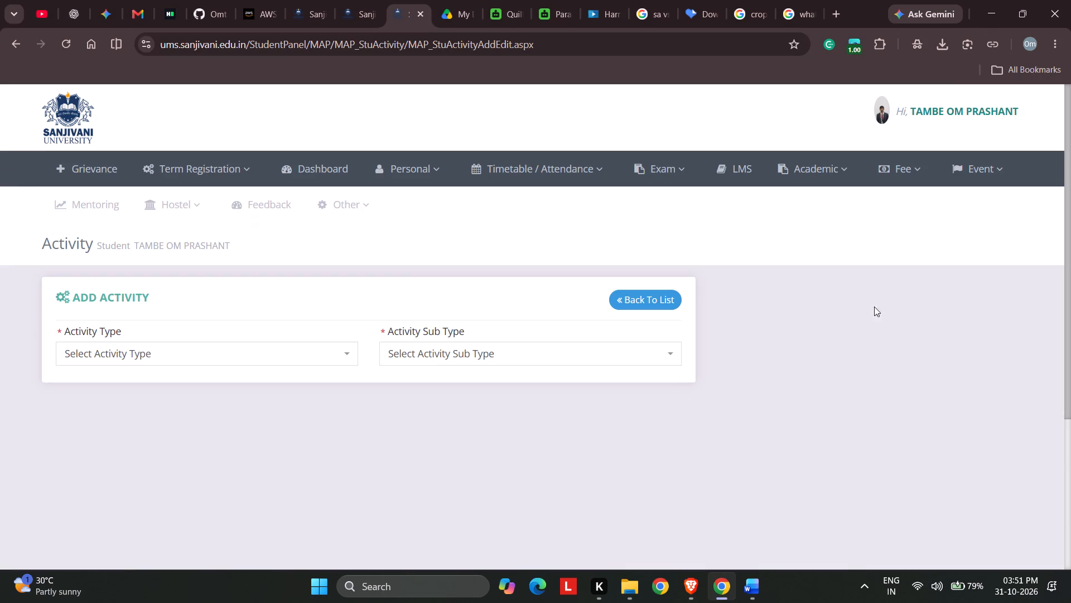
click(344, 360)
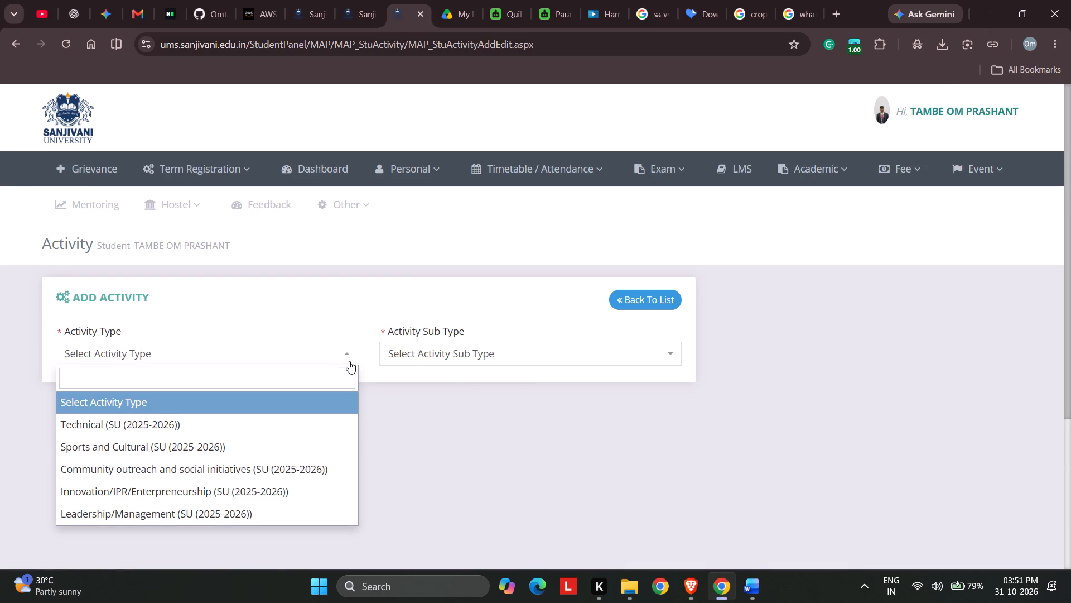
click(252, 514)
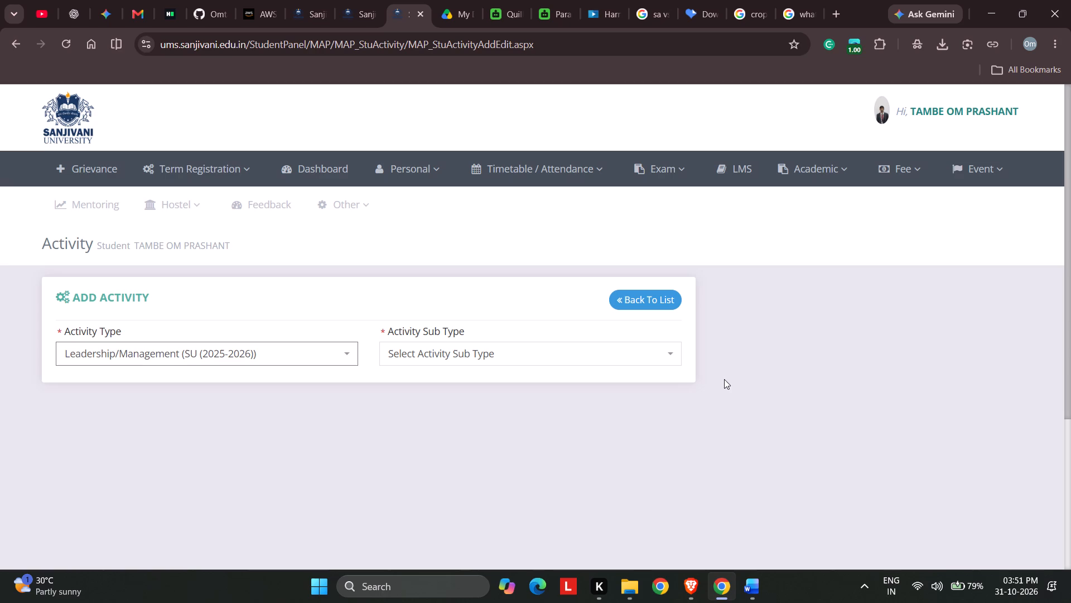
click(667, 358)
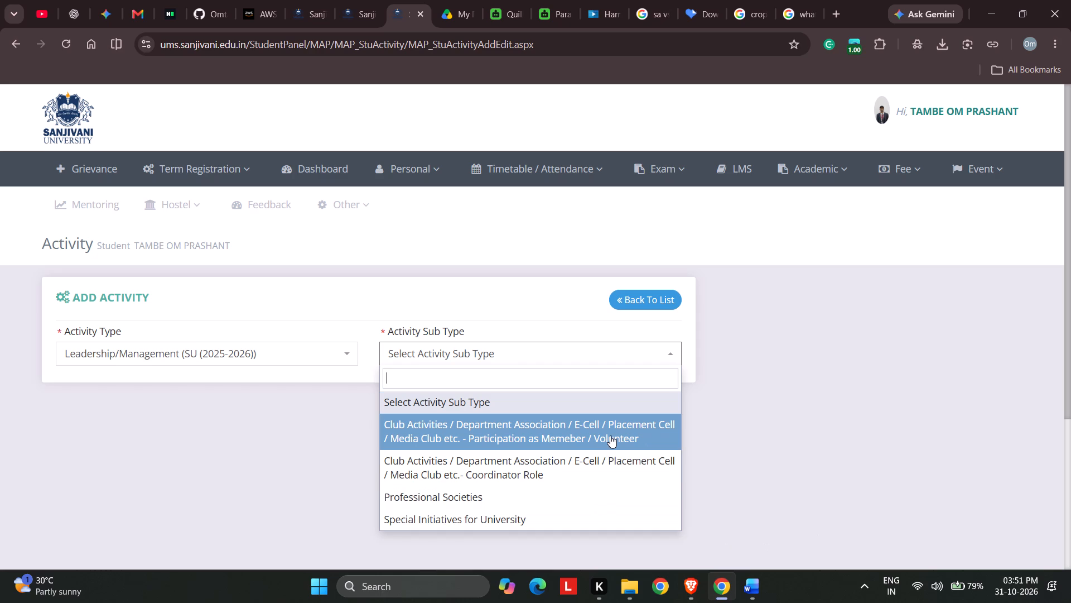
click(565, 430)
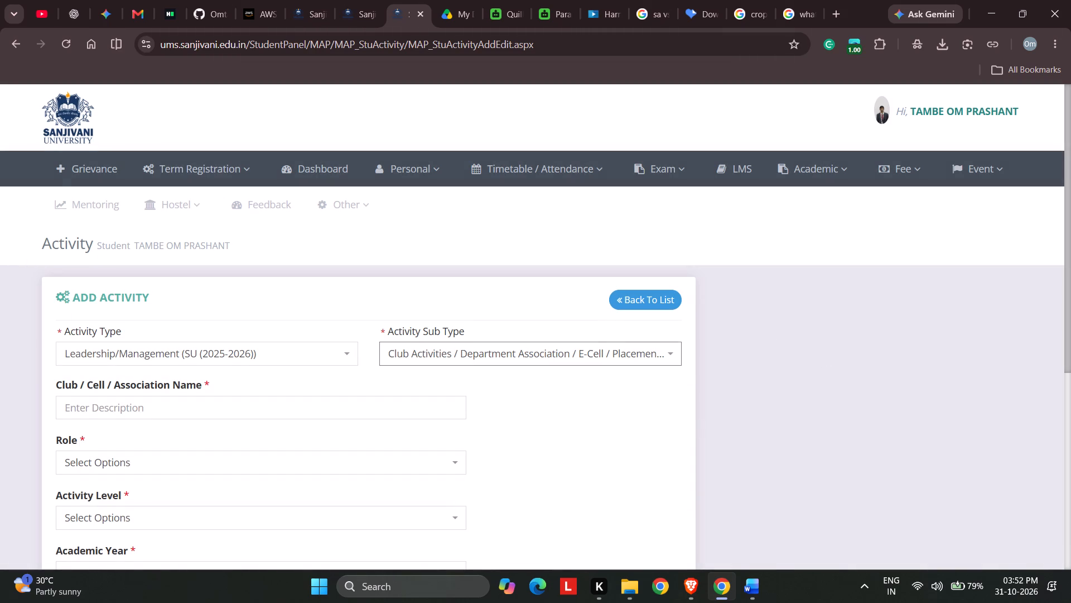
Enter Art and Craft as the club / cell / association name.
click(135, 414)
text(Art and)
key(space)
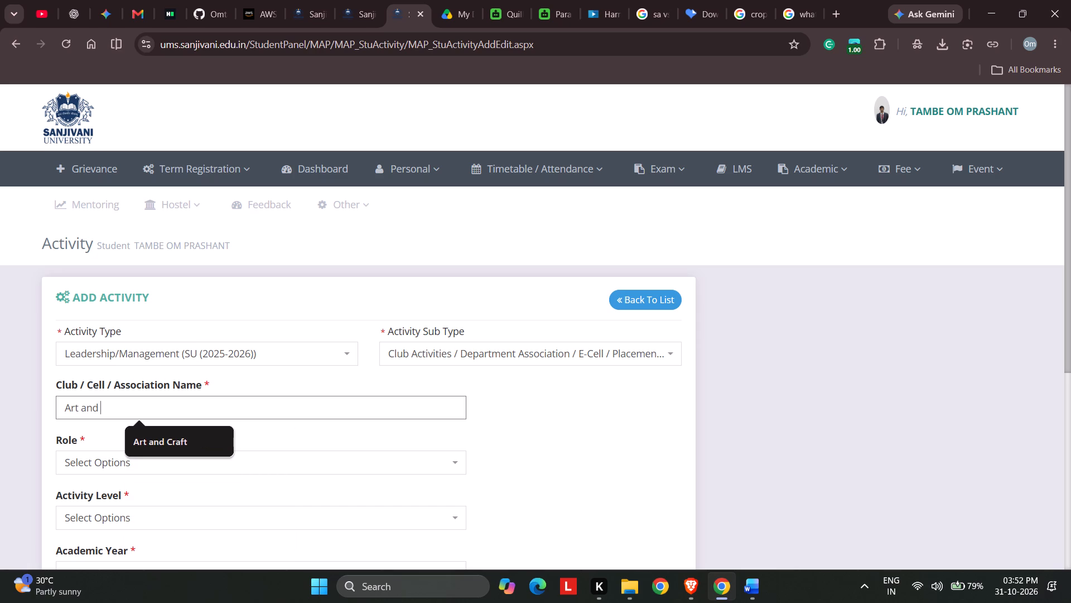
text(Cr)
key(a)
text(ft)
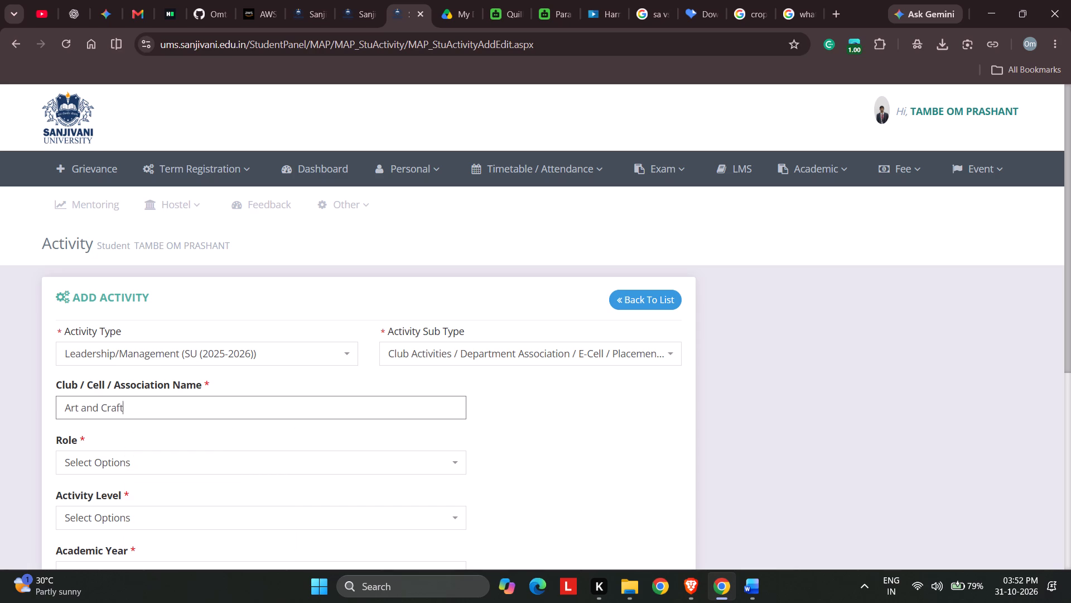
click(621, 466)
Set the role to Volunteer and the activity level to University Level.
scroll(530, 471, down, 1)
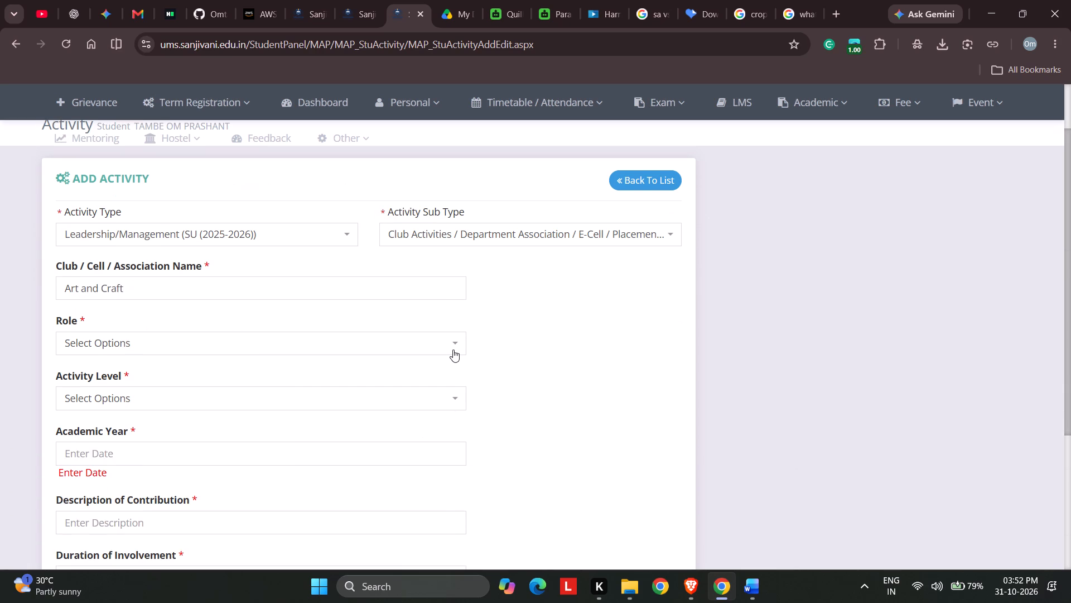
click(453, 350)
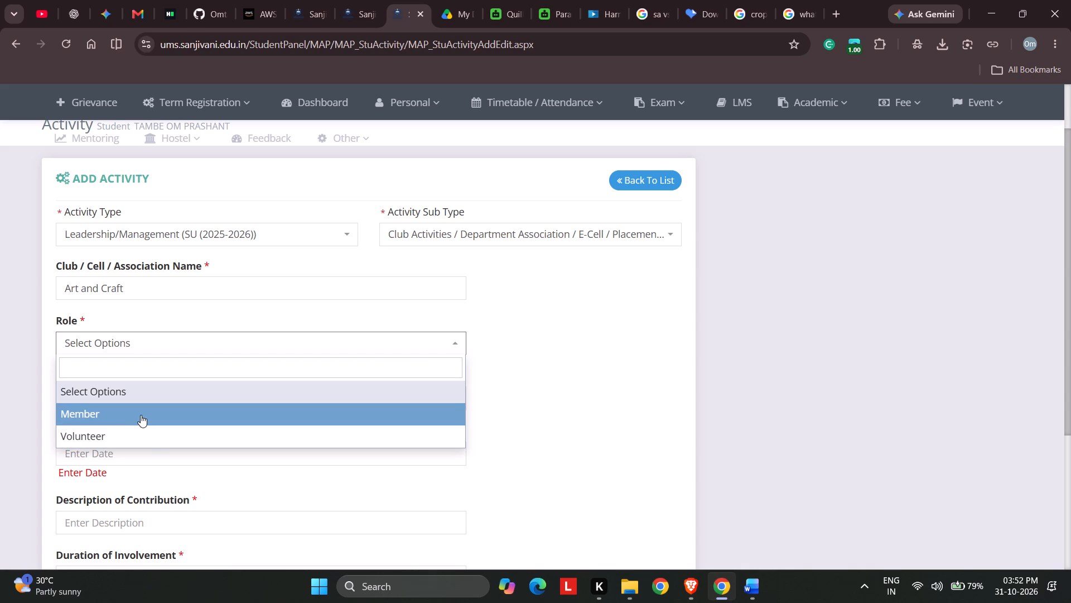
click(155, 442)
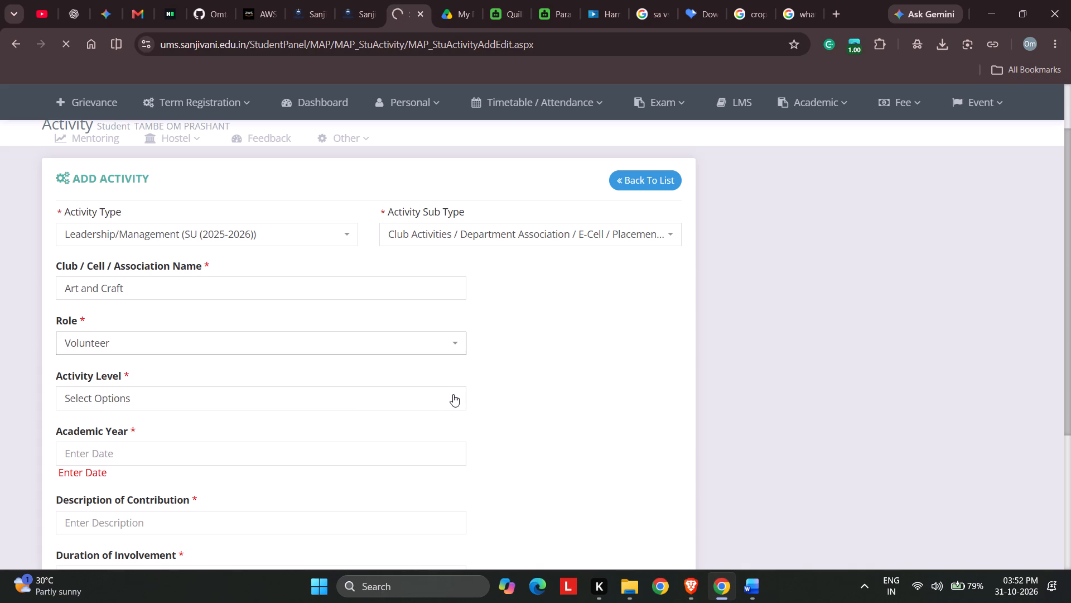
click(456, 395)
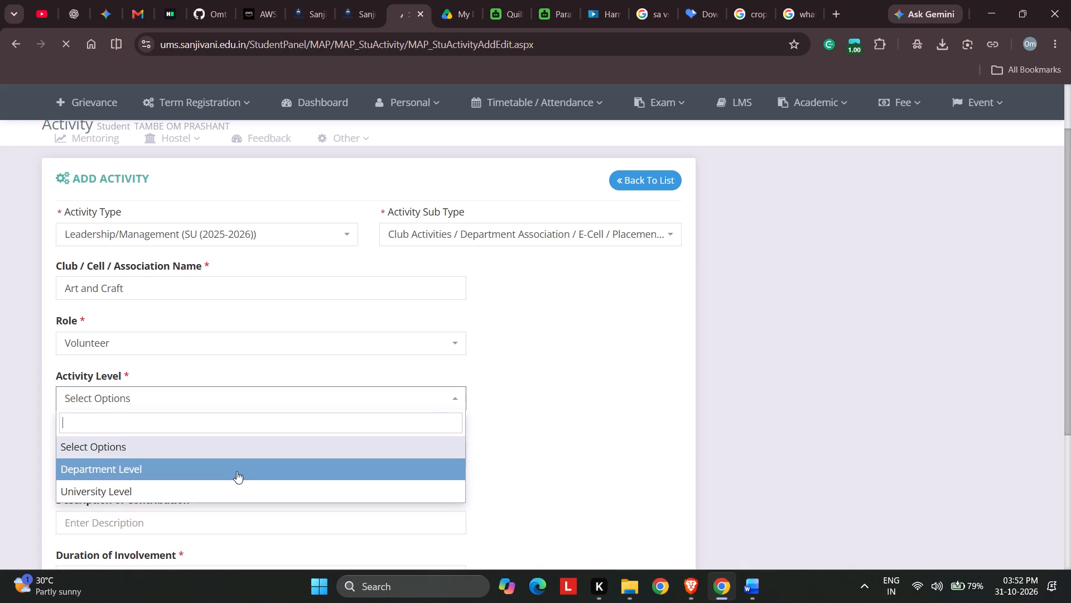
click(226, 478)
click(316, 408)
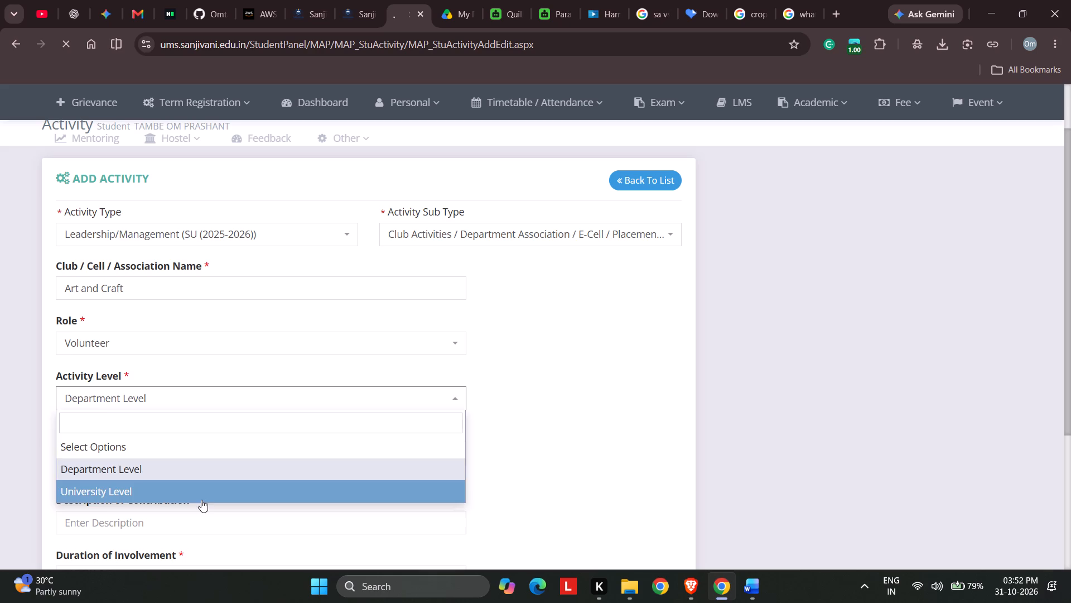
click(201, 500)
click(523, 414)
Set the Academic Year date to 13-02-2026.
scroll(522, 415, down, 1)
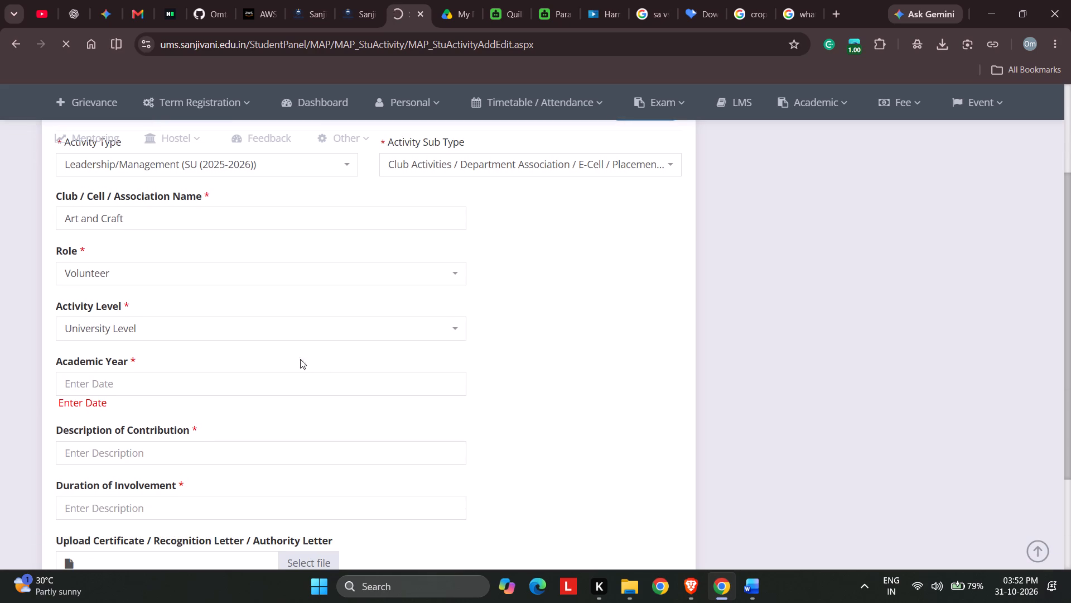
click(268, 375)
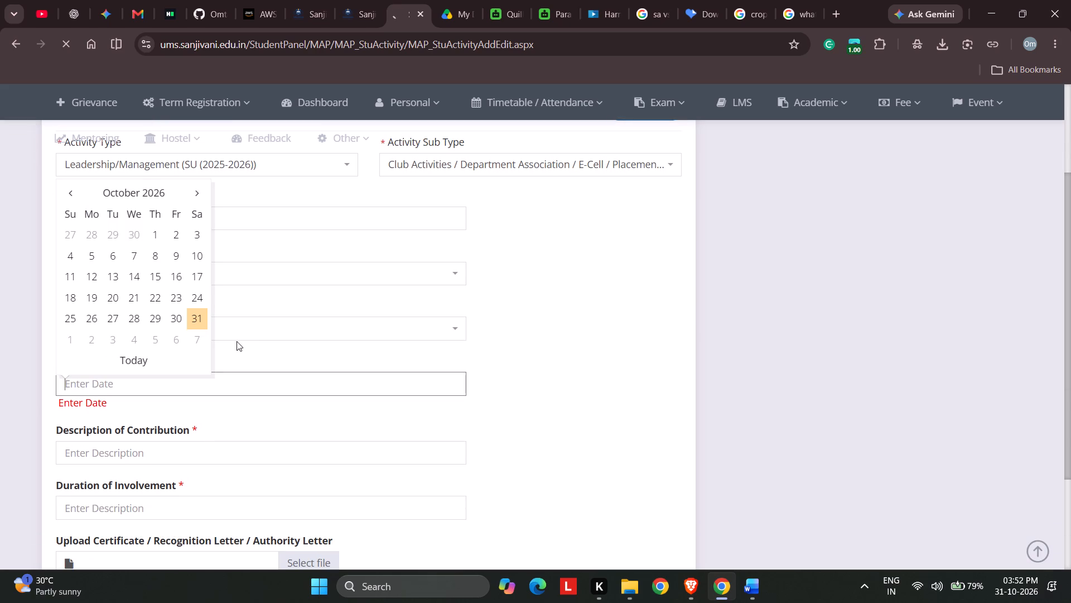
scroll(513, 353, down, 2)
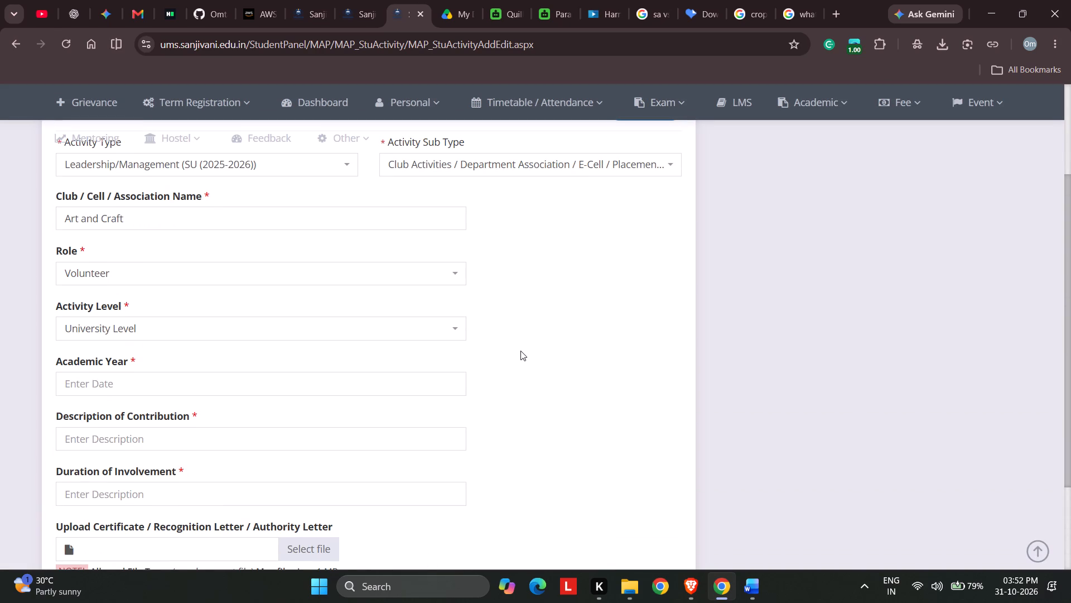
scroll(520, 351, down, 1)
click(190, 319)
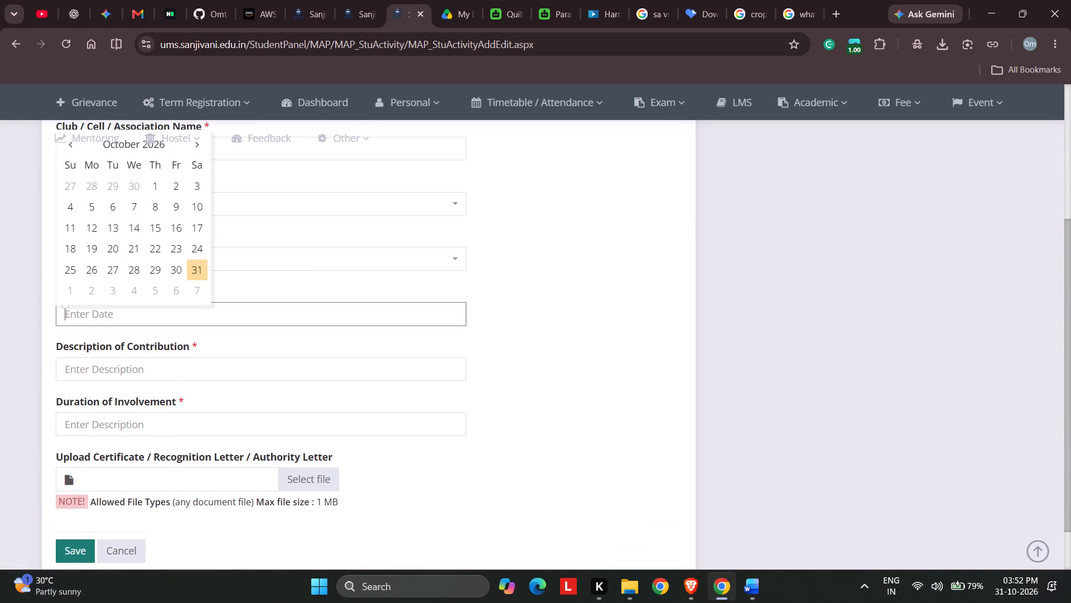
scroll(532, 322, up, 2)
triple_click(69, 284)
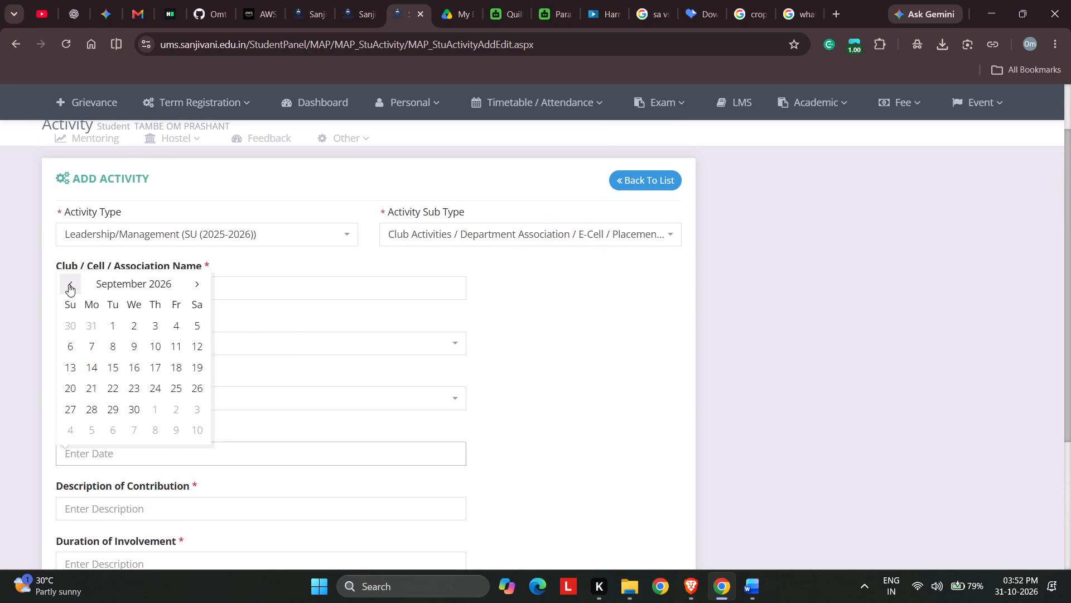
triple_click(69, 284)
triple_click(69, 284)
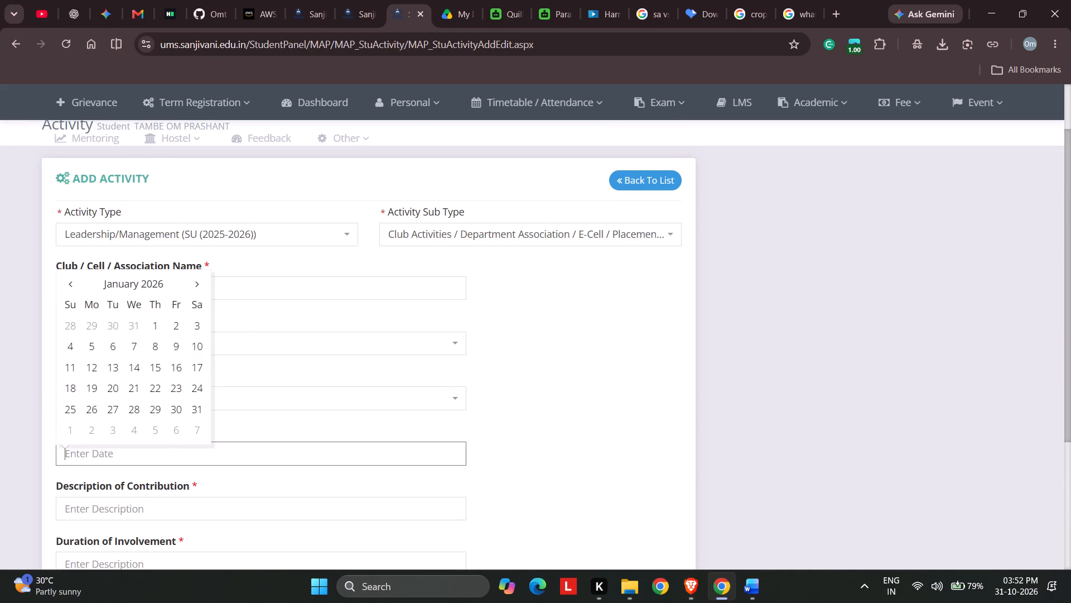
click(188, 290)
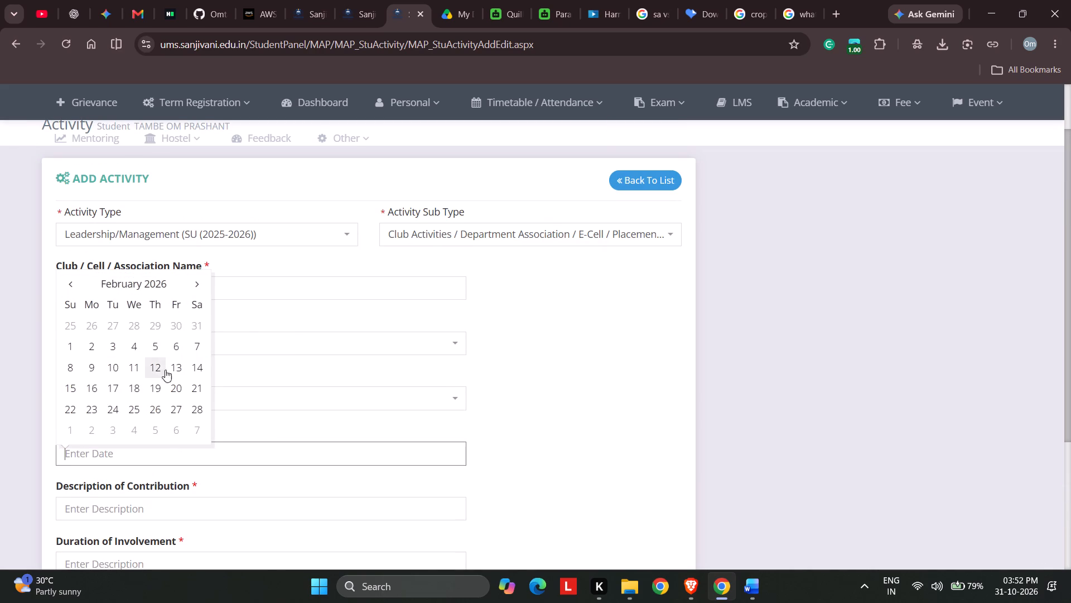
click(184, 369)
click(495, 419)
scroll(495, 419, down, 2)
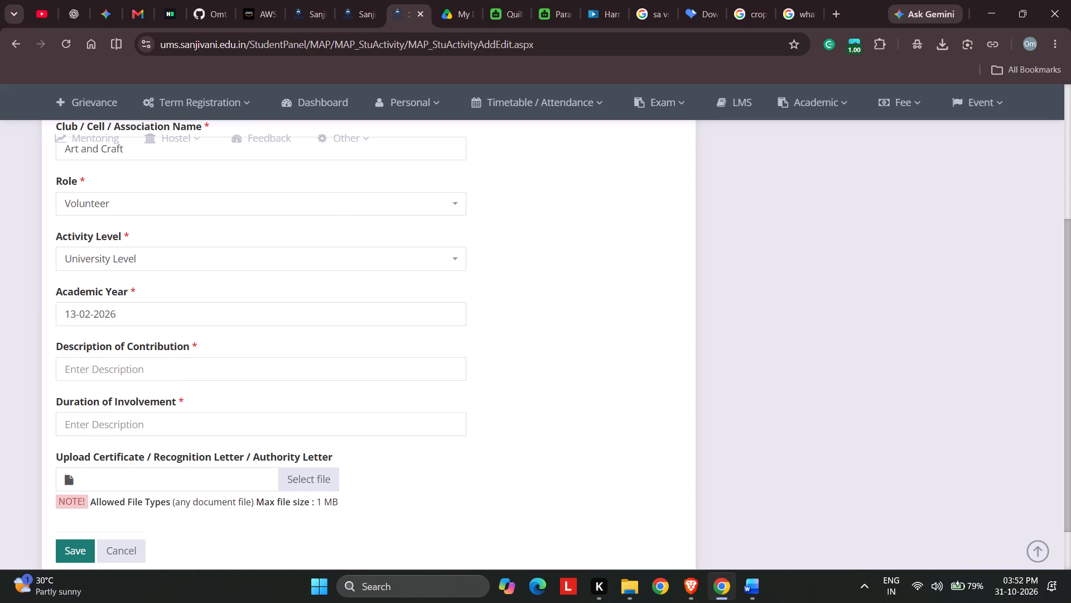
scroll(219, 381, down, 1)
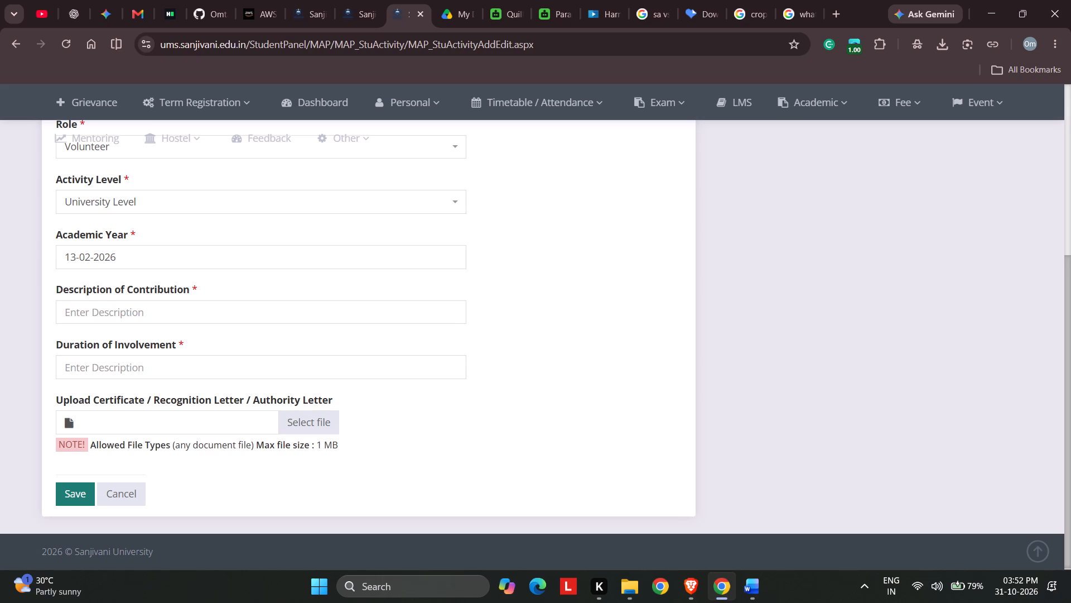
Enter "Crafting designs cutting layouts" as the description of contribution.
click(207, 315)
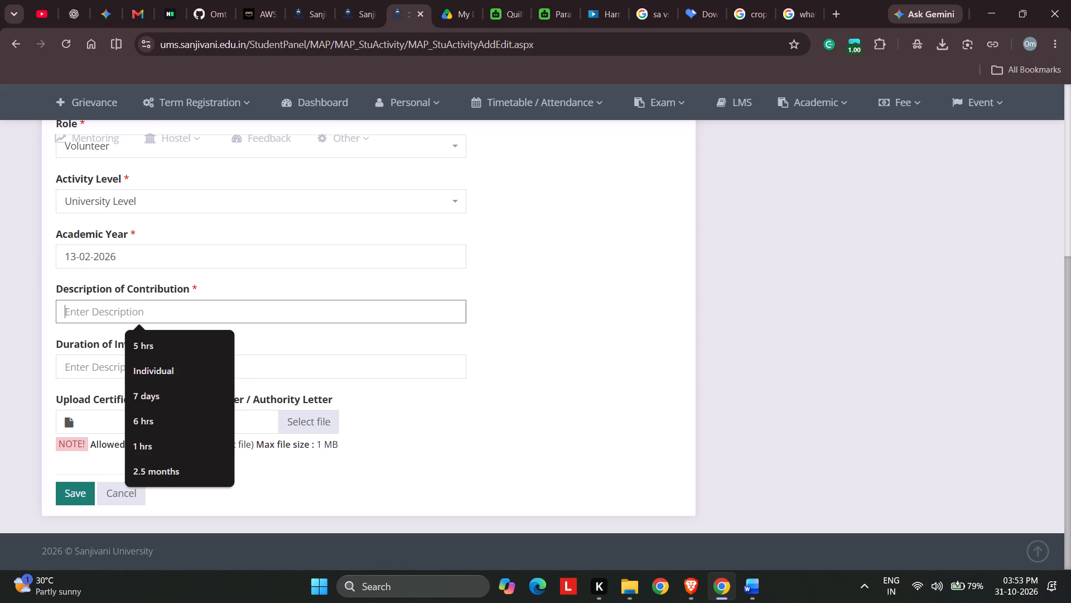
text(Crafting)
key(space)
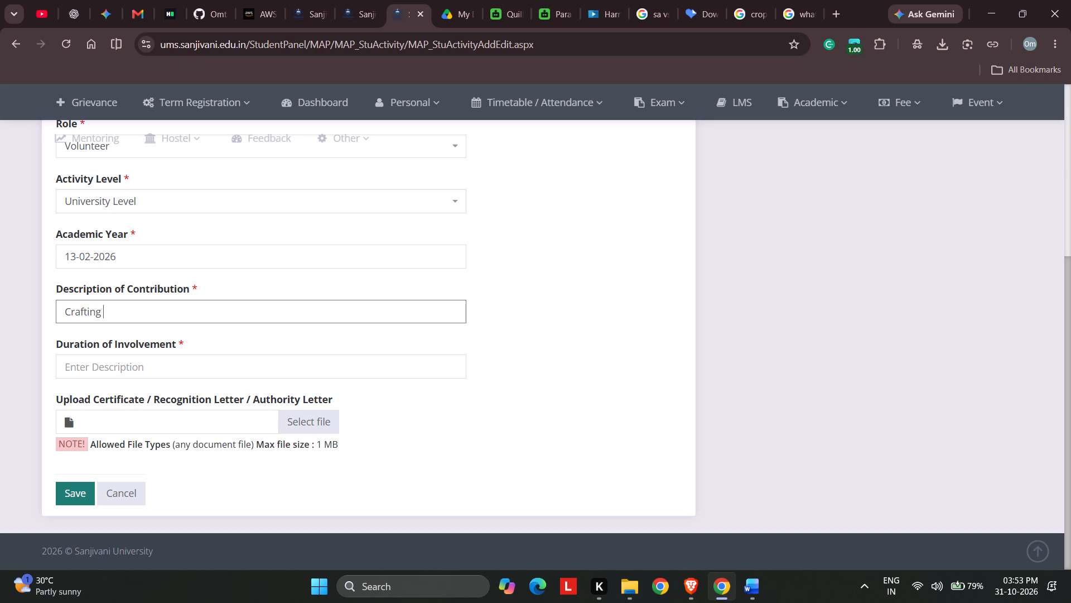
text(designs)
key(space)
text(cutting lay)
text(outs)
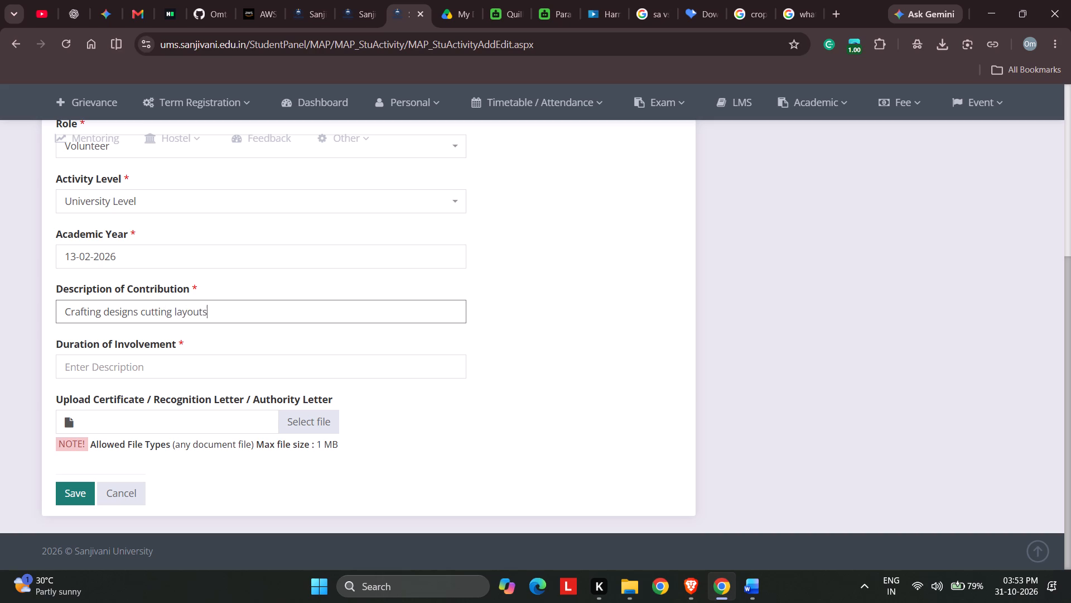
key(space)
text(usn)
key(BackSpace)
text(ing)
key(space)
key(BackSpace)
key(BackSpace)
key(BackSpace)
key(BackSpace)
key(BackSpace)
key(BackSpace)
Set the duration of involvement to 3 days and attach the Art & Craft Club membership certificate image.
click(124, 365)
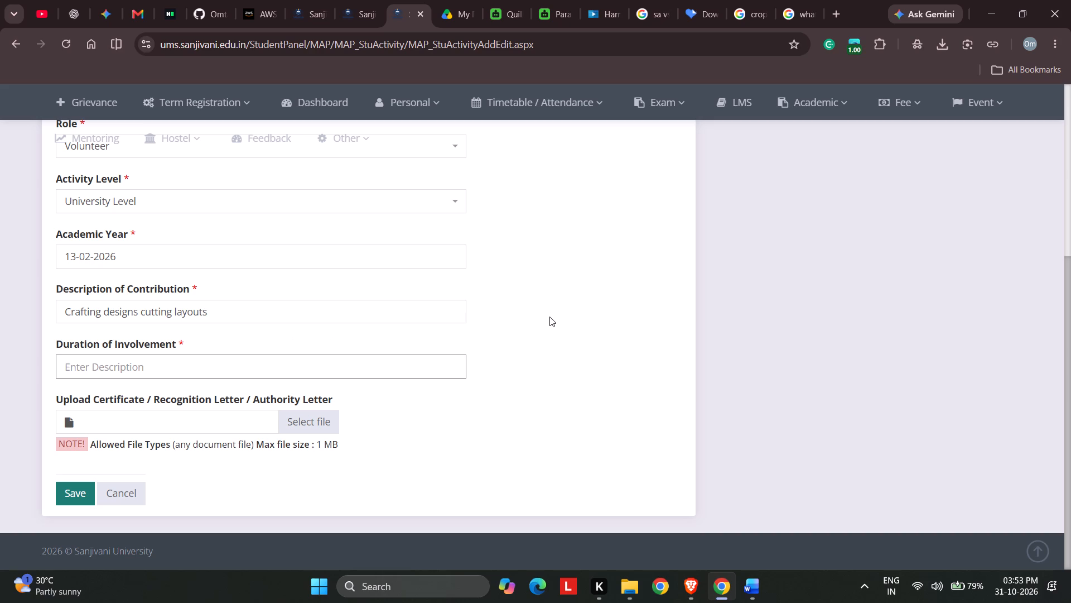
text(3 days)
click(211, 429)
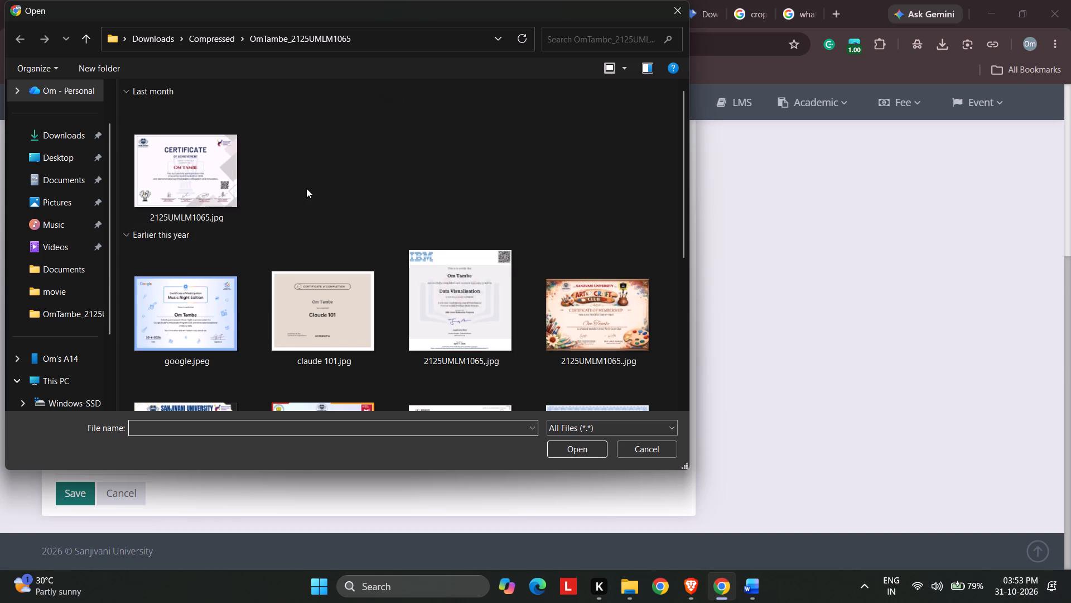
scroll(306, 188, down, 1)
double_click(554, 179)
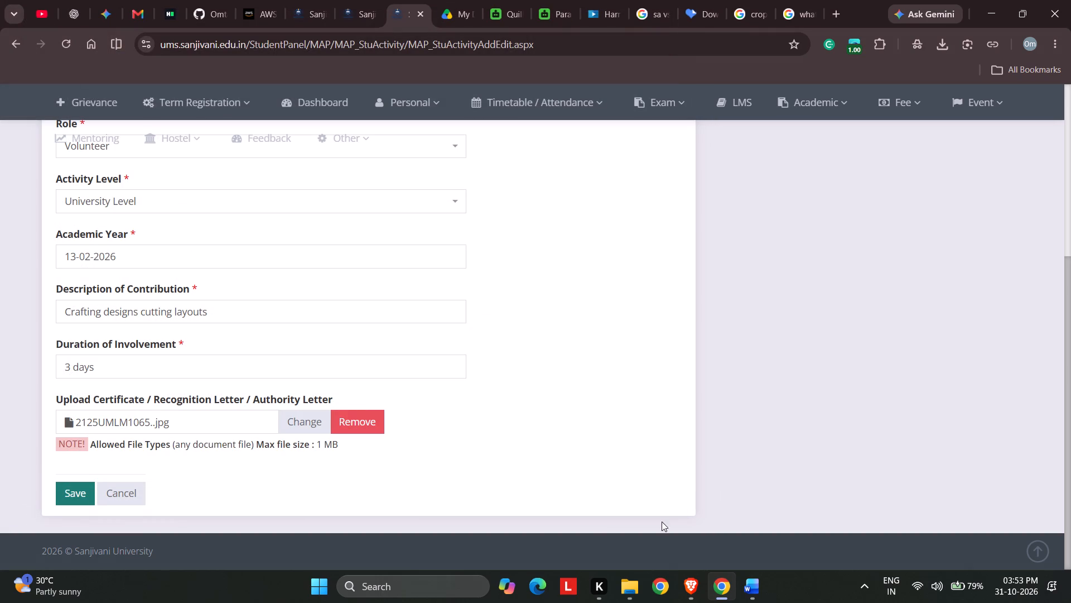
Check the role stated on the Art & Craft Club certificate image and change the activity's role to Member.
click(639, 599)
double_click(514, 339)
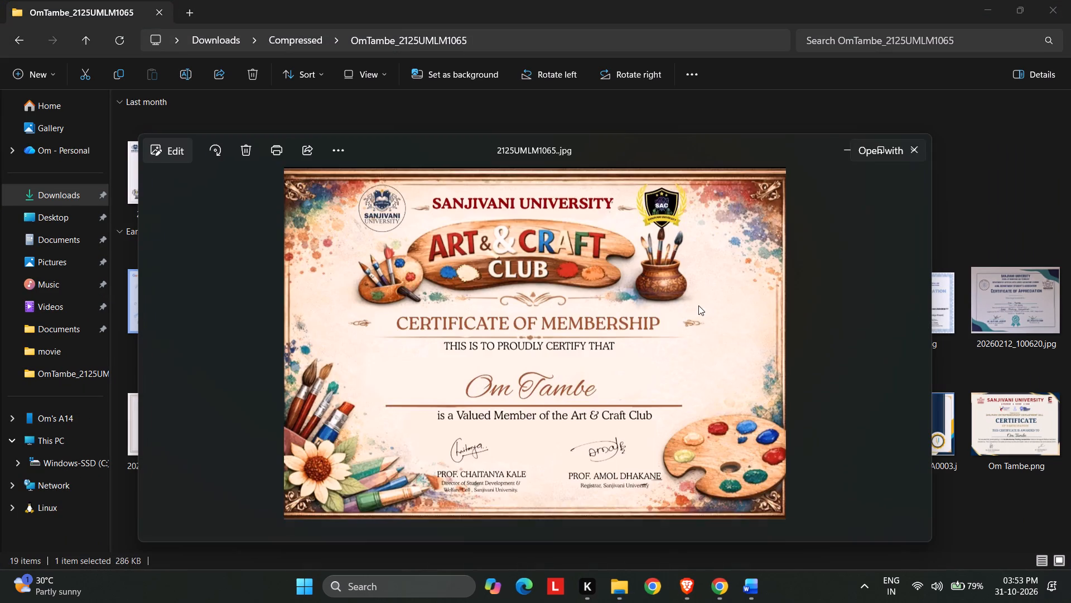
scroll(697, 309, up, 4)
scroll(694, 314, down, 4)
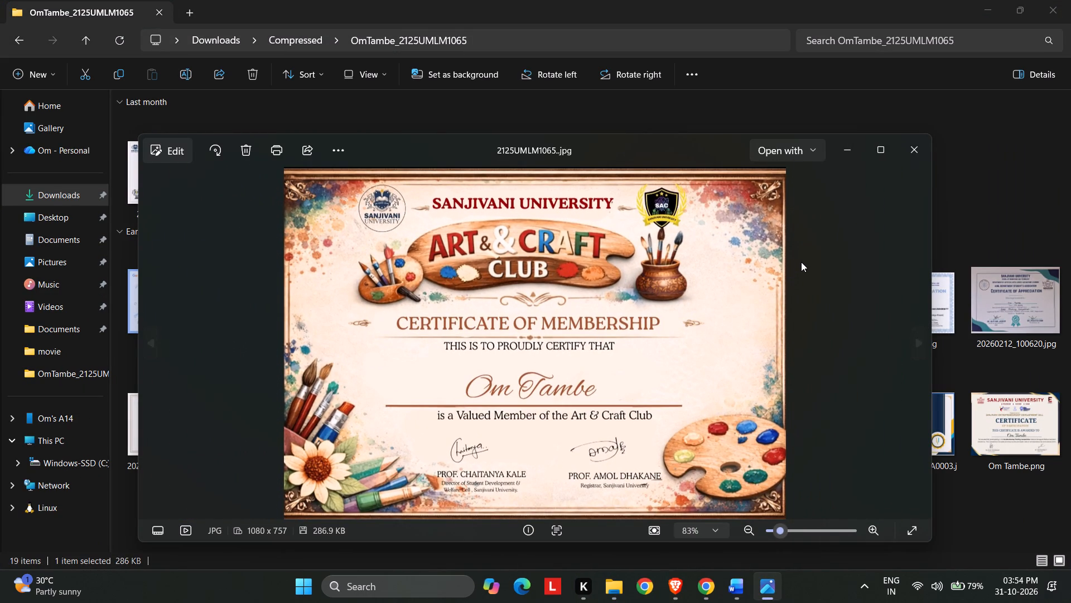
click(900, 144)
click(976, 7)
scroll(165, 260, up, 1)
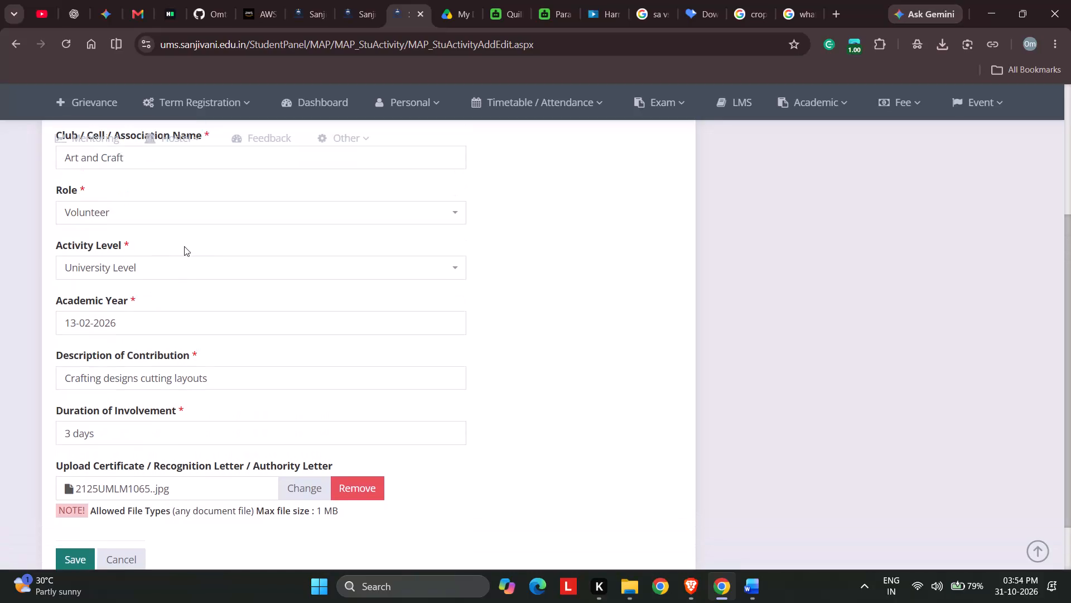
click(226, 206)
click(206, 292)
click(510, 290)
Save the Art and Craft club activity.
scroll(512, 290, down, 1)
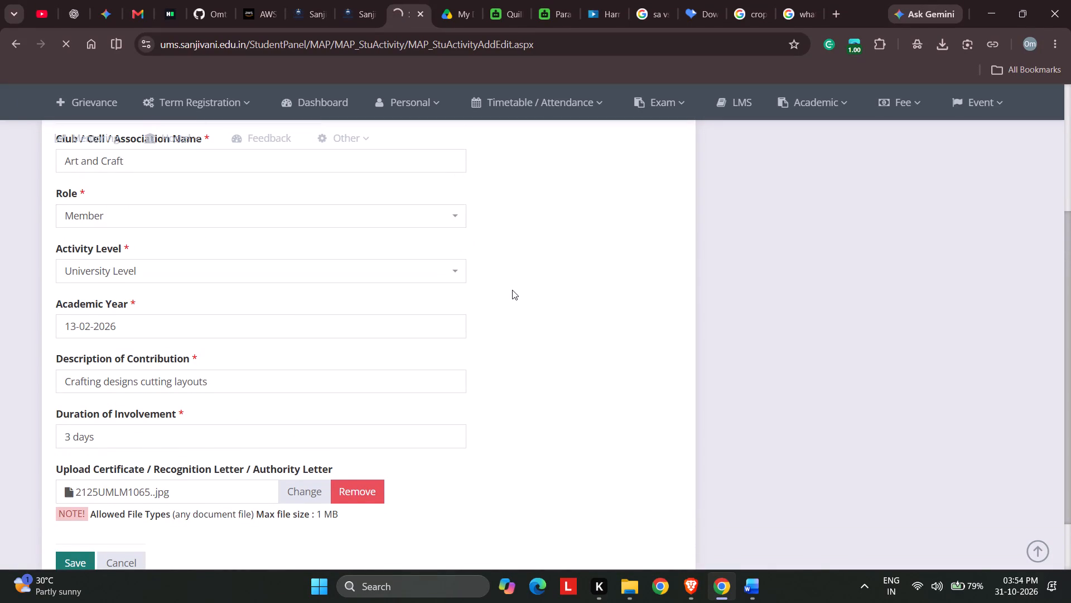
click(71, 485)
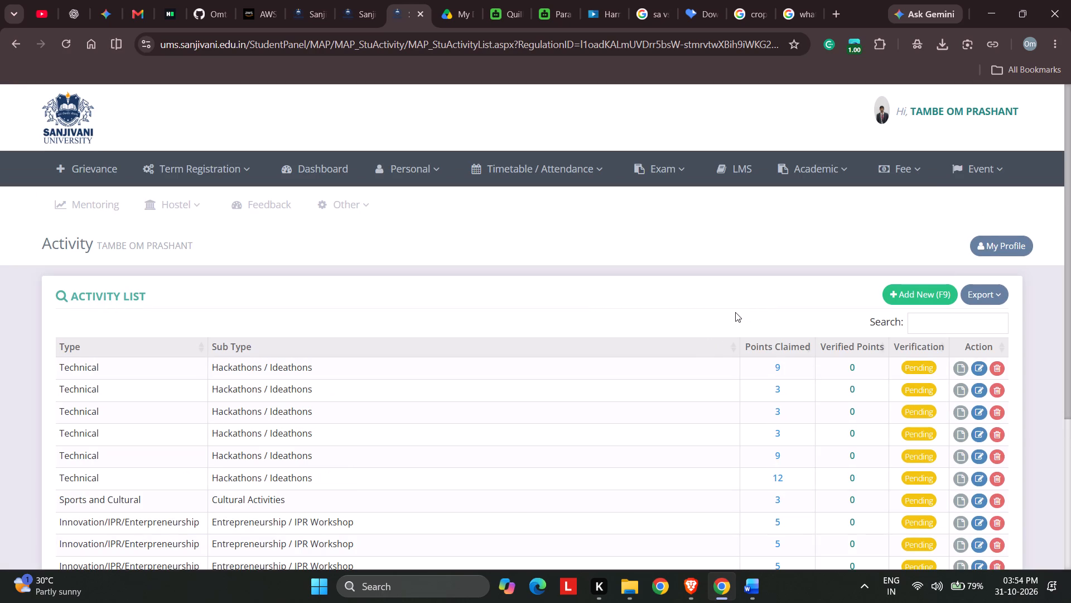
Delete the Sports and Cultural record with the Cultural Activities sub type from the activity list.
scroll(736, 309, down, 1)
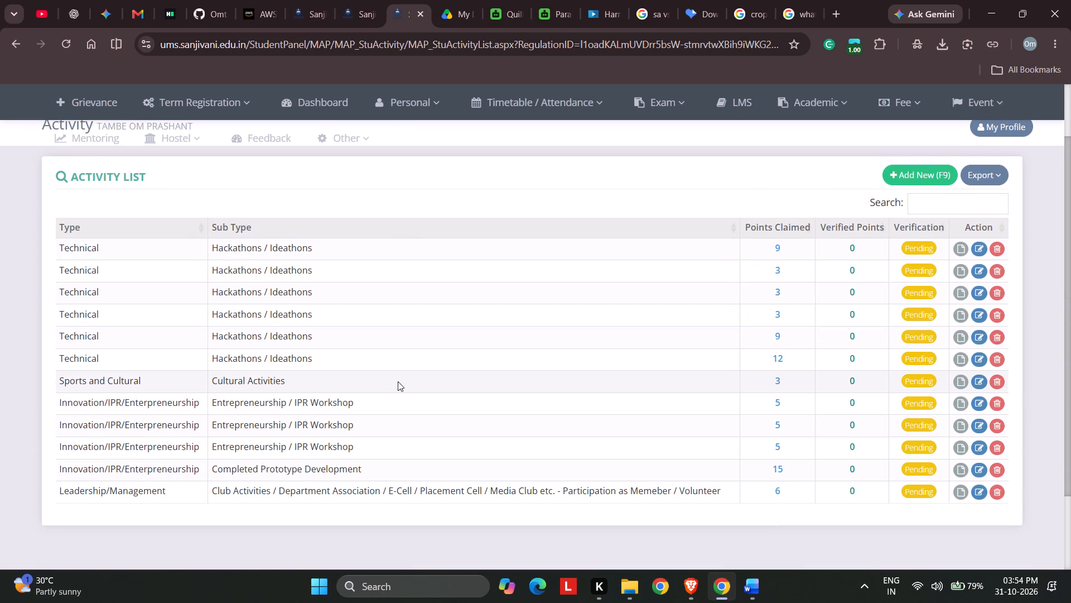
click(996, 381)
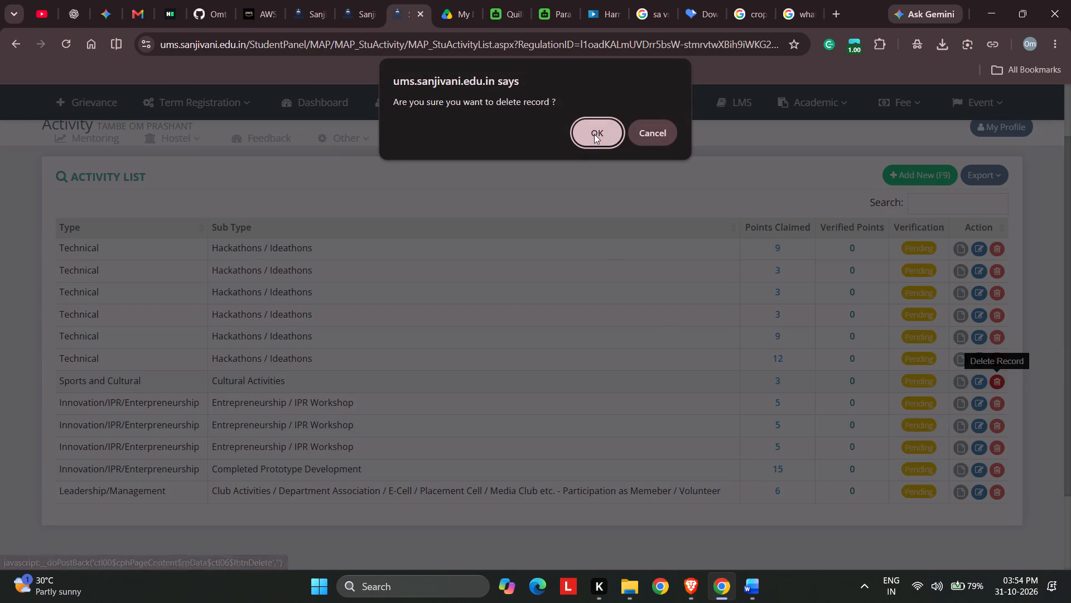
click(595, 133)
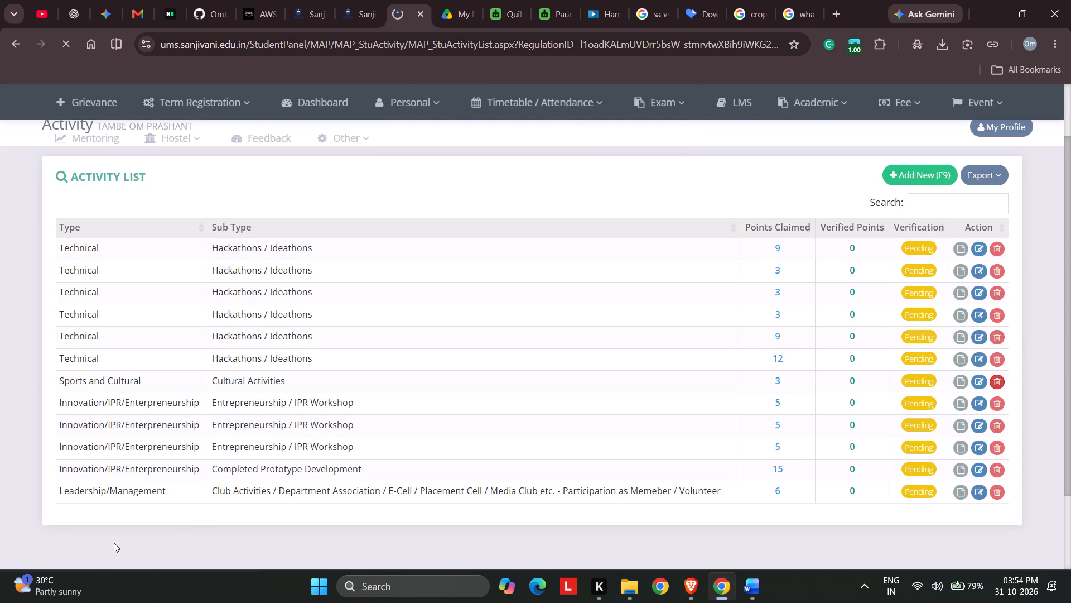
scroll(378, 297, down, 2)
scroll(383, 295, up, 4)
Refresh the regulation list to check the claimed points against the minimum, and review the remaining entries in the activity list.
click(358, 0)
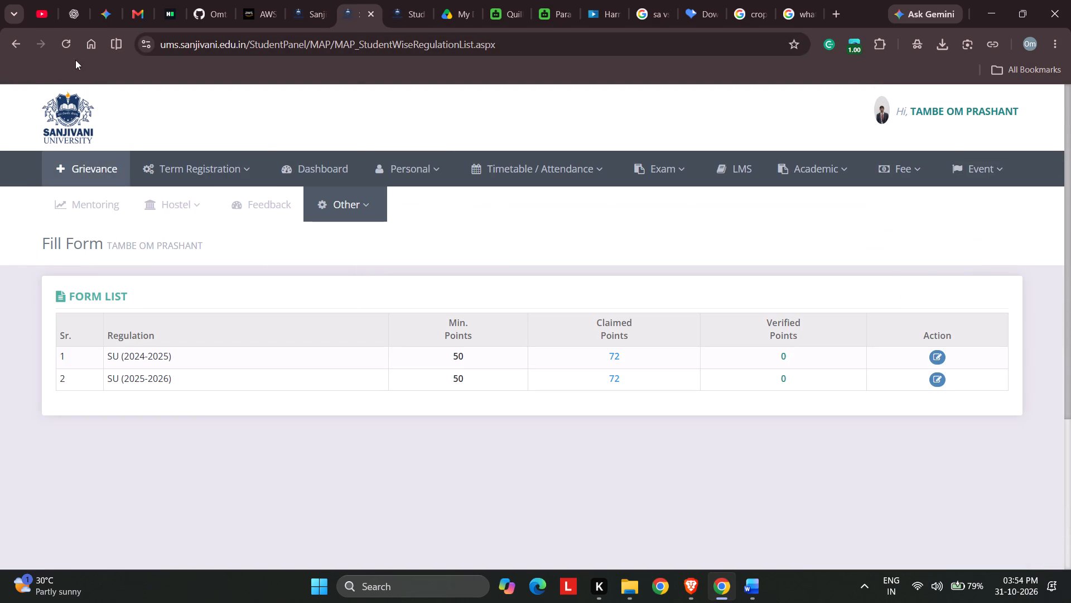
click(65, 50)
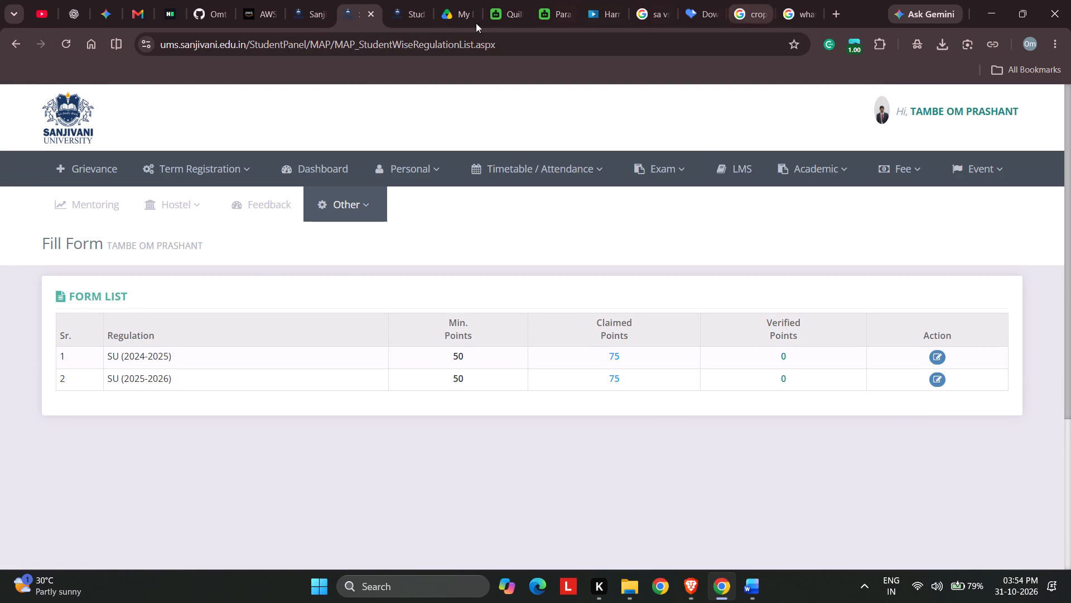
click(393, 16)
scroll(823, 444, down, 3)
scroll(819, 441, up, 2)
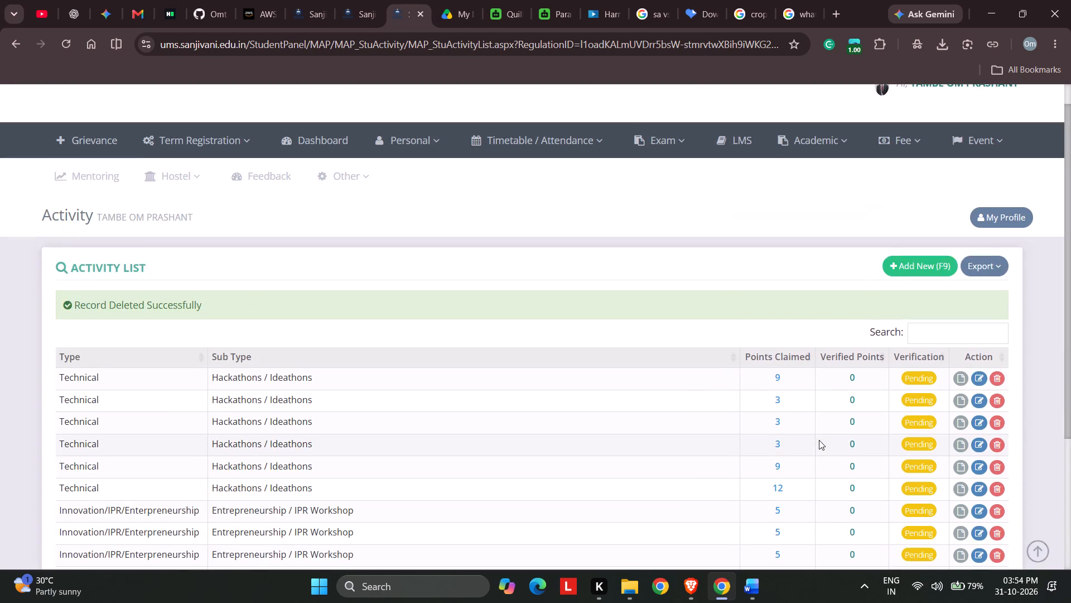
scroll(819, 440, down, 1)
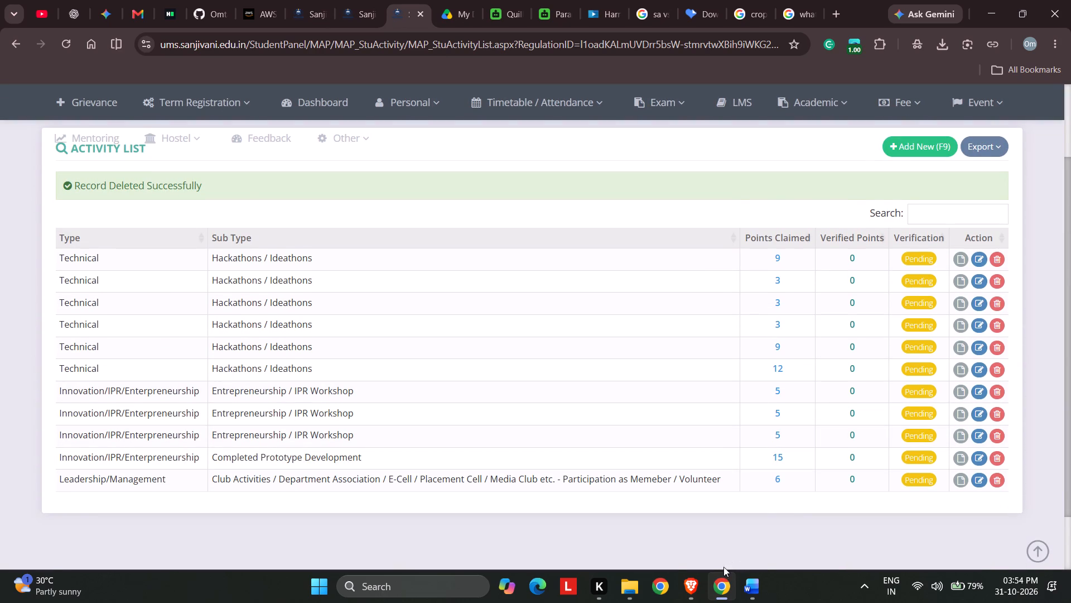
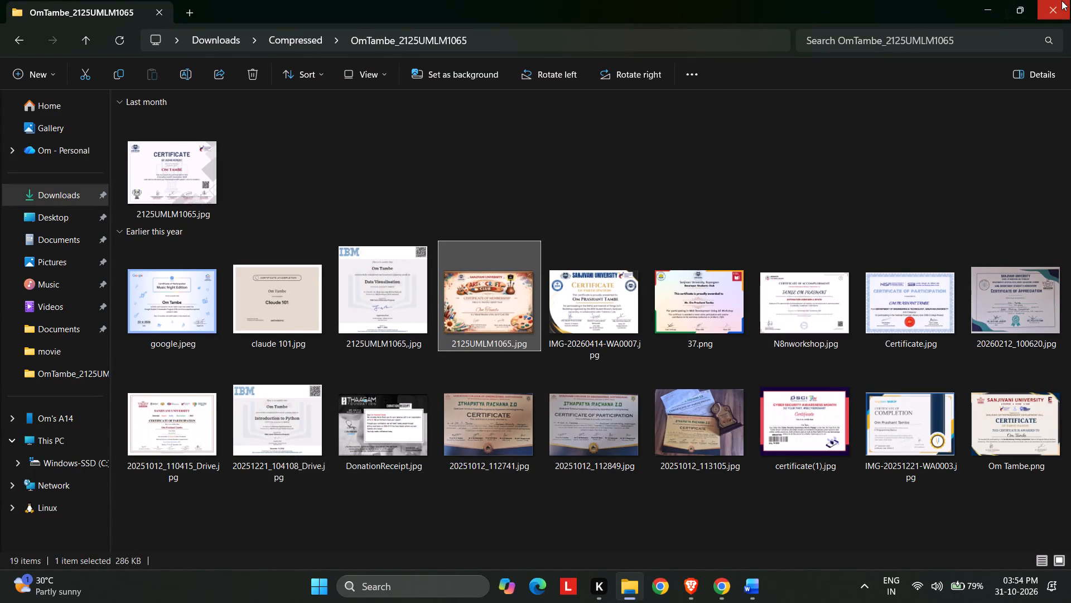
Go to the Downloads folder to view its files.
click(69, 202)
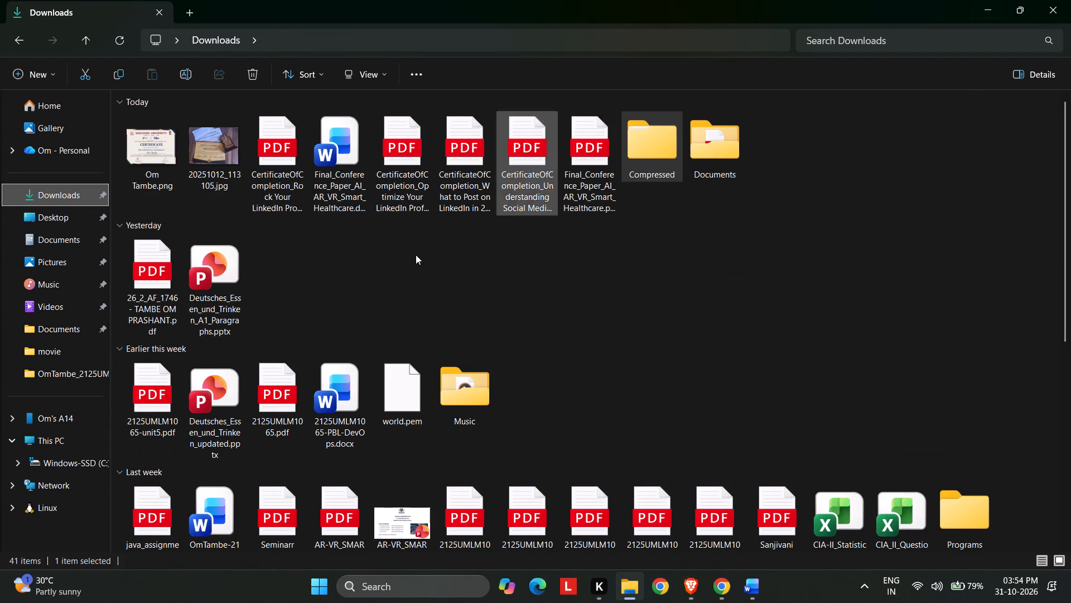